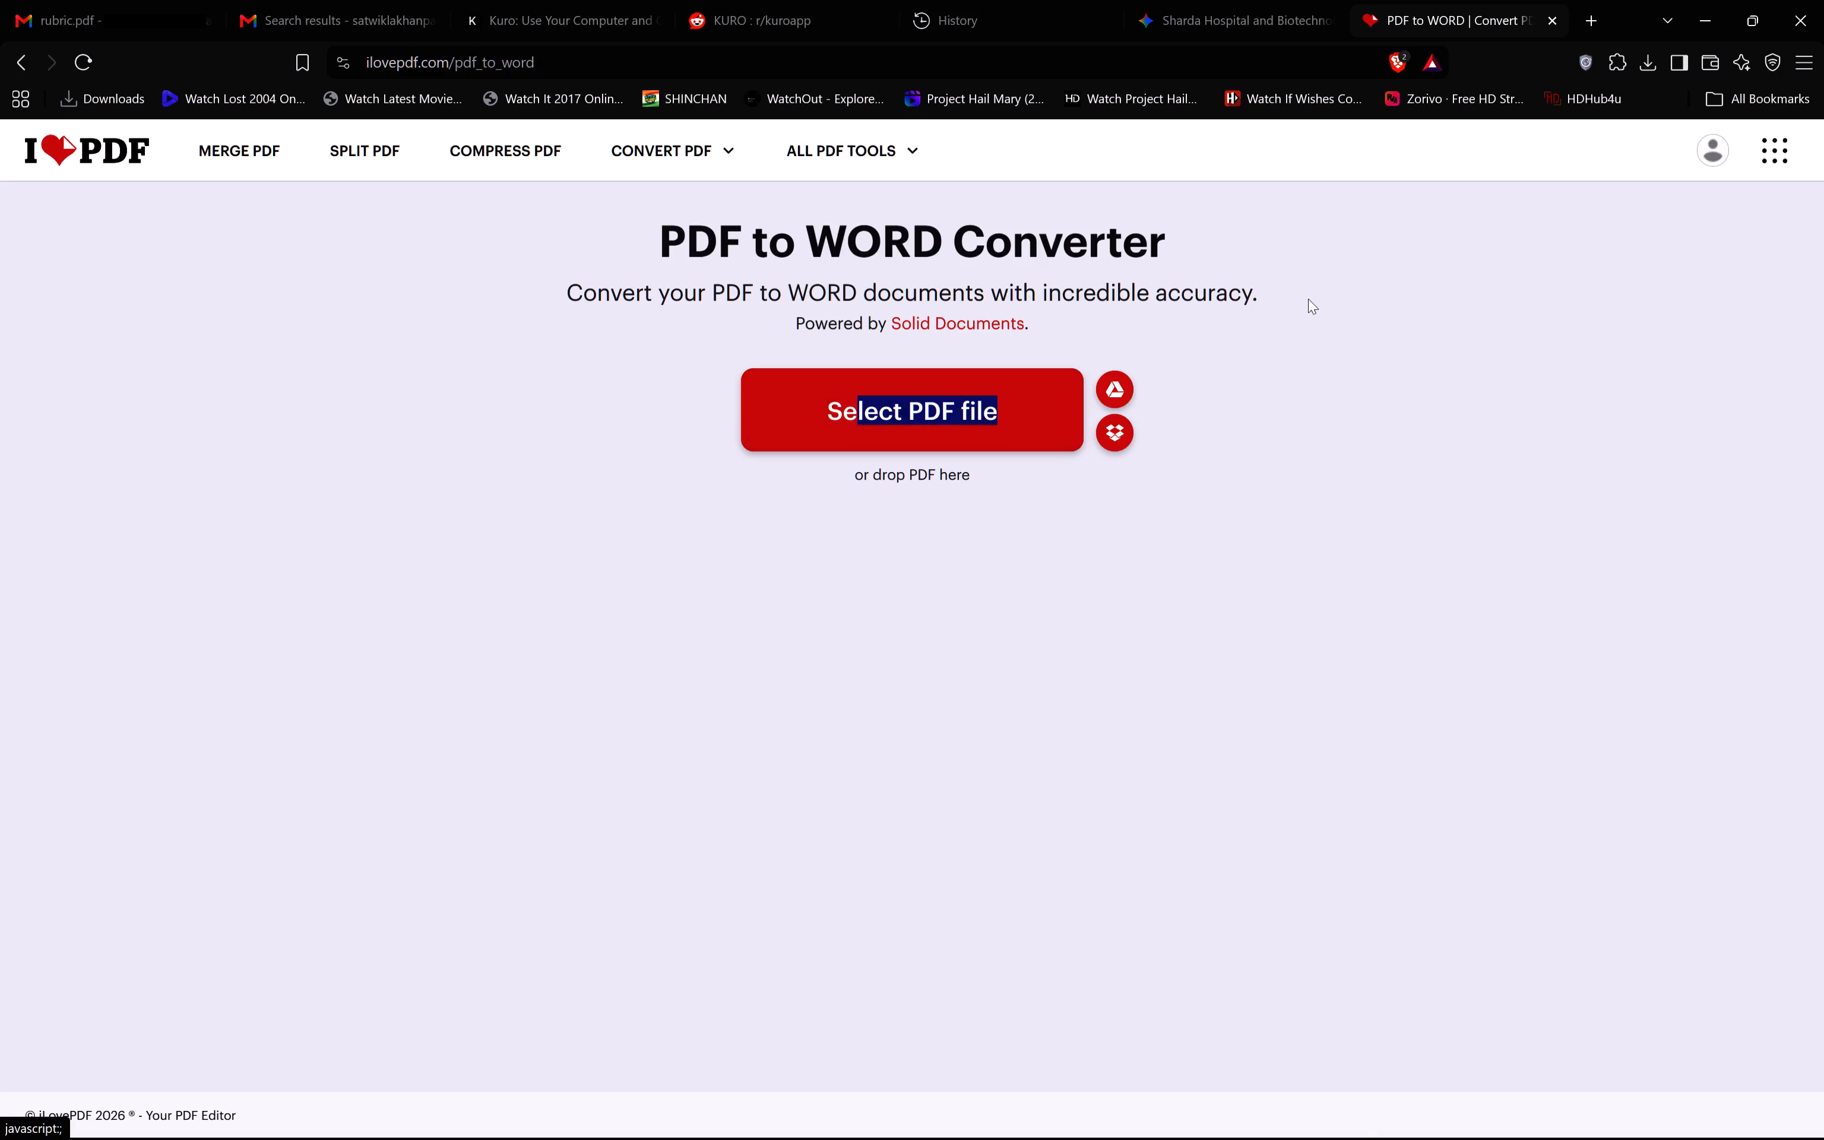
left_click(1599, 1049)
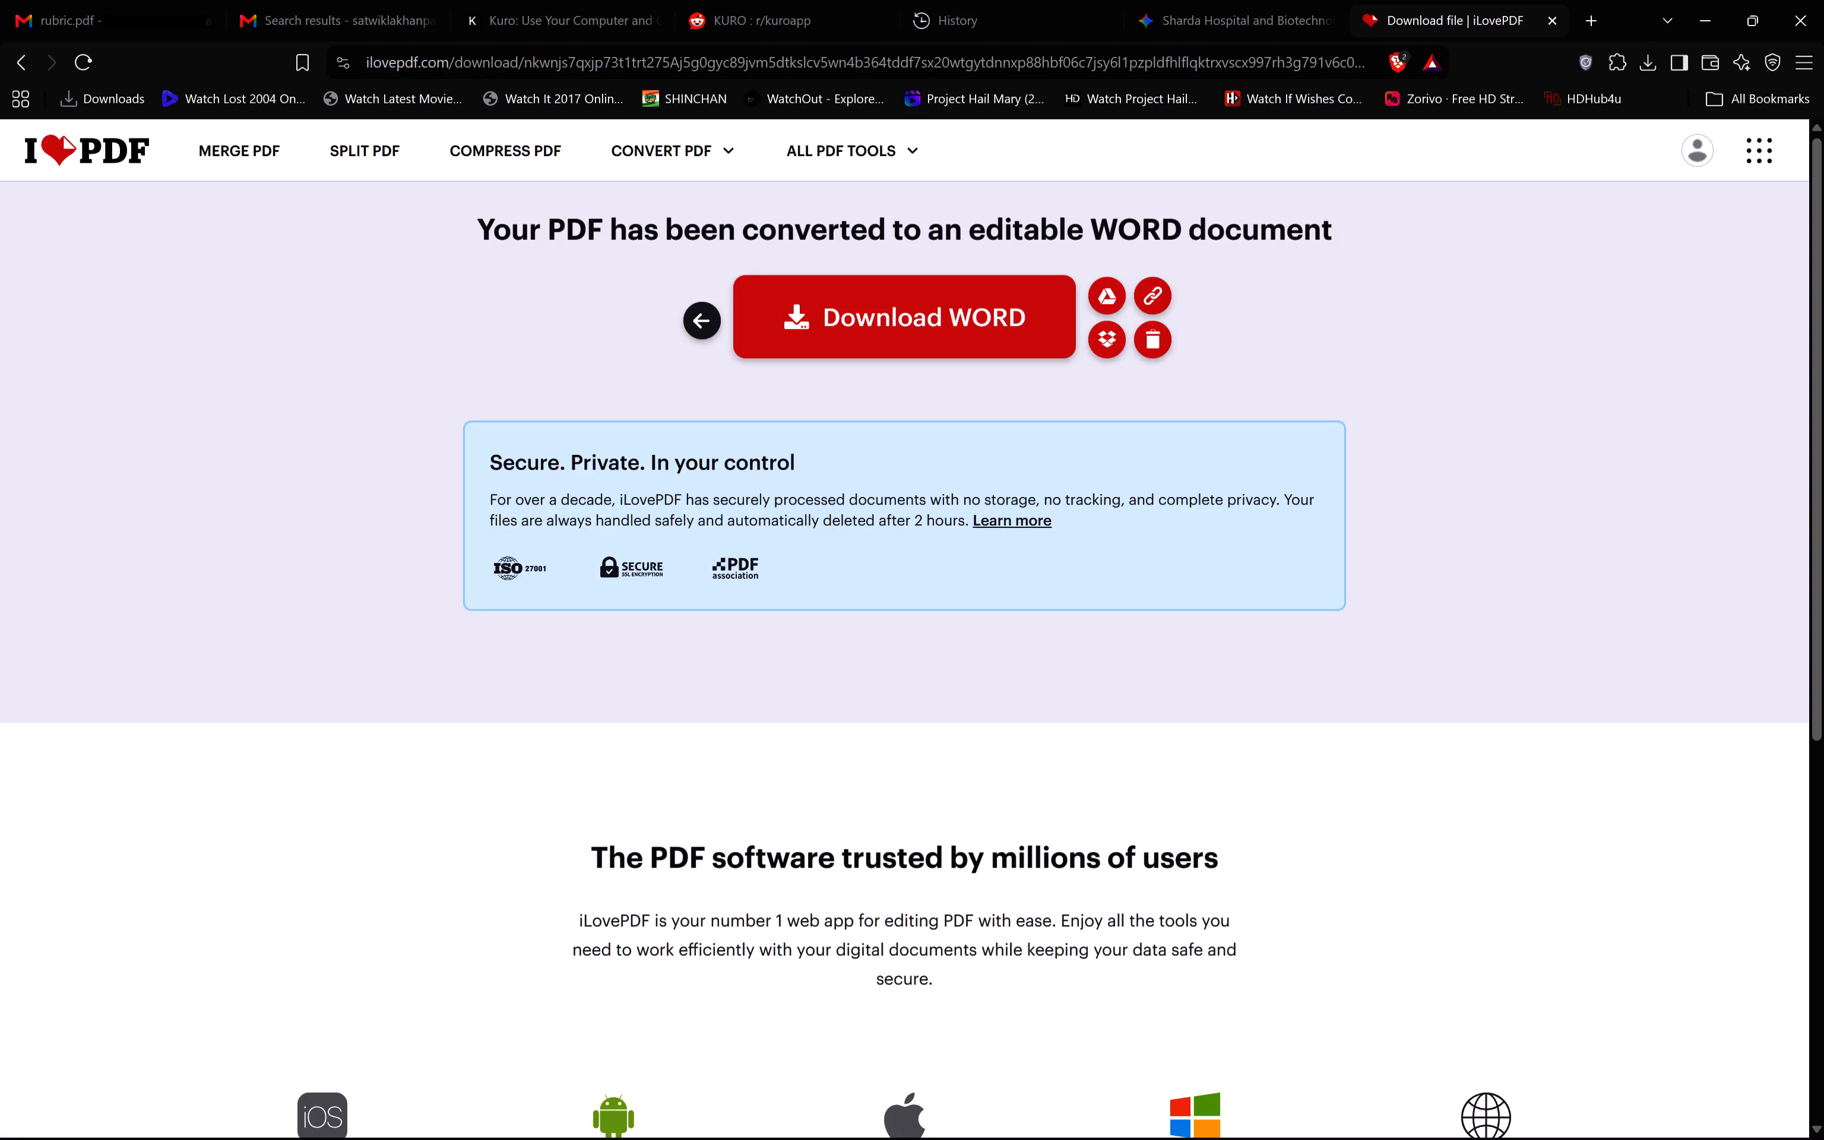
Download the converted Word document and open it in Microsoft Word with editing enabled.
left_click(981, 315)
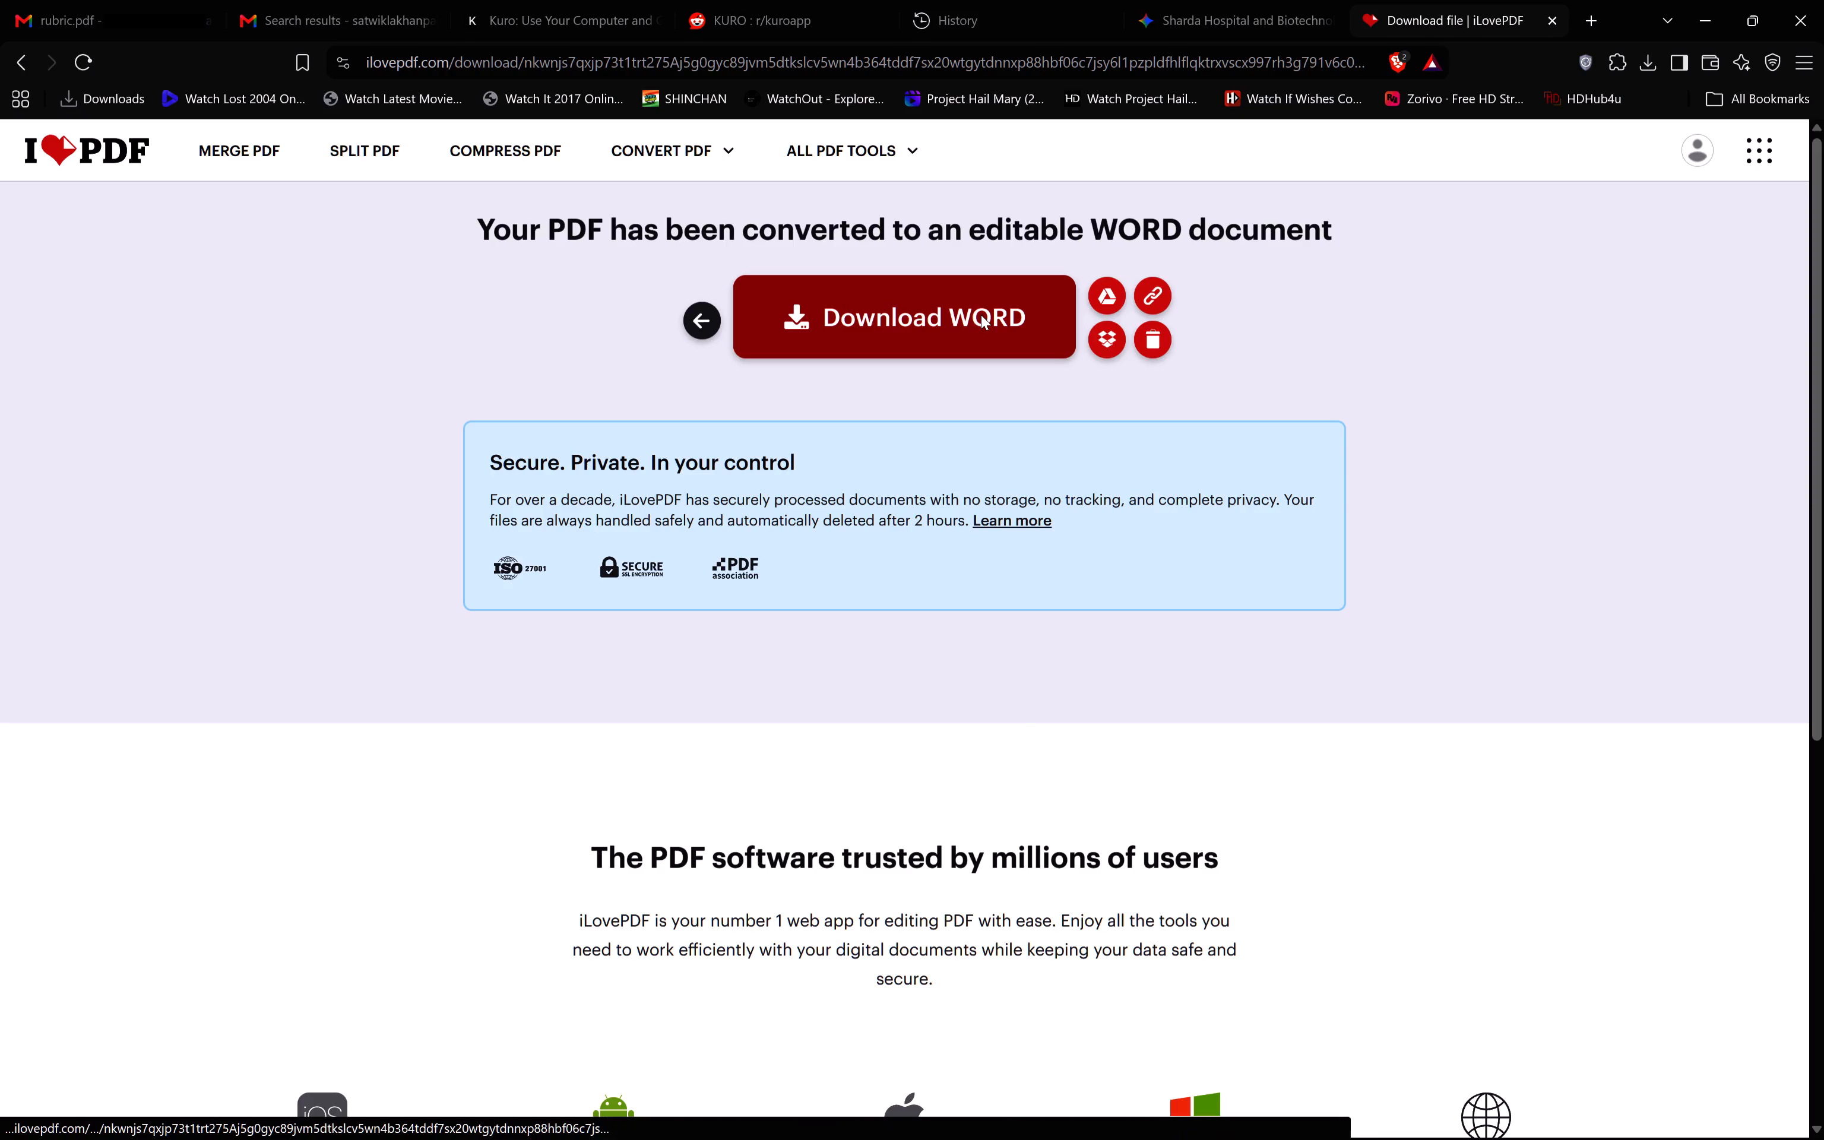
left_click(843, 887)
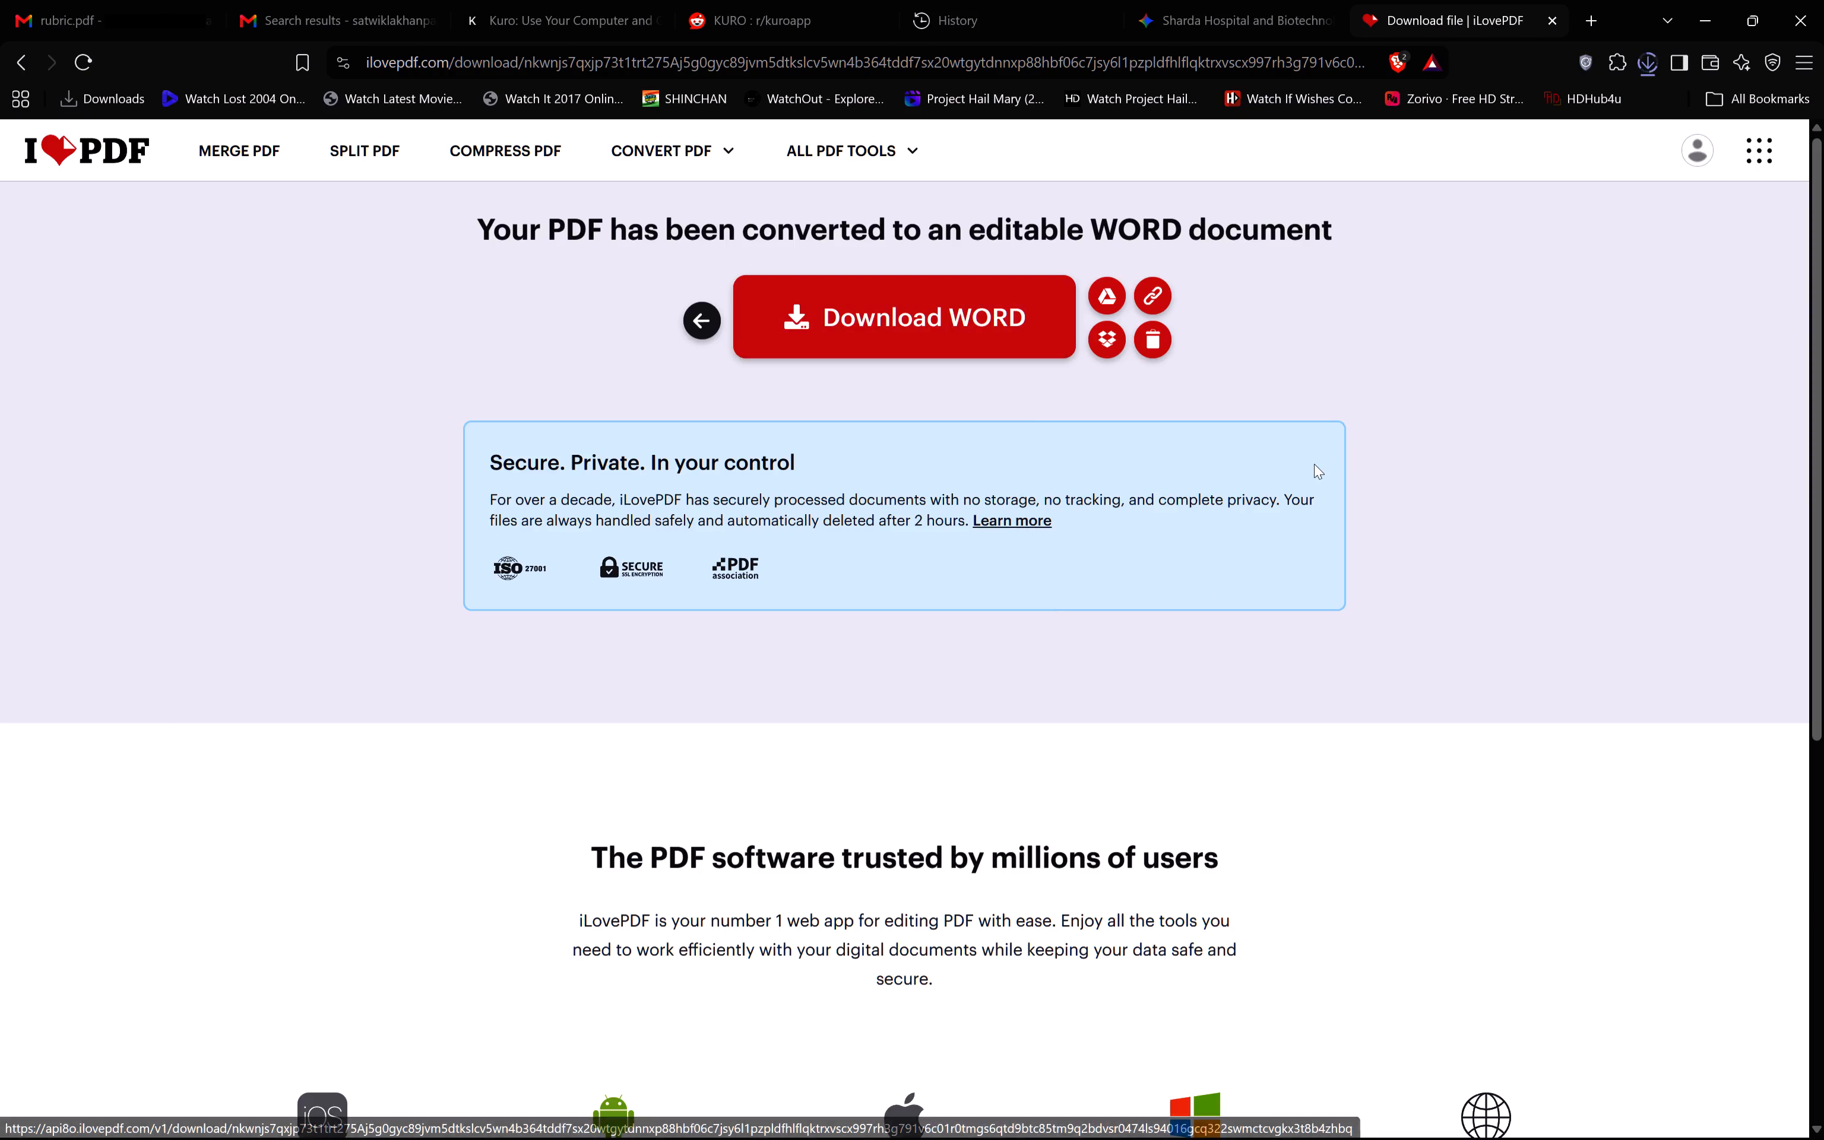
left_click(1477, 139)
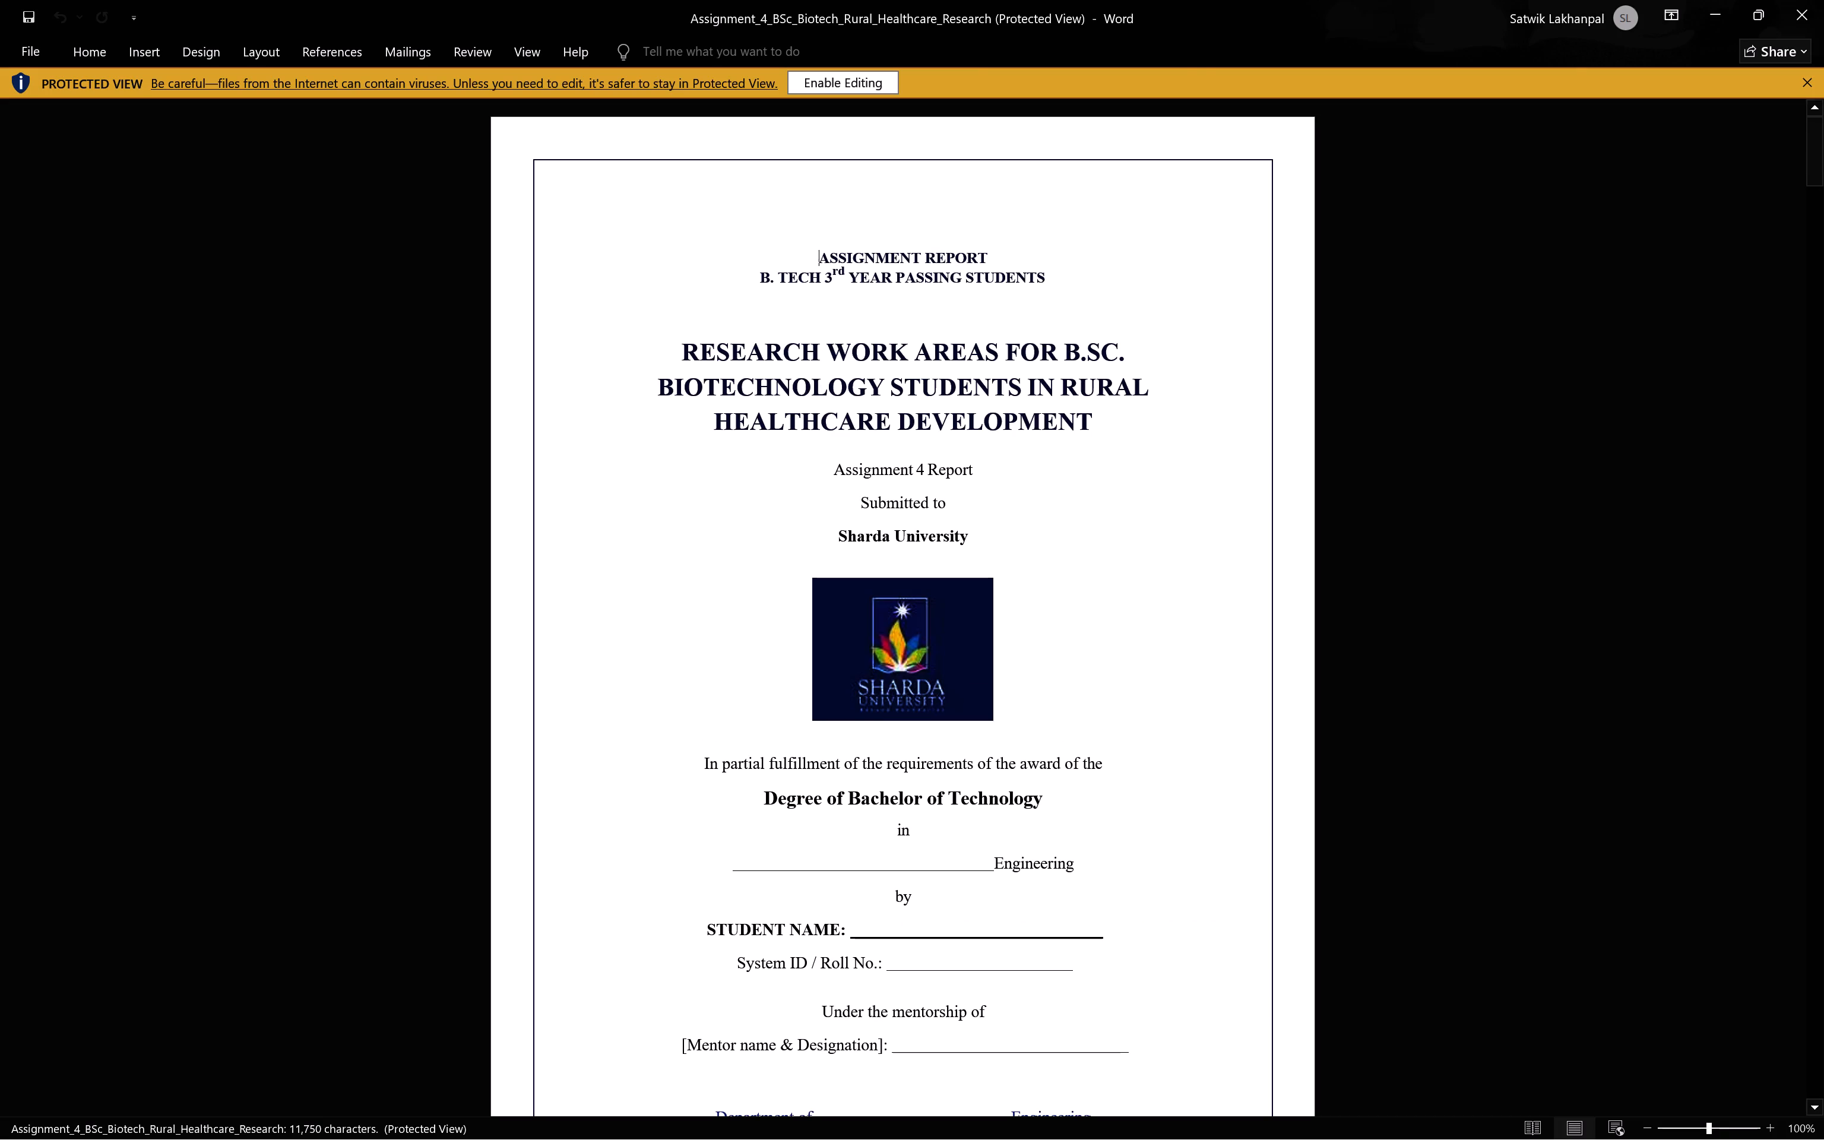
left_click(879, 79)
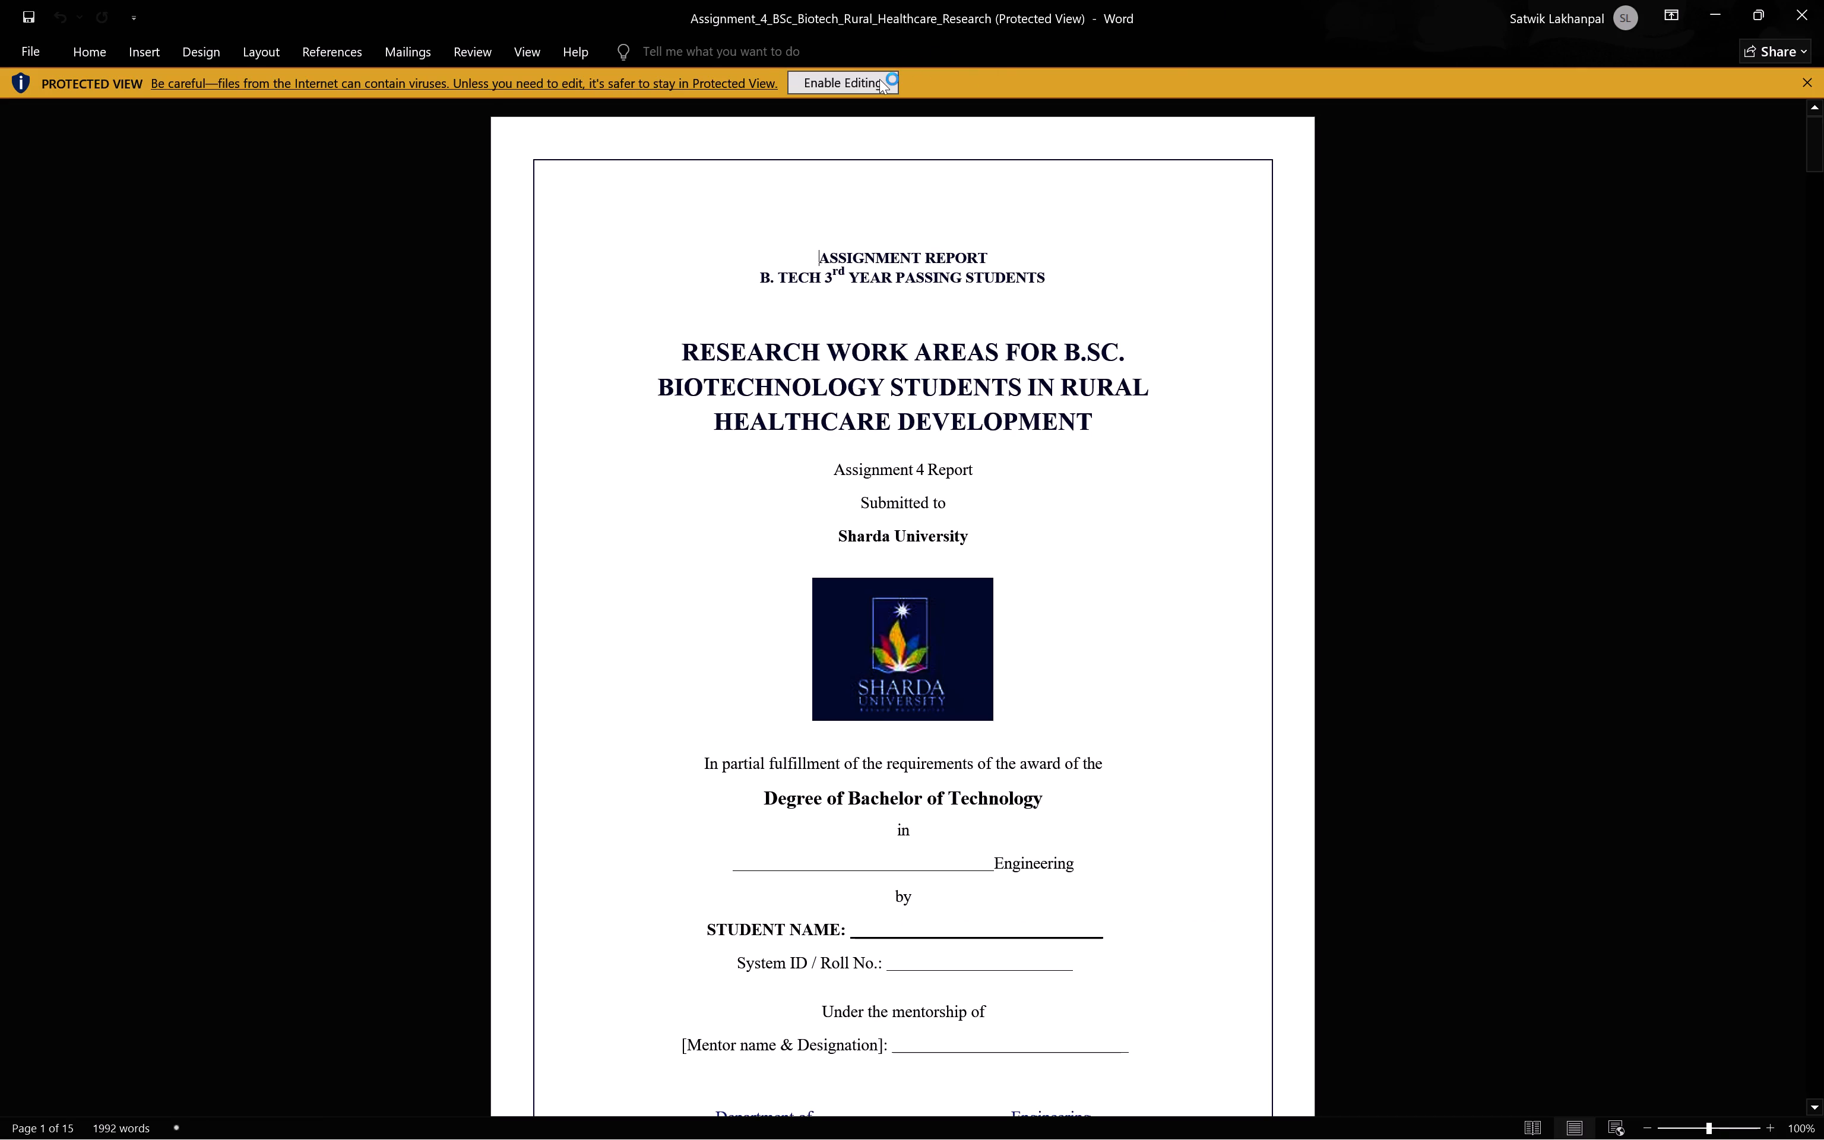
left_click(854, 83)
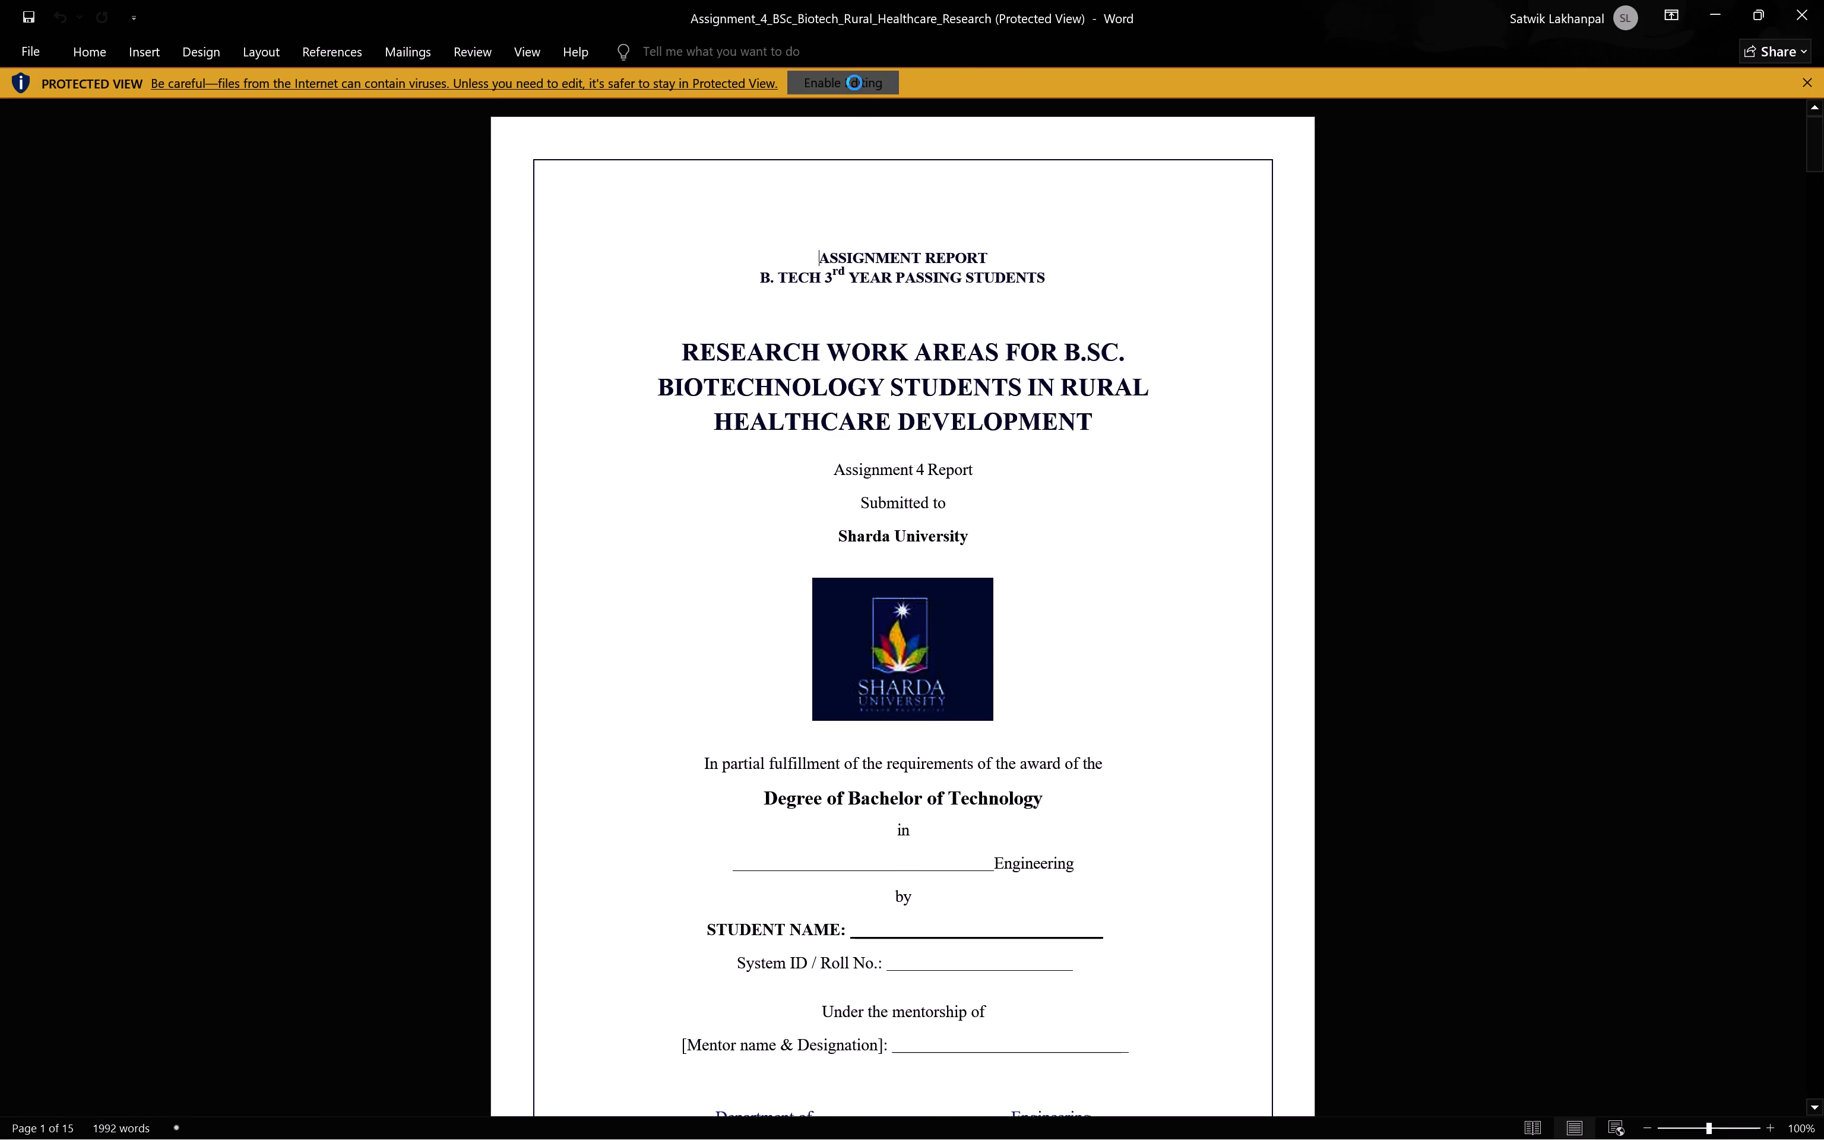
Replace "B. TECH" with "BSC" in the "3rd YEAR PASSING STUDENTS" line on the cover page.
scroll(992, 400, "down", 1)
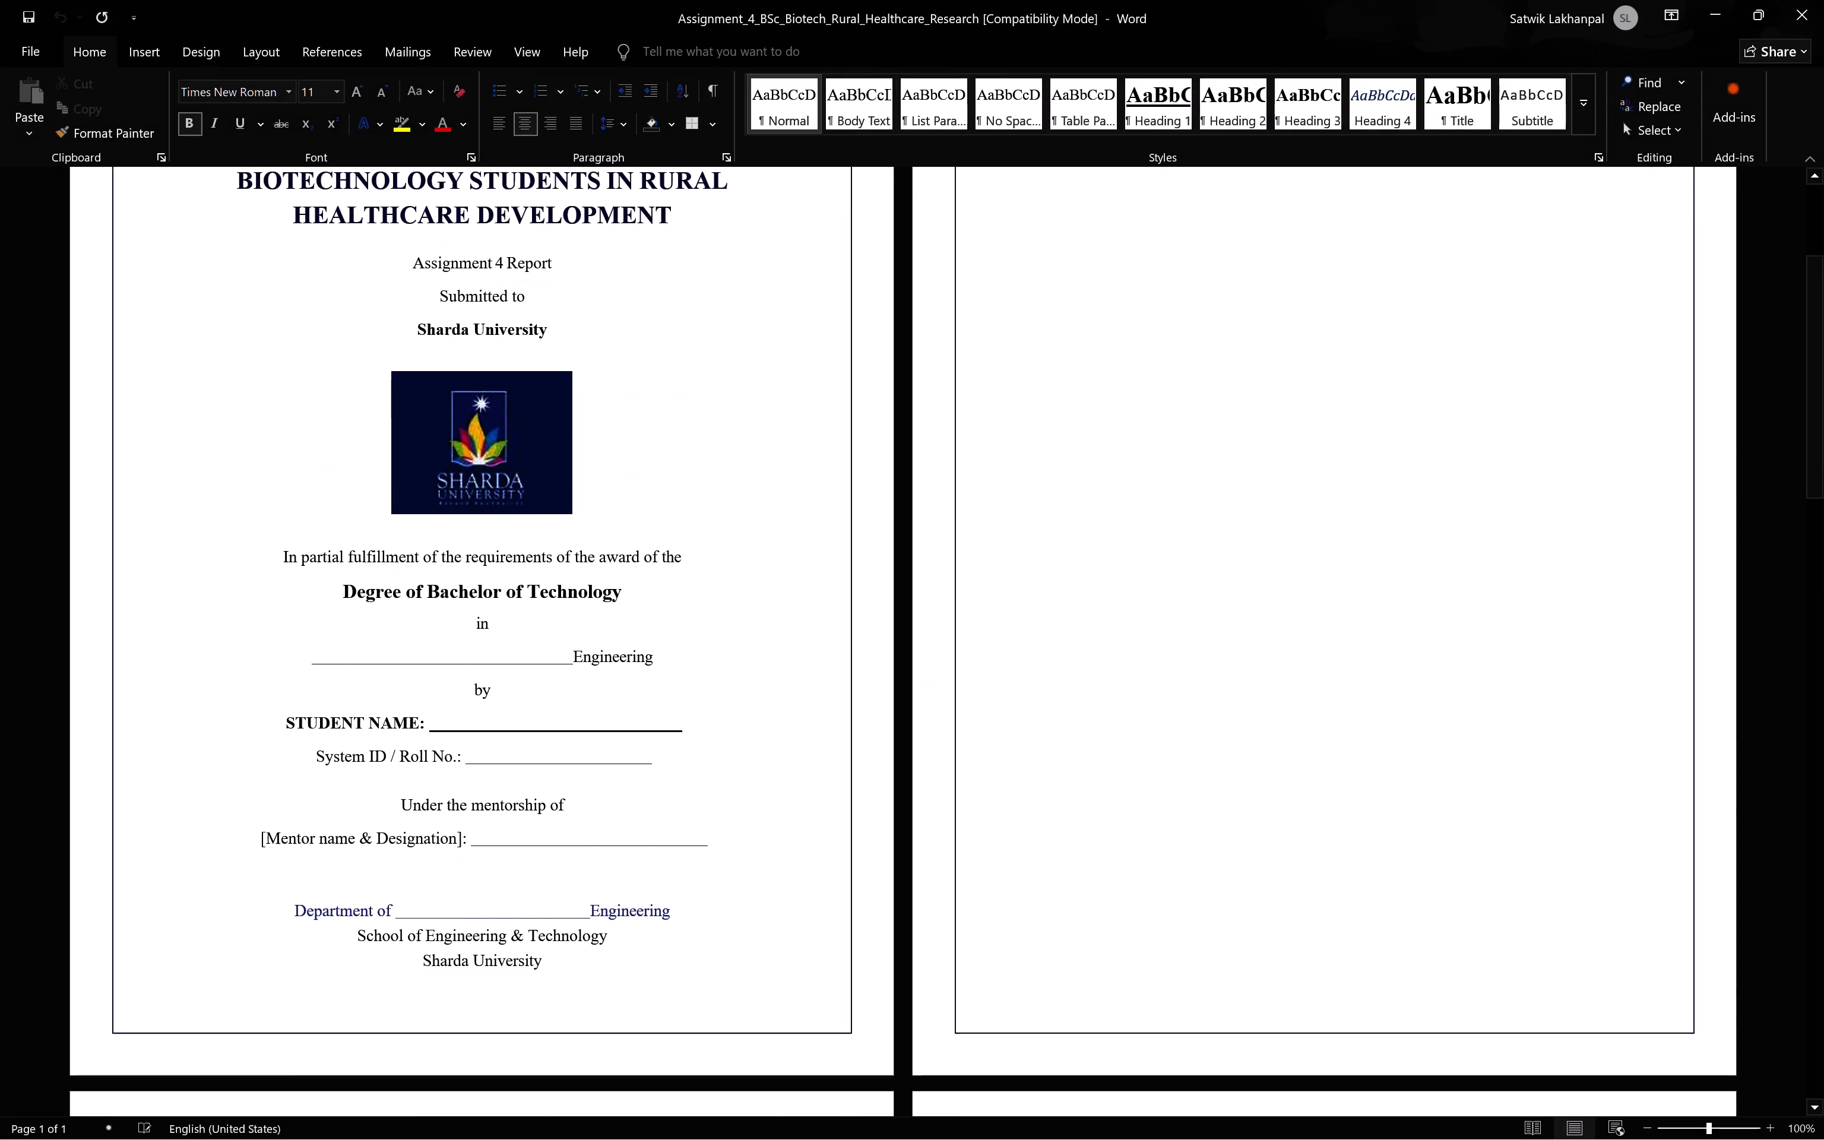
scroll(992, 400, "down", 1)
scroll(673, 541, "up", 1)
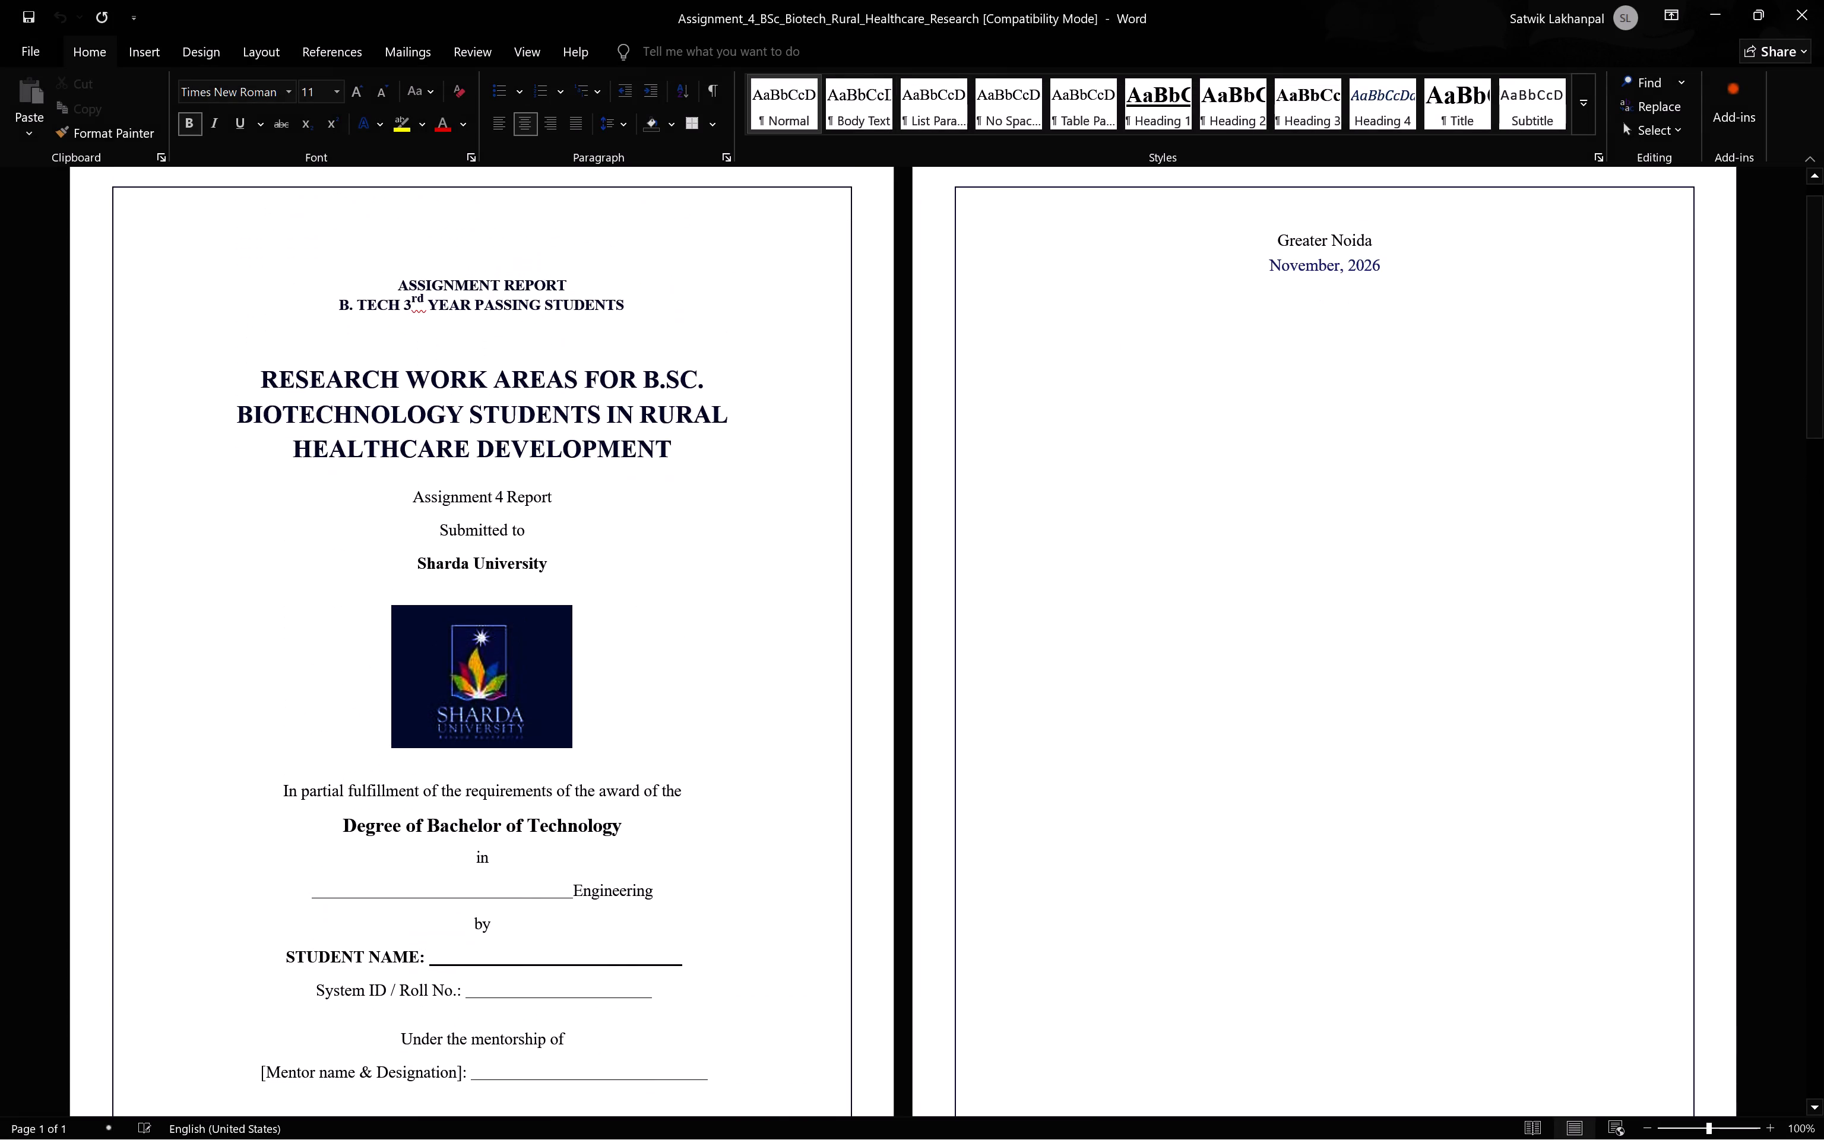
left_click(398, 309)
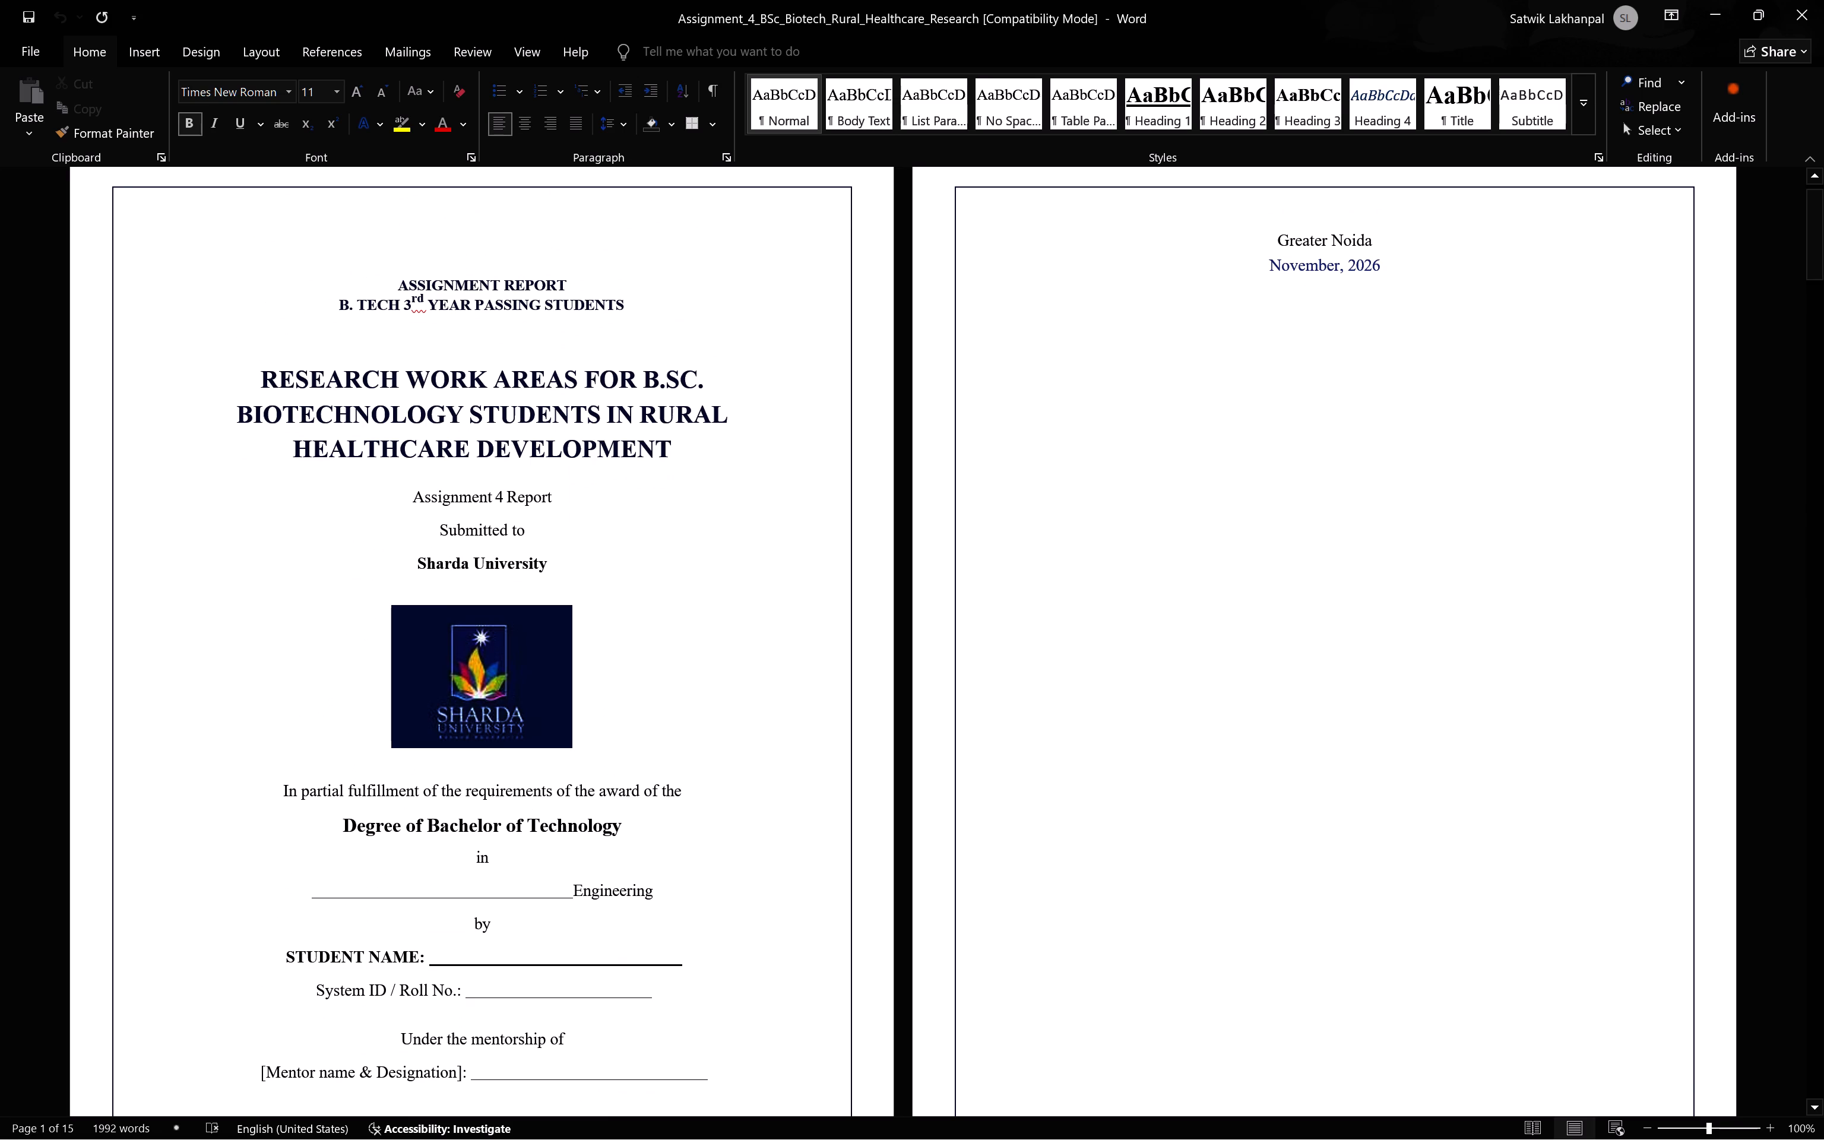
key("BackSpace")
key("BackSpace")
key("BackSpace")
key("BackSpace")
key("BackSpace")
key("BackSpace")
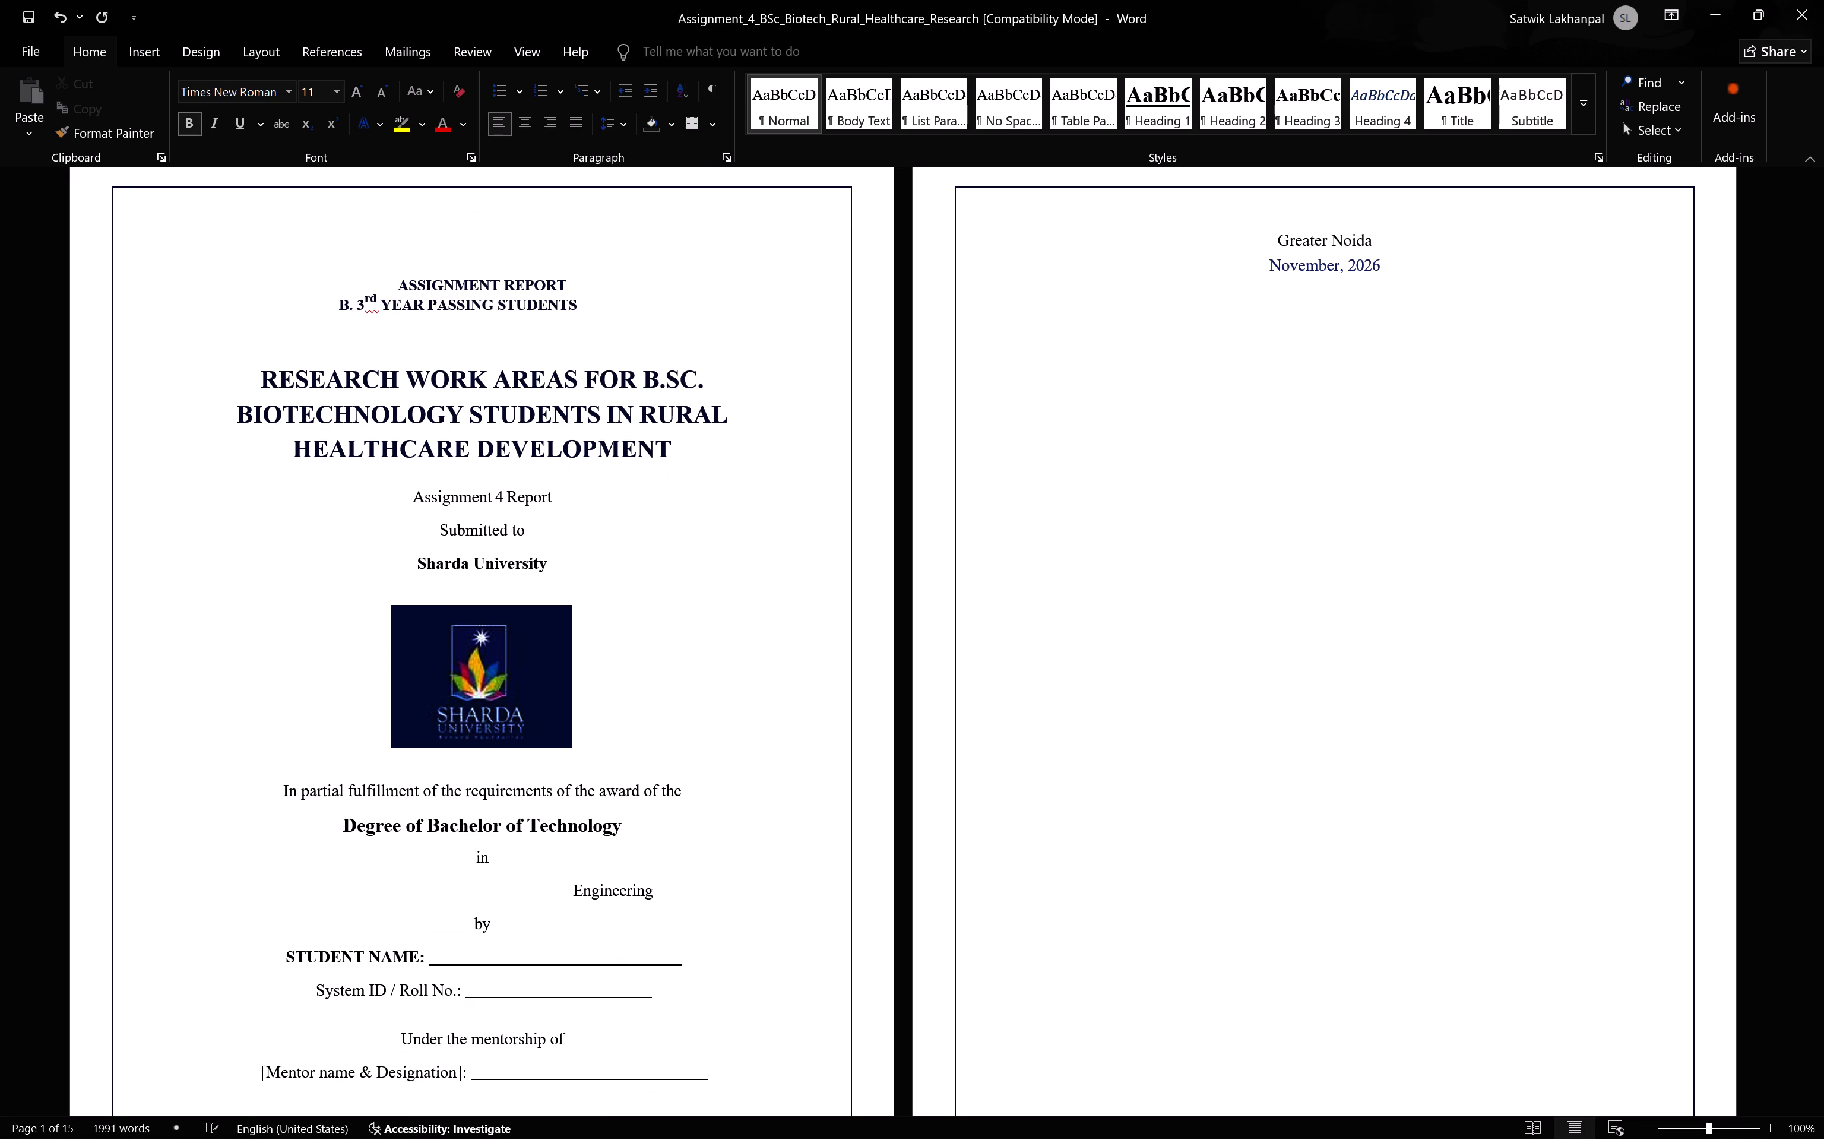
type("SC")
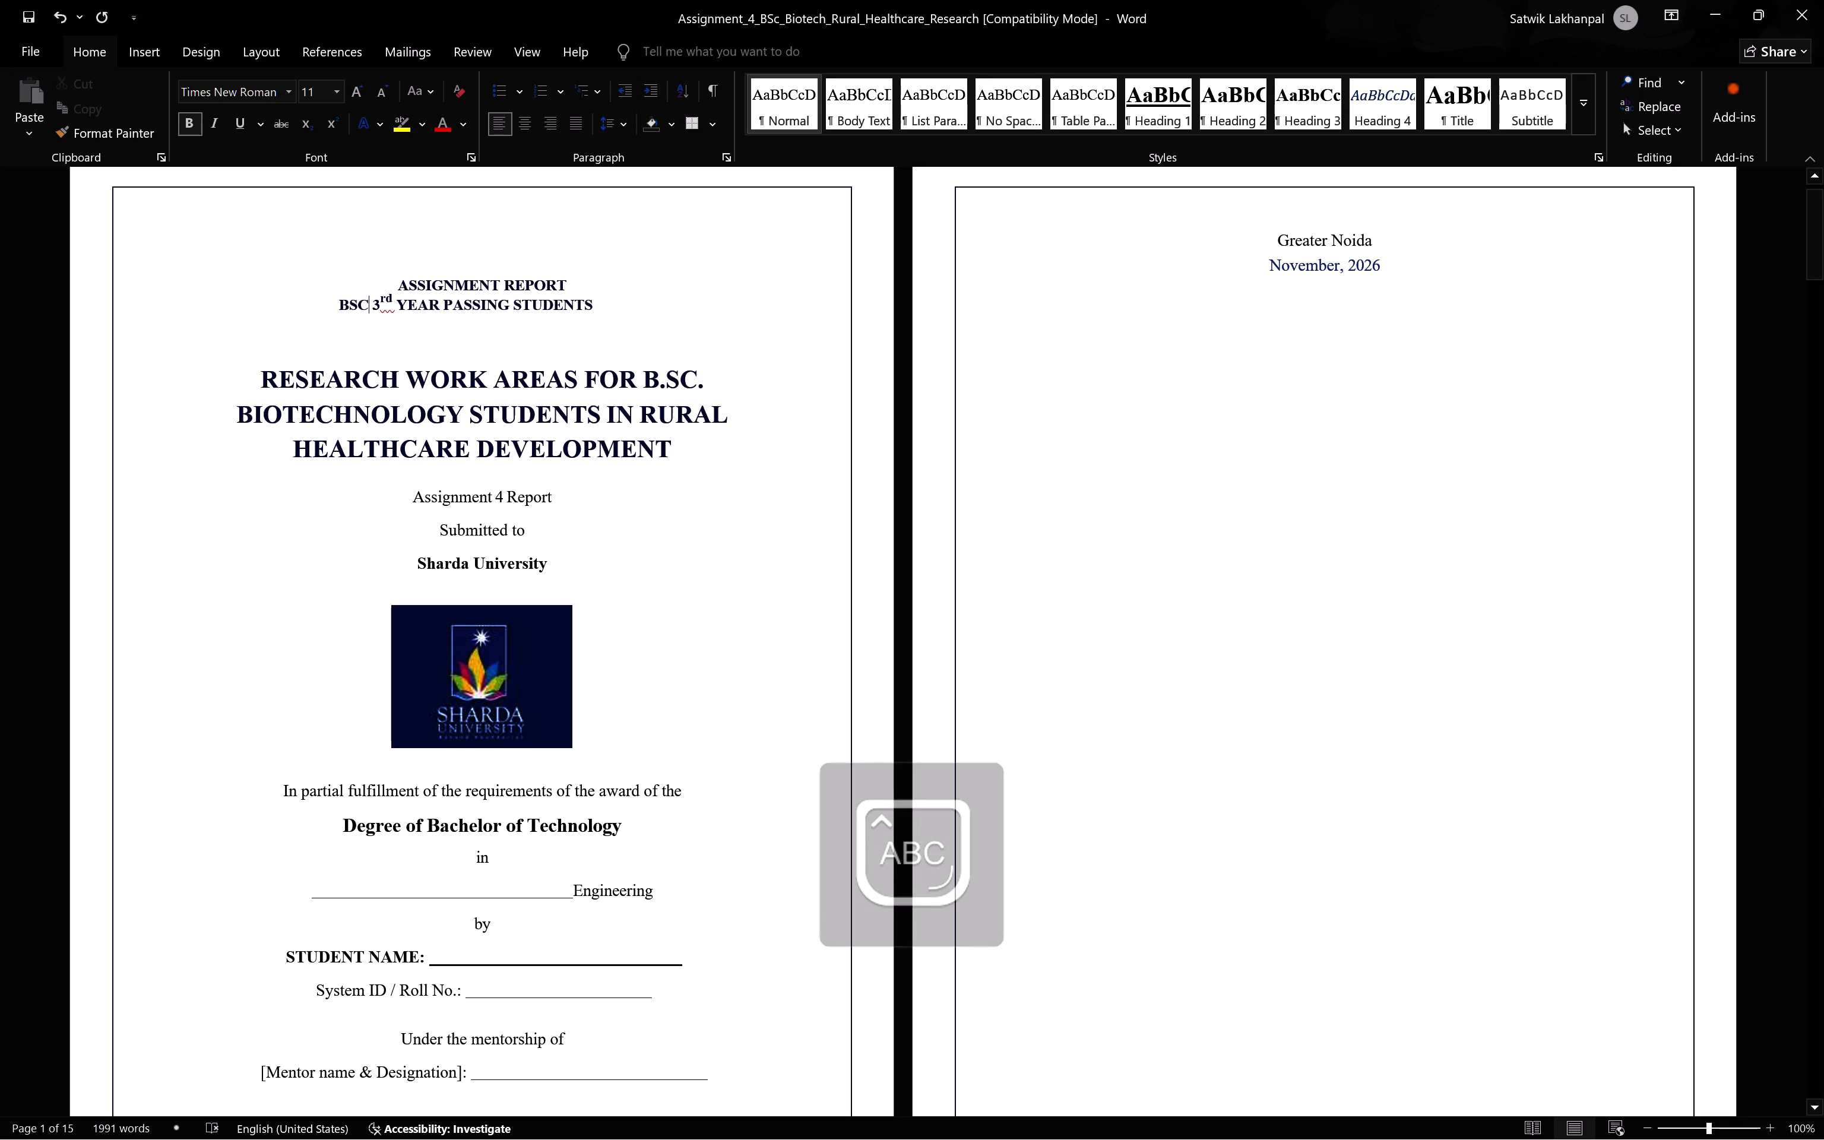
Insert a space before "BSC" at the start of the cover page's "3rd YEAR PASSING STUDENTS" line.
scroll(545, 391, "down", 1)
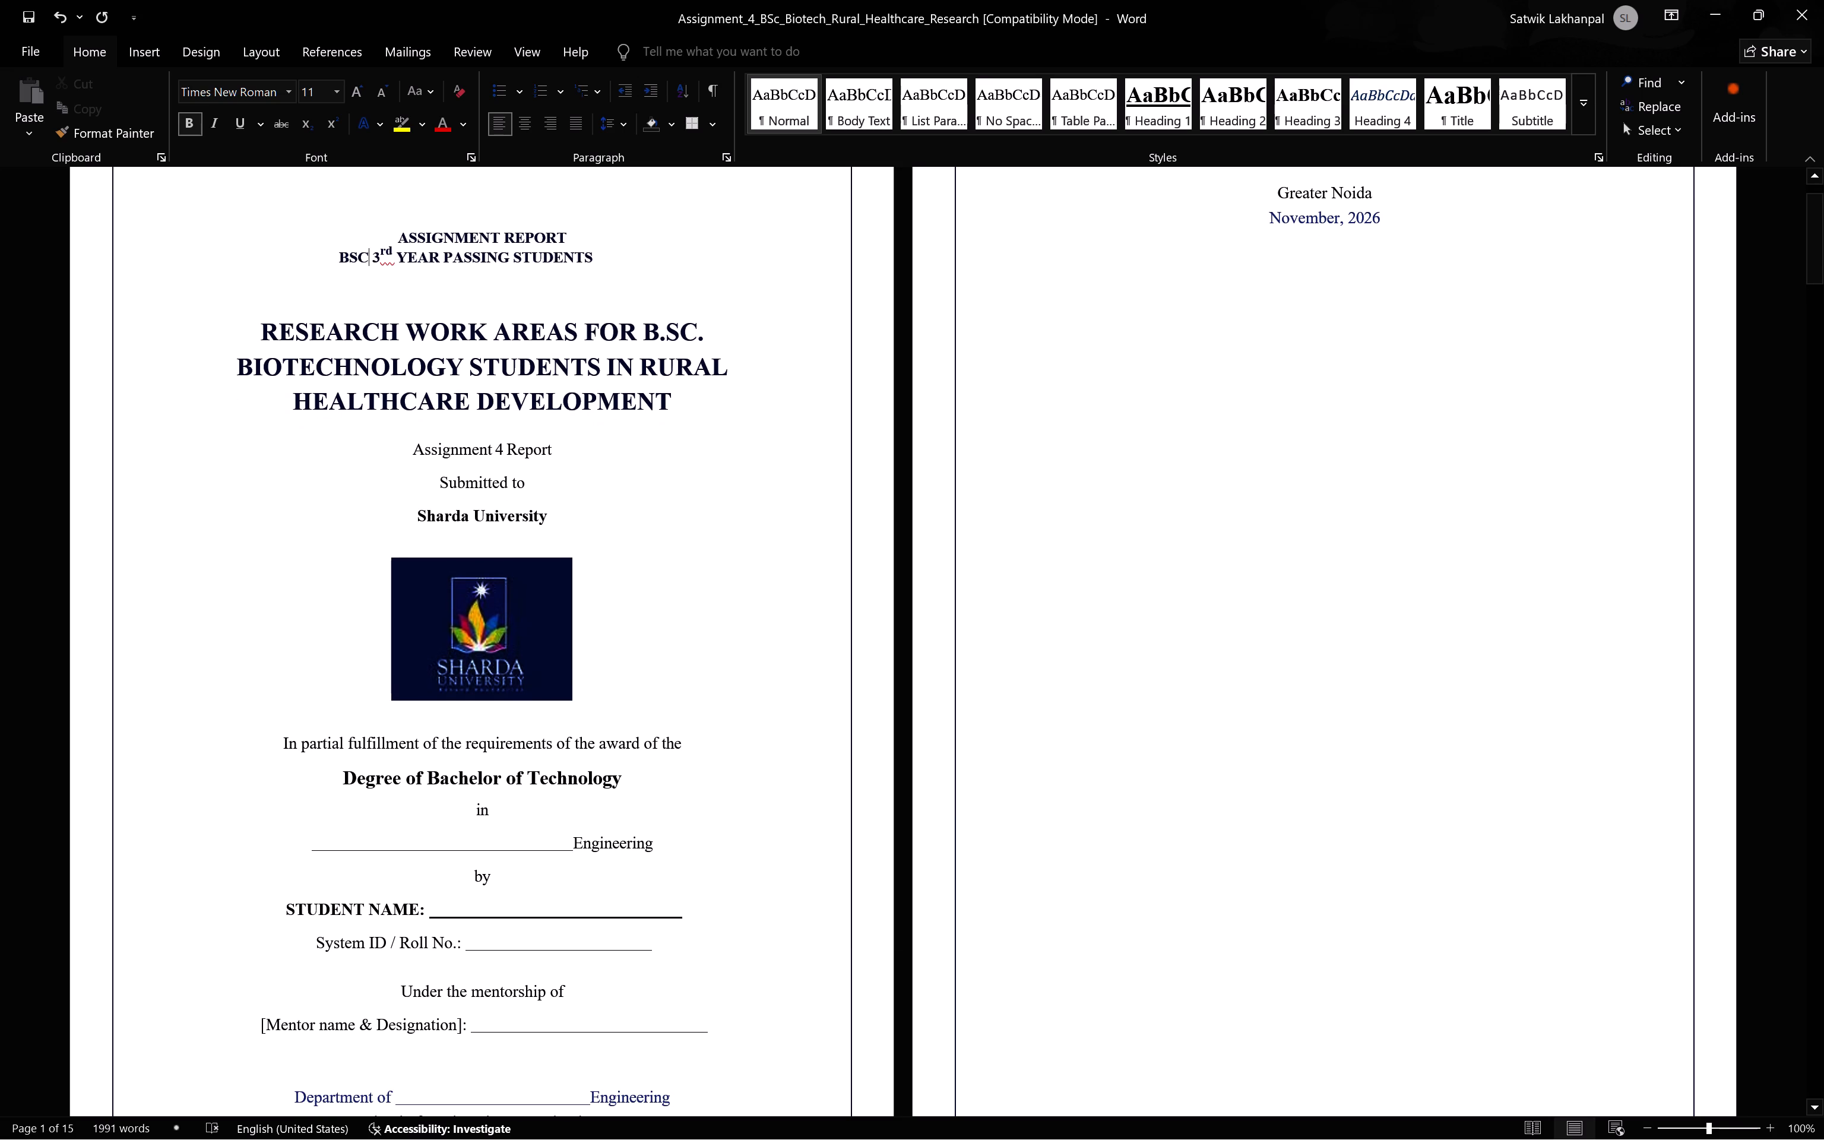
scroll(573, 430, "down", 1)
scroll(573, 430, "up", 1)
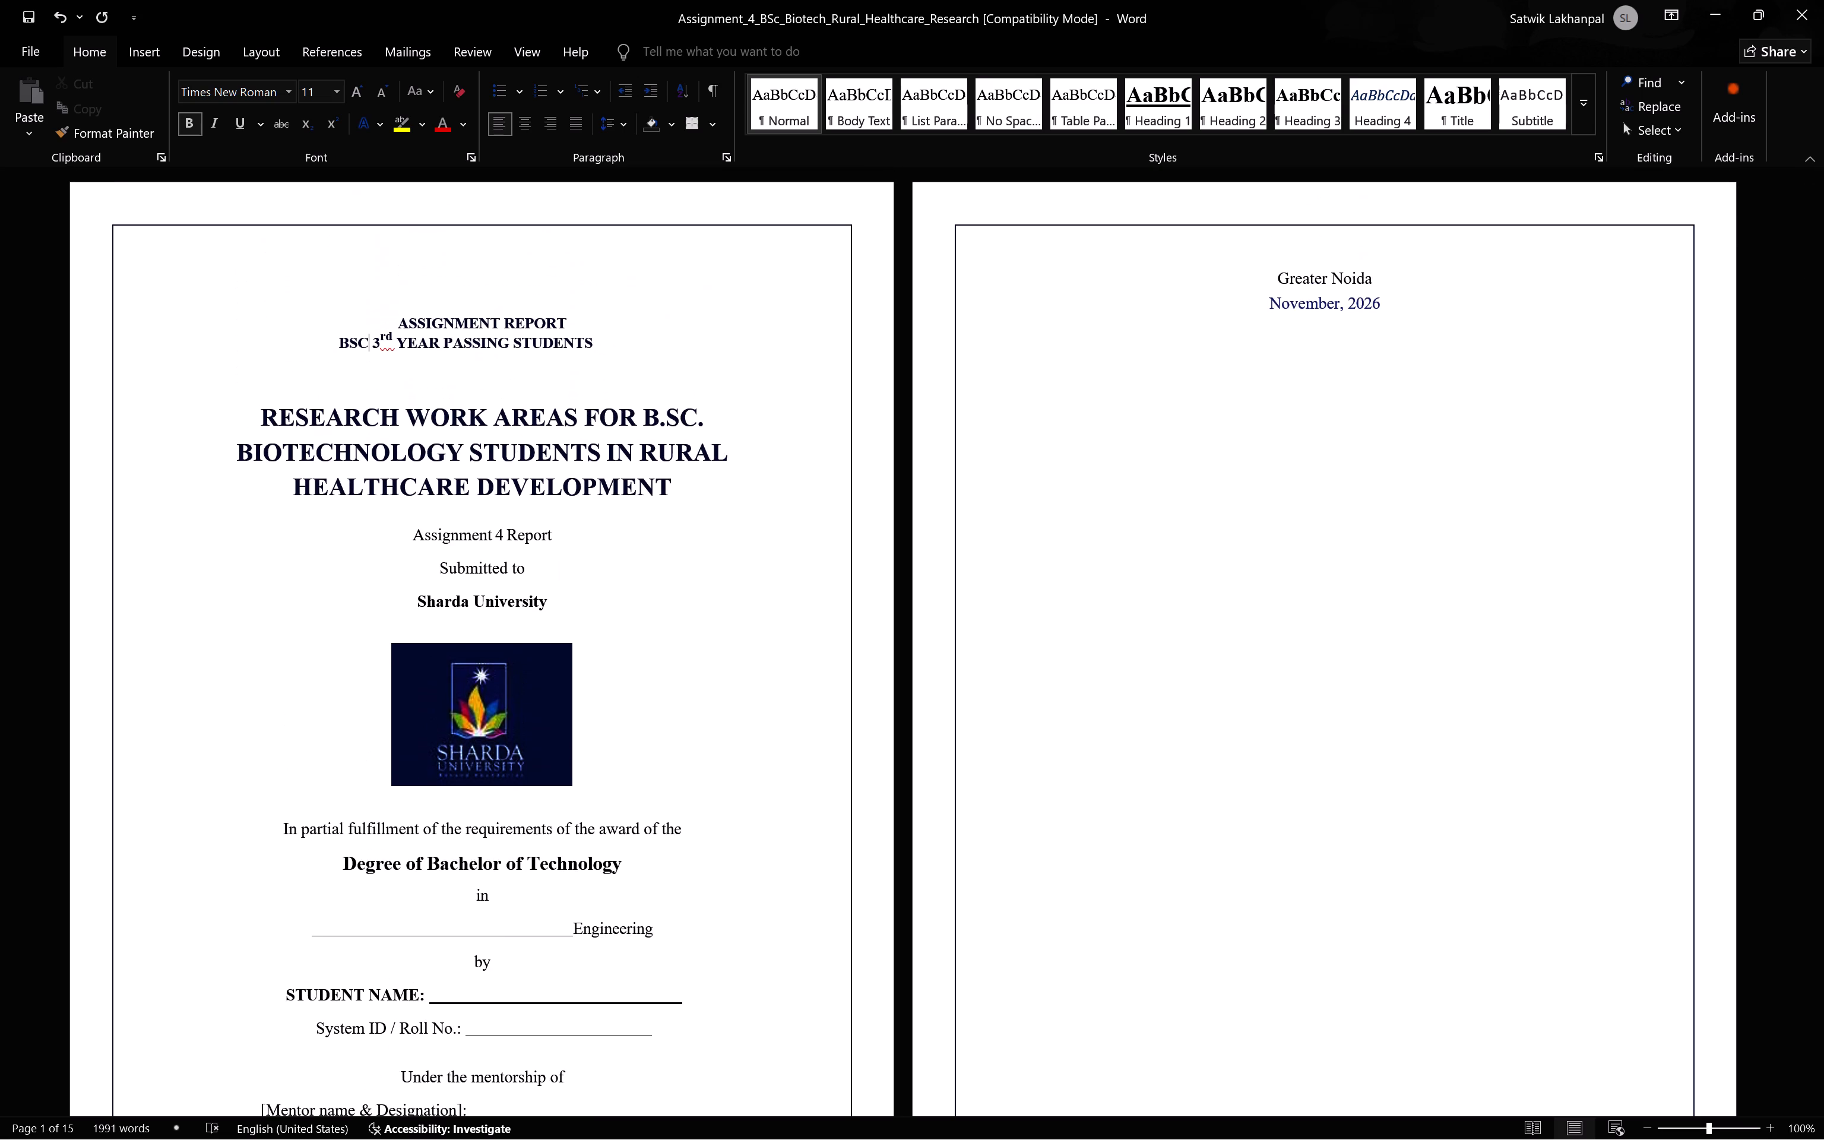
key("Left")
key("Left")
key("Left")
key("space")
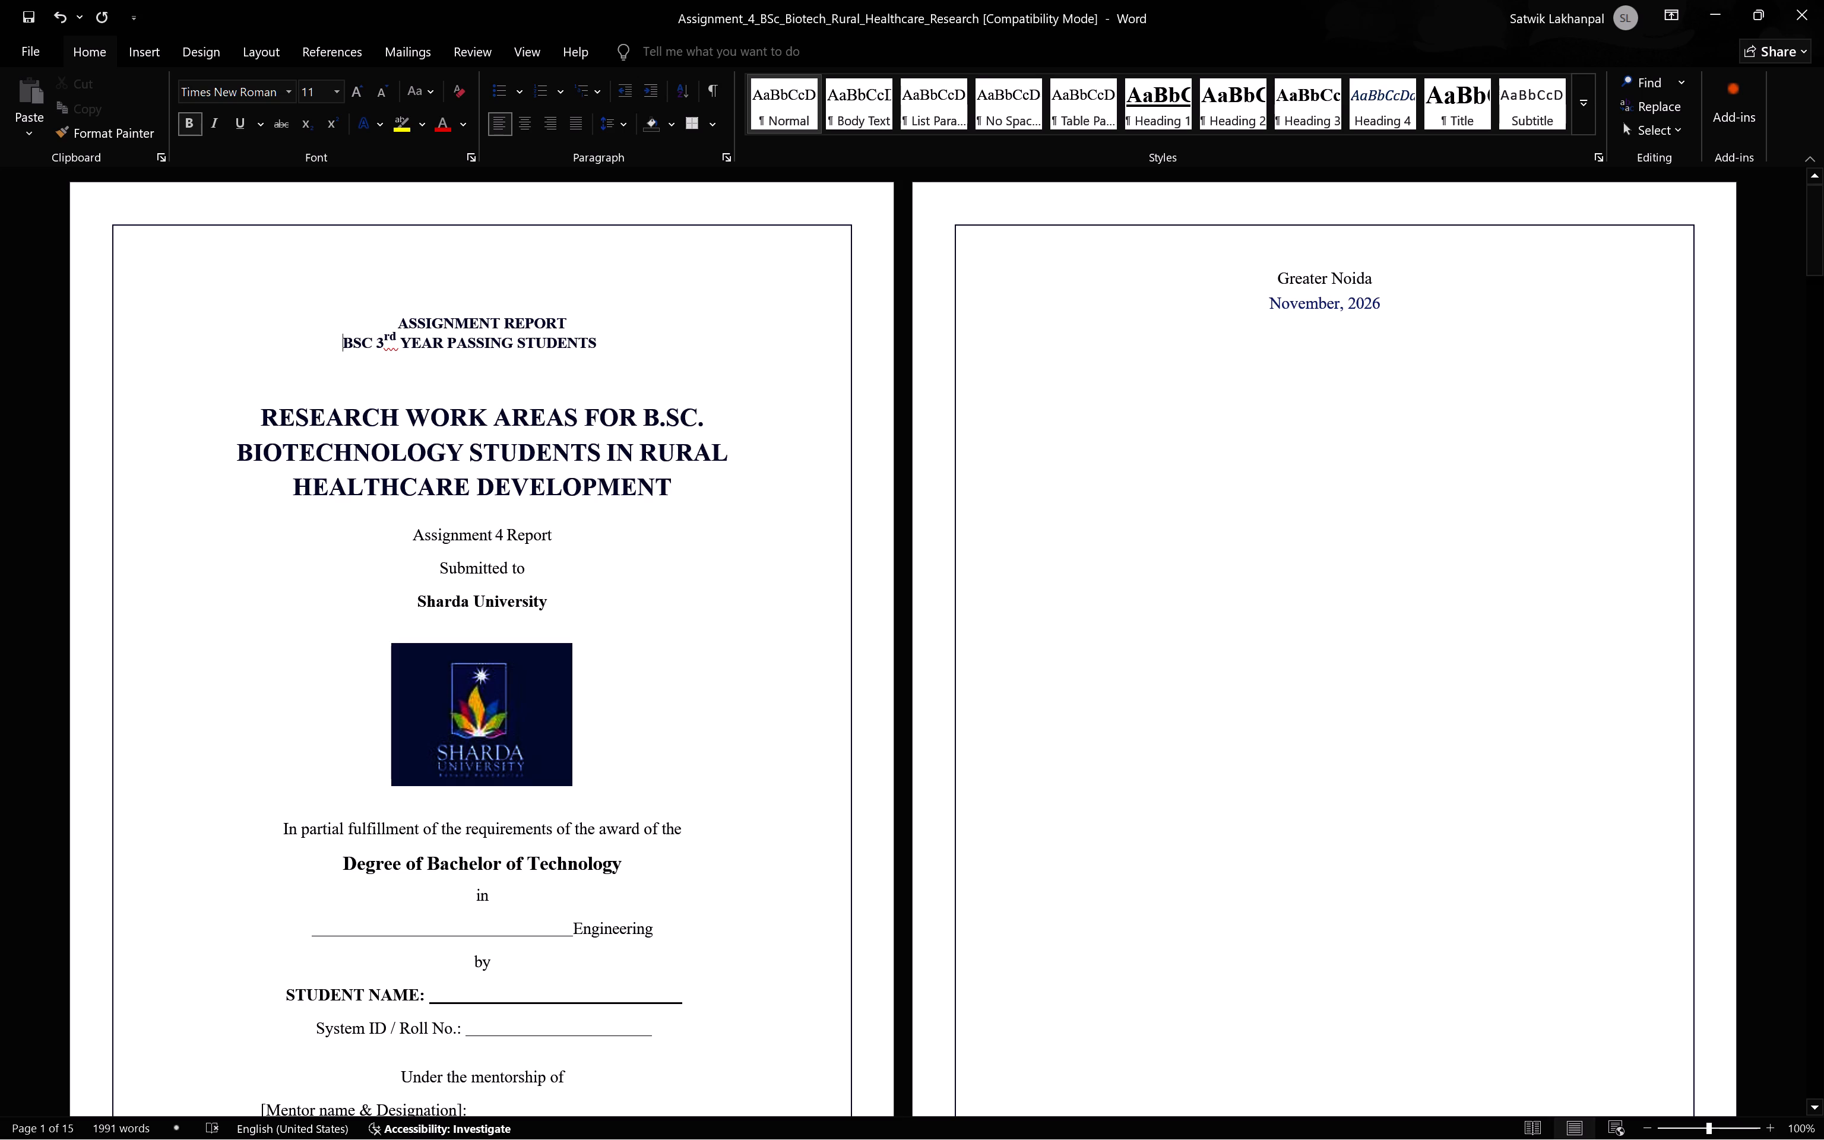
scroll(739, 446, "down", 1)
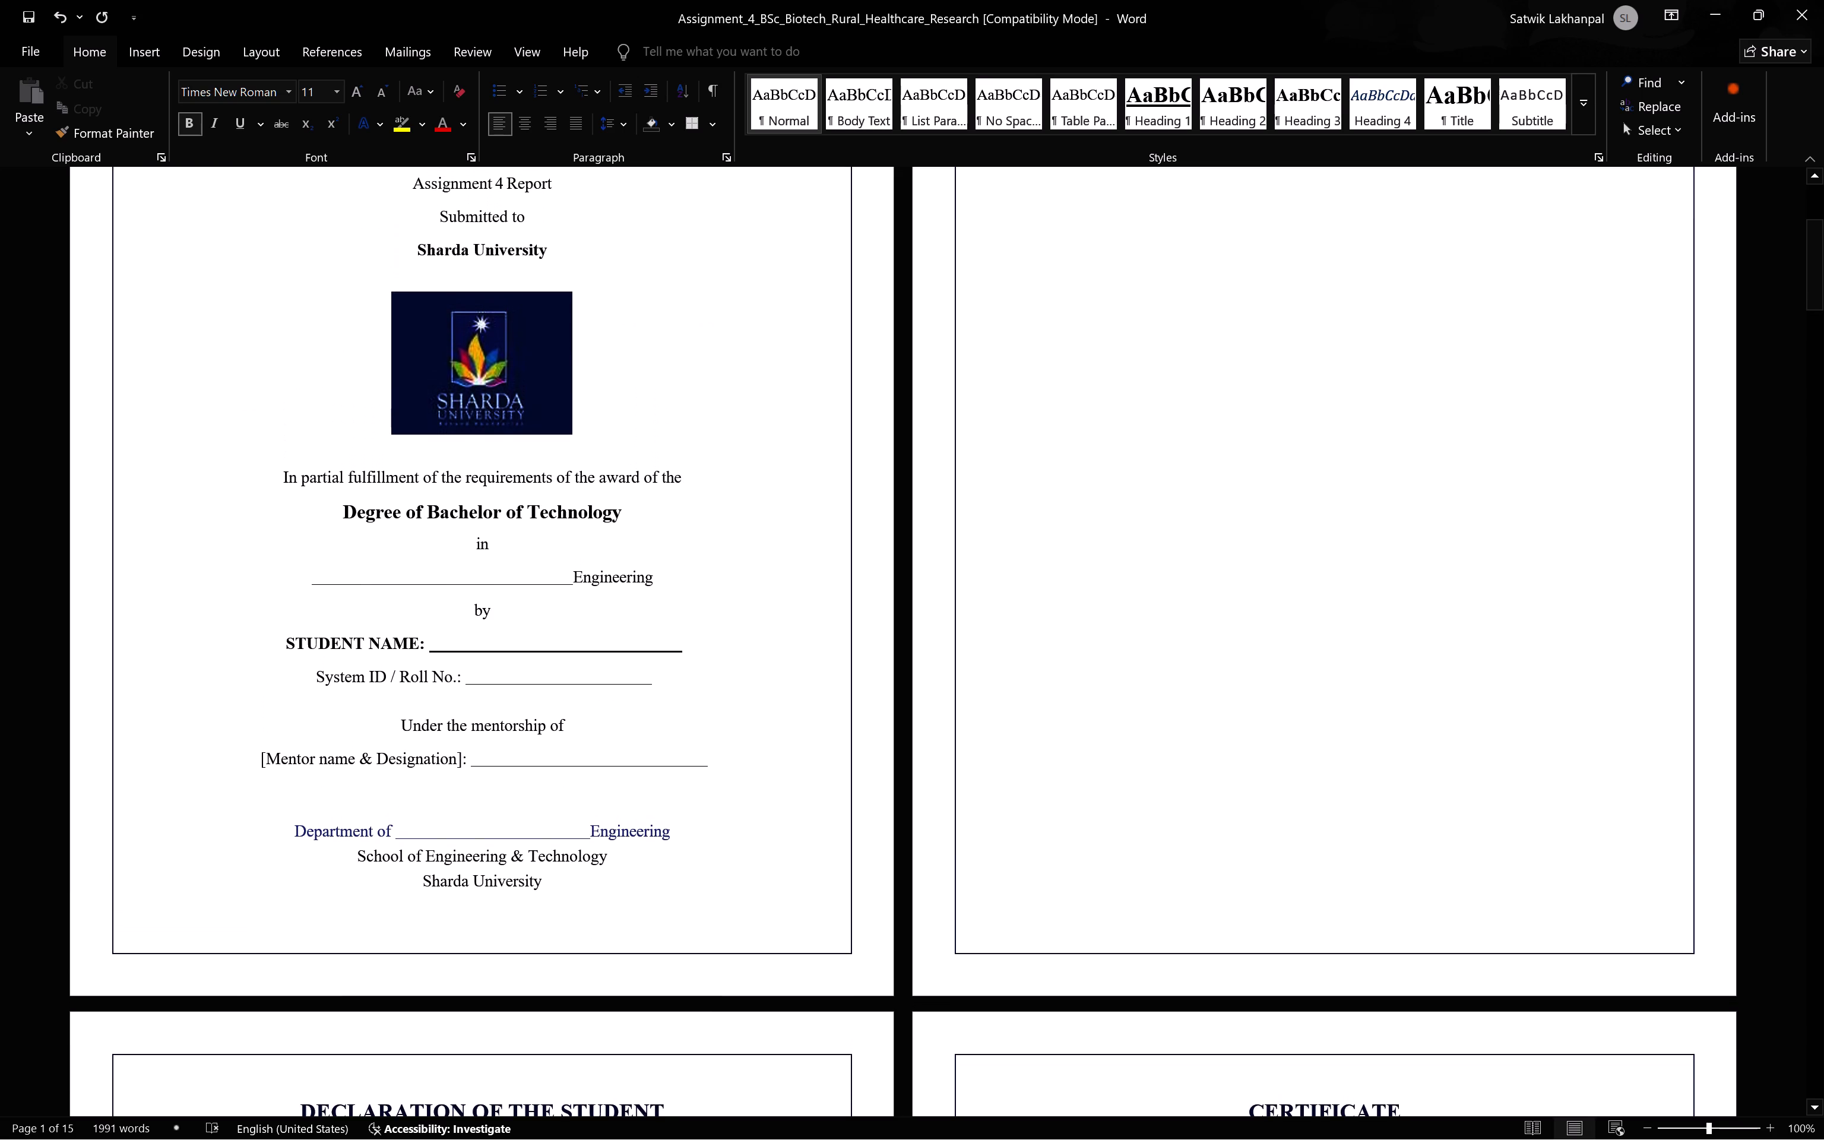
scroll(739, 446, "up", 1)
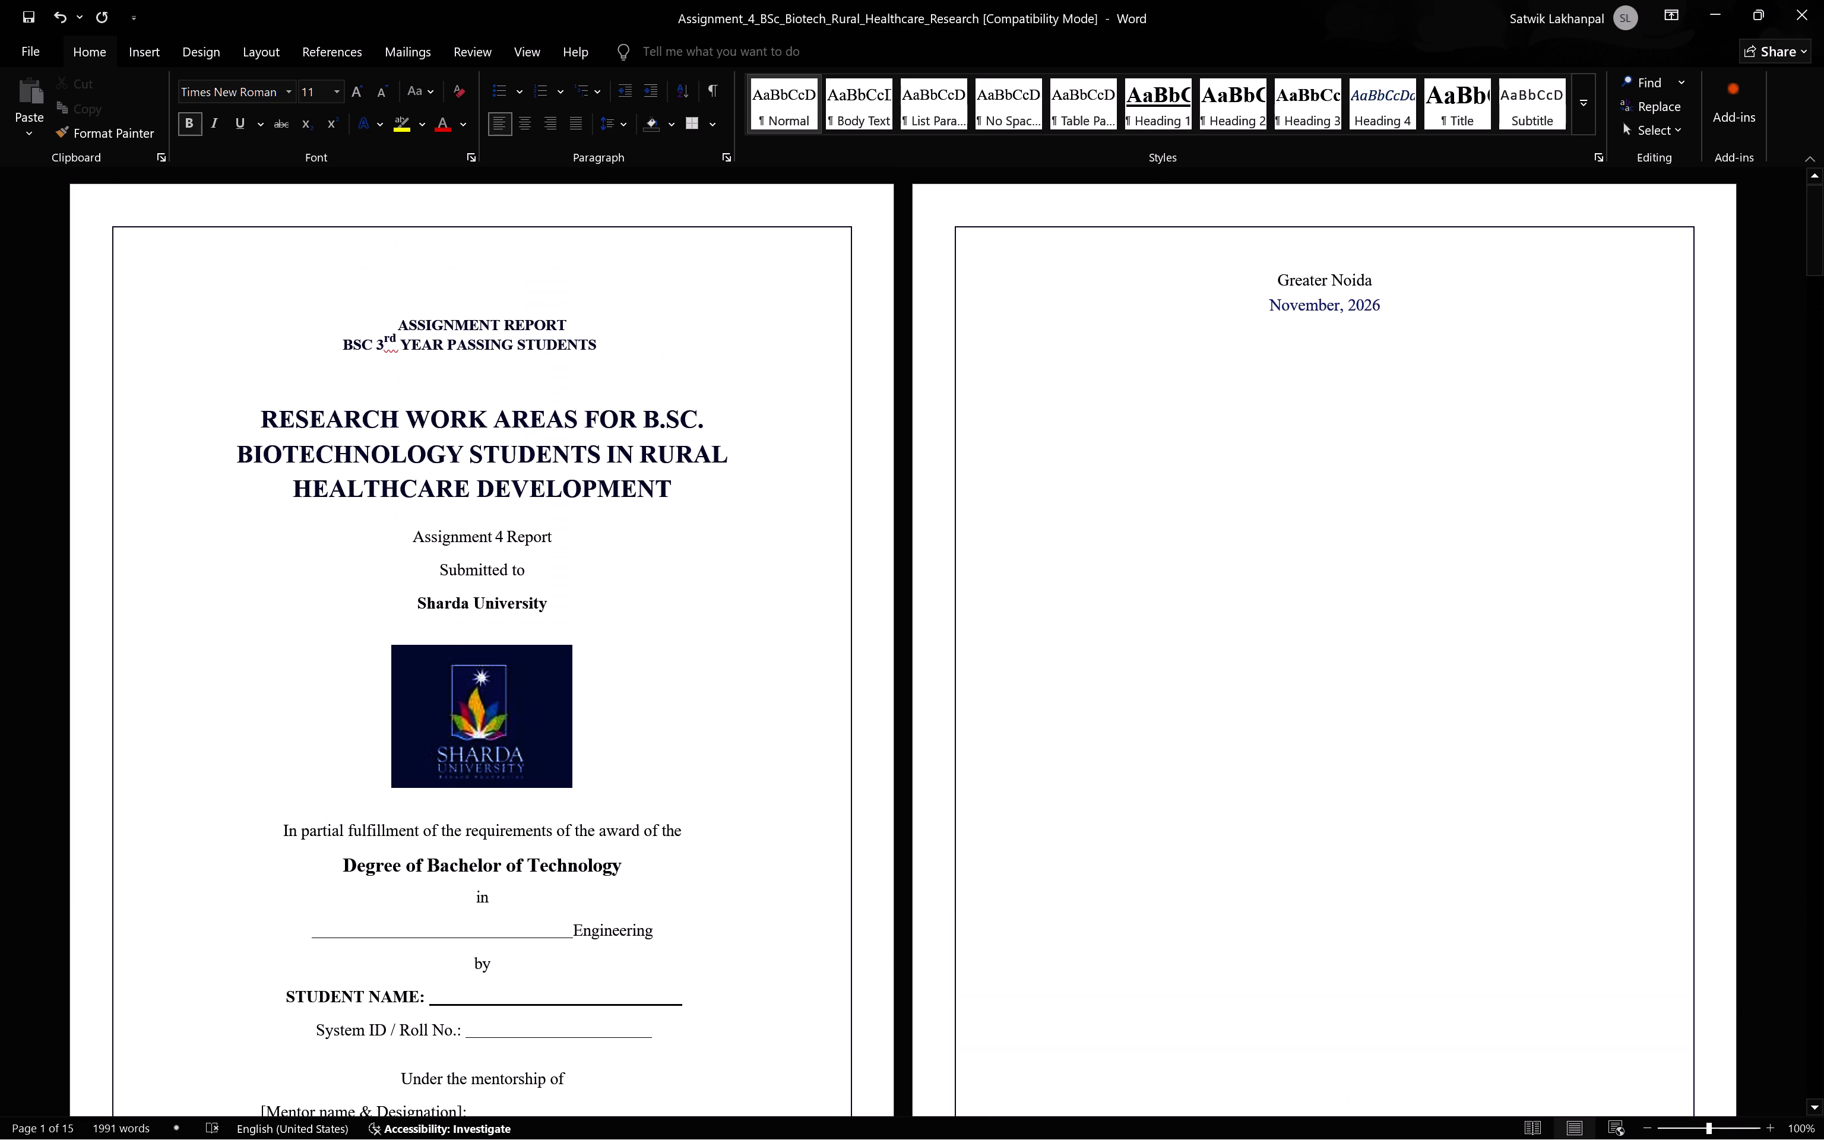
Replace "RESEARCH WORK AREAS FOR B.SC." in the cover page title with "AI DRIVEN SOLUTIONS IN BASIC SCIENCES".
scroll(739, 446, "down", 1)
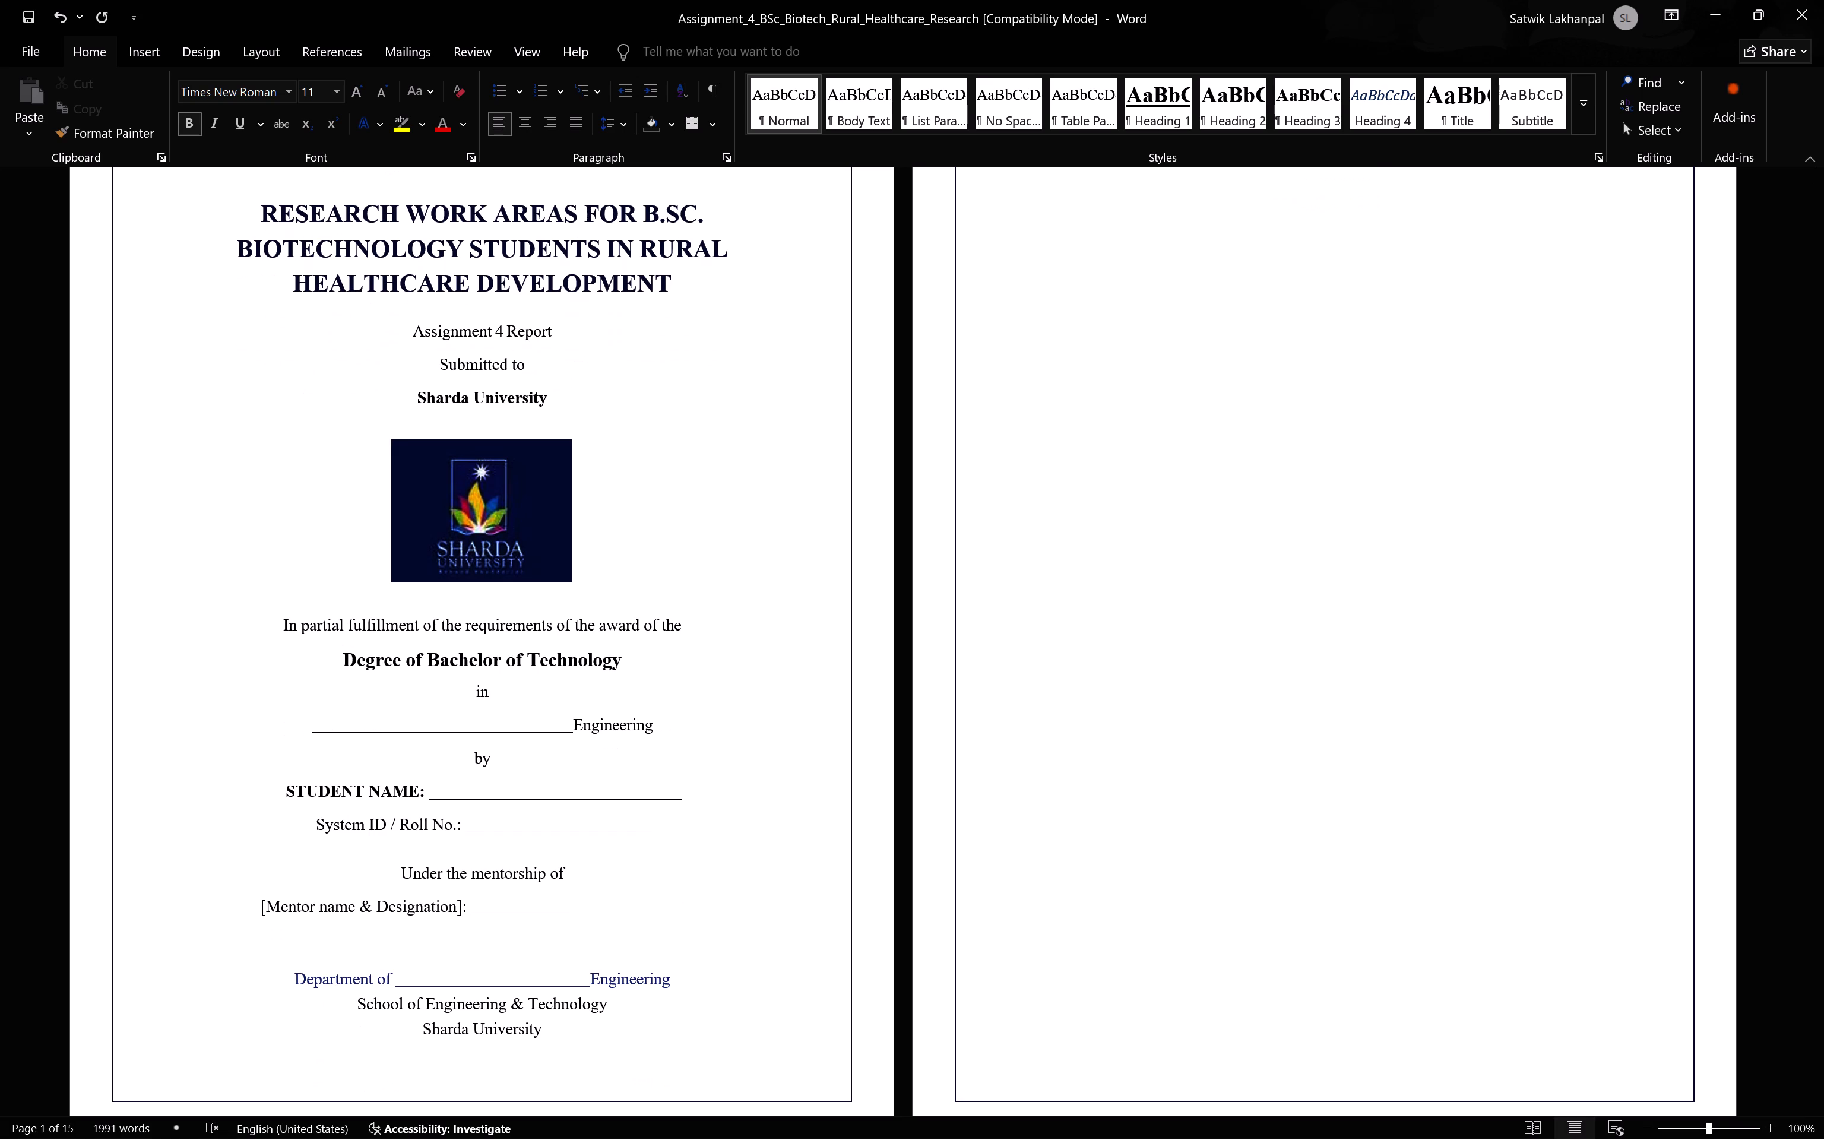
scroll(739, 446, "up", 2)
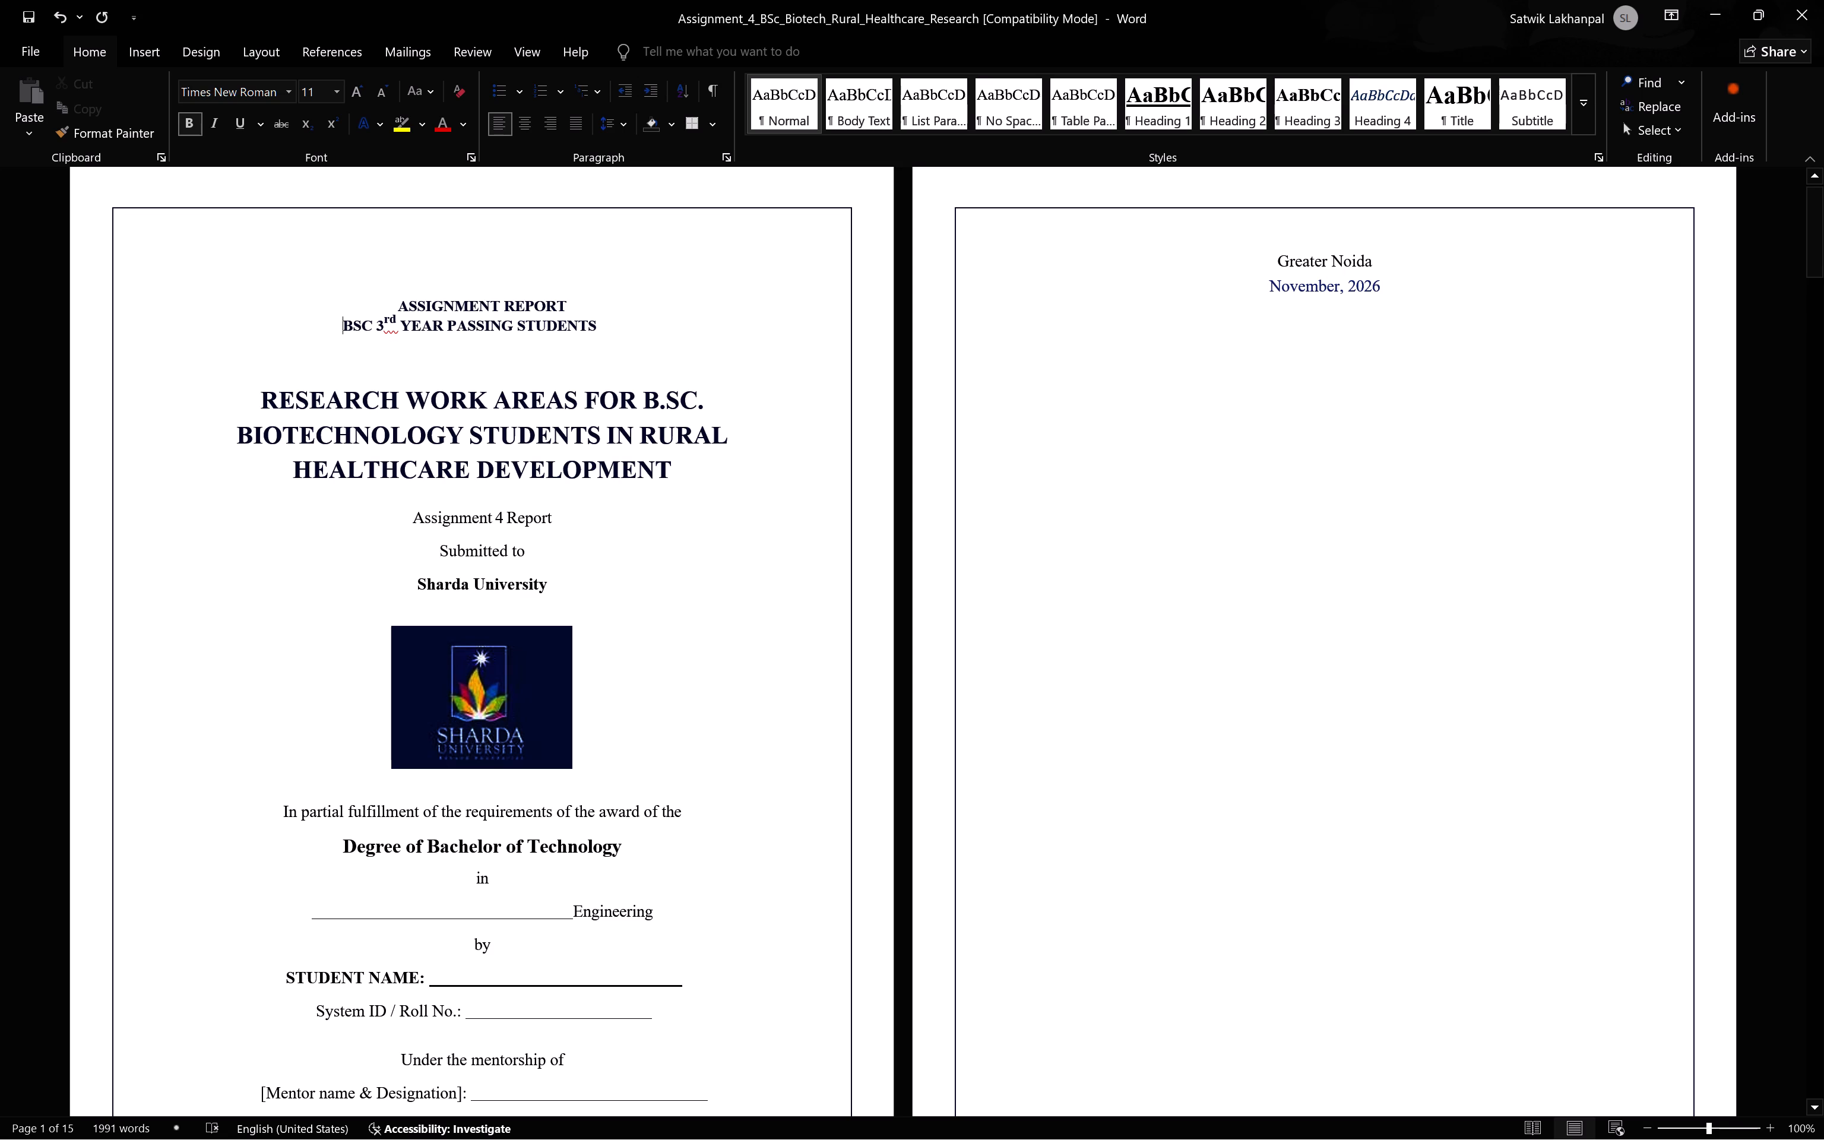
left_click(699, 402)
key("Right")
key("Left")
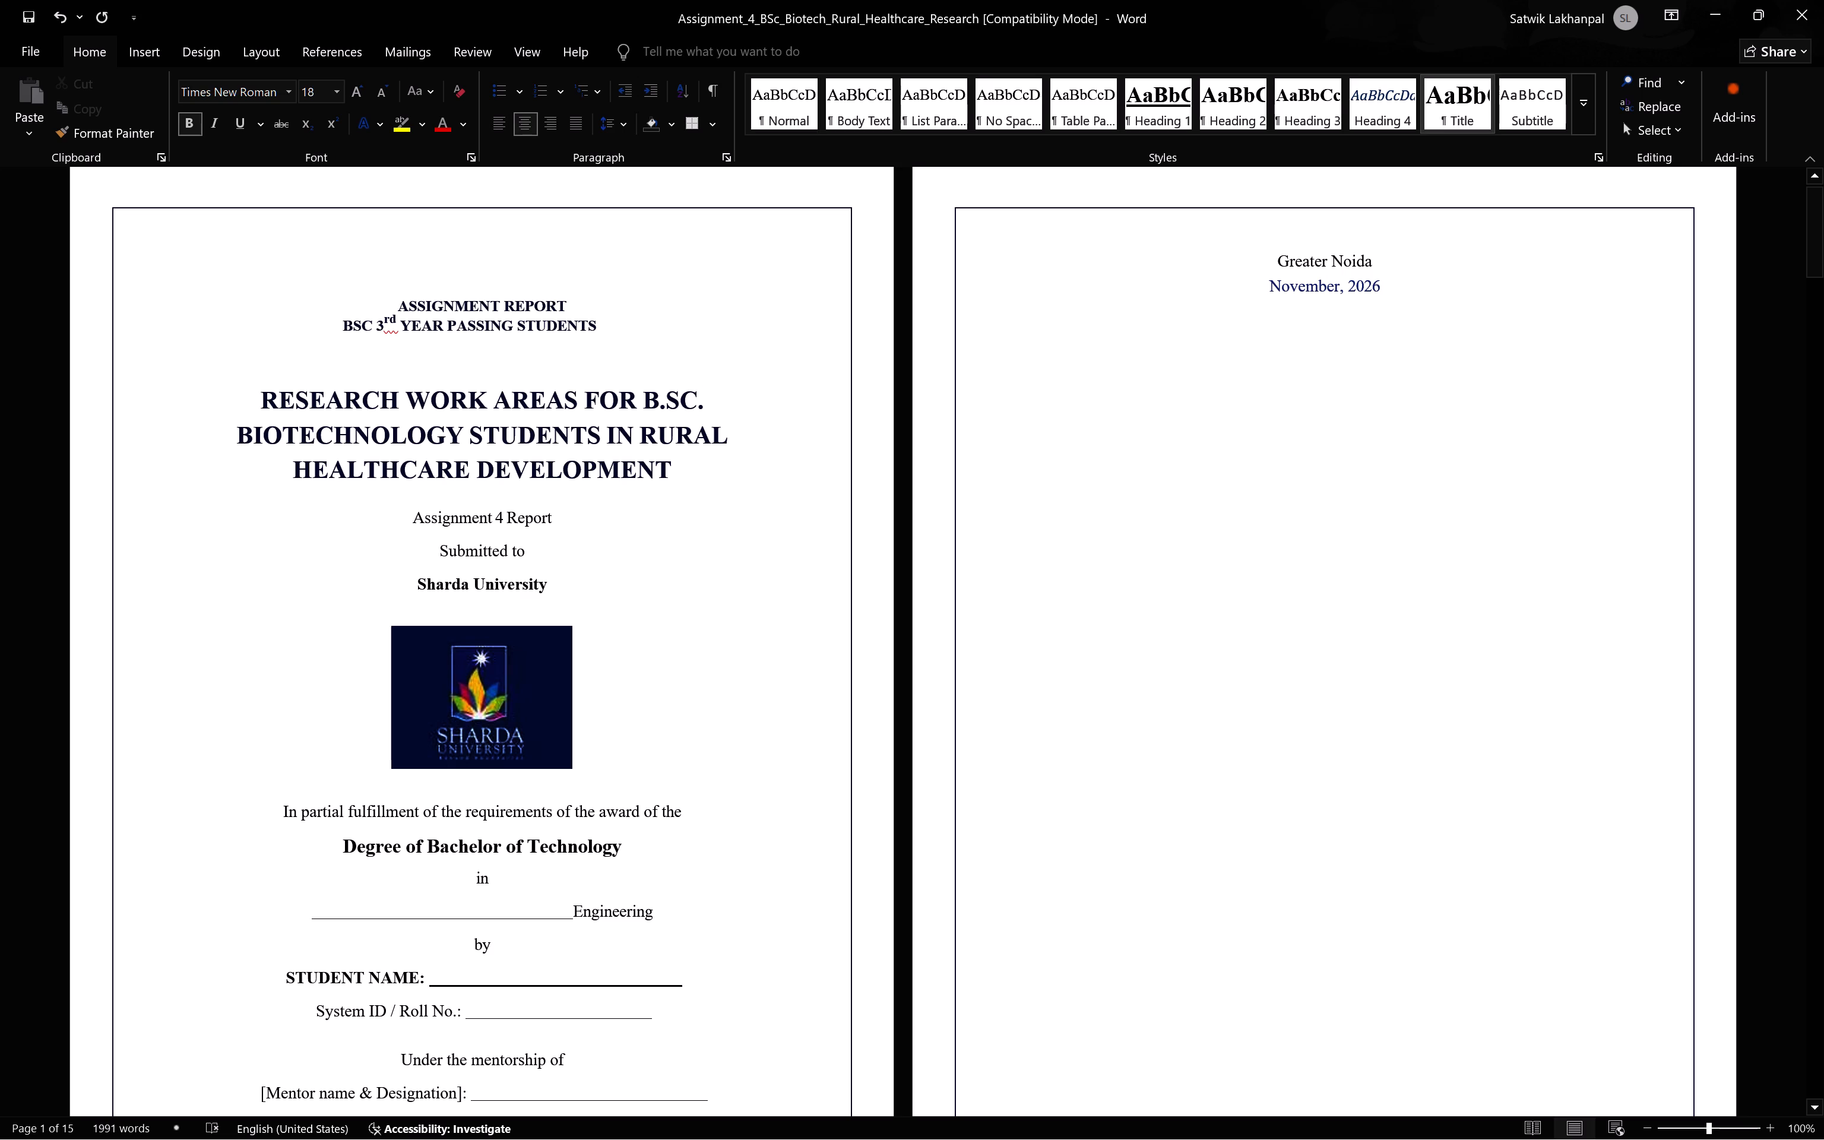
key("Right")
key("BackSpace")
key("BackSpace")
key("BackSpace")
key("BackSpace")
key("BackSpace")
key("BackSpace")
key("BackSpace")
key("BackSpace")
key("BackSpace")
key("BackSpace")
key("BackSpace")
key("BackSpace")
key("BackSpace")
key("BackSpace")
key("BackSpace")
key("BackSpace")
key("BackSpace")
key("BackSpace")
key("BackSpace")
key("BackSpace")
key("BackSpace")
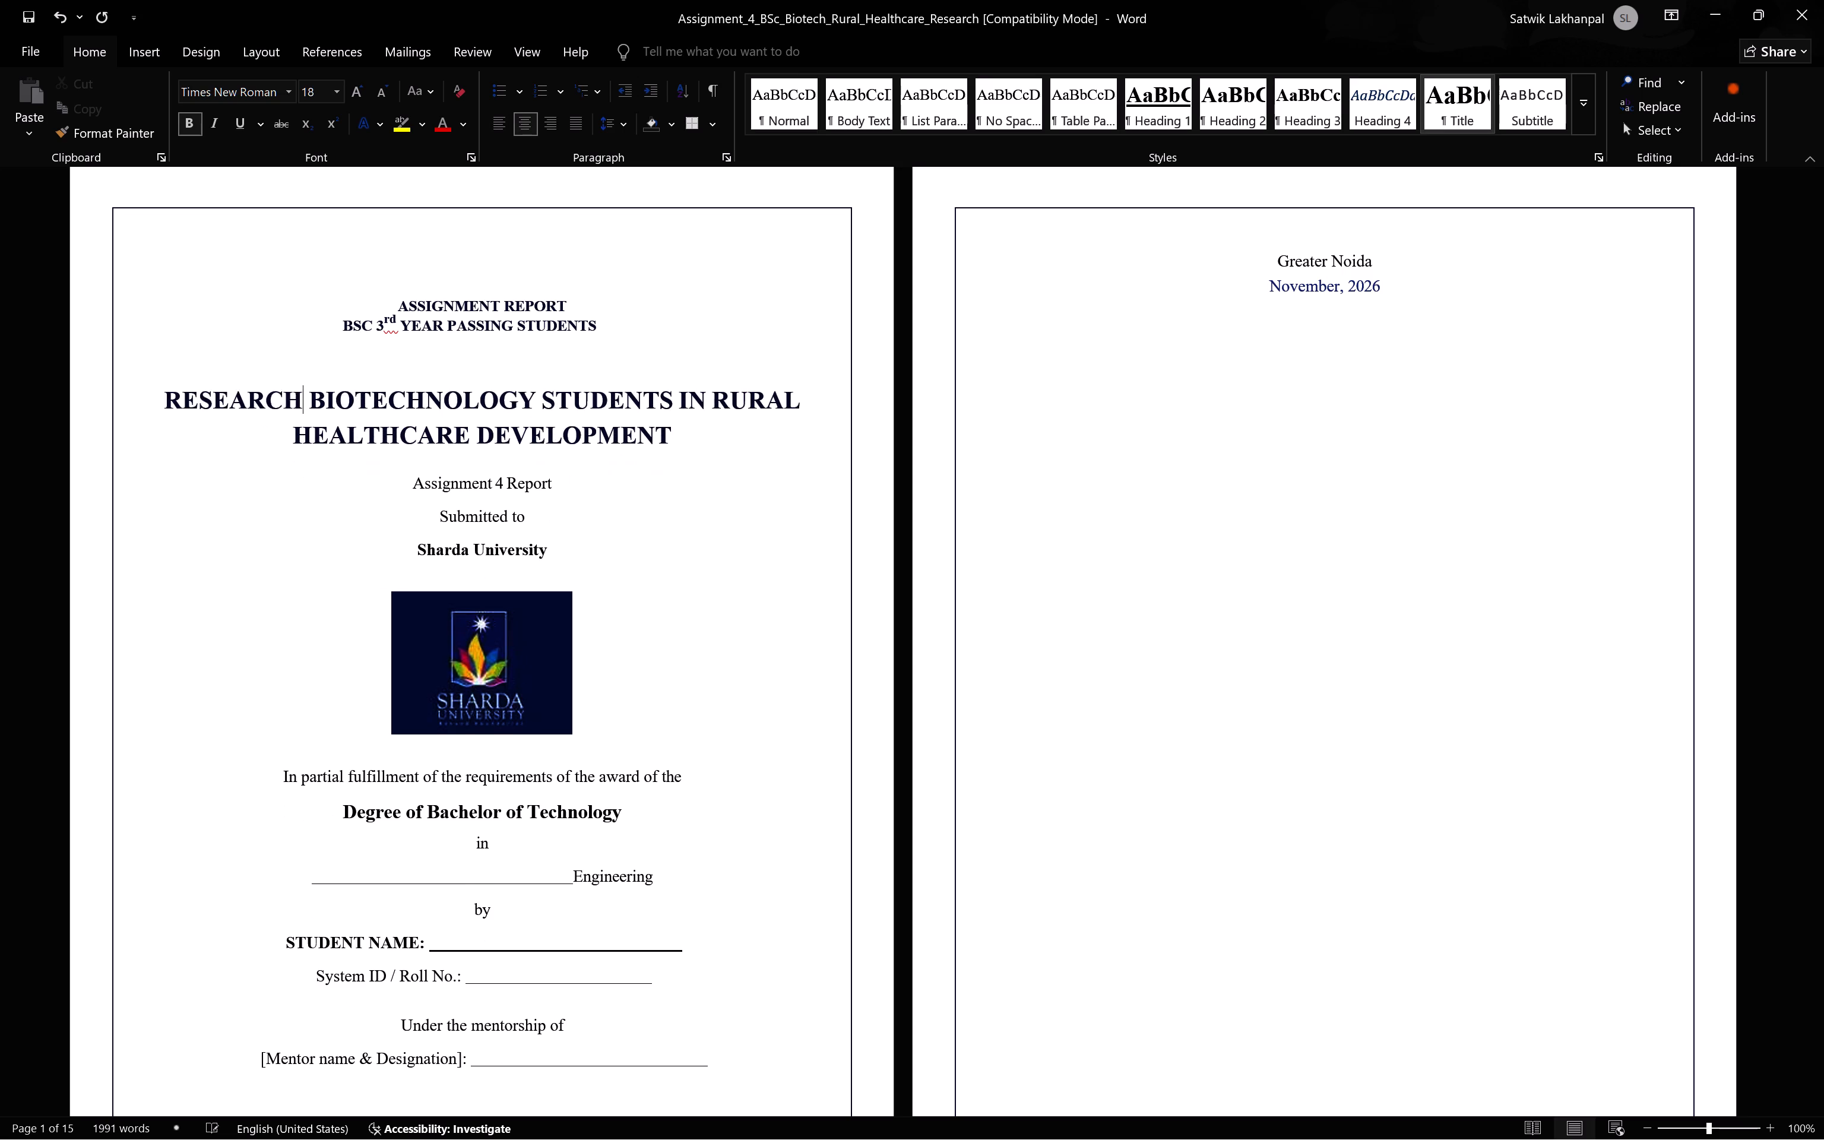
key("BackSpace")
key("BackSpace")
key("BackSpace")
key("BackSpace")
key("BackSpace")
key("BackSpace")
key("BackSpace")
key("BackSpace")
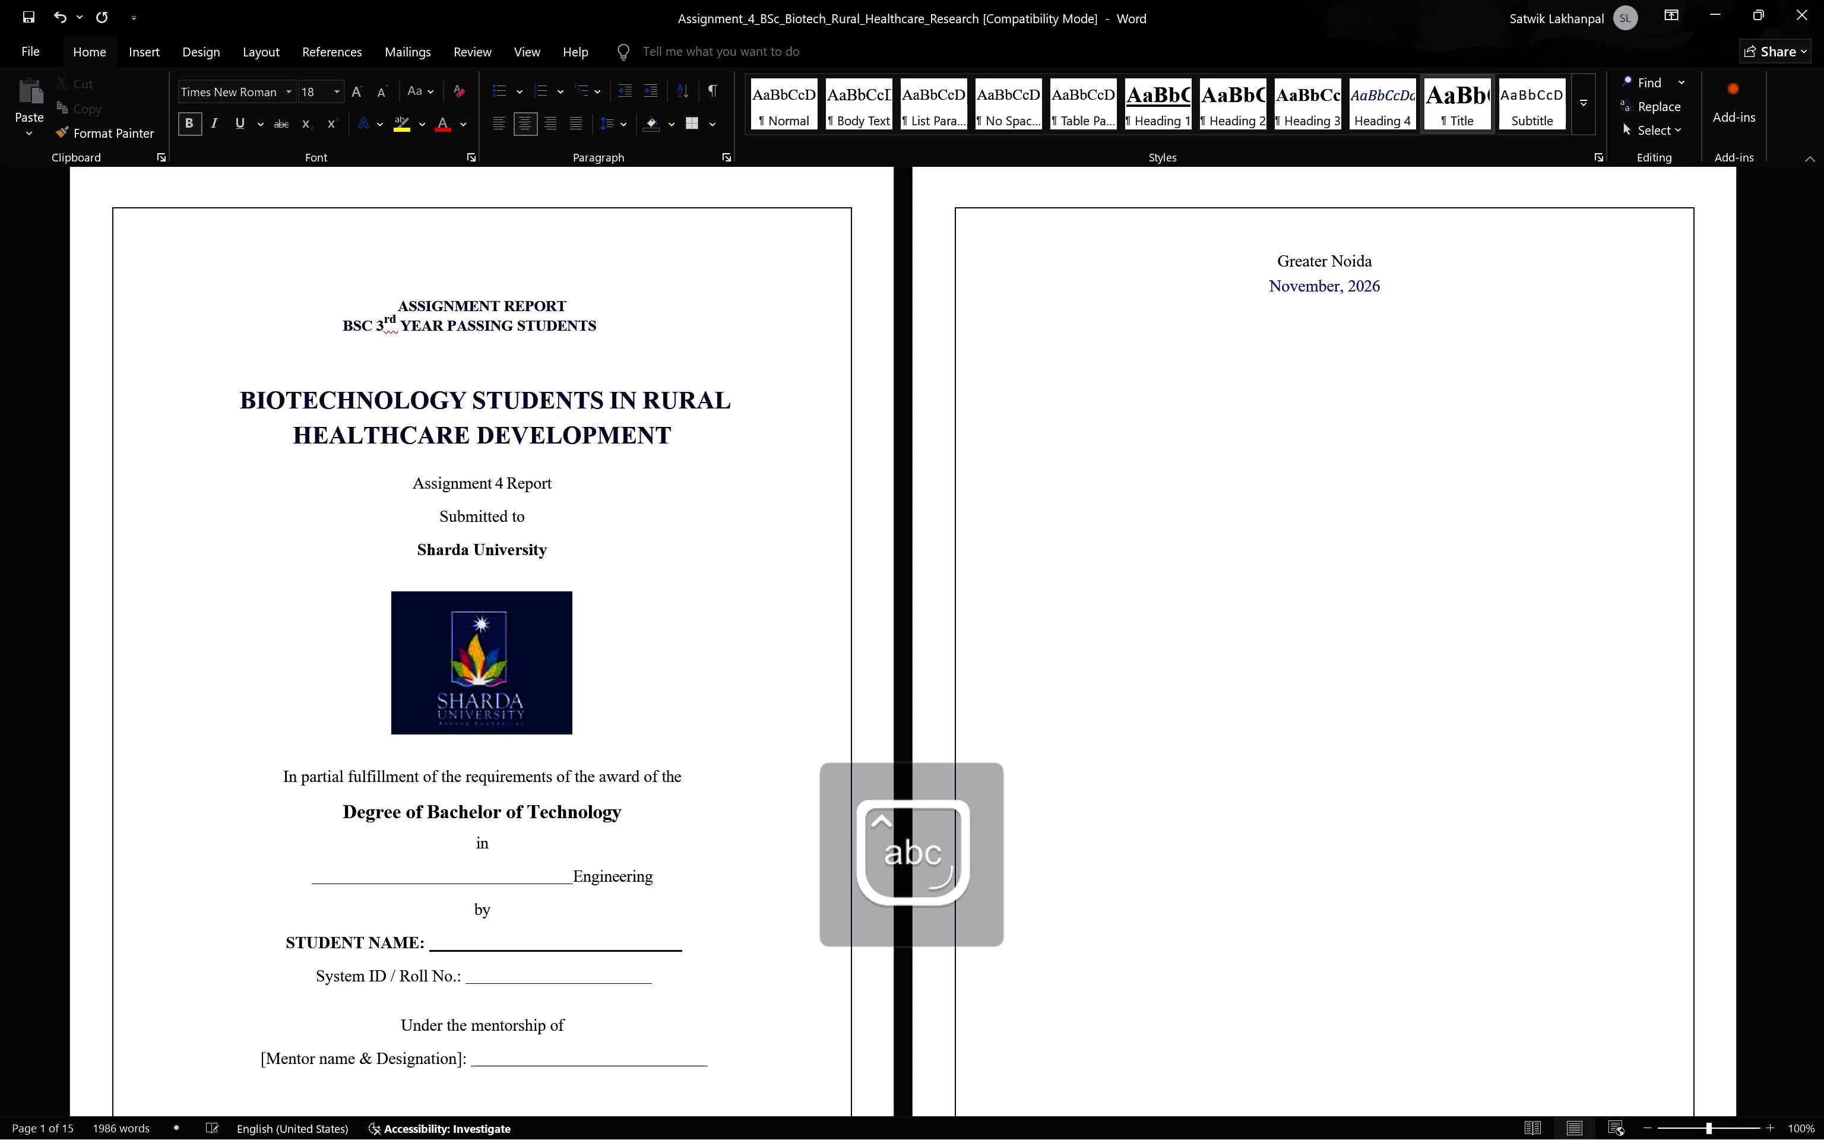
type("AI")
key("space")
type("DRIVEN SOLUTIONS")
key("space")
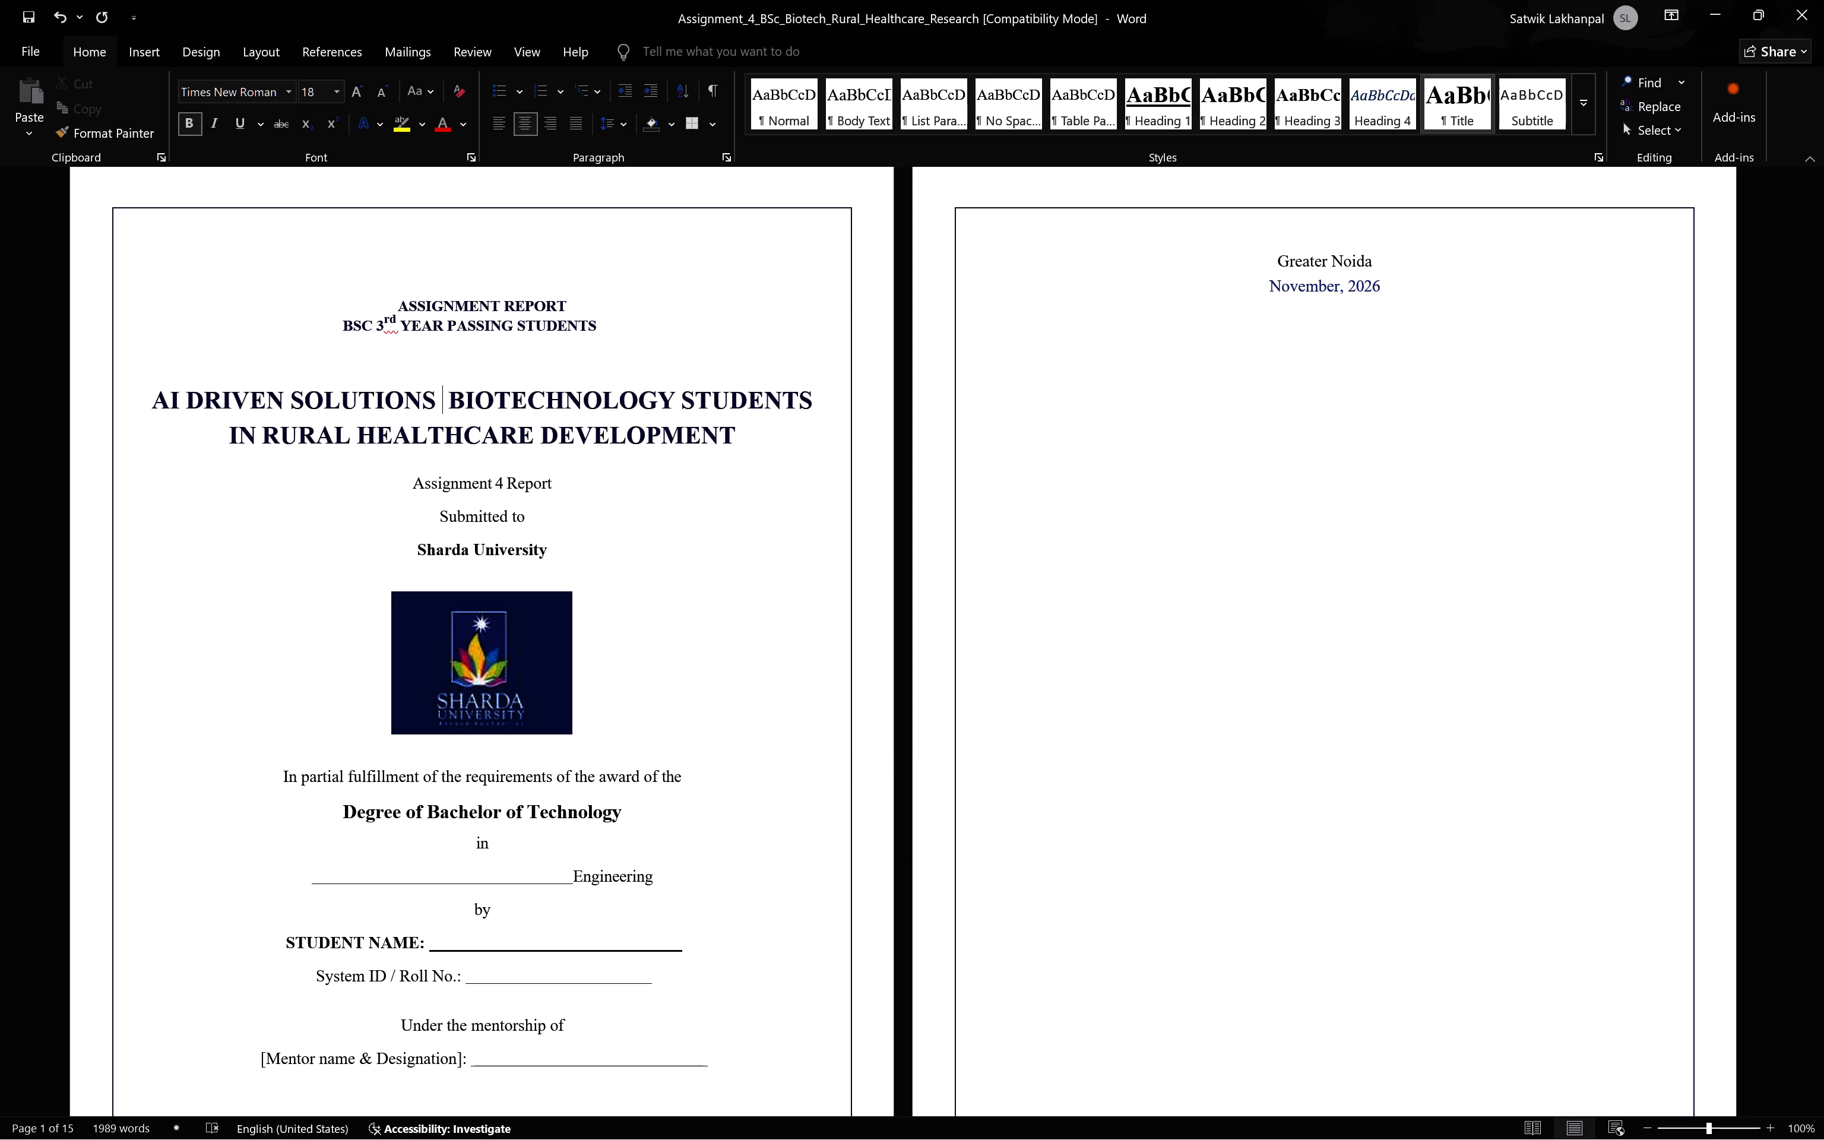
type("IN")
key("space")
type("BAC")
key("BackSpace")
type("SIC SCIENCE")
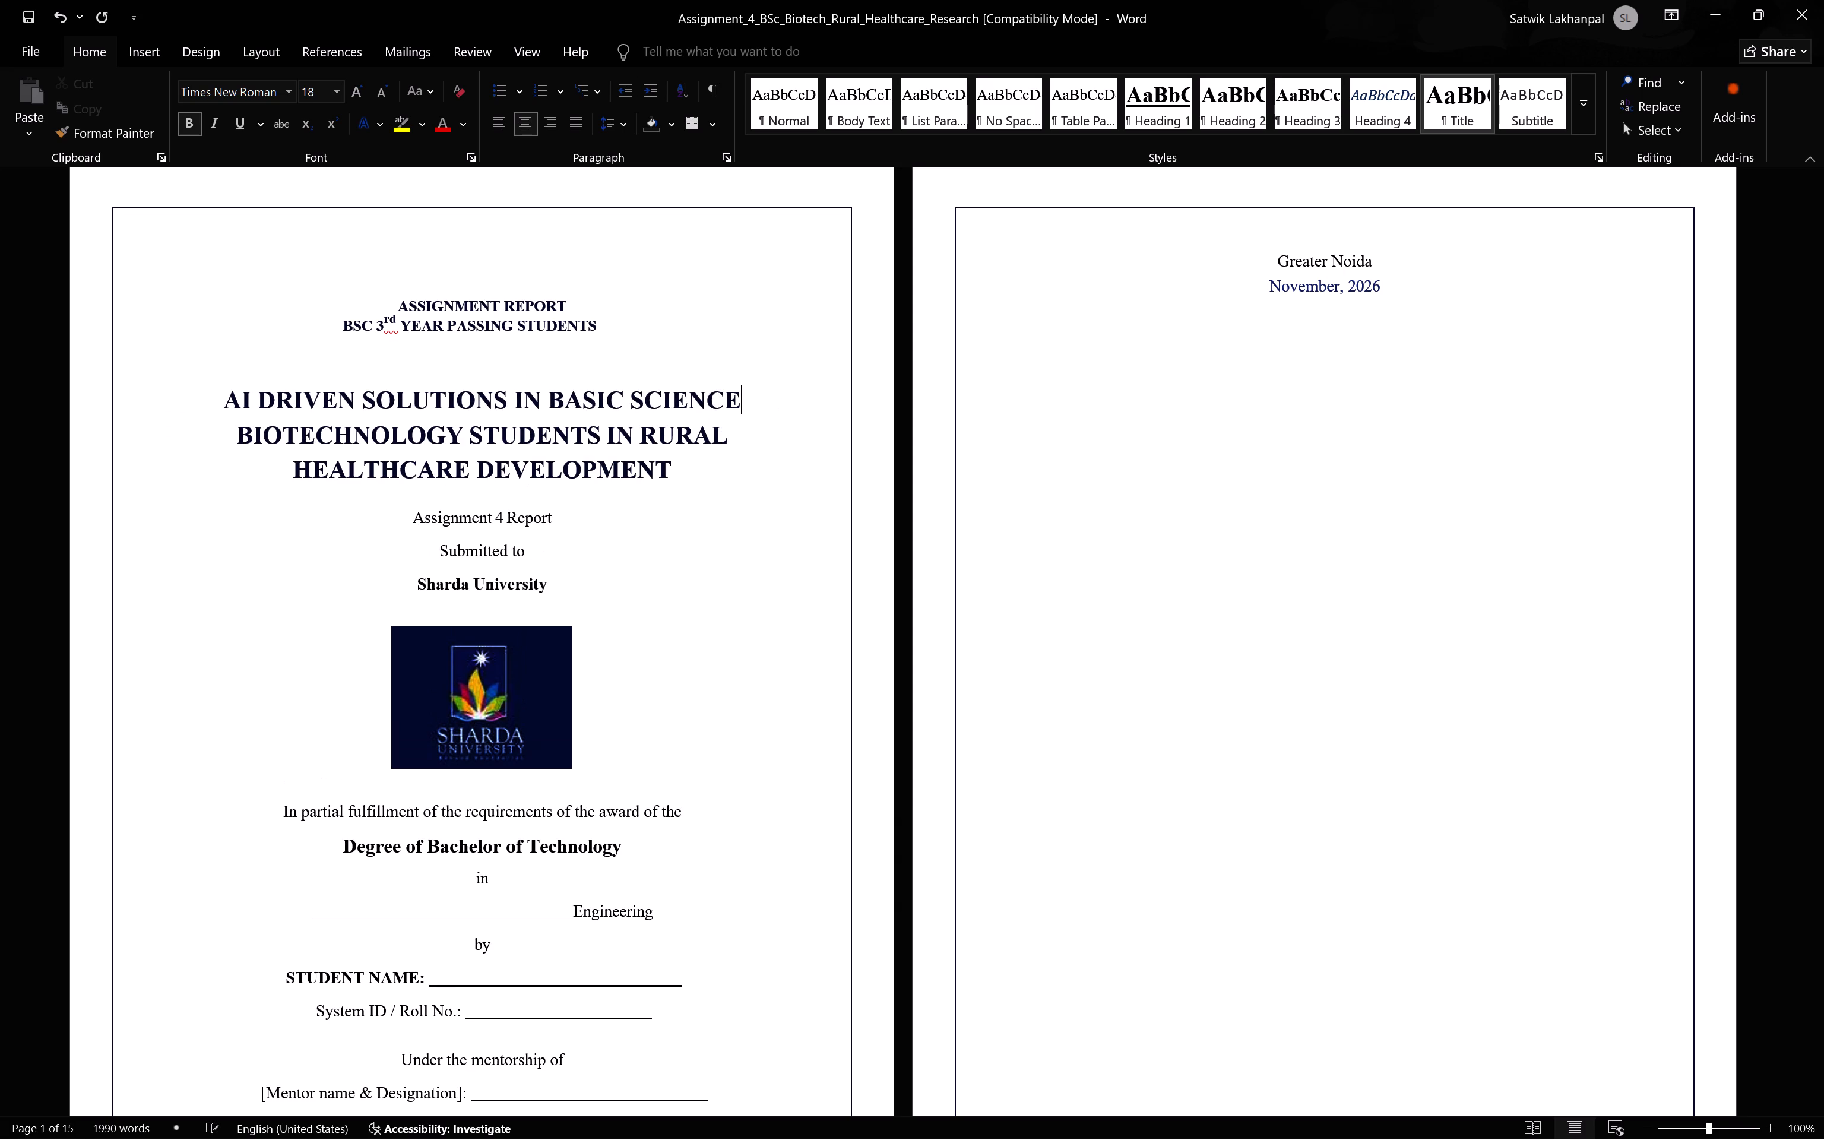
type("S")
key("space")
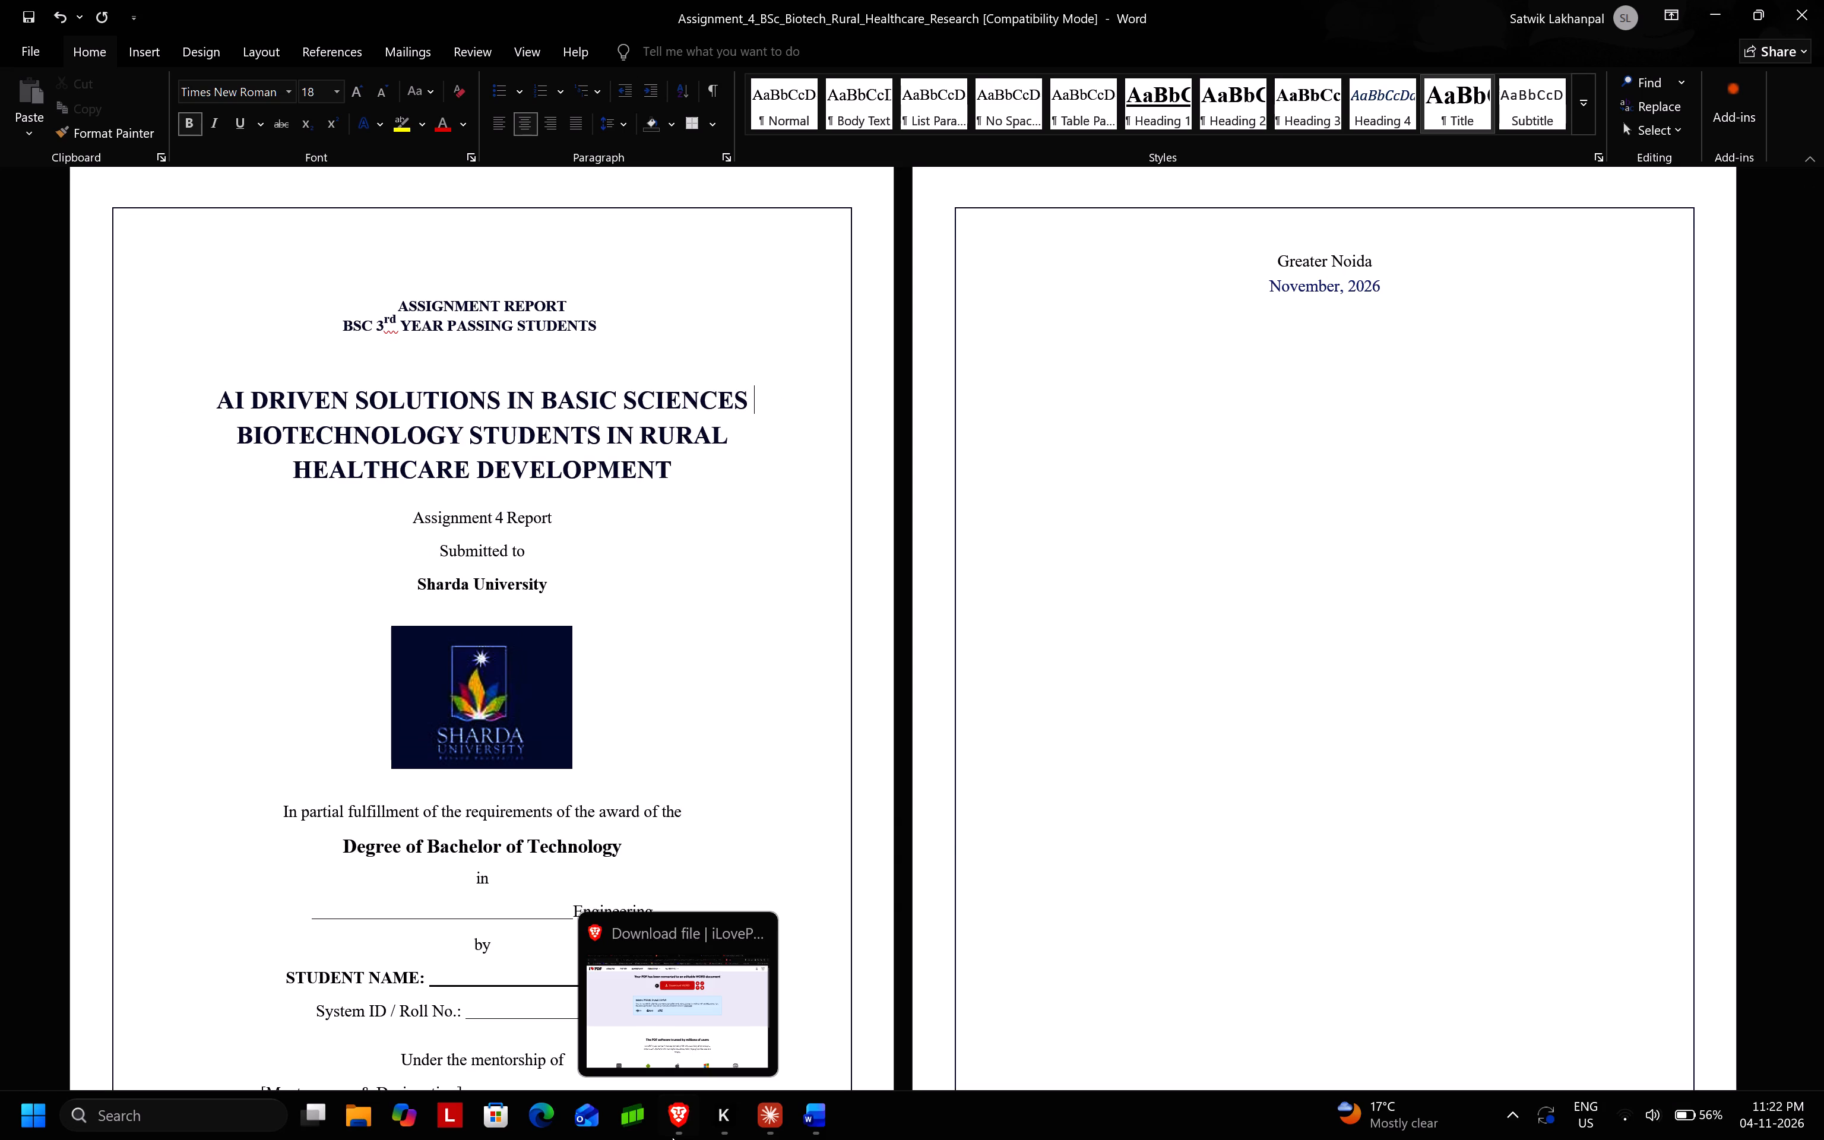
Look up "SCIENCES" in the search suggestions of a new Brave tab and return to Word.
left_click(672, 1137)
left_click(1595, 18)
type("SCIENCES")
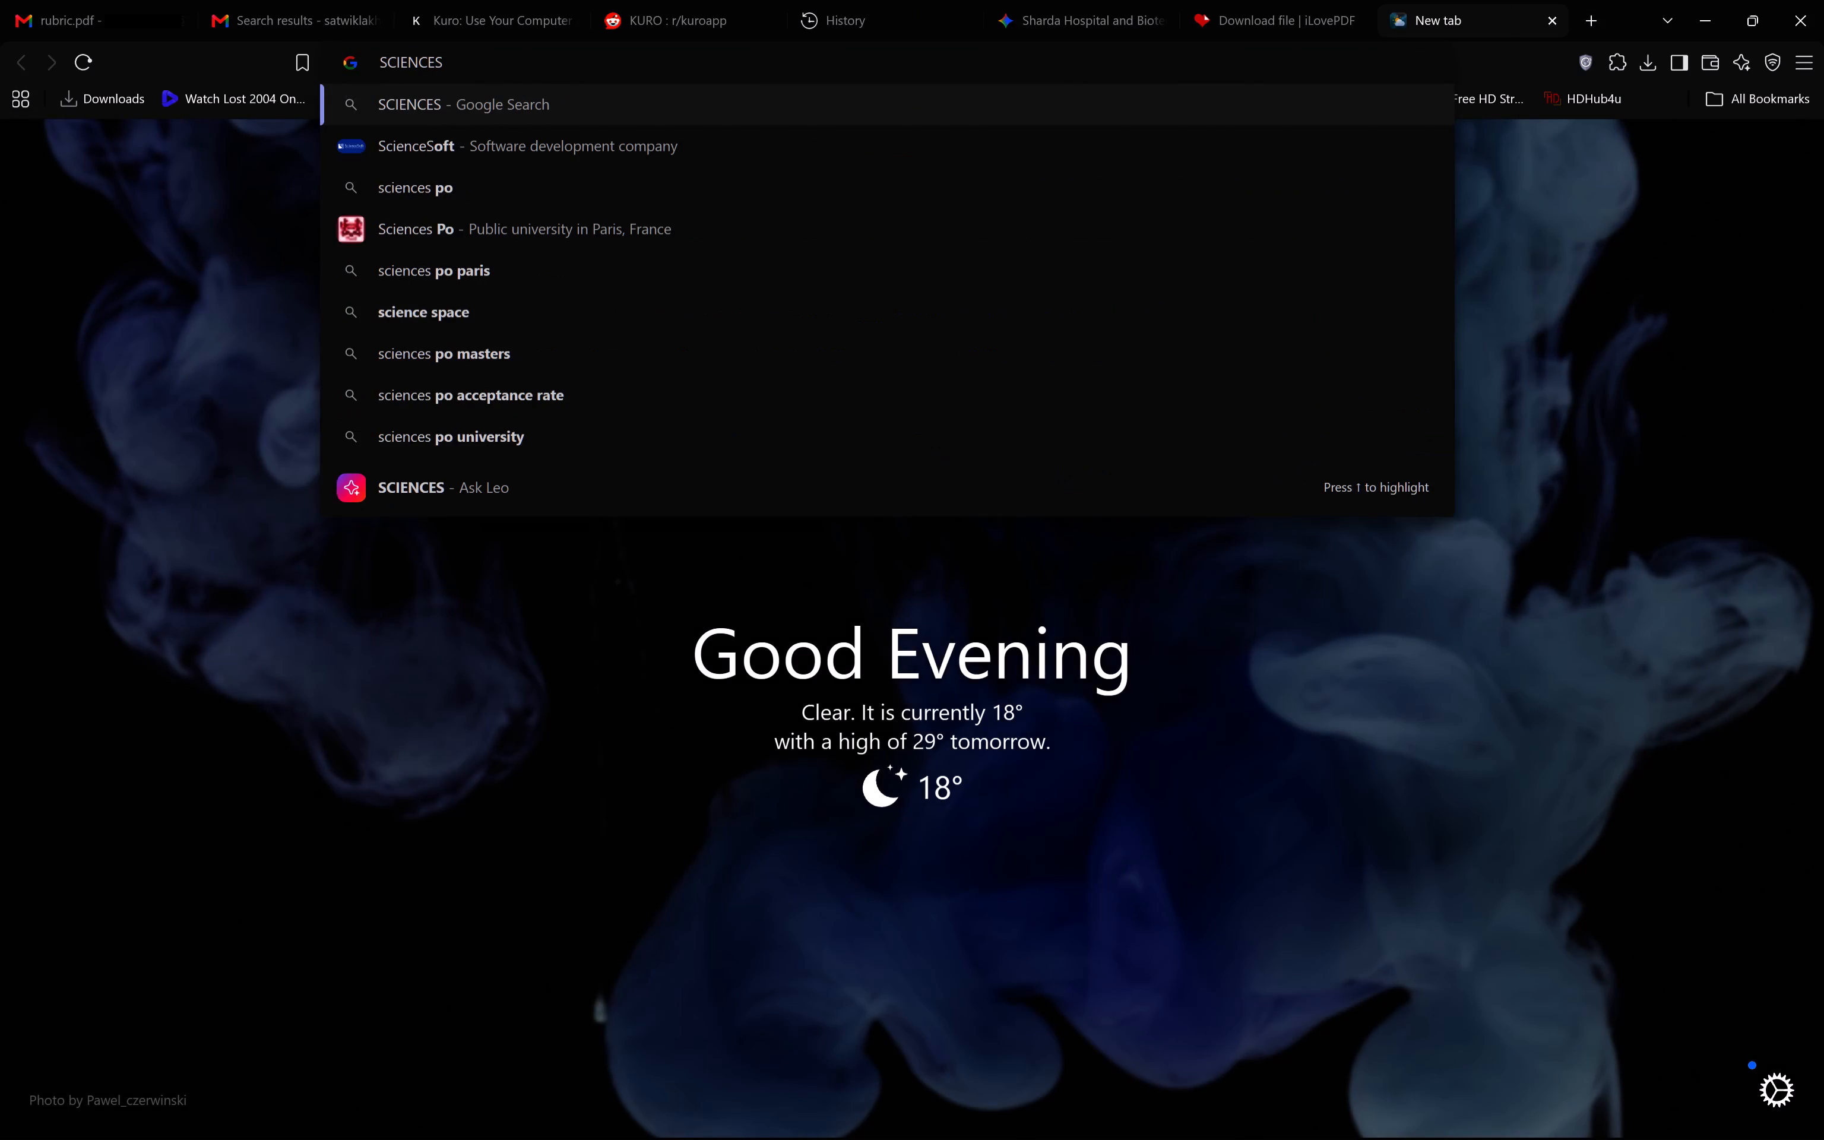
key("alt+Tab")
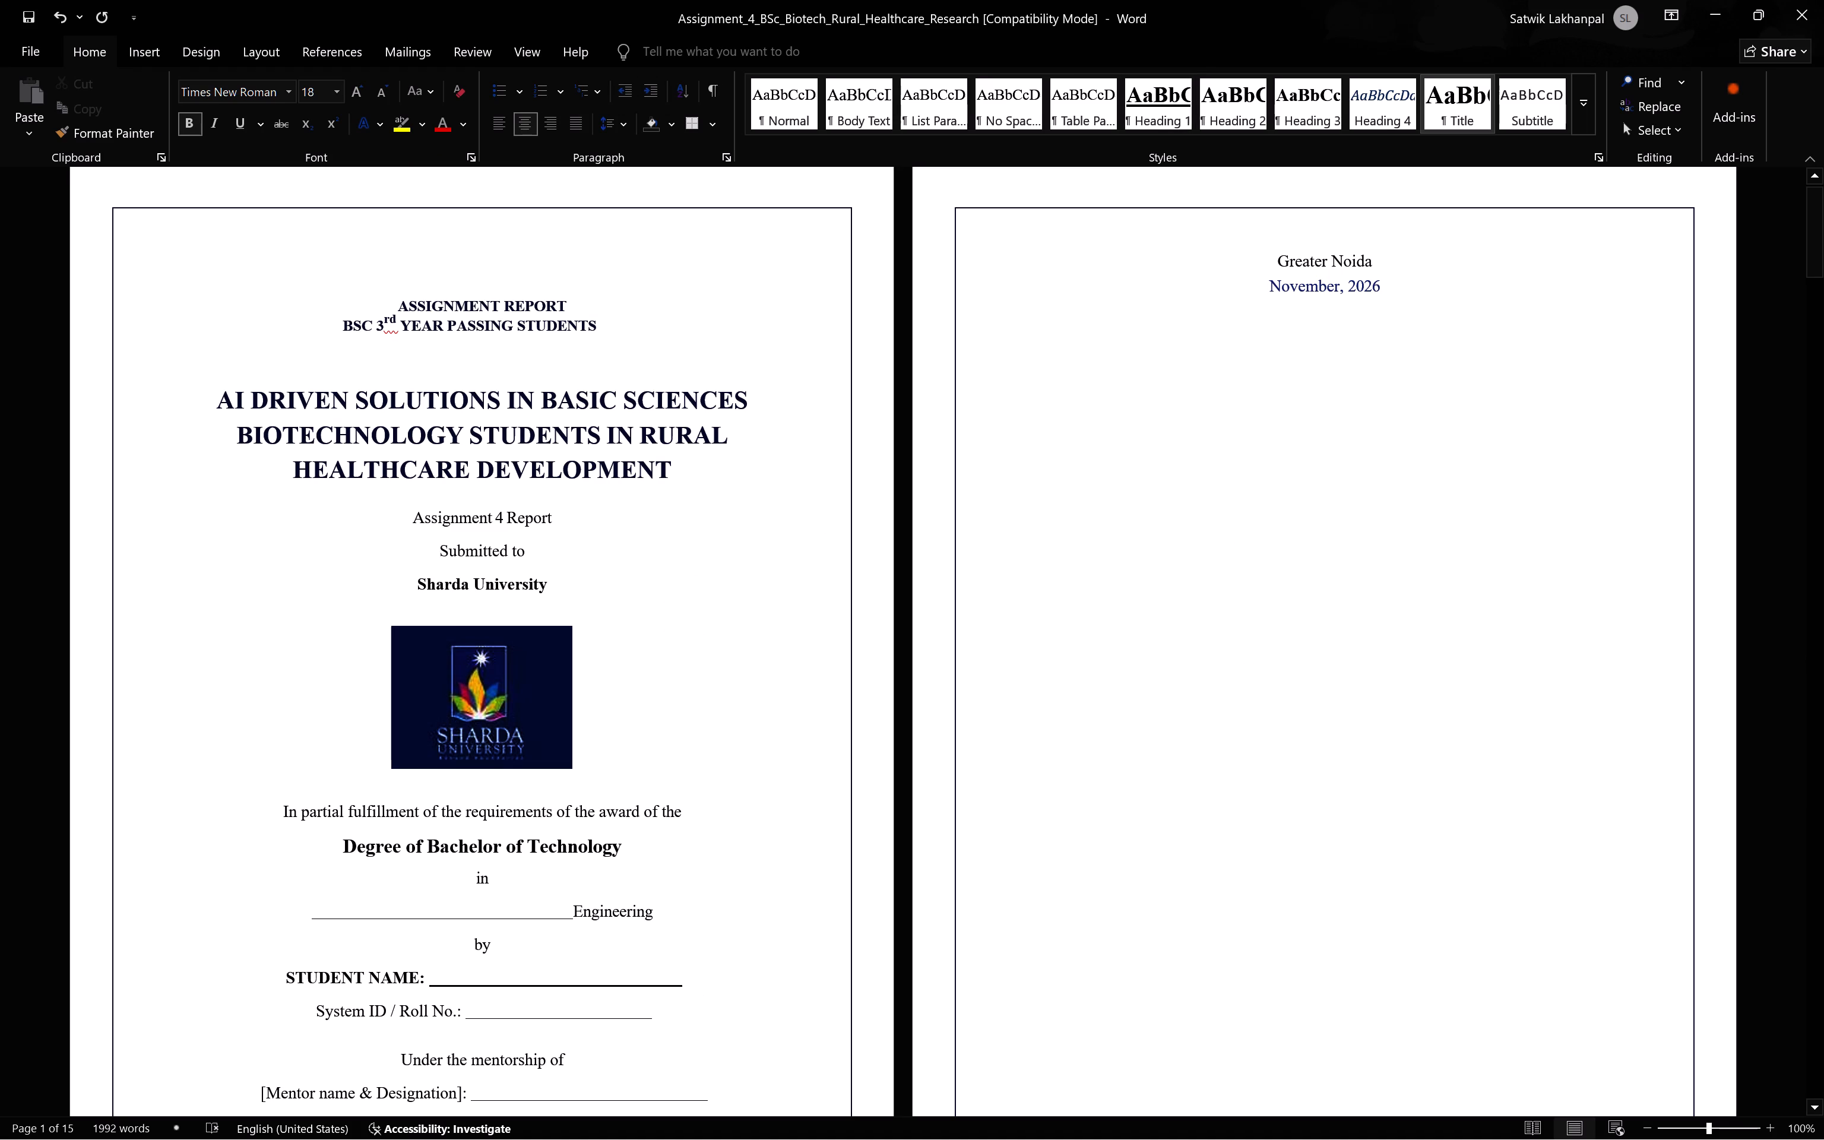
Delete "BIOTECHNOLOGY STUDENTS IN RURAL HEALTHCARE DEVELOPMENT" from the end of the cover page title.
left_click(680, 481)
key("BackSpace")
key("BackSpace")
key("BackSpace")
key("BackSpace")
key("BackSpace")
key("BackSpace")
key("BackSpace")
key("BackSpace")
key("BackSpace")
key("BackSpace")
key("BackSpace")
key("BackSpace")
key("BackSpace")
key("BackSpace")
key("BackSpace")
key("BackSpace")
key("BackSpace")
key("BackSpace")
key("BackSpace")
key("BackSpace")
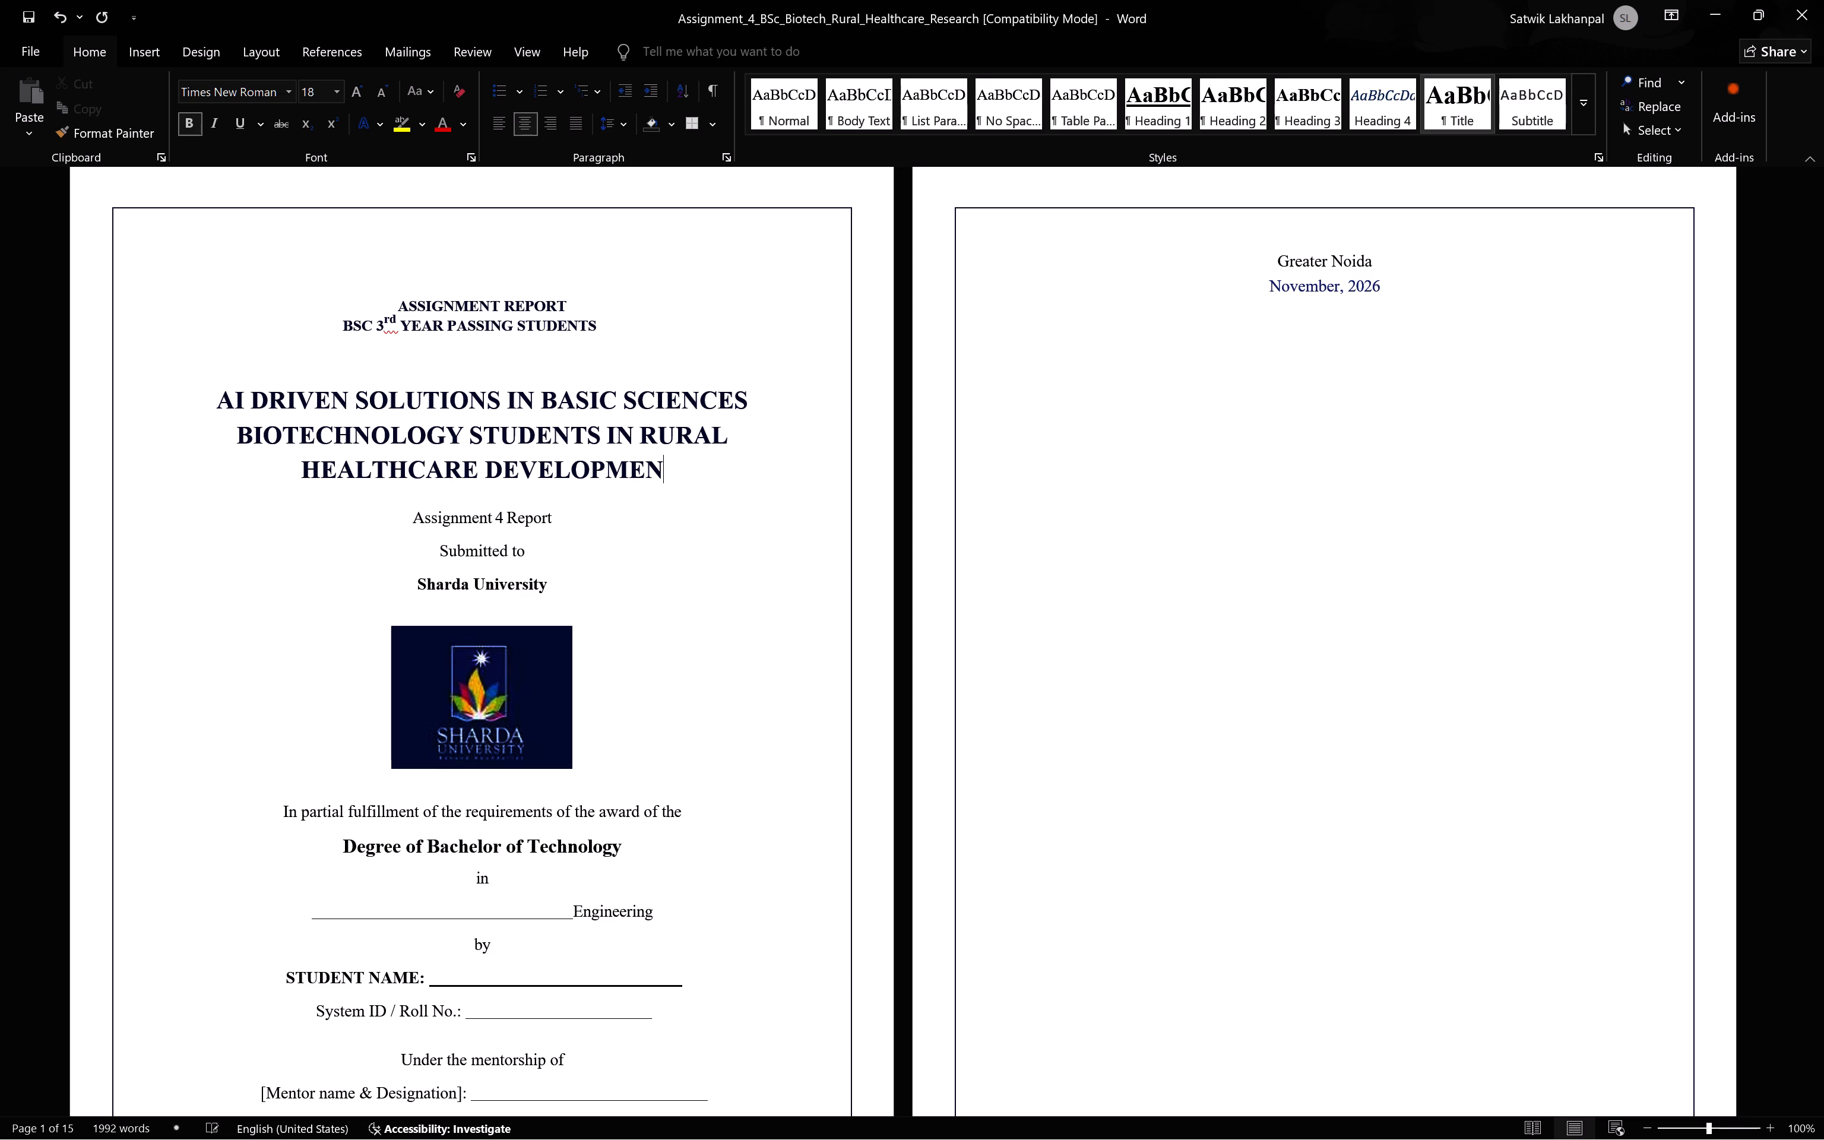
key("BackSpace")
key("BackSpace")
key("BackSpace")
key("BackSpace")
key("BackSpace")
key("BackSpace")
key("BackSpace")
key("BackSpace")
key("BackSpace")
key("BackSpace")
key("BackSpace")
key("BackSpace")
key("BackSpace")
key("BackSpace")
key("BackSpace")
key("BackSpace")
key("BackSpace")
key("BackSpace")
key("BackSpace")
key("BackSpace")
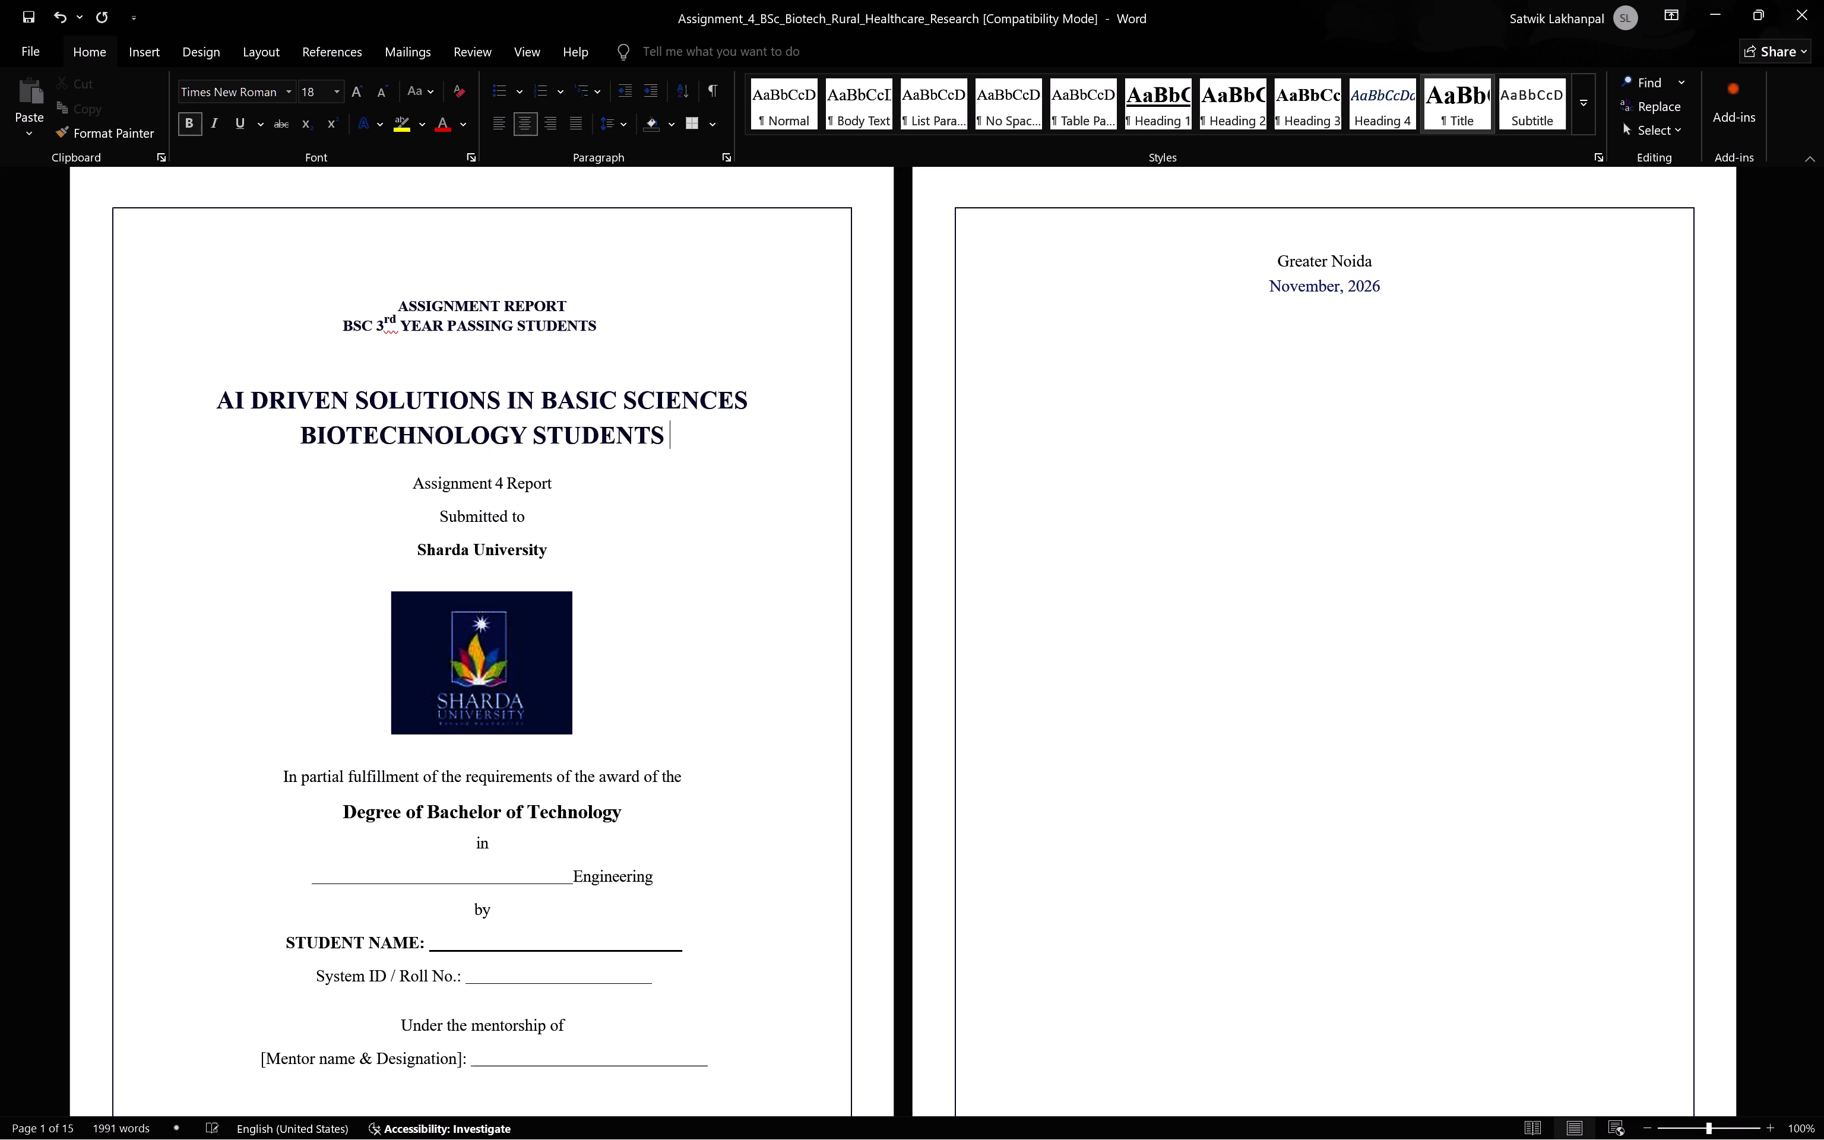
key("BackSpace")
key("BackSpace")
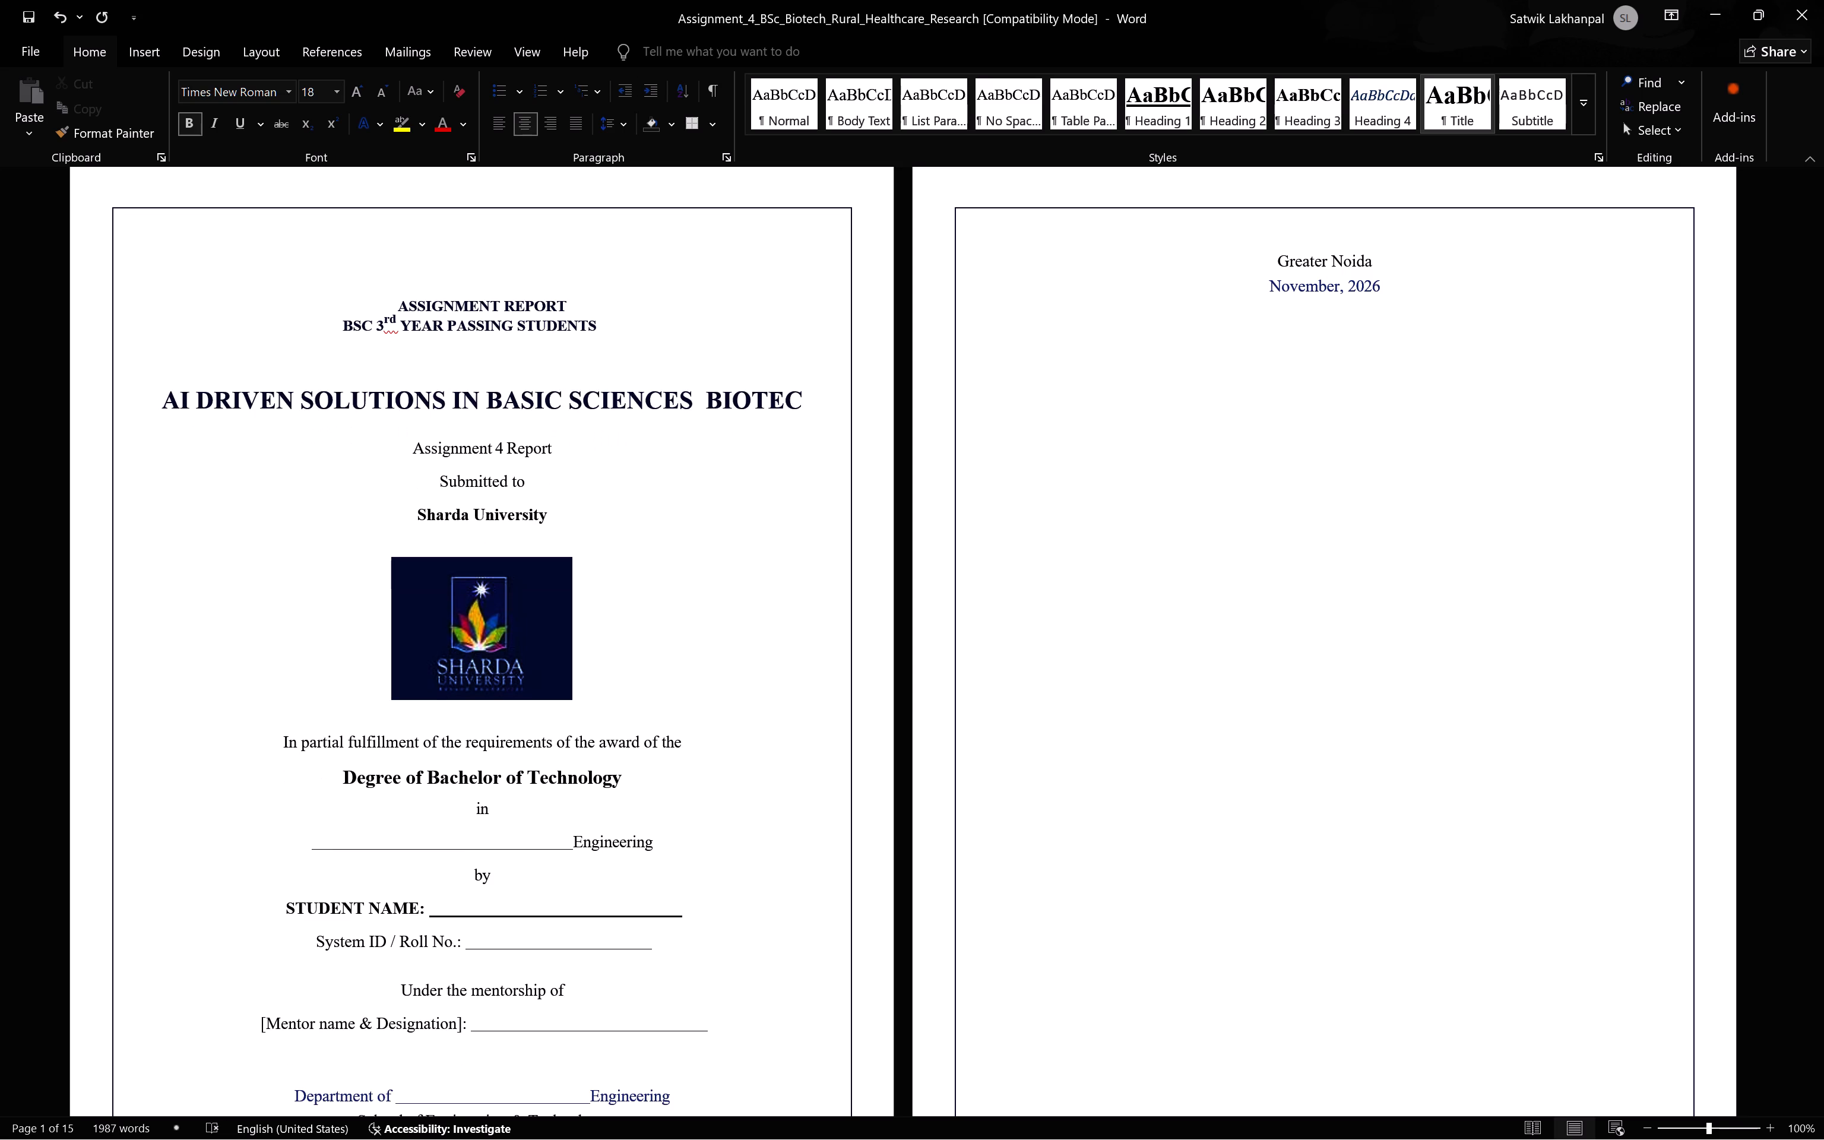
key("BackSpace")
key("BackSpace")
key("BackSpace")
key("BackSpace")
key("BackSpace")
key("BackSpace")
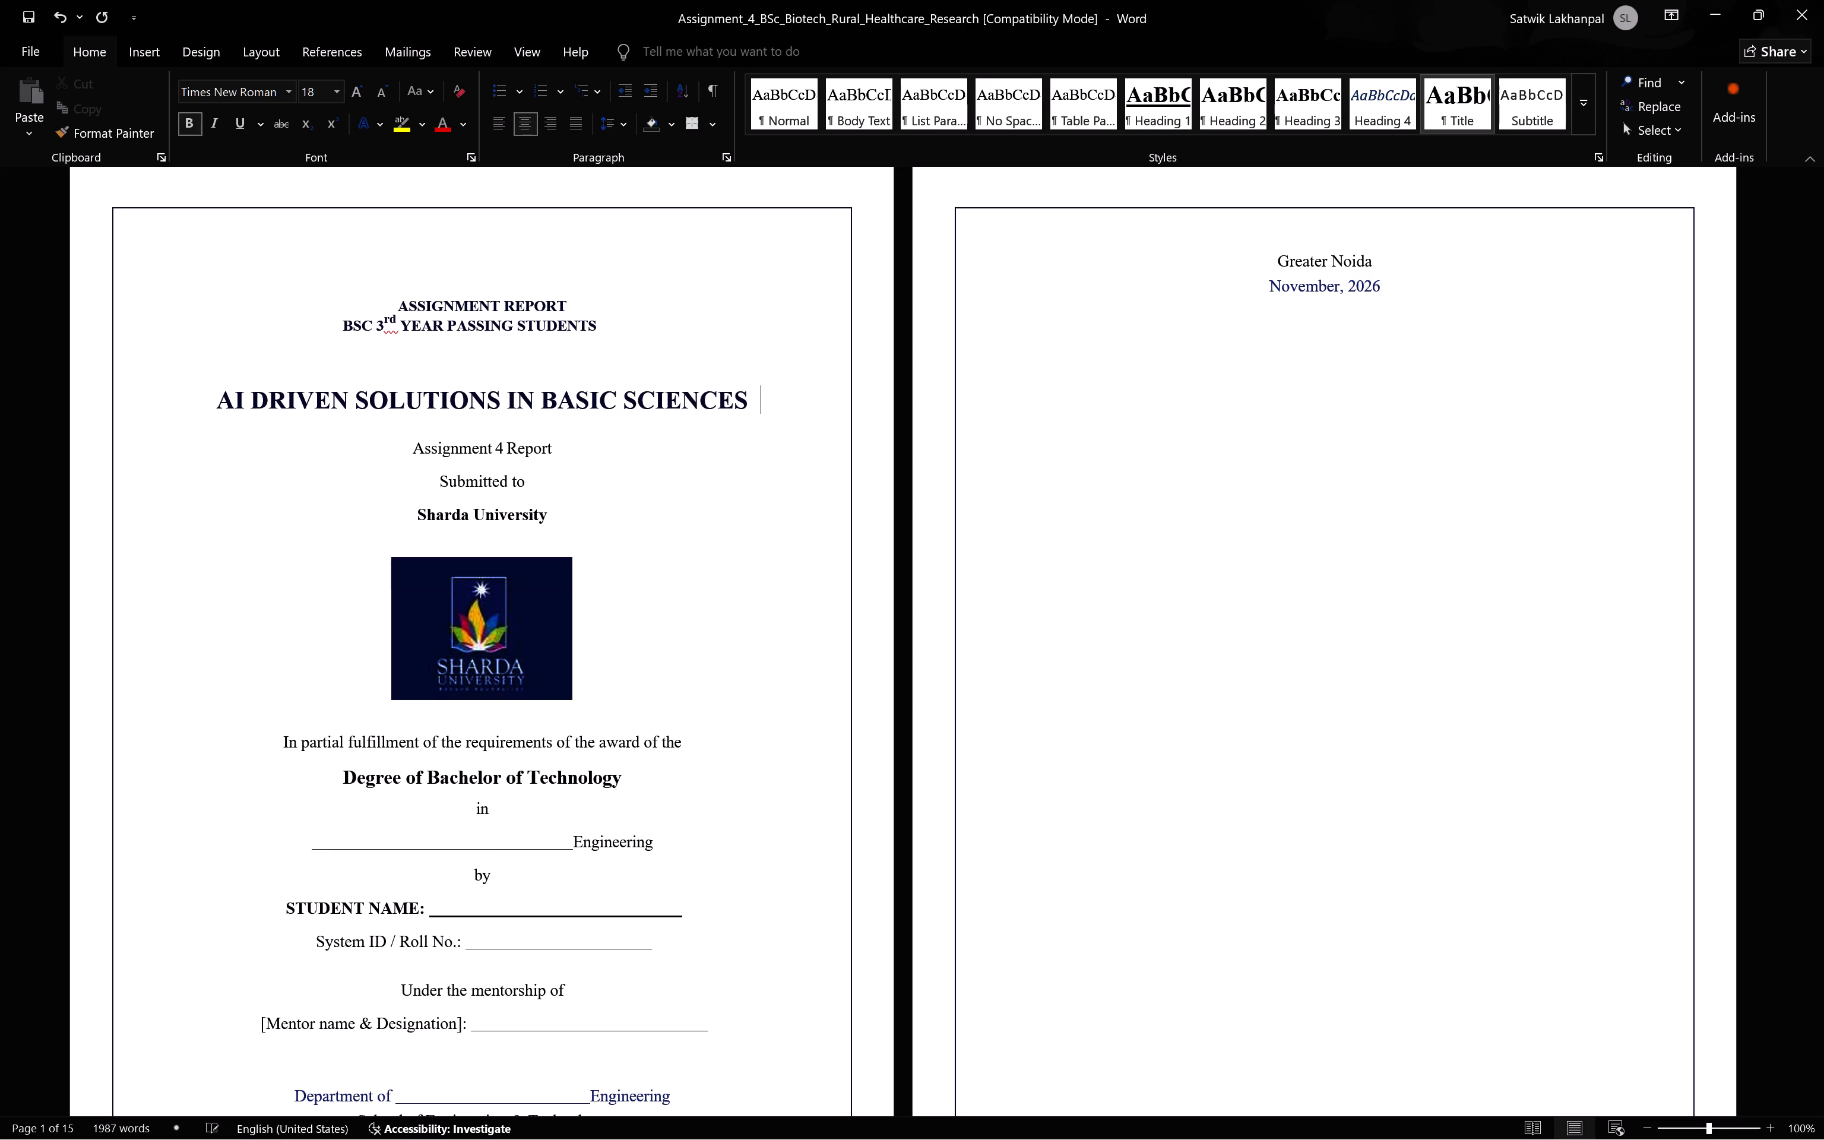
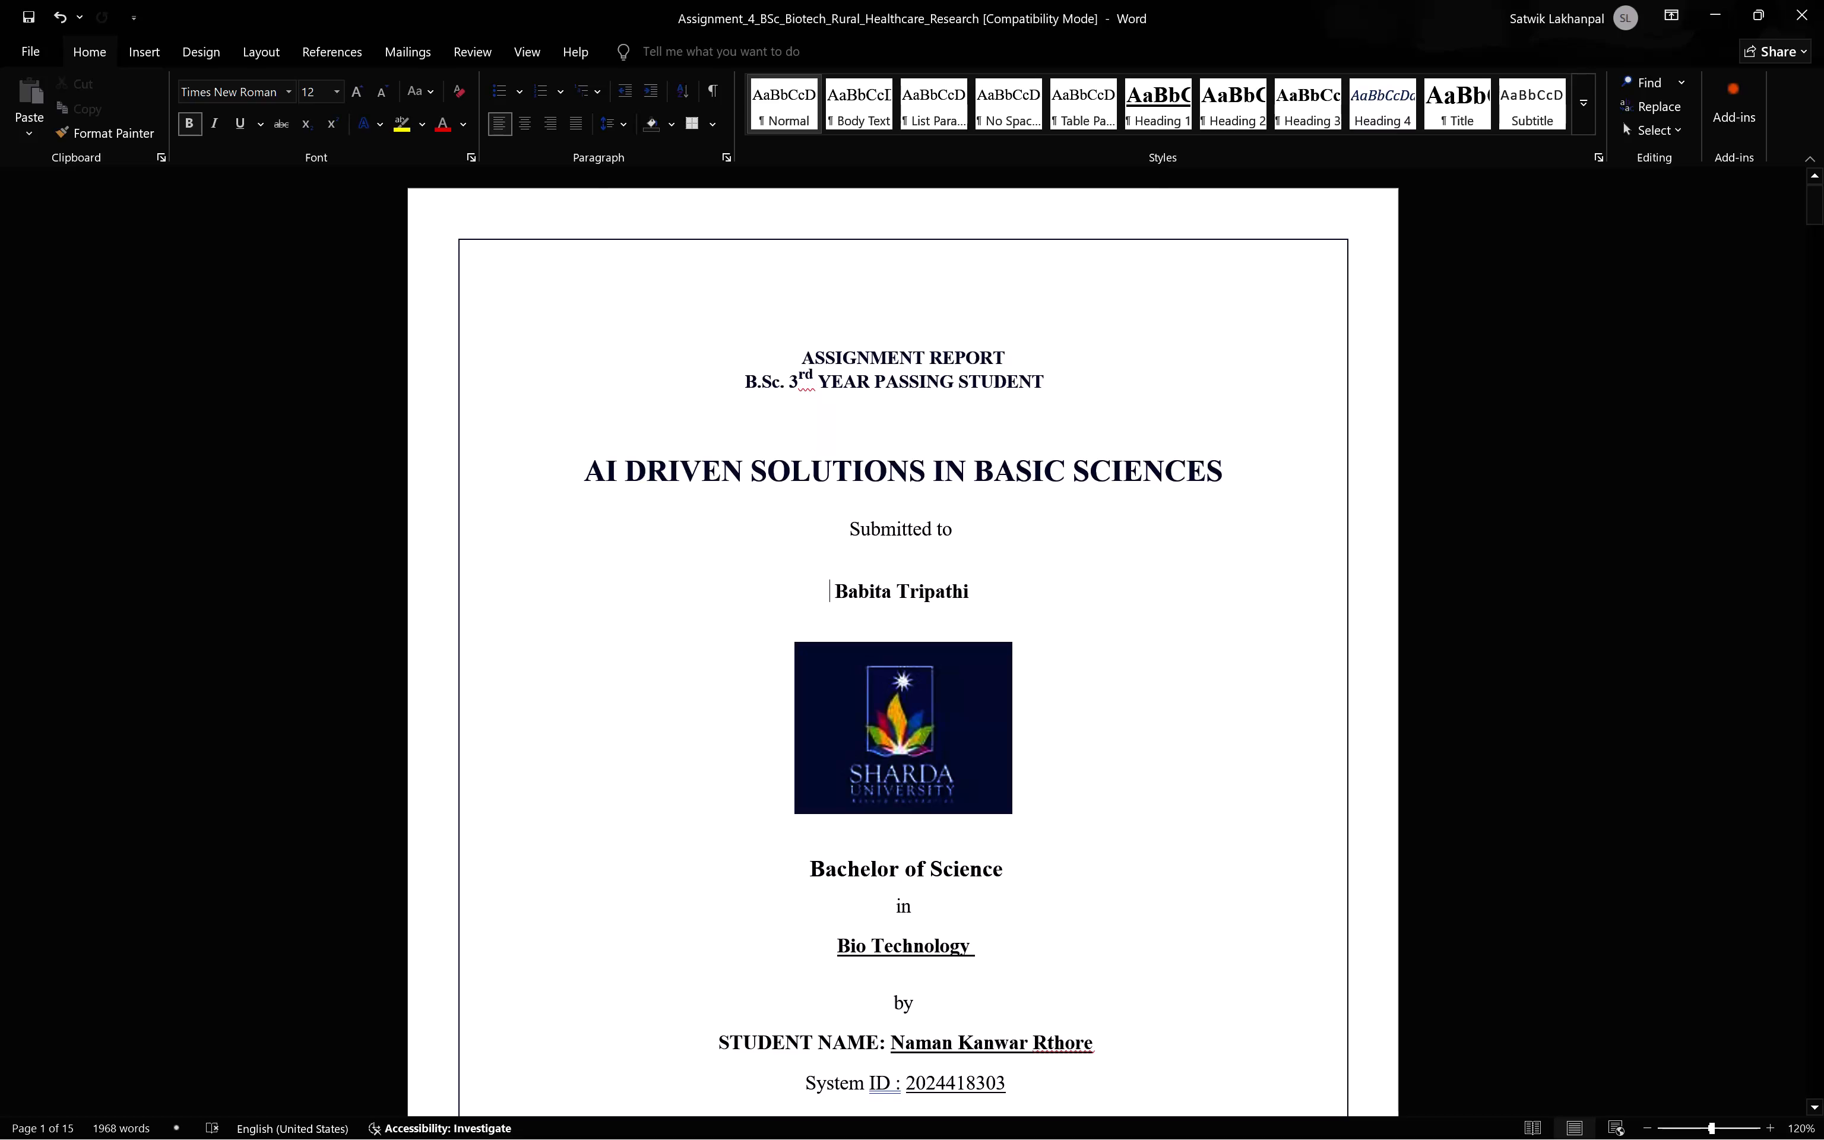
Copy the "Greater Noida" and "November, 2026" lines from page 2 onto a new line beneath "Sharda University" on the cover page.
scroll(935, 603, "down", 2)
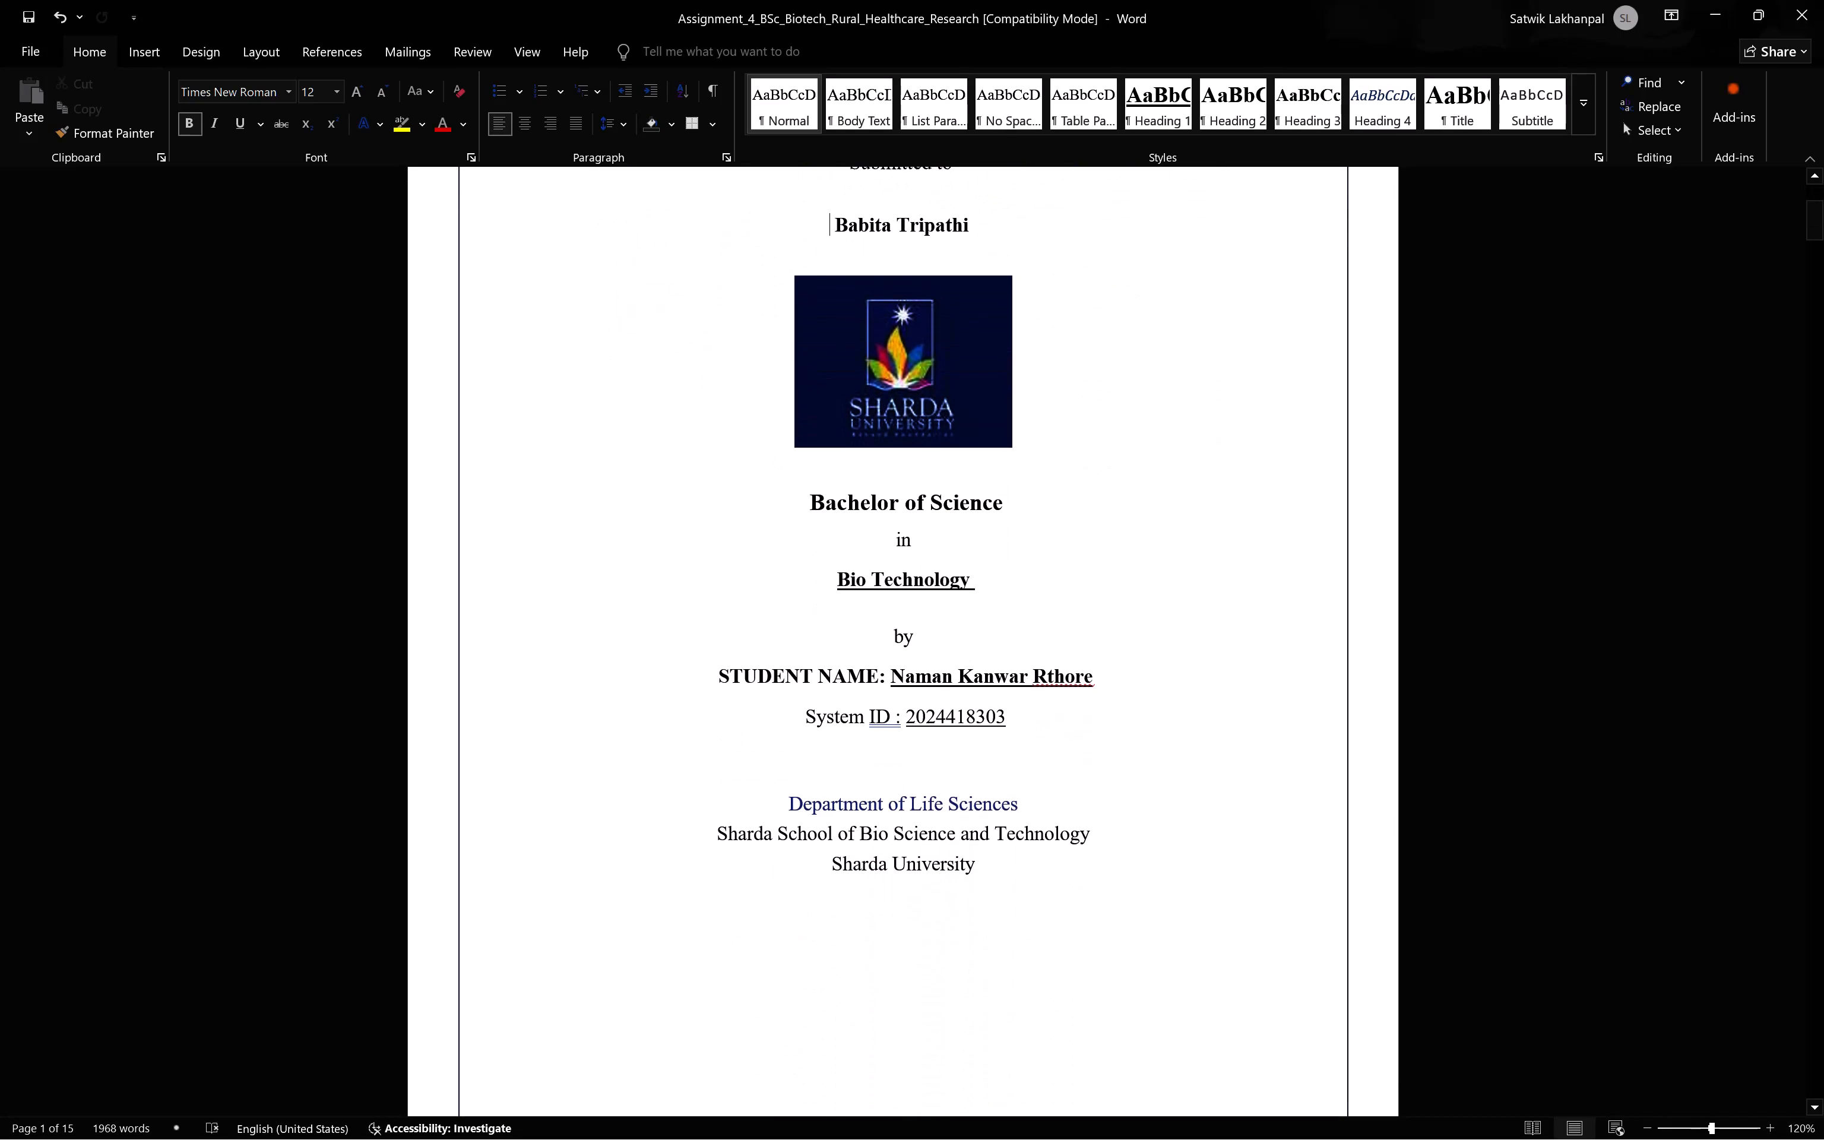
scroll(935, 603, "down", 1)
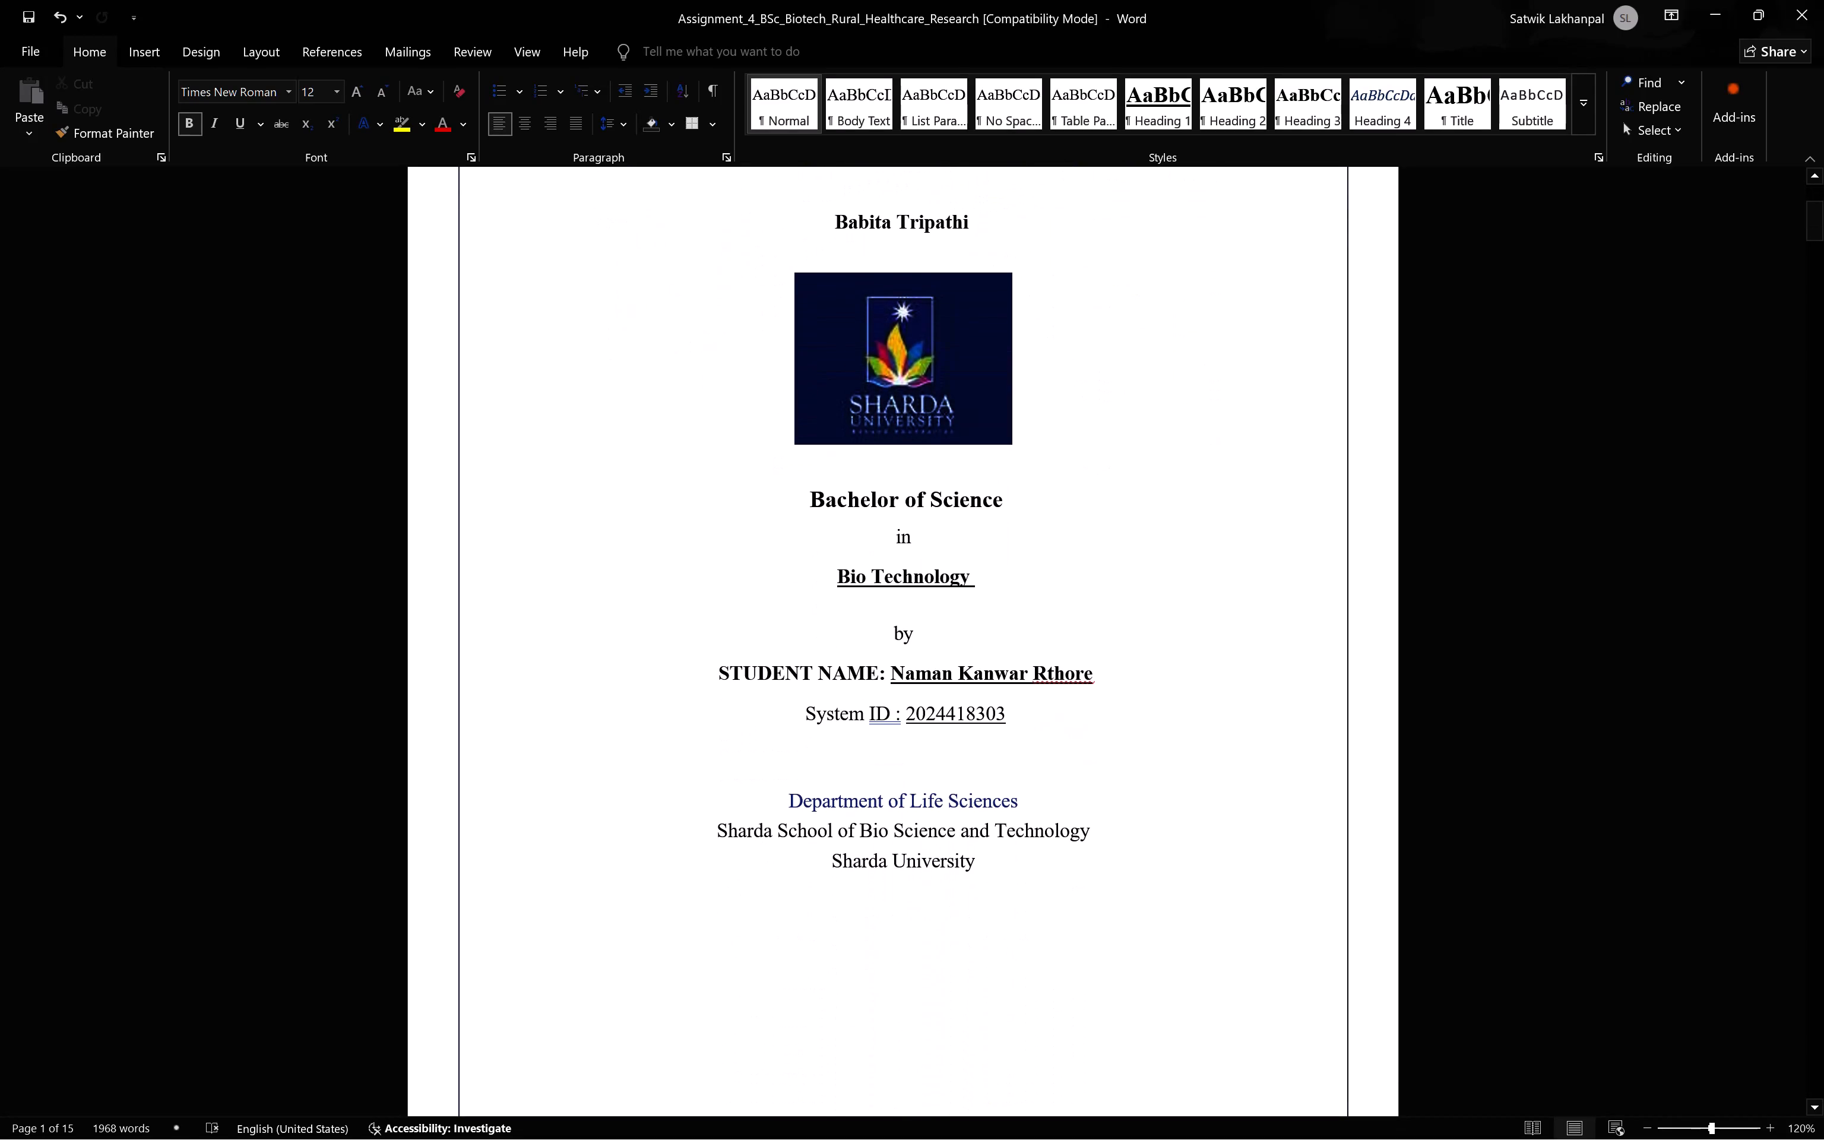
scroll(1024, 650, "up", 1)
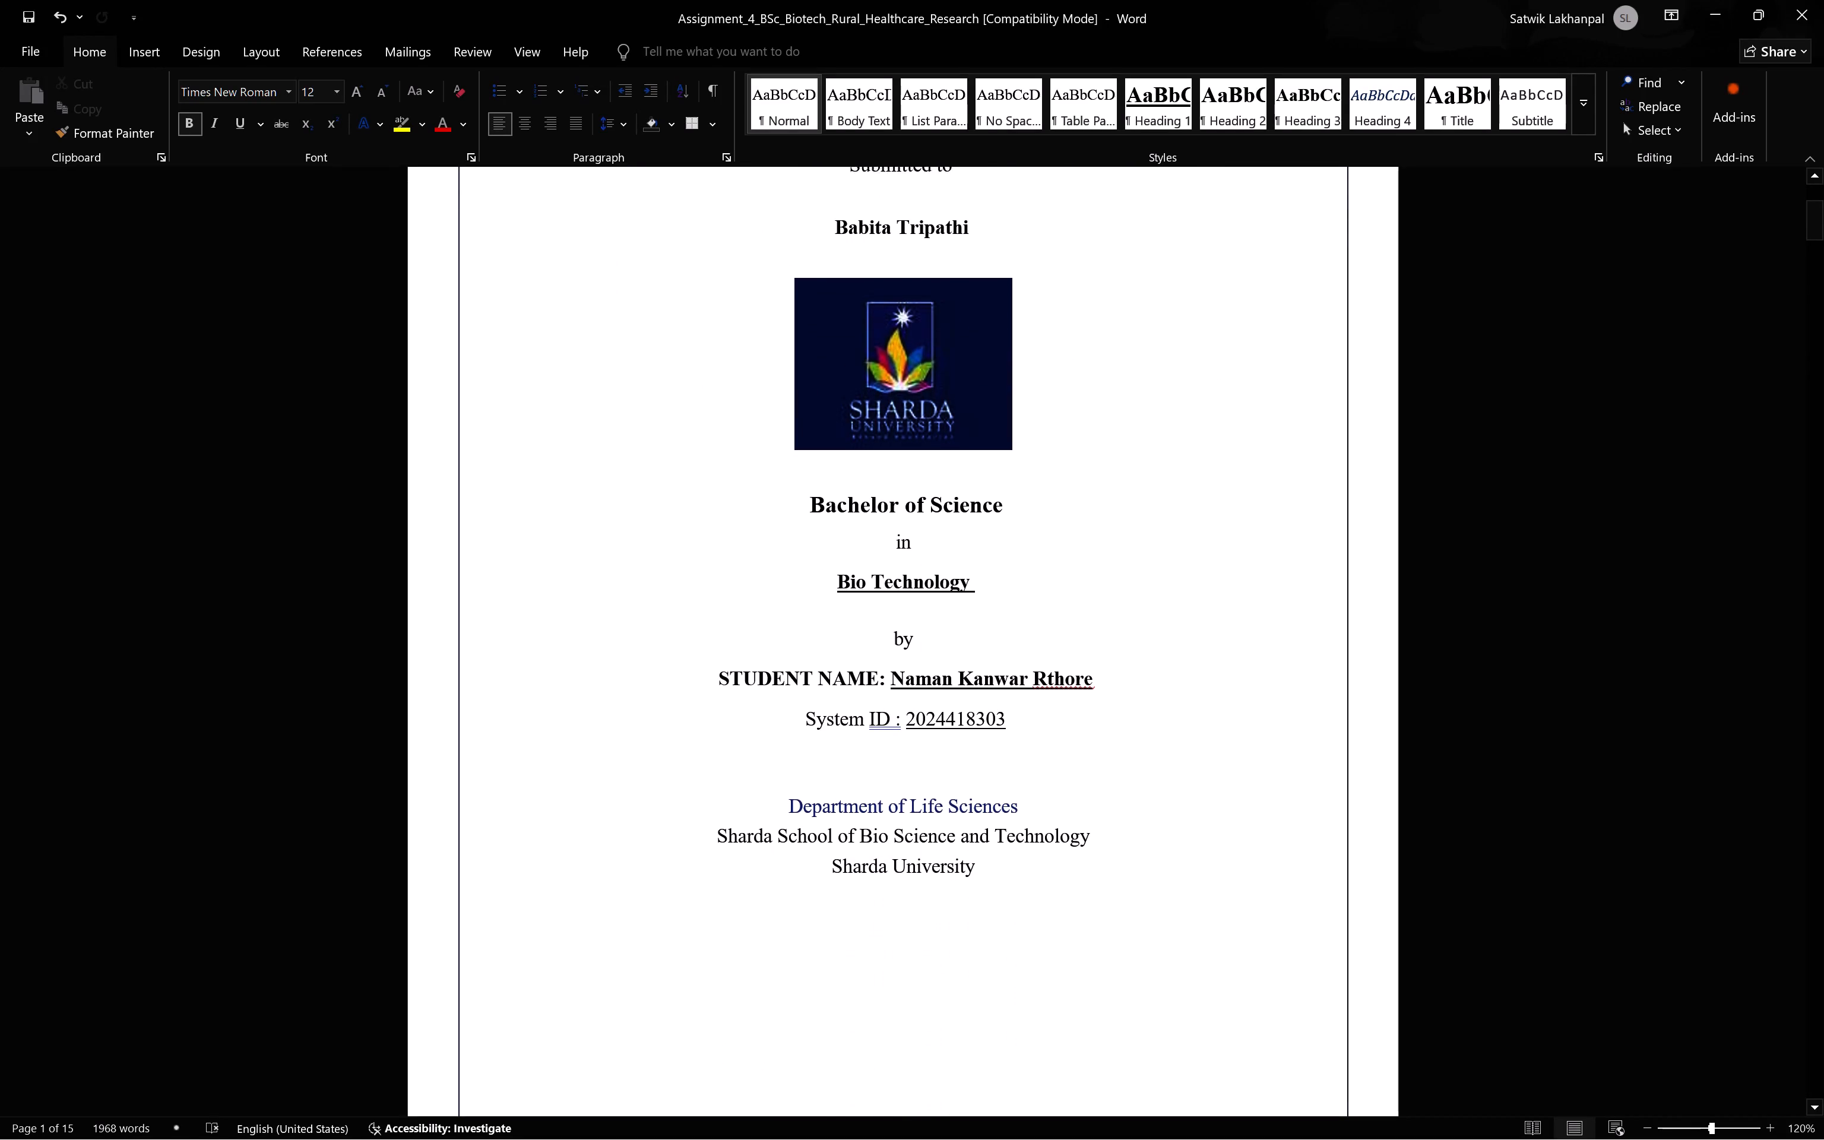
scroll(1024, 650, "up", 2)
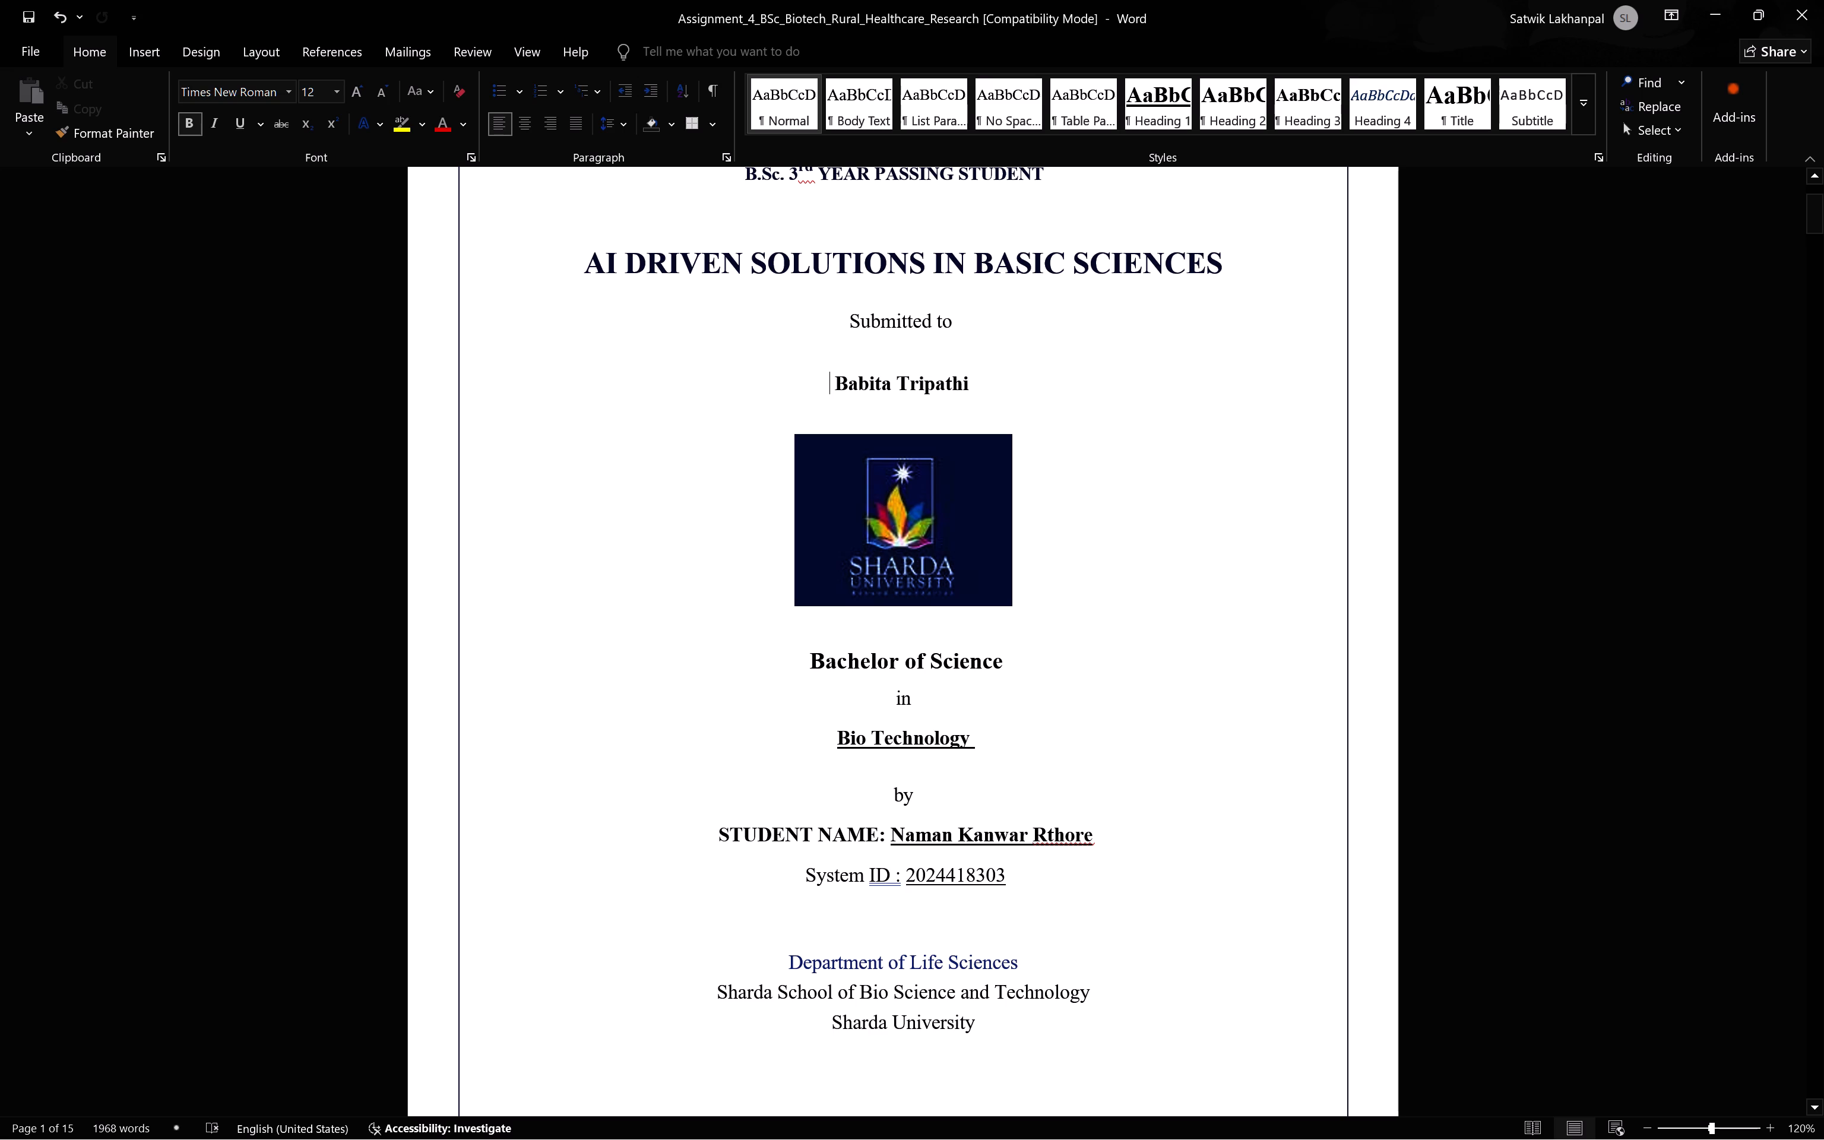
scroll(896, 708, "down", 1)
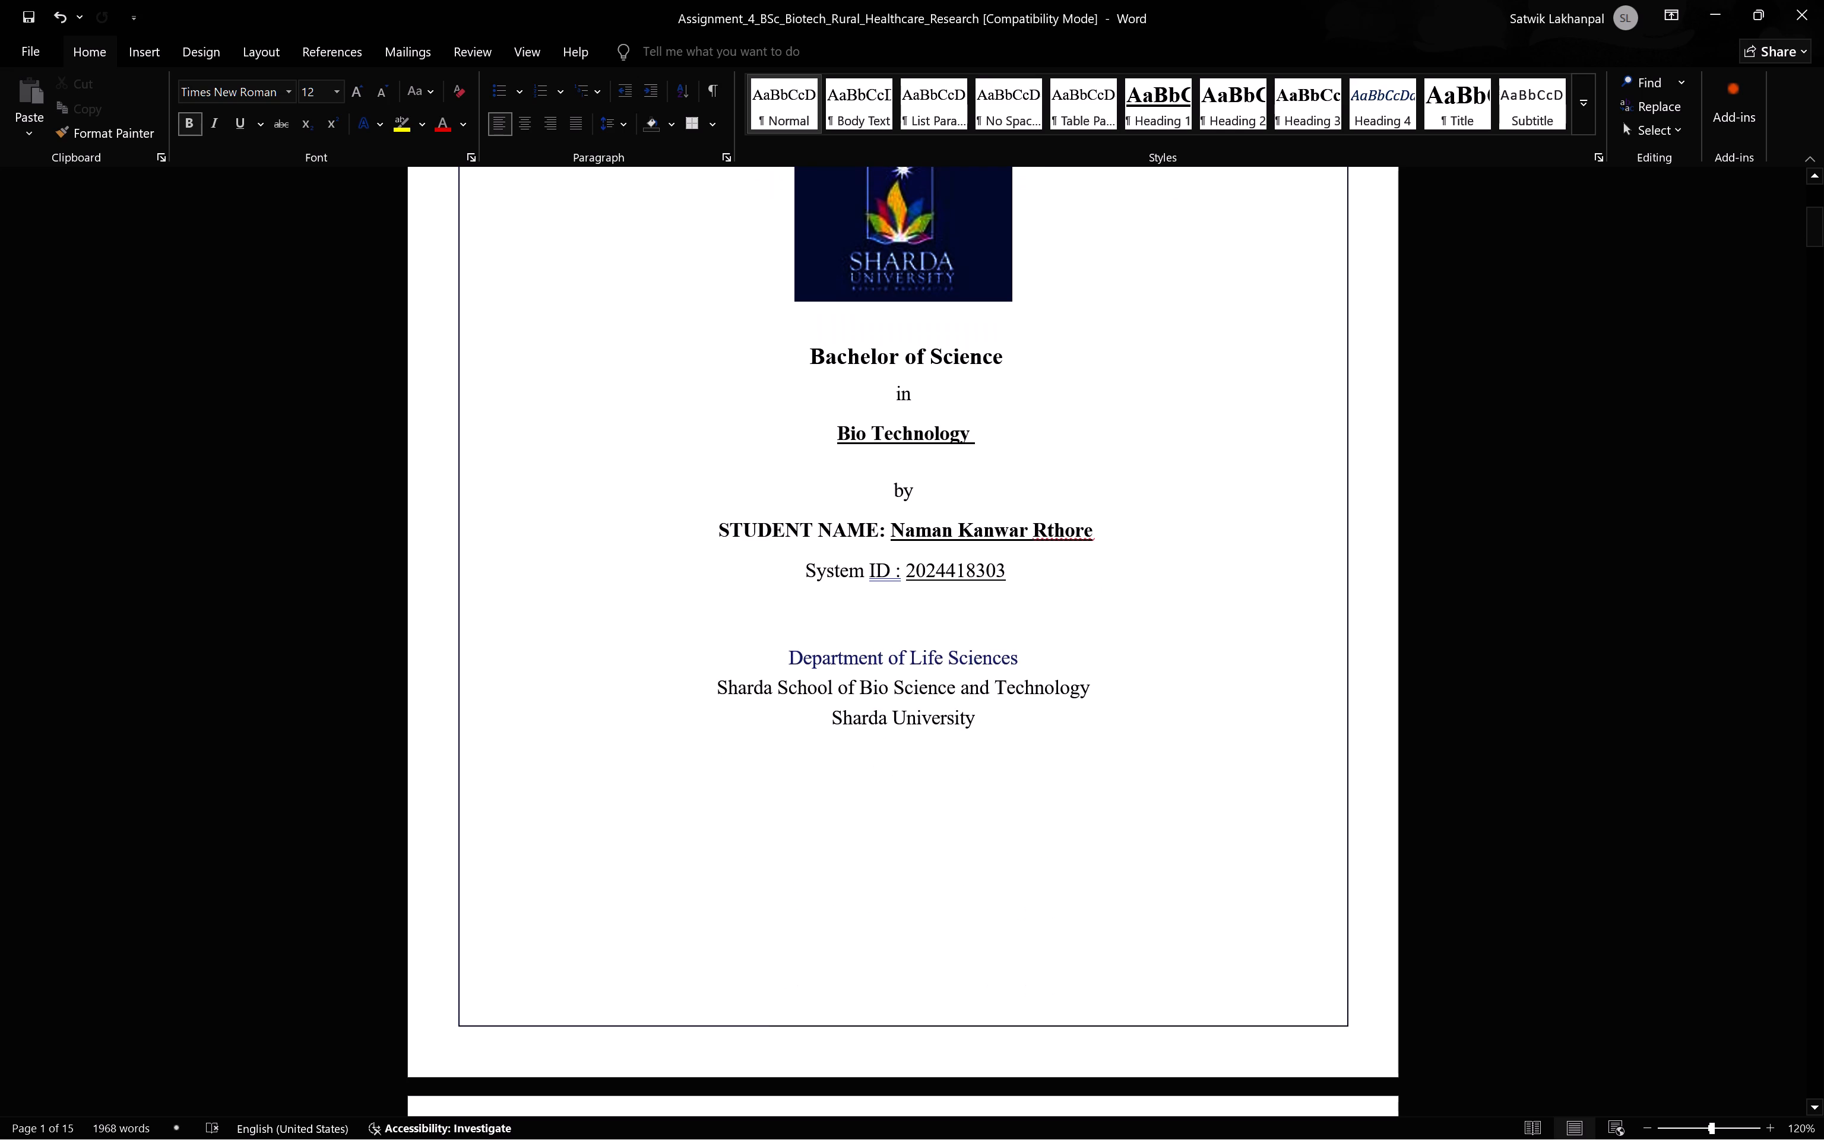
scroll(917, 788, "down", 4)
scroll(895, 694, "up", 1)
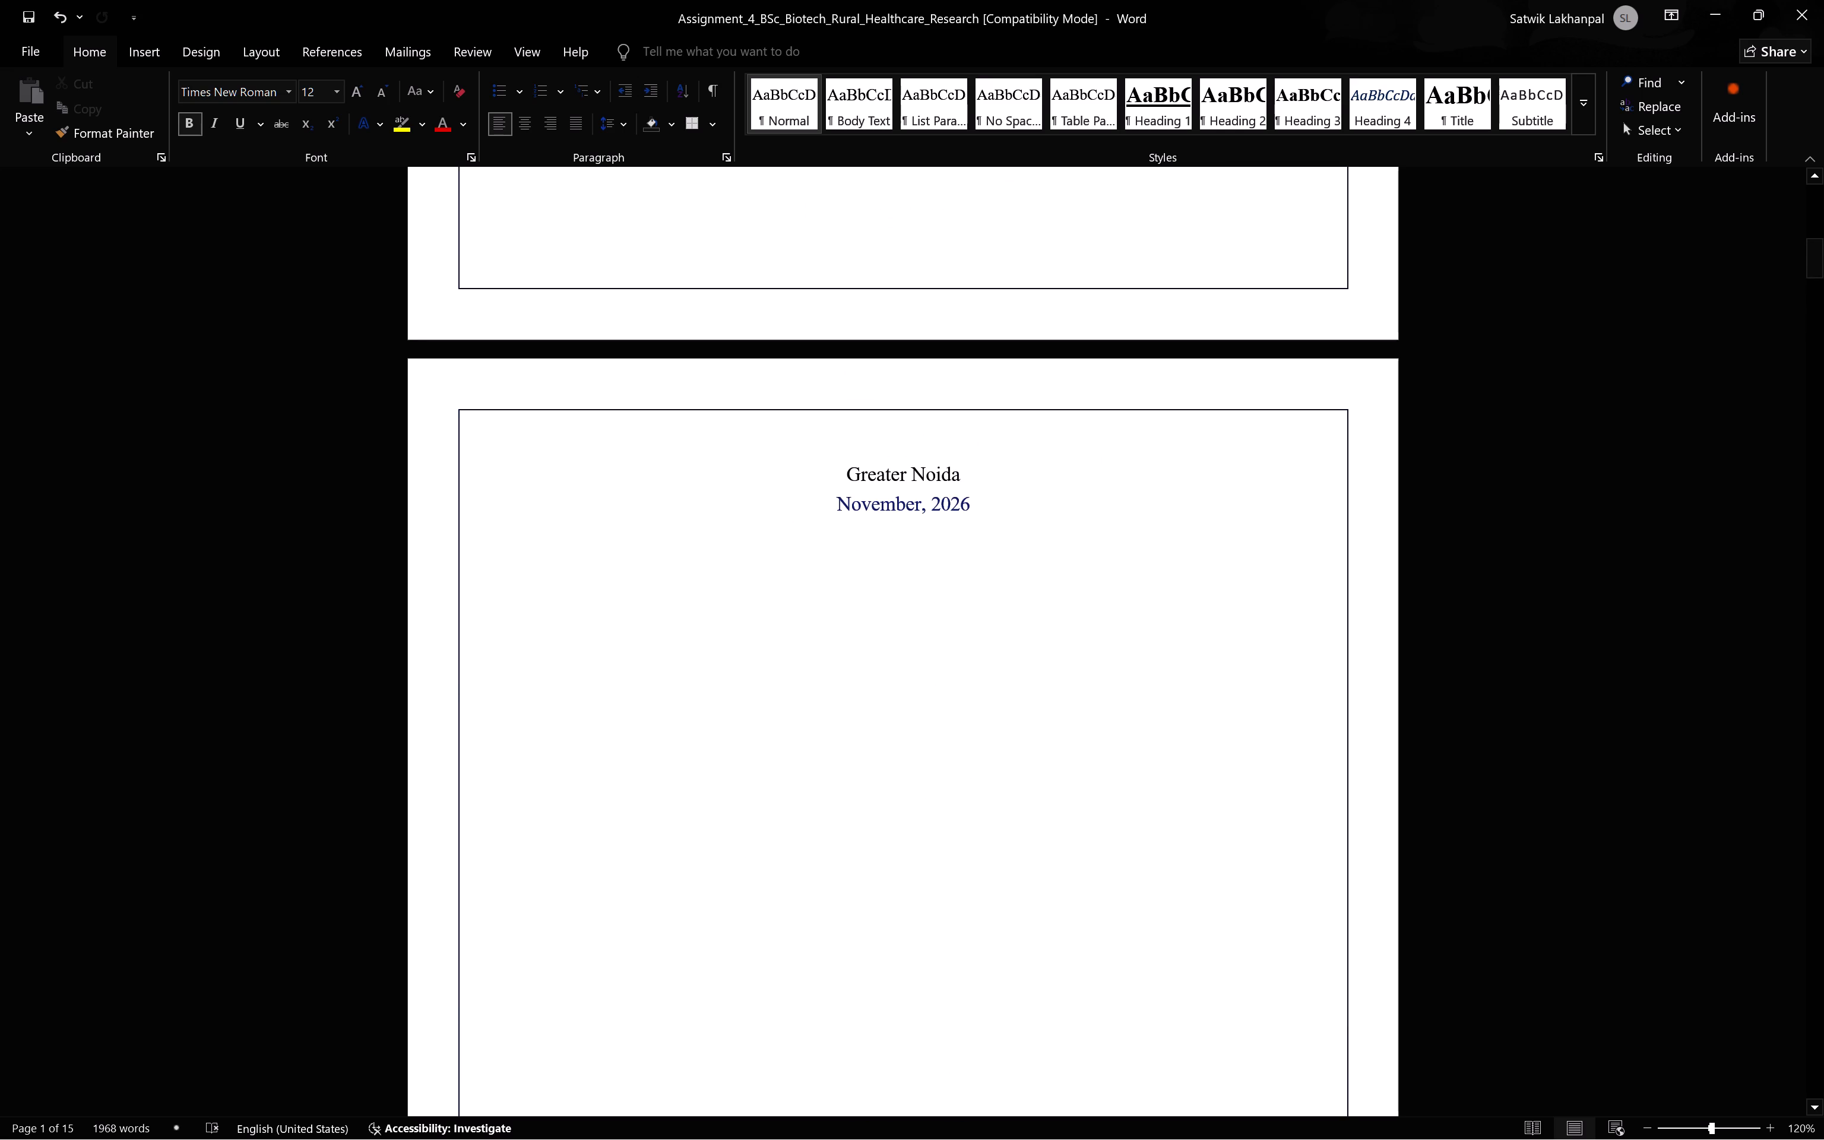
left_click_drag(982, 518, 878, 498)
double_click(874, 497)
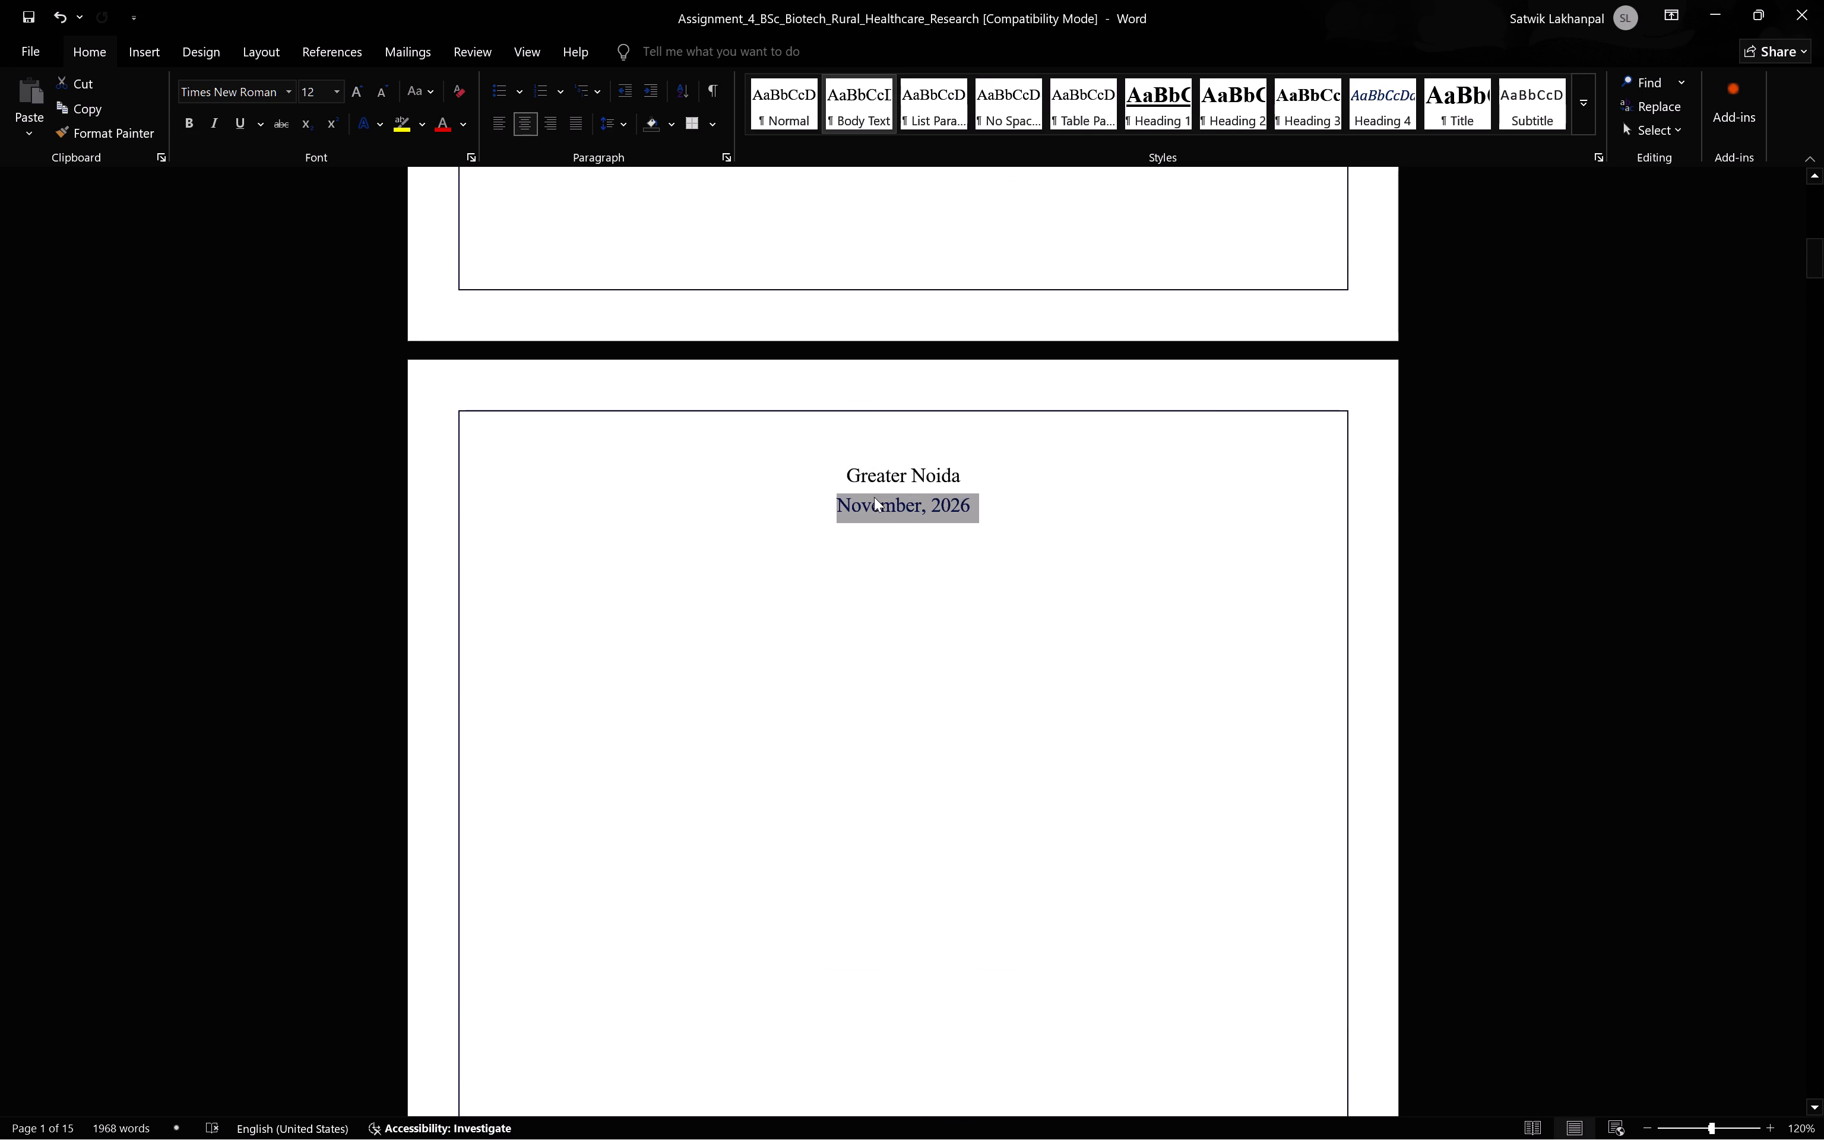
left_click(814, 494)
left_click_drag(970, 498, 896, 485)
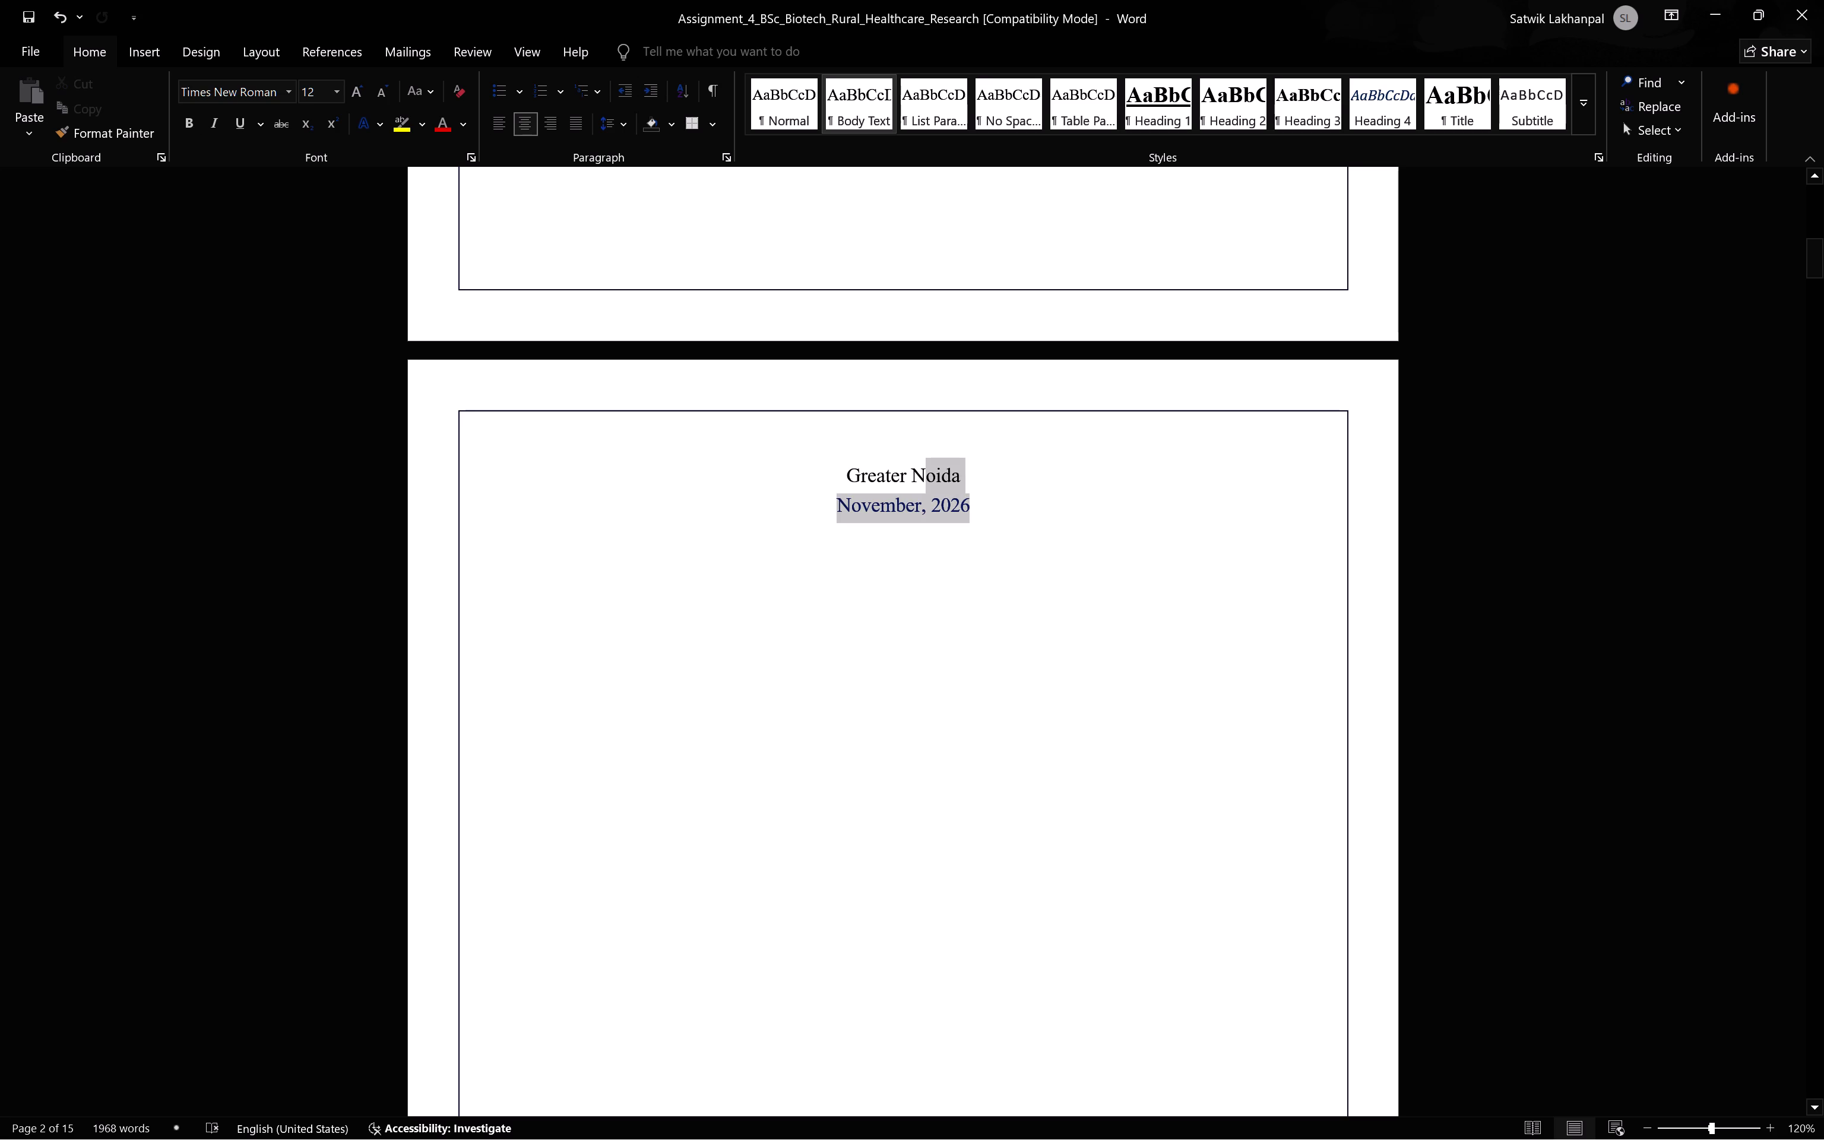
left_click_drag(896, 485, 856, 477)
key("ctrl+c")
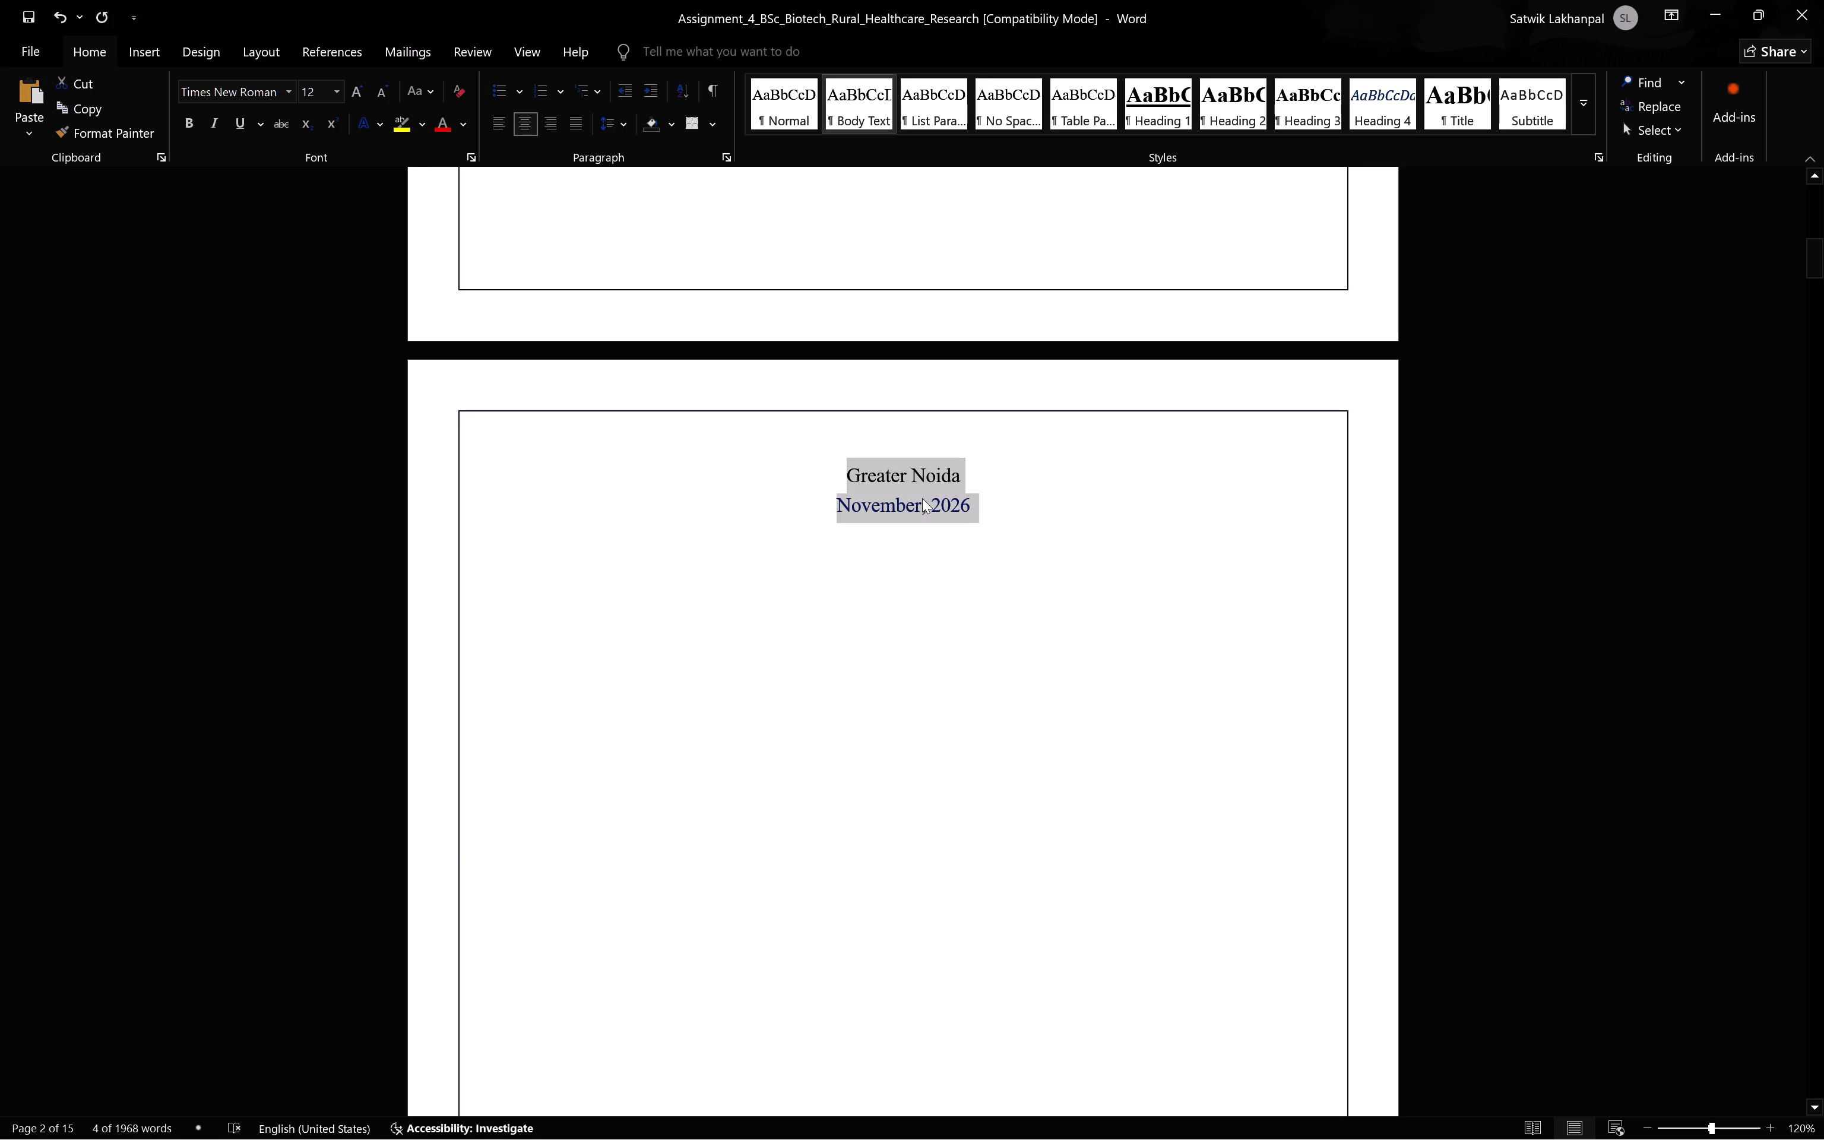
scroll(933, 502, "up", 1)
left_click(879, 515)
left_click(998, 424)
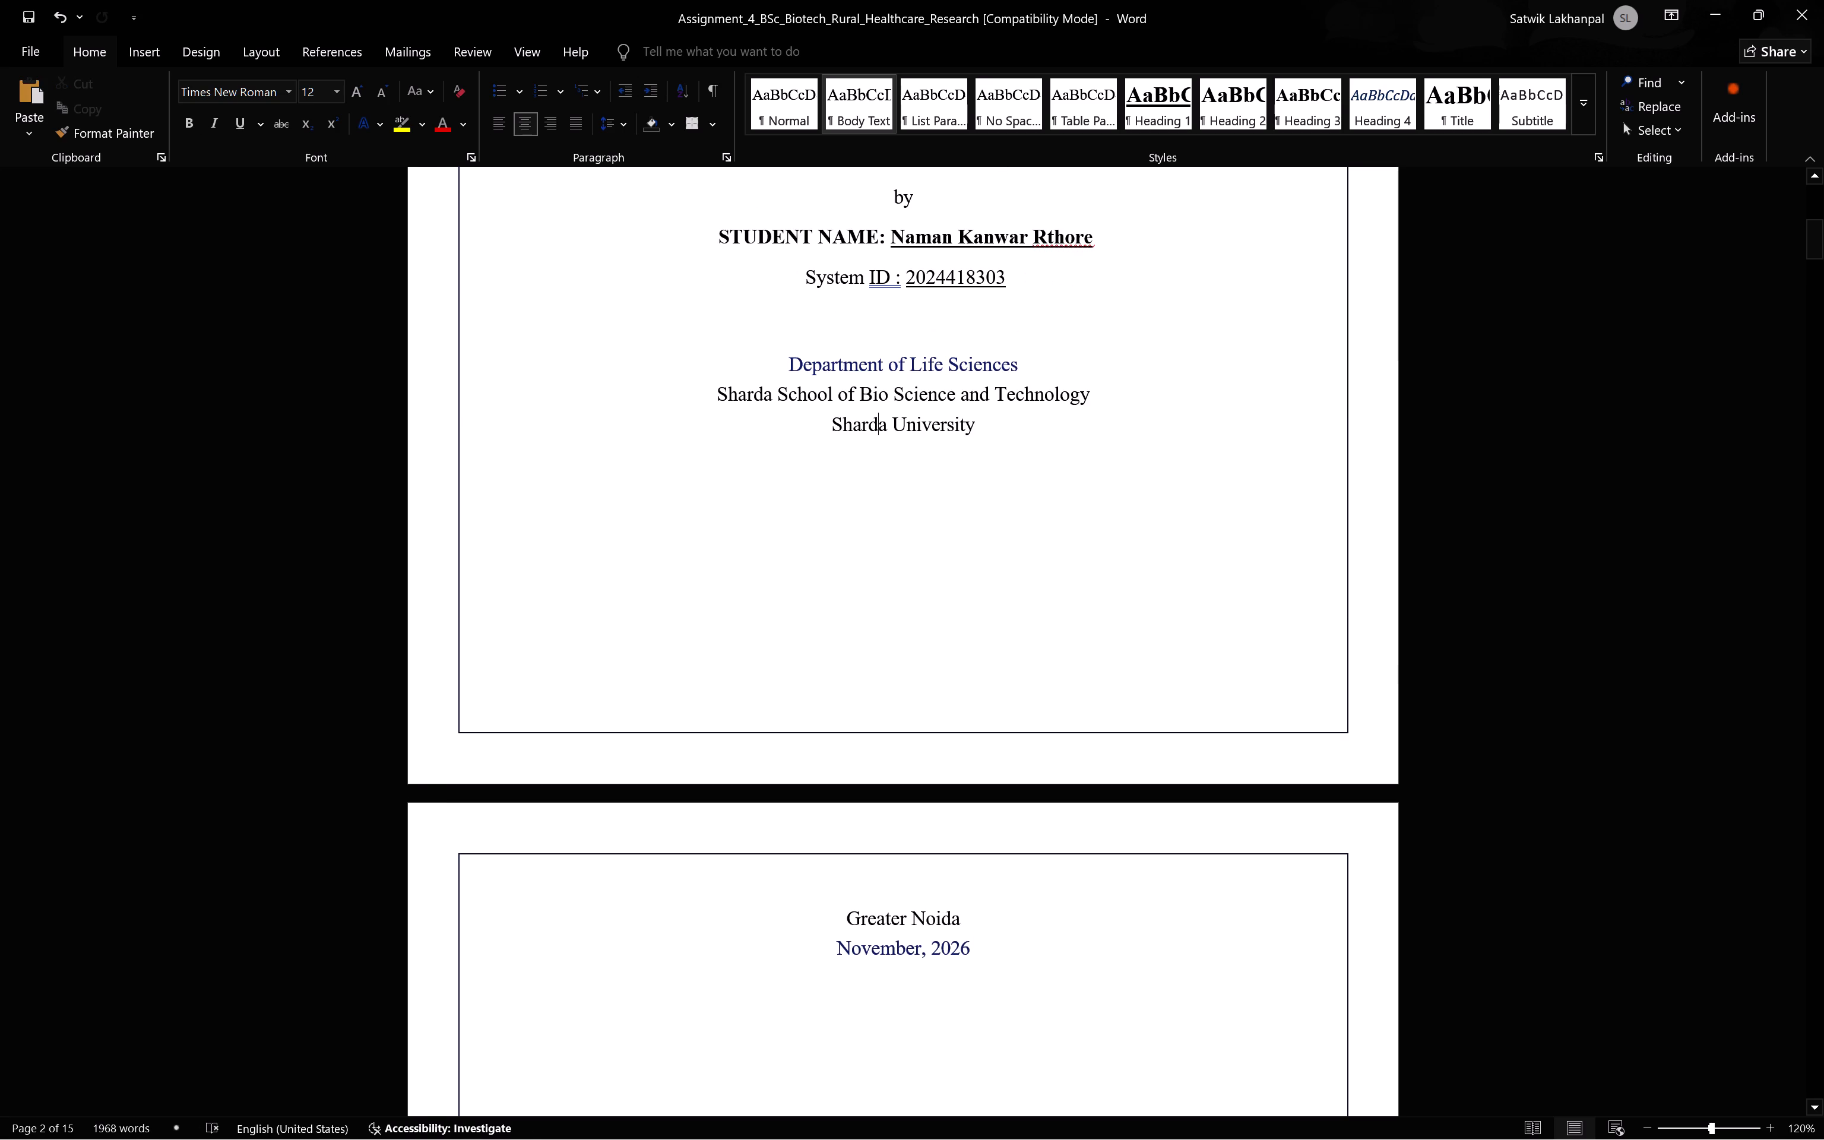
key("Return")
key("ctrl+v")
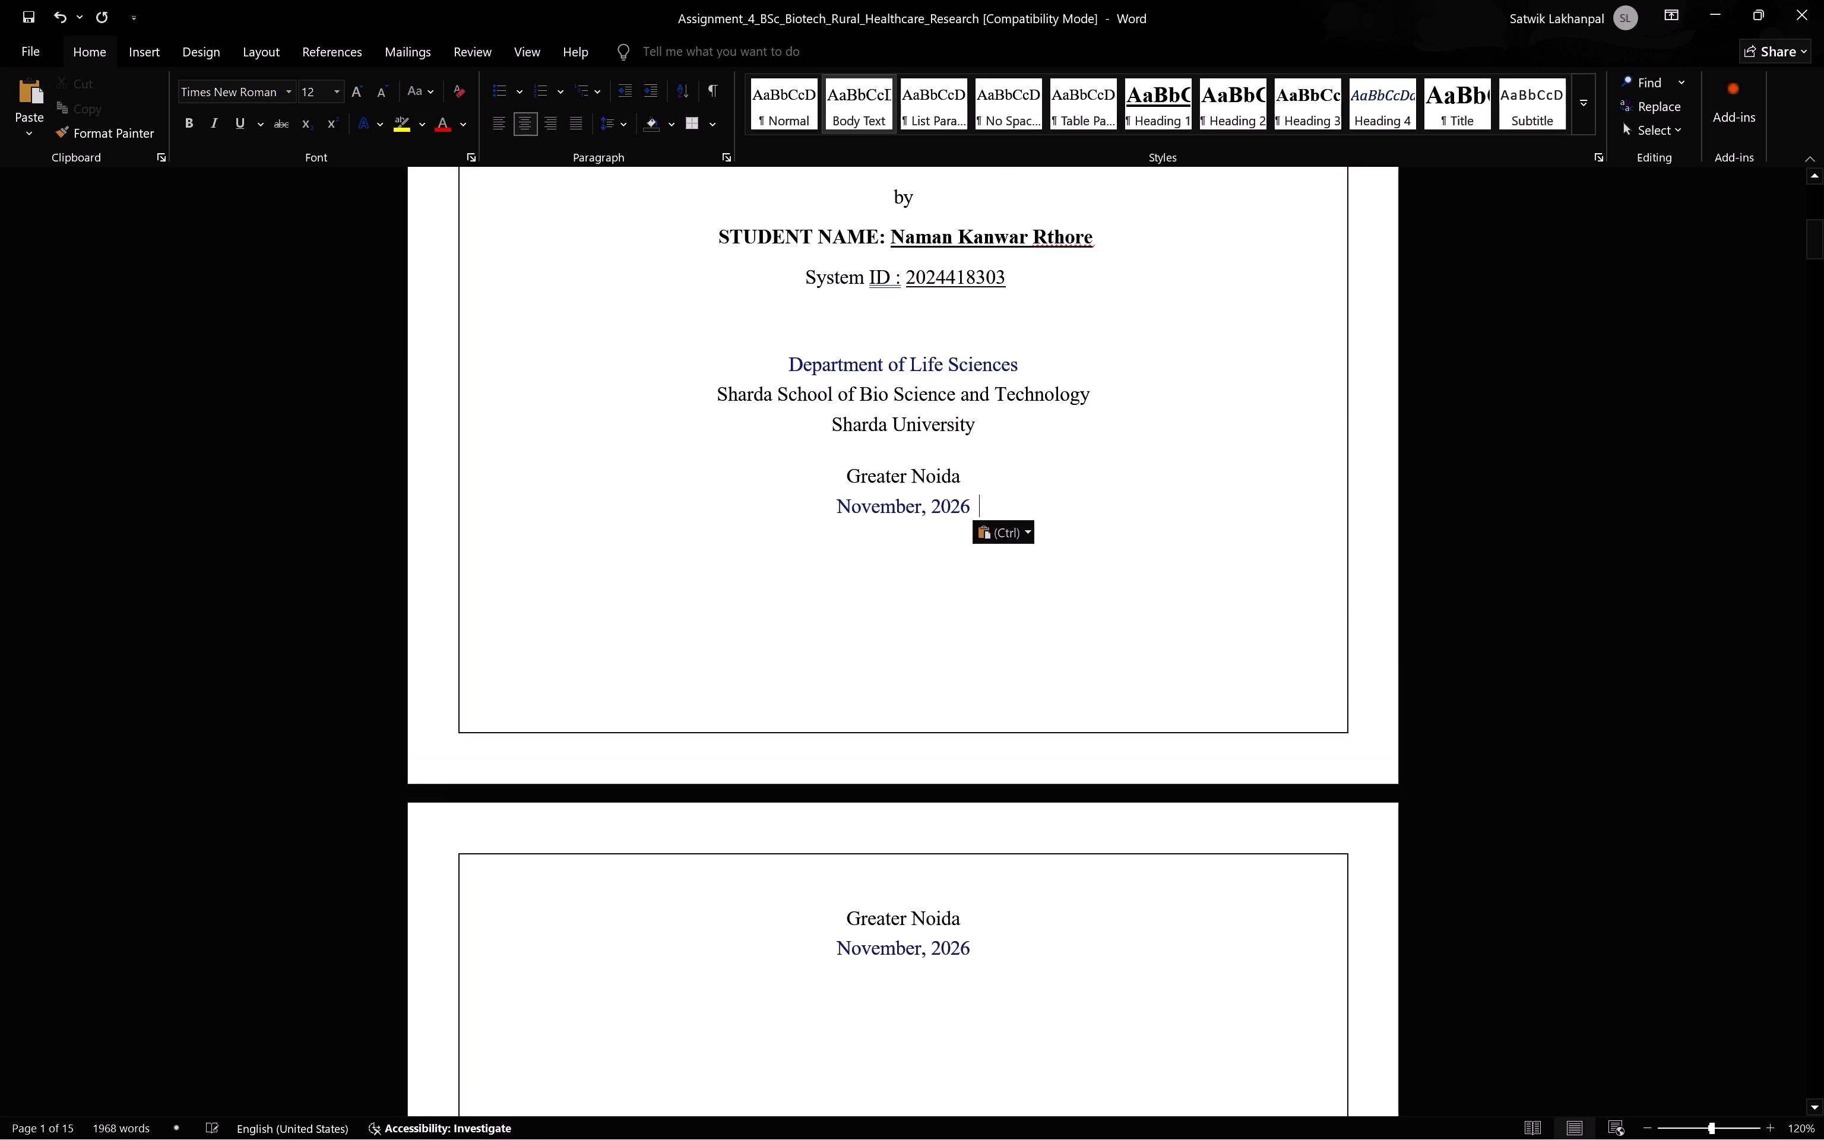
Delete the original "Greater Noida" and "November, 2026" lines from page 2.
left_click(1024, 927)
left_click(991, 952)
key("BackSpace")
key("BackSpace")
key("BackSpace")
key("BackSpace")
key("BackSpace")
key("BackSpace")
key("BackSpace")
key("BackSpace")
key("BackSpace")
key("BackSpace")
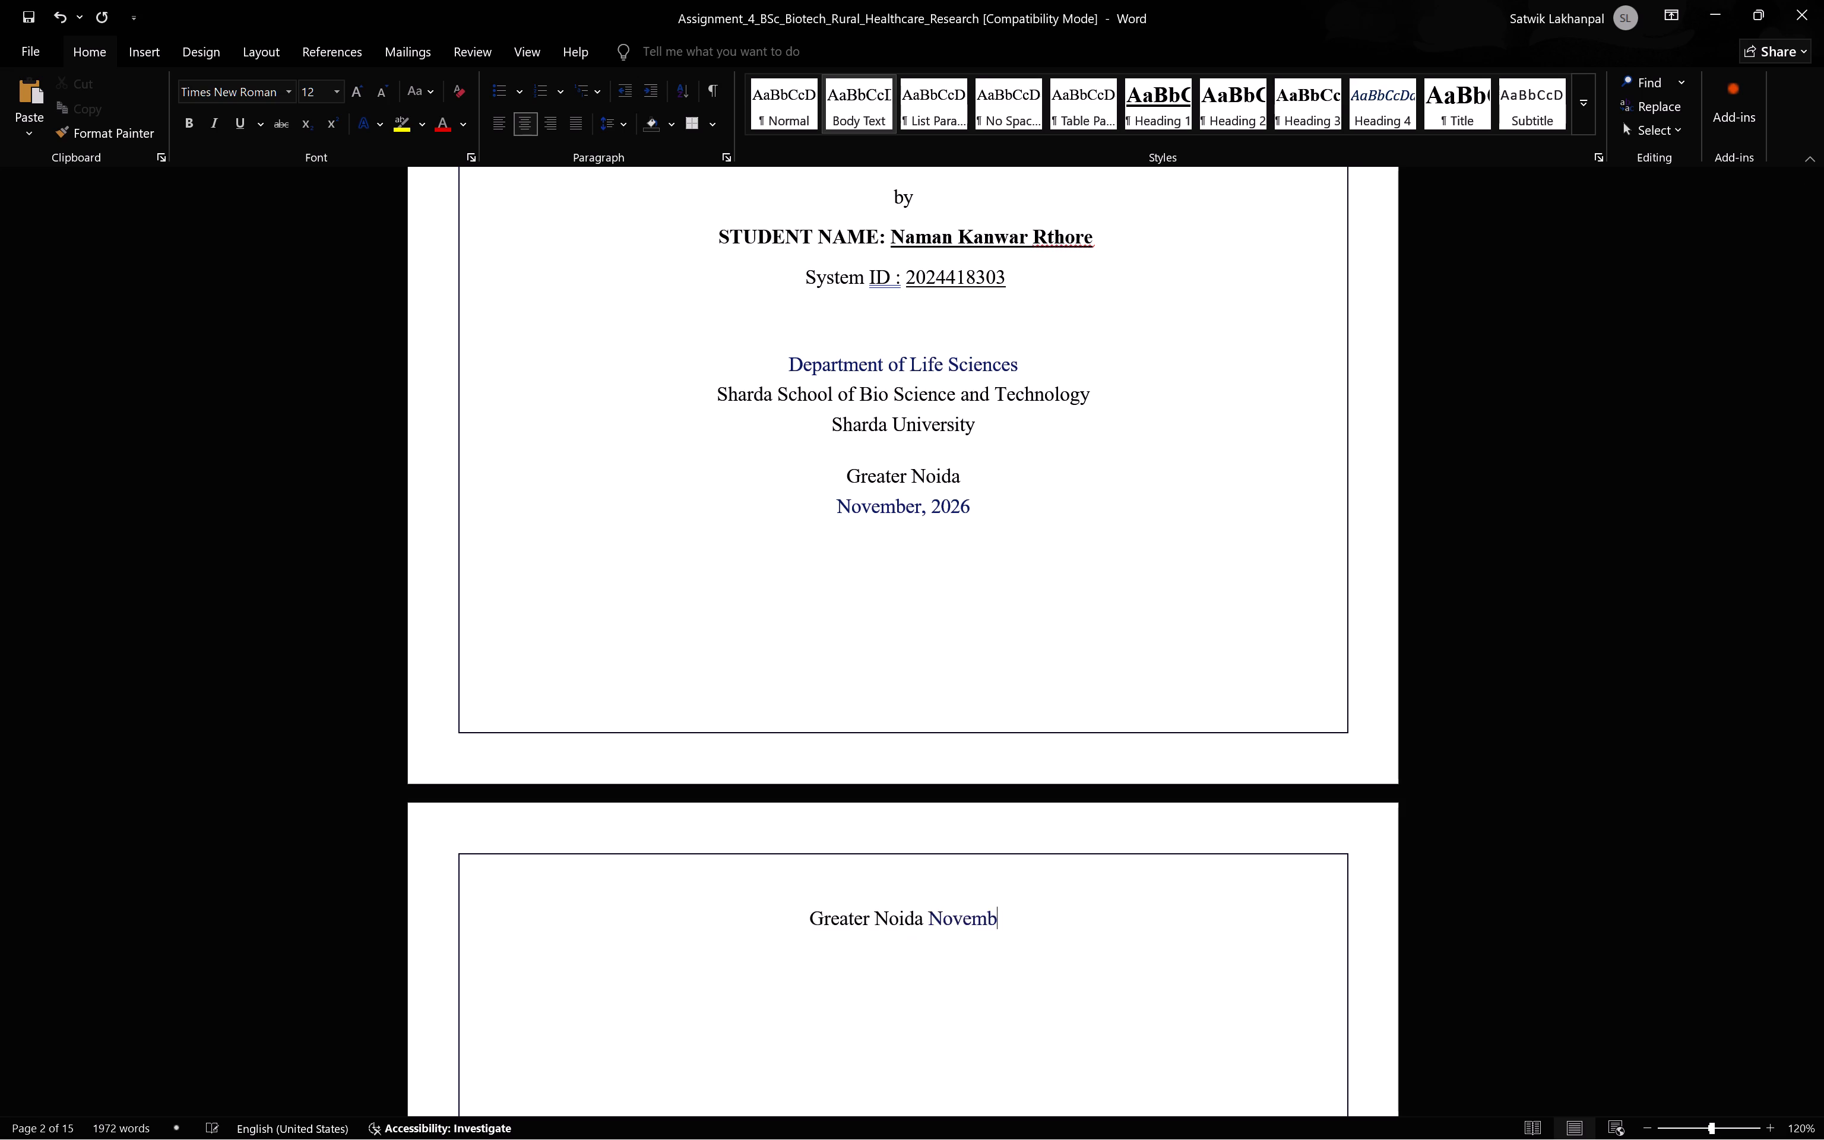
key("BackSpace")
key("BackSpace")
key("BackSpace")
key("BackSpace")
key("BackSpace")
key("BackSpace")
key("BackSpace")
key("BackSpace")
key("BackSpace")
key("BackSpace")
key("BackSpace")
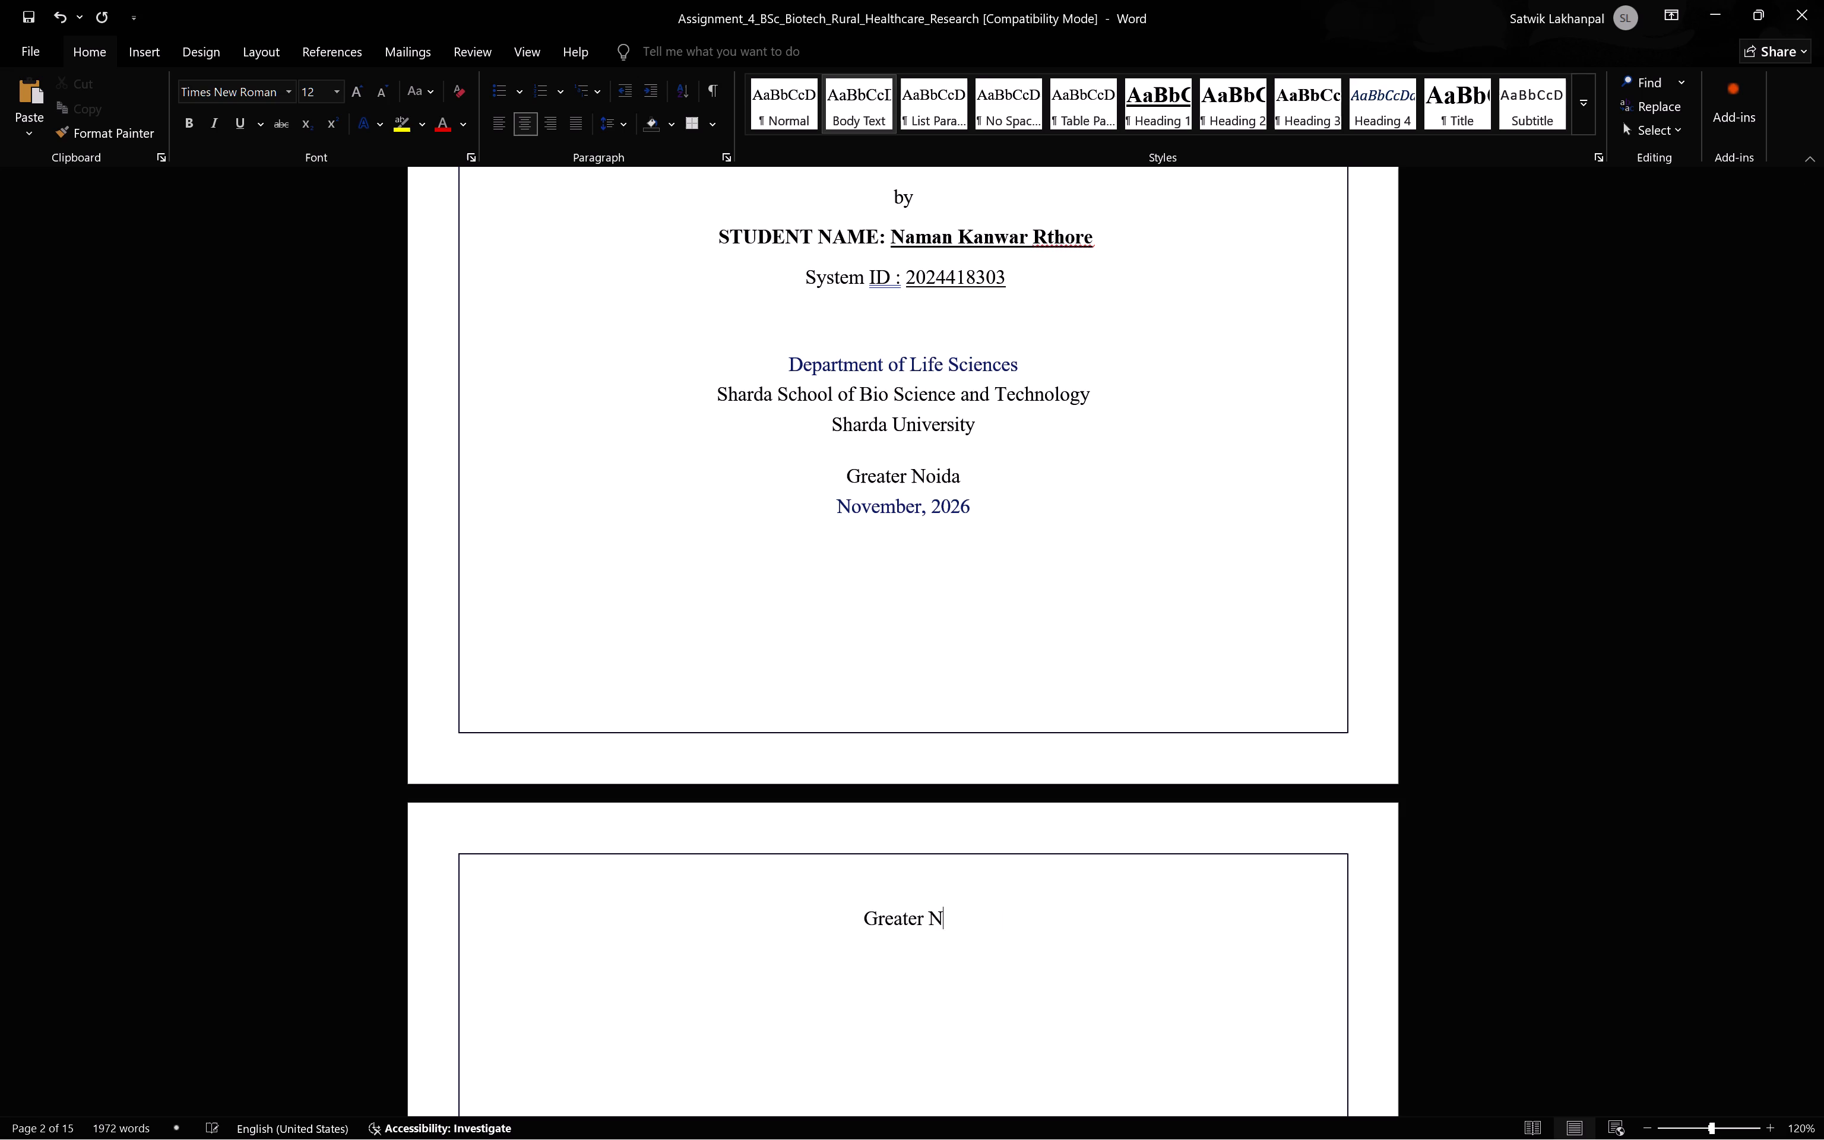
key("BackSpace")
key("BackSpace")
key("BackSpace")
key("BackSpace")
key("BackSpace")
key("BackSpace")
key("BackSpace")
key("BackSpace")
key("BackSpace")
Join "Bio Technology" on the cover page into one word and remove the underlined trailing space.
scroll(970, 658, "up", 2)
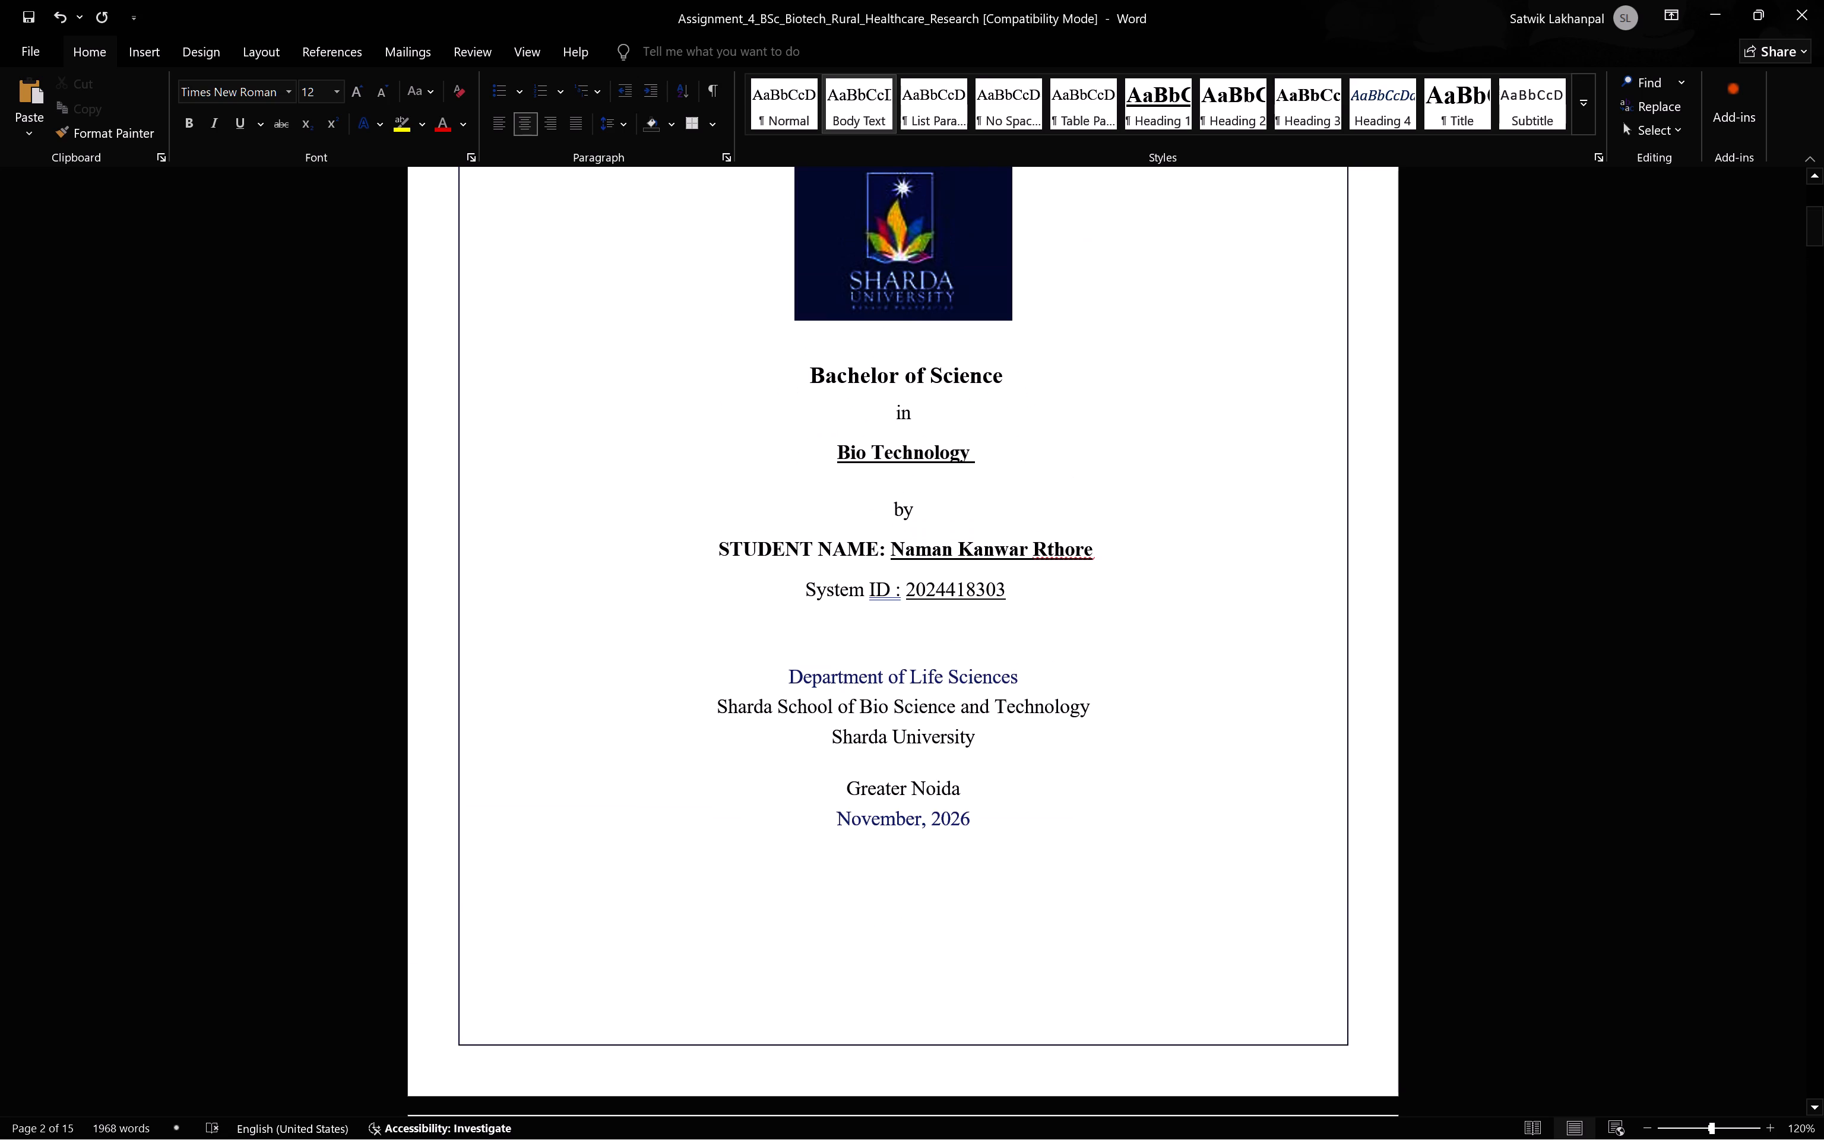
scroll(970, 658, "up", 1)
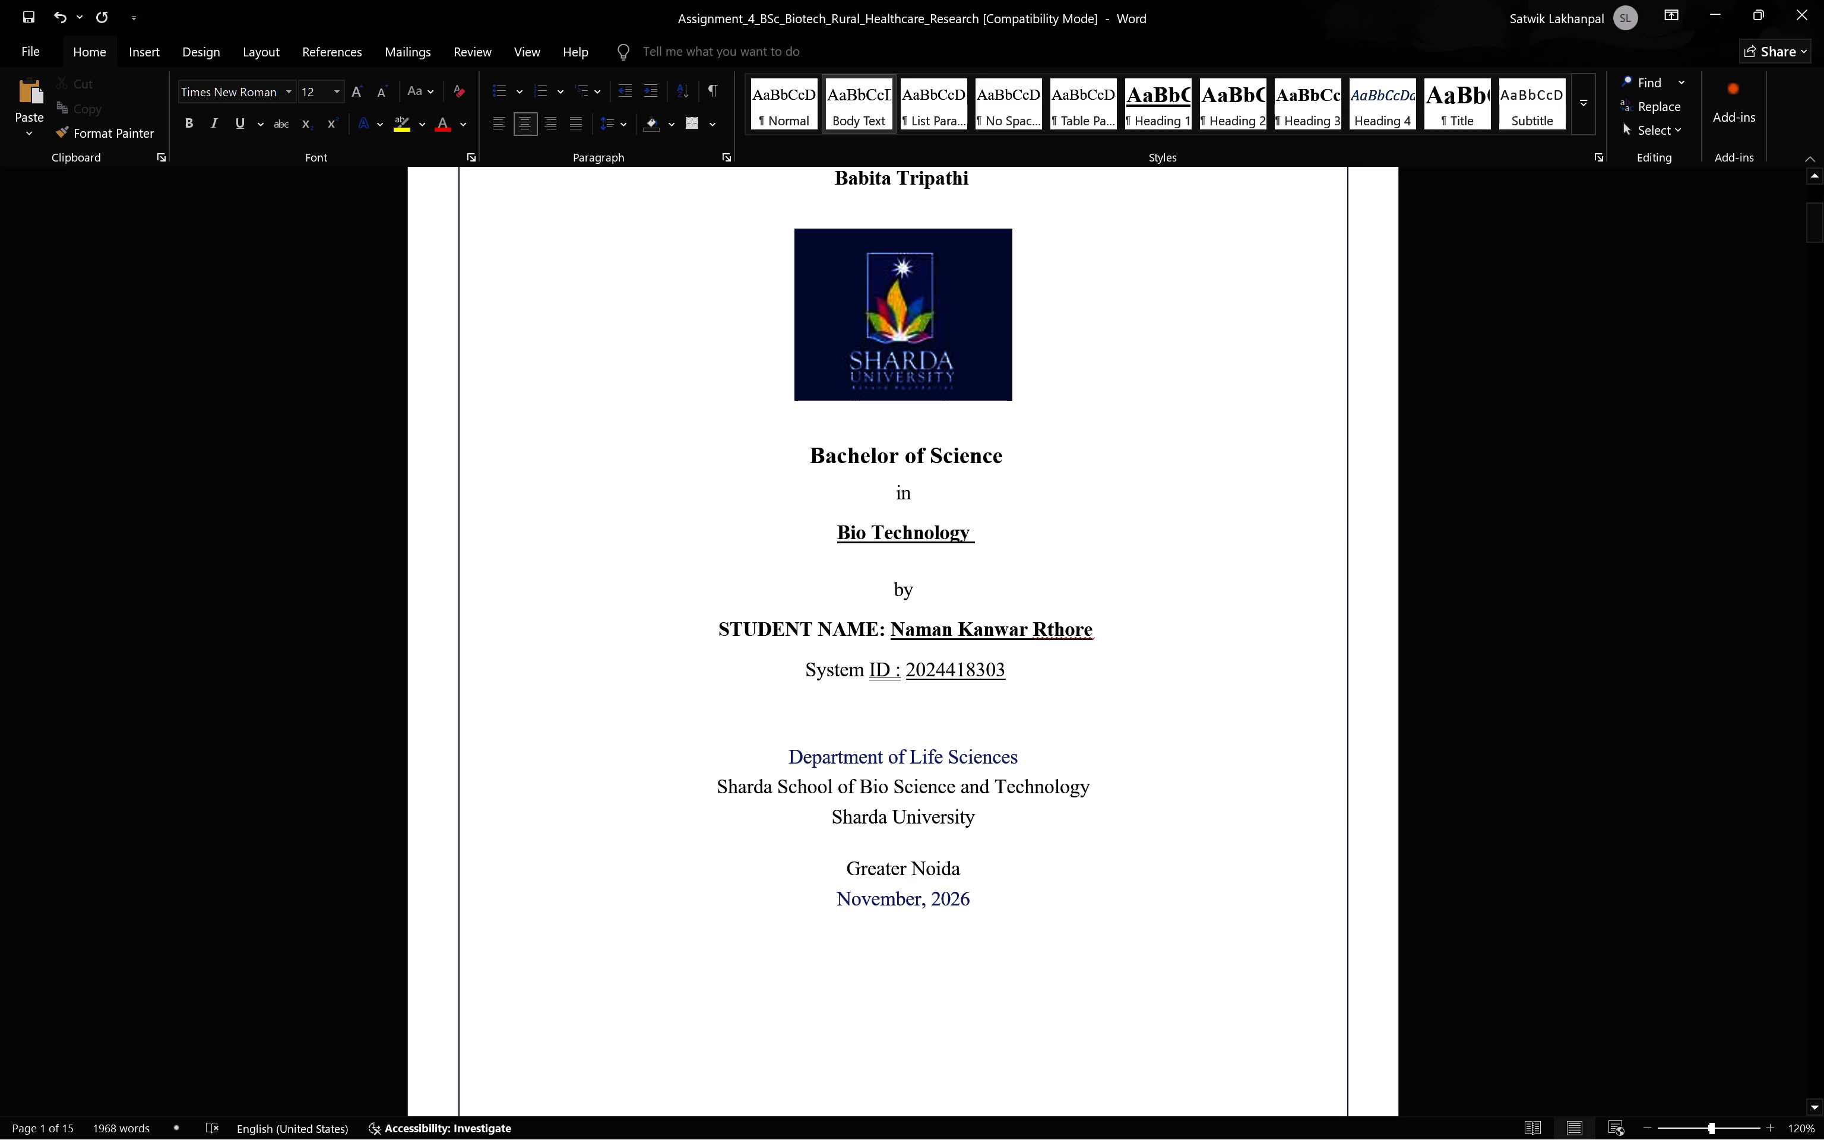
left_click(874, 533)
key("Right")
key("Left")
key("BackSpace")
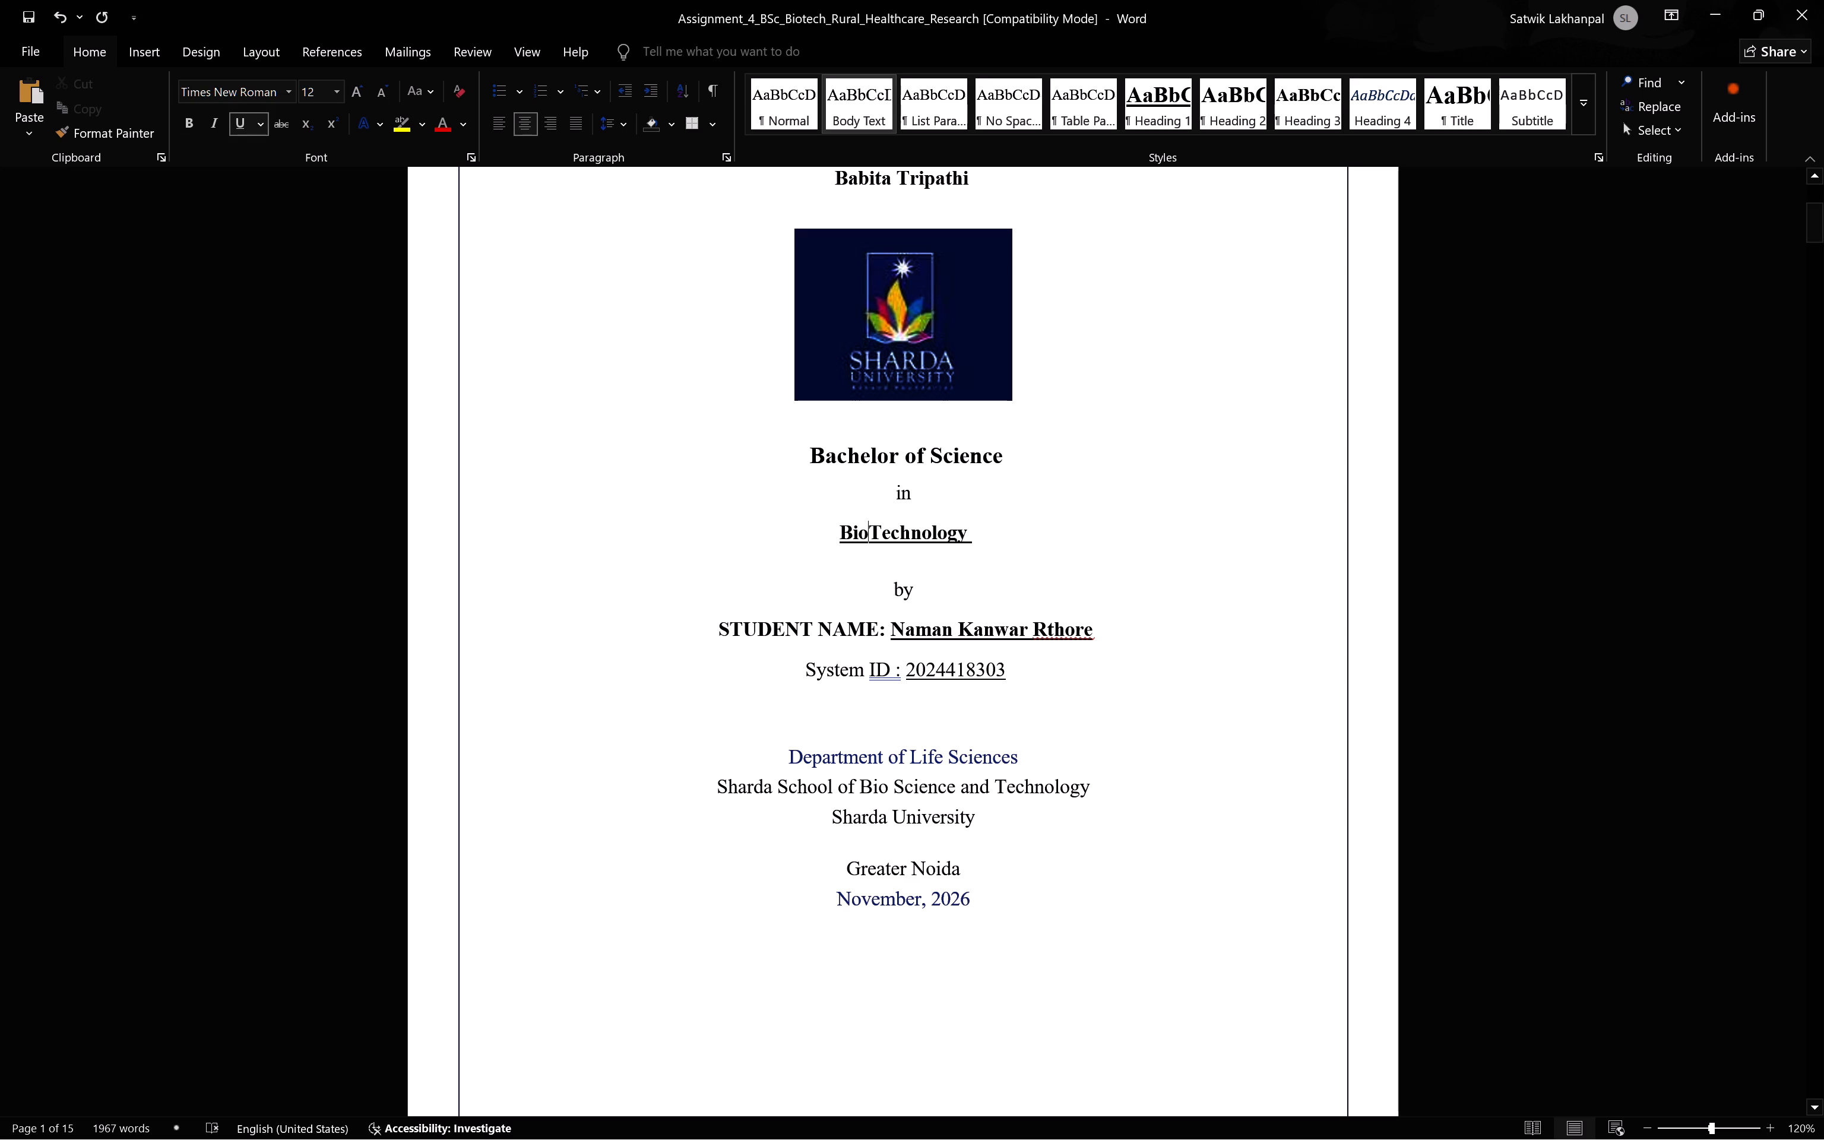
left_click(1027, 543)
key("backslash")
key("BackSpace")
key("BackSpace")
Insert one space before the "BioTechnology" line on the cover page.
left_click(837, 542)
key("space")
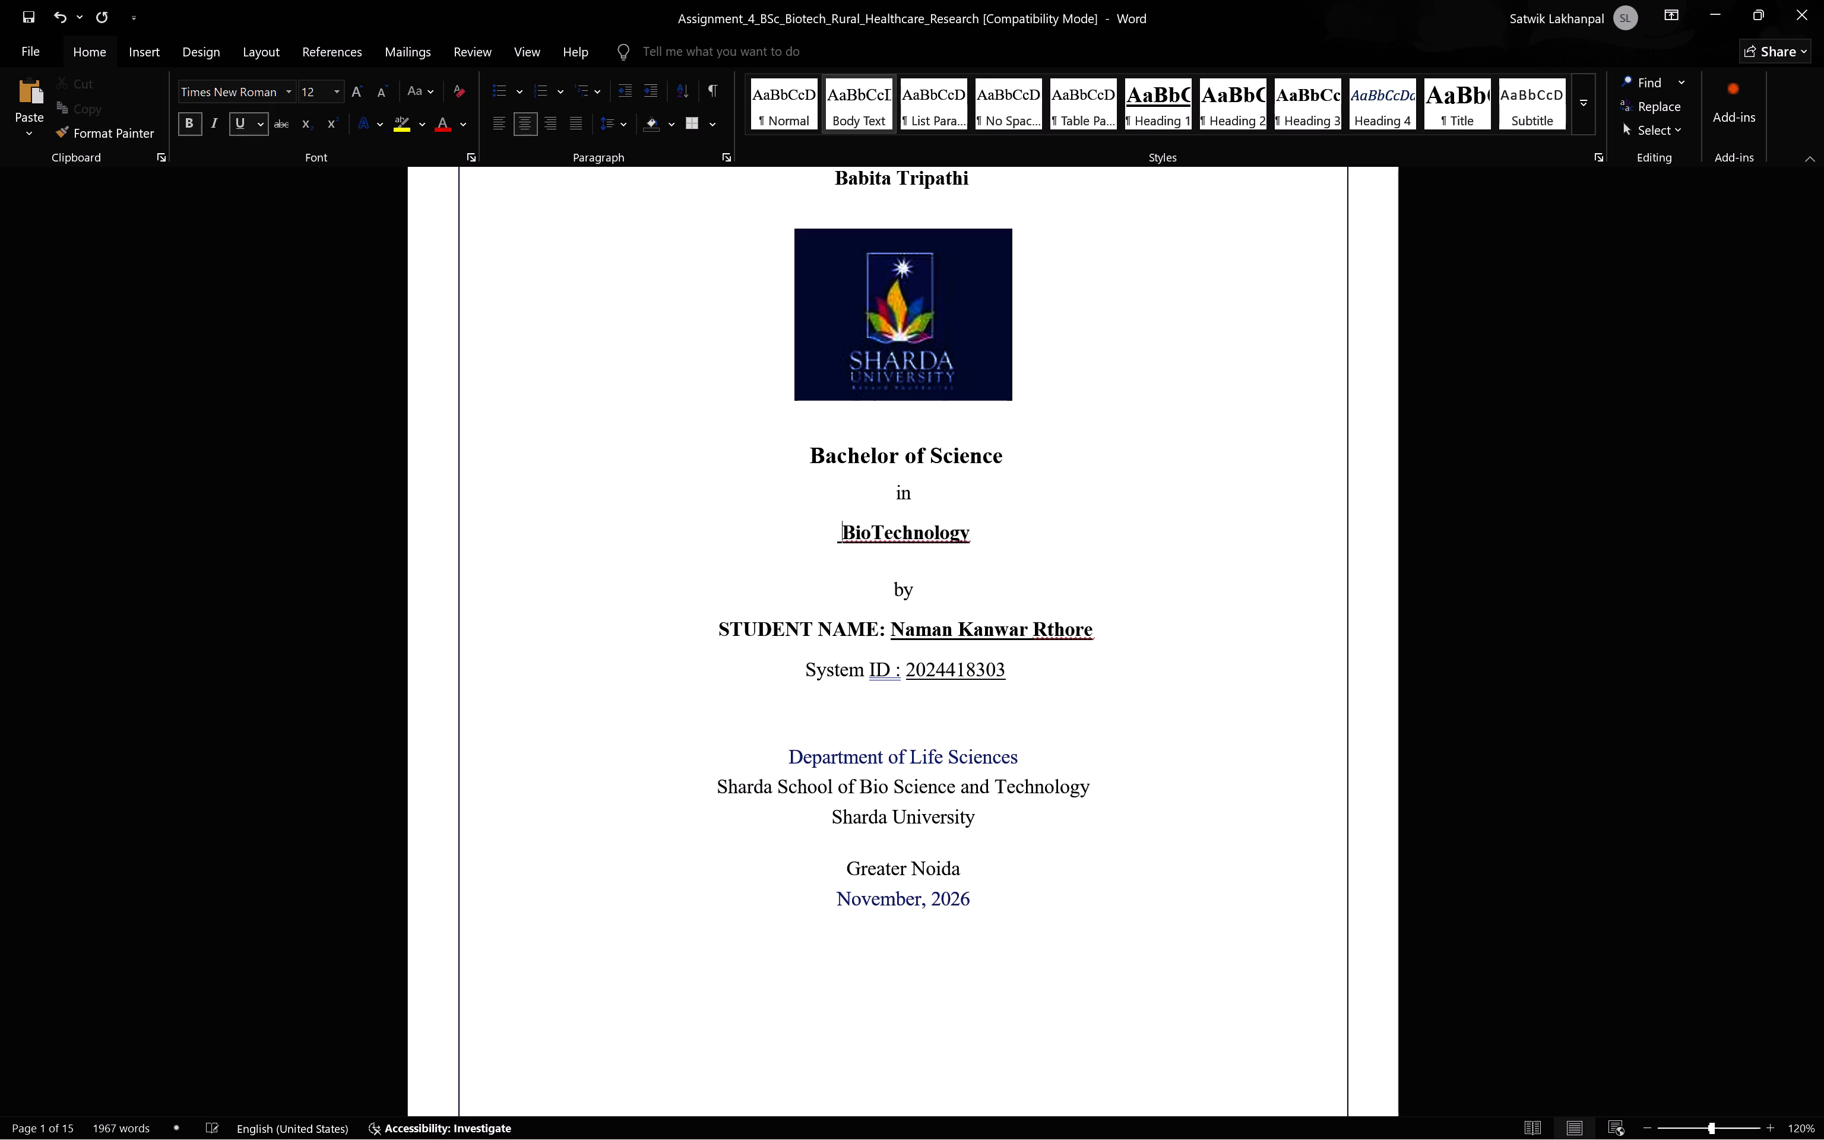
Replace the capital "T" in "BioTechnology" with a lowercase one so the line reads "Biotechnology".
key("Right")
key("Right")
key("Right")
key("Right")
key("Right")
key("Left")
key("BackSpace")
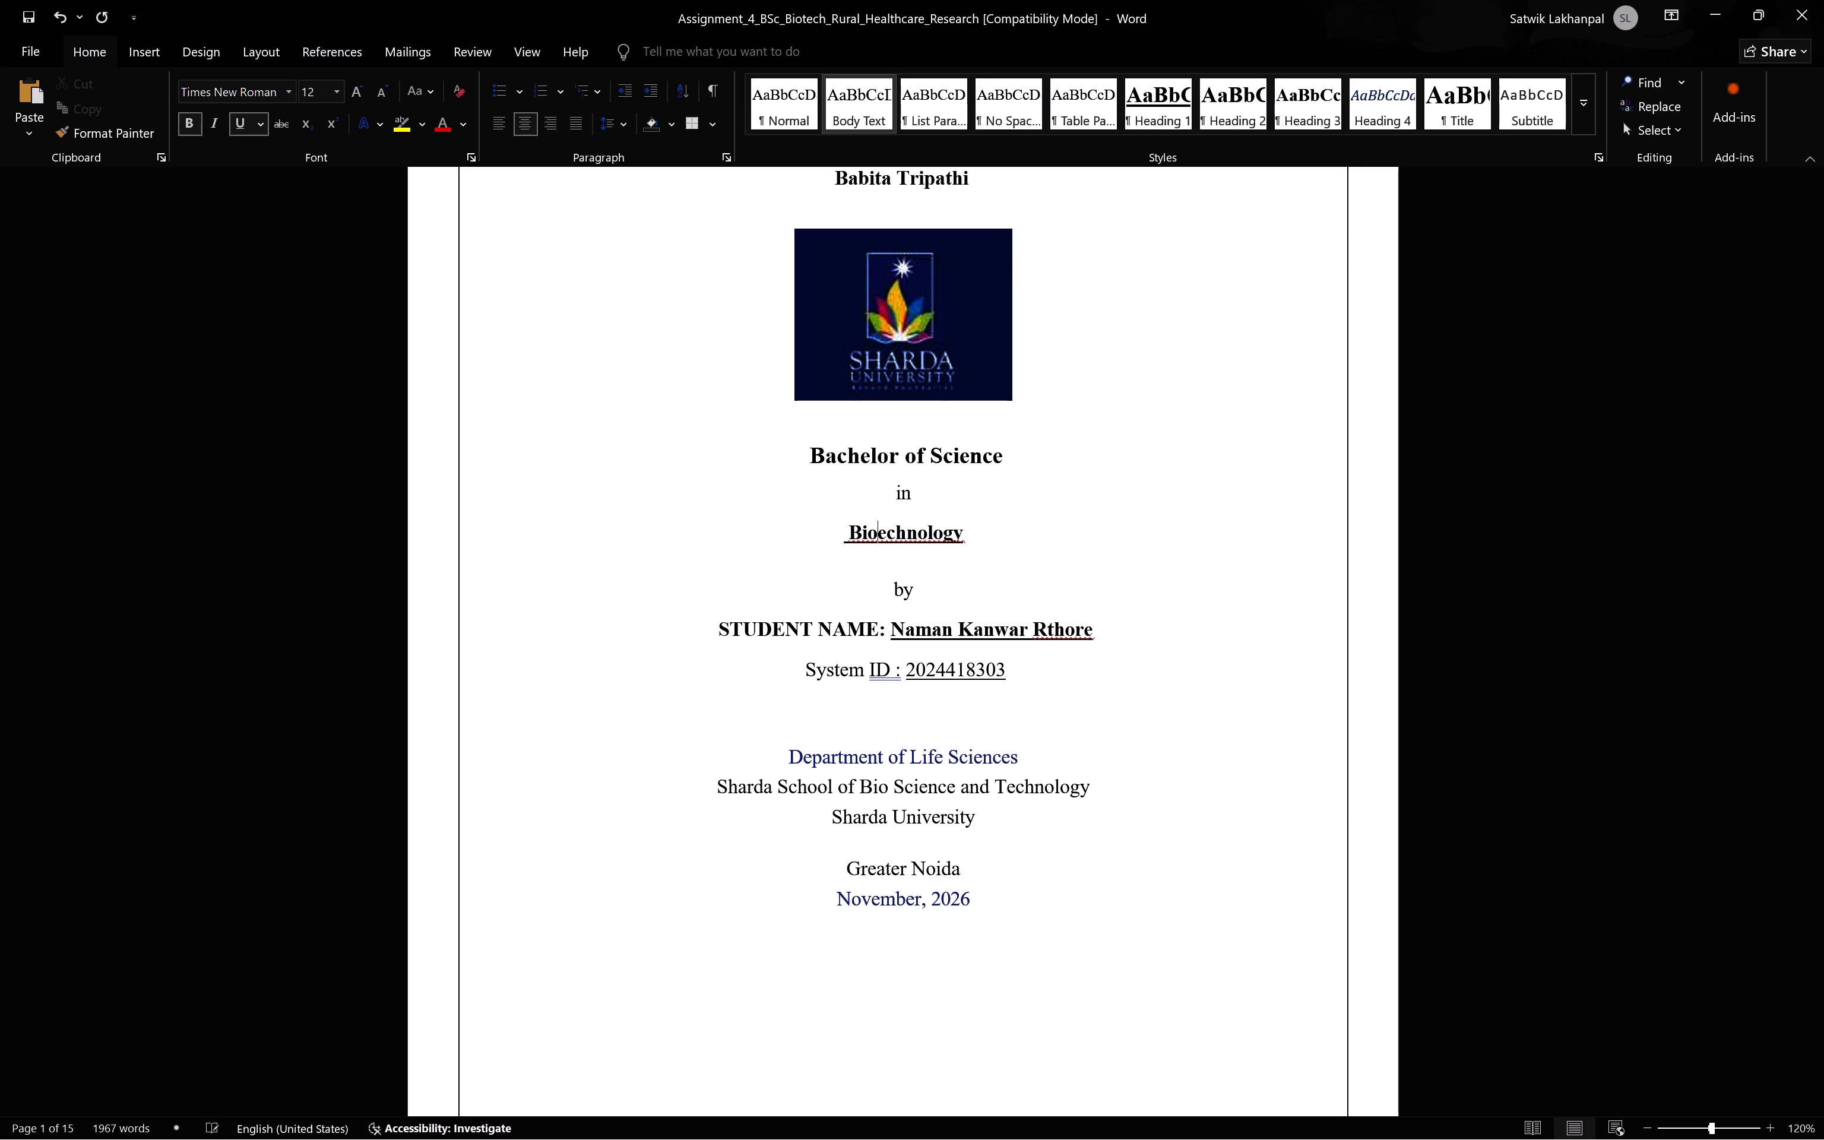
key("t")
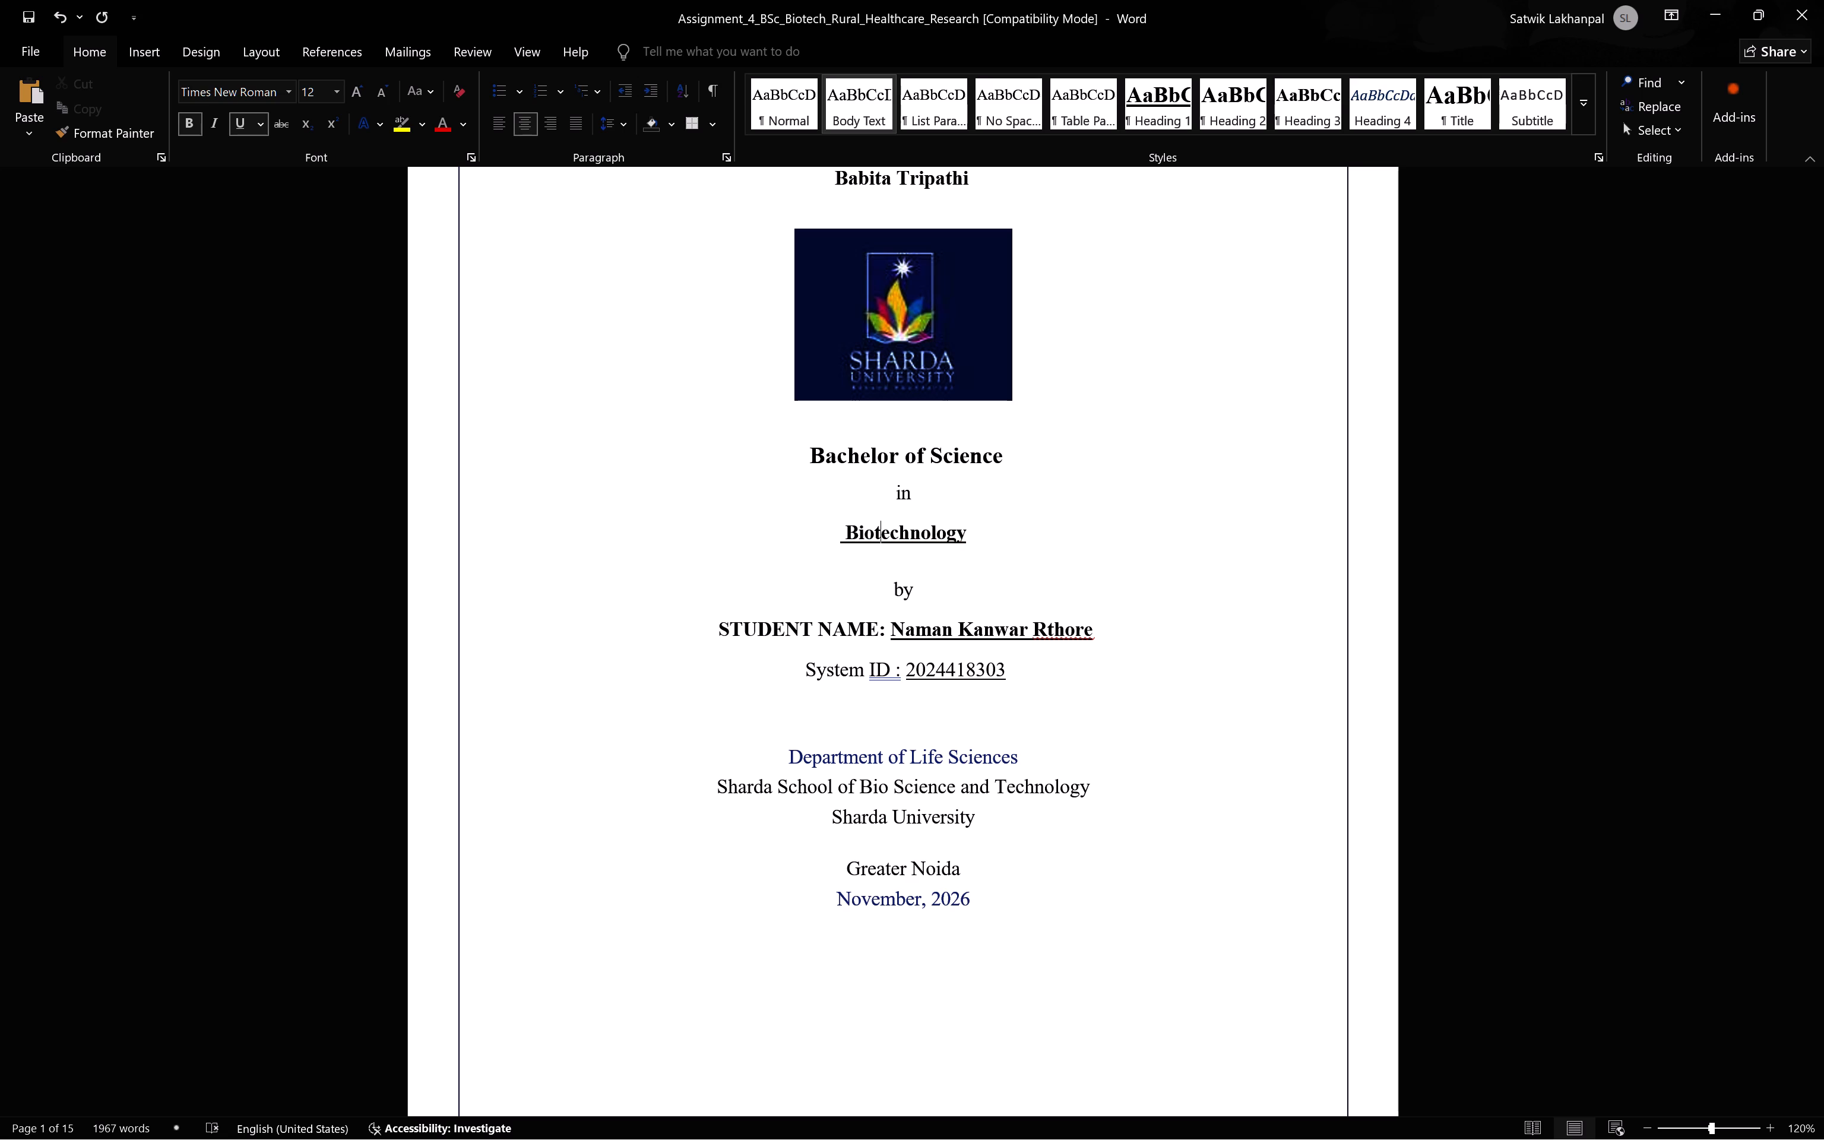
left_click(1066, 606)
Show the page thumbnails and delete the blank page 2 between the cover and the student declaration.
scroll(1066, 606, "down", 3)
scroll(1091, 831, "down", 2)
scroll(1163, 710, "up", 1)
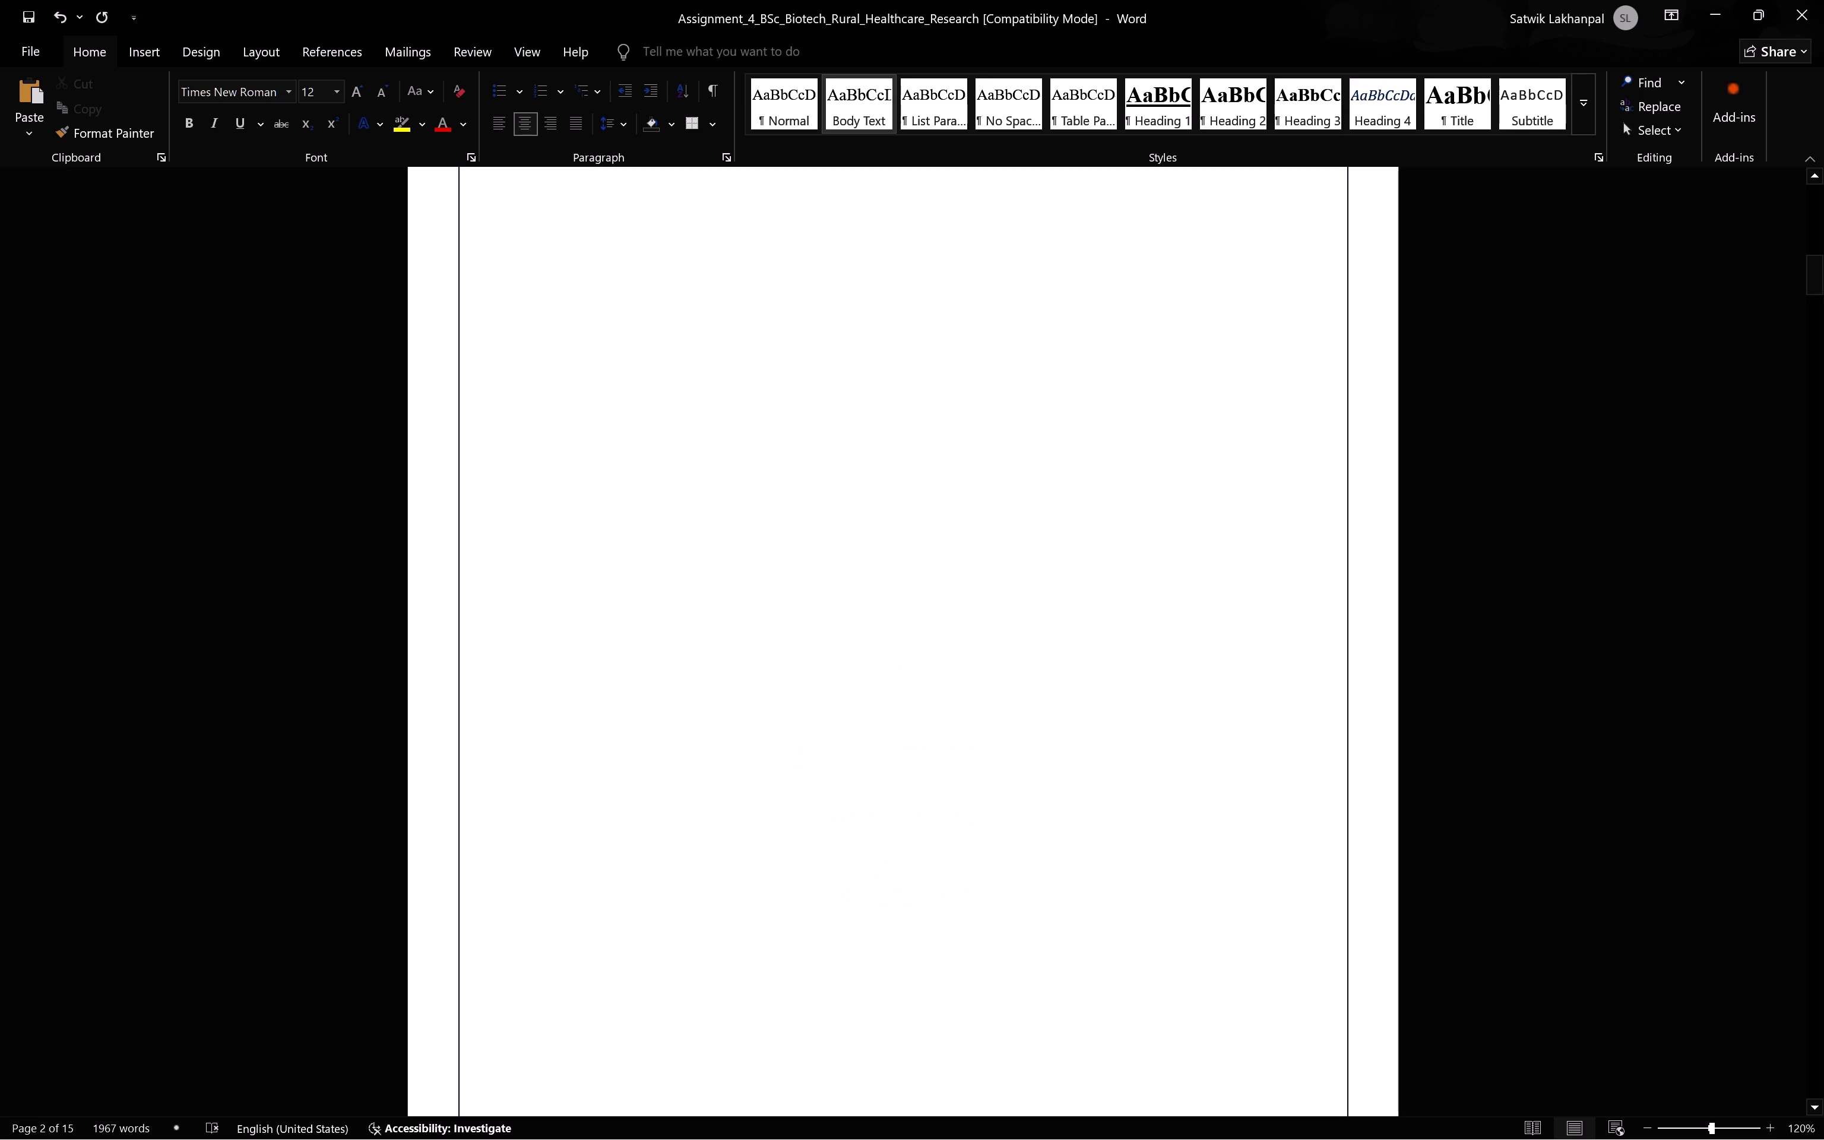
scroll(1163, 710, "up", 1)
key("ctrl+f")
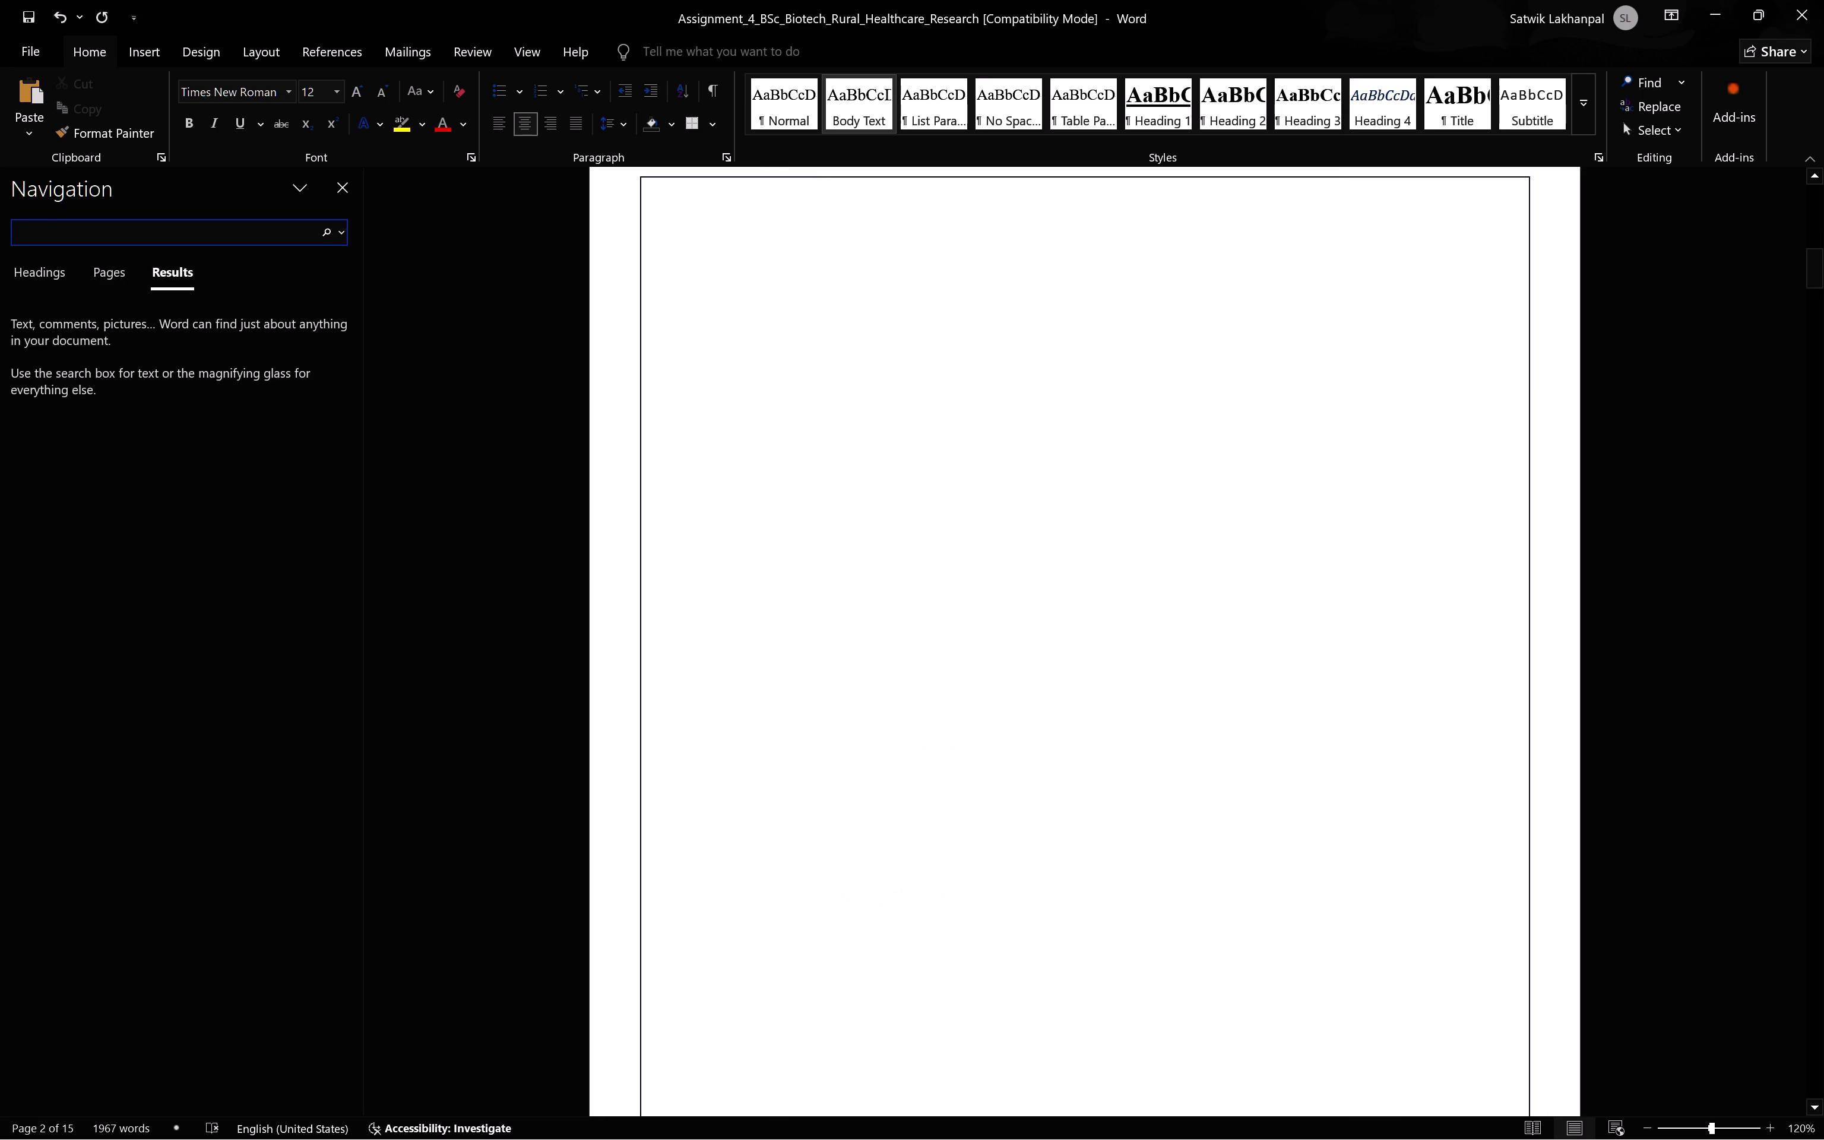
left_click(99, 278)
scroll(195, 487, "up", 3)
left_click(226, 433)
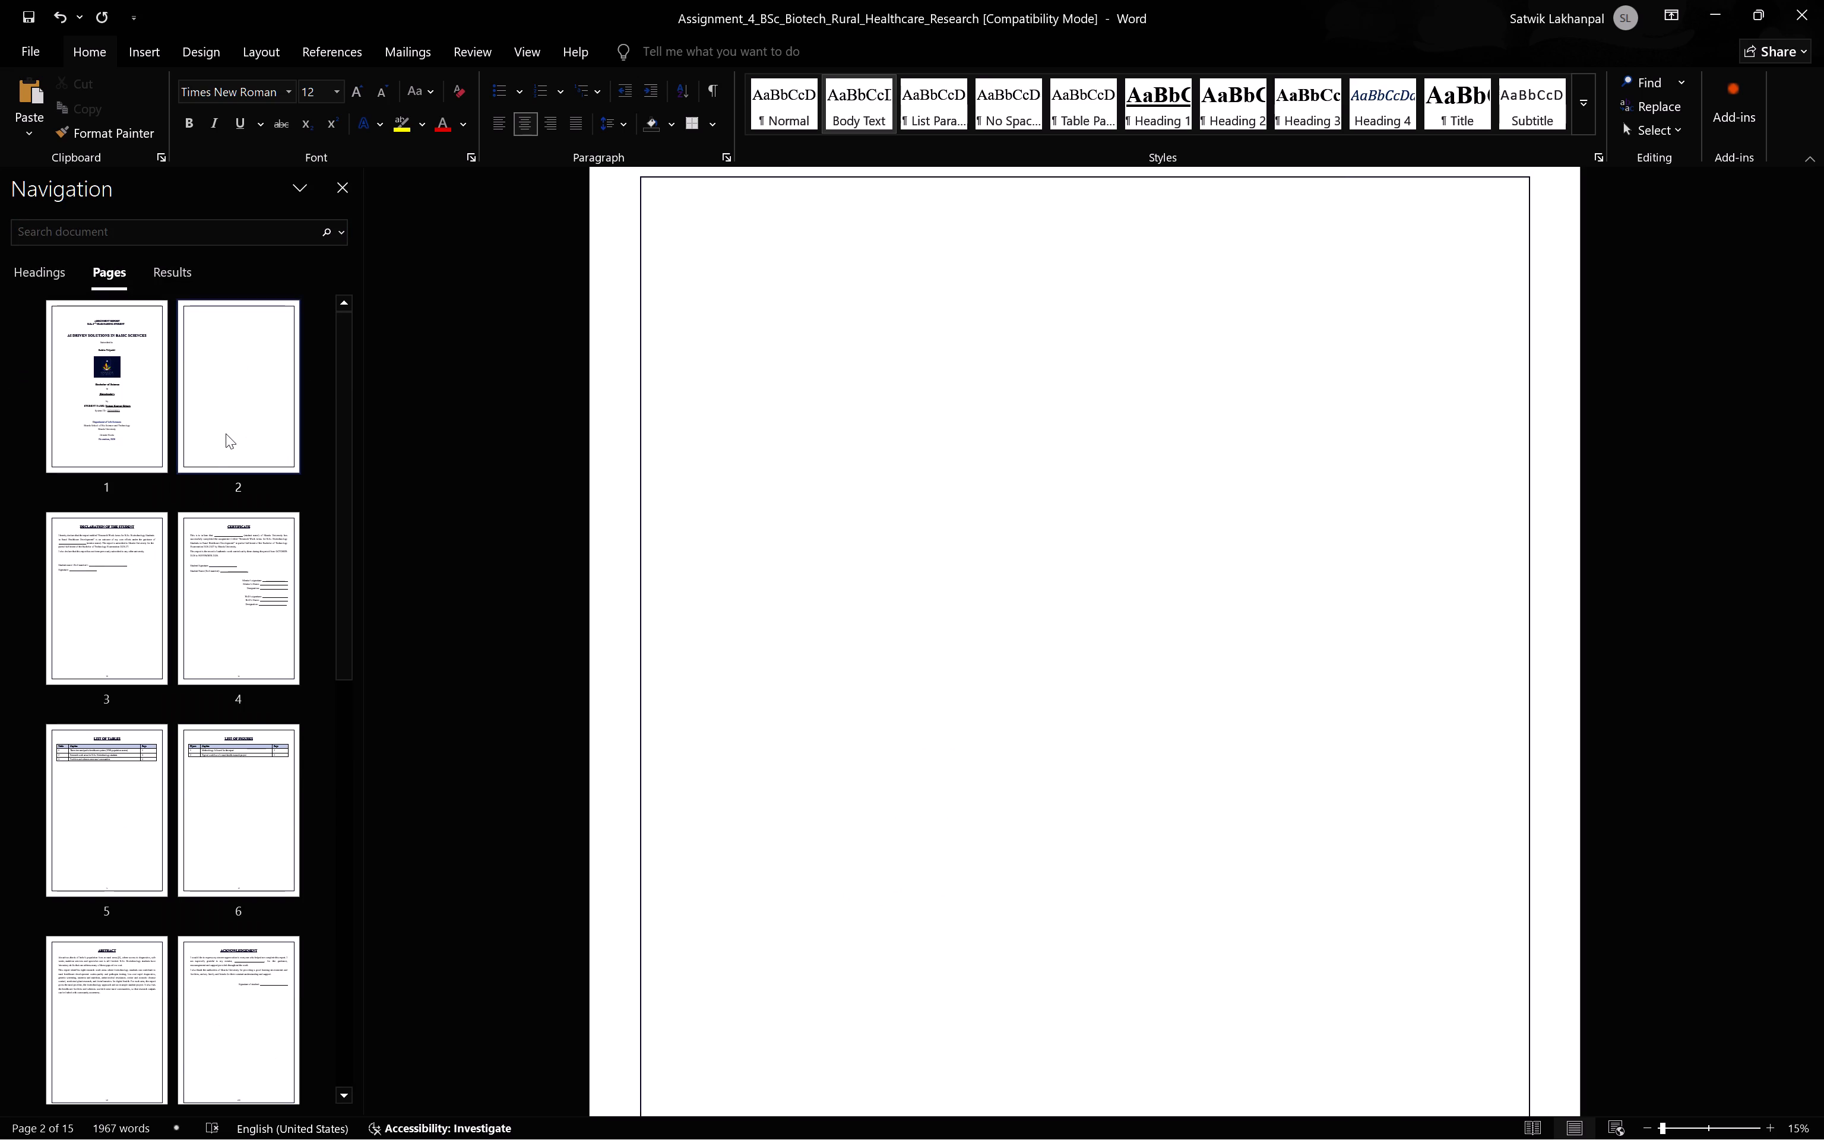
key("Delete")
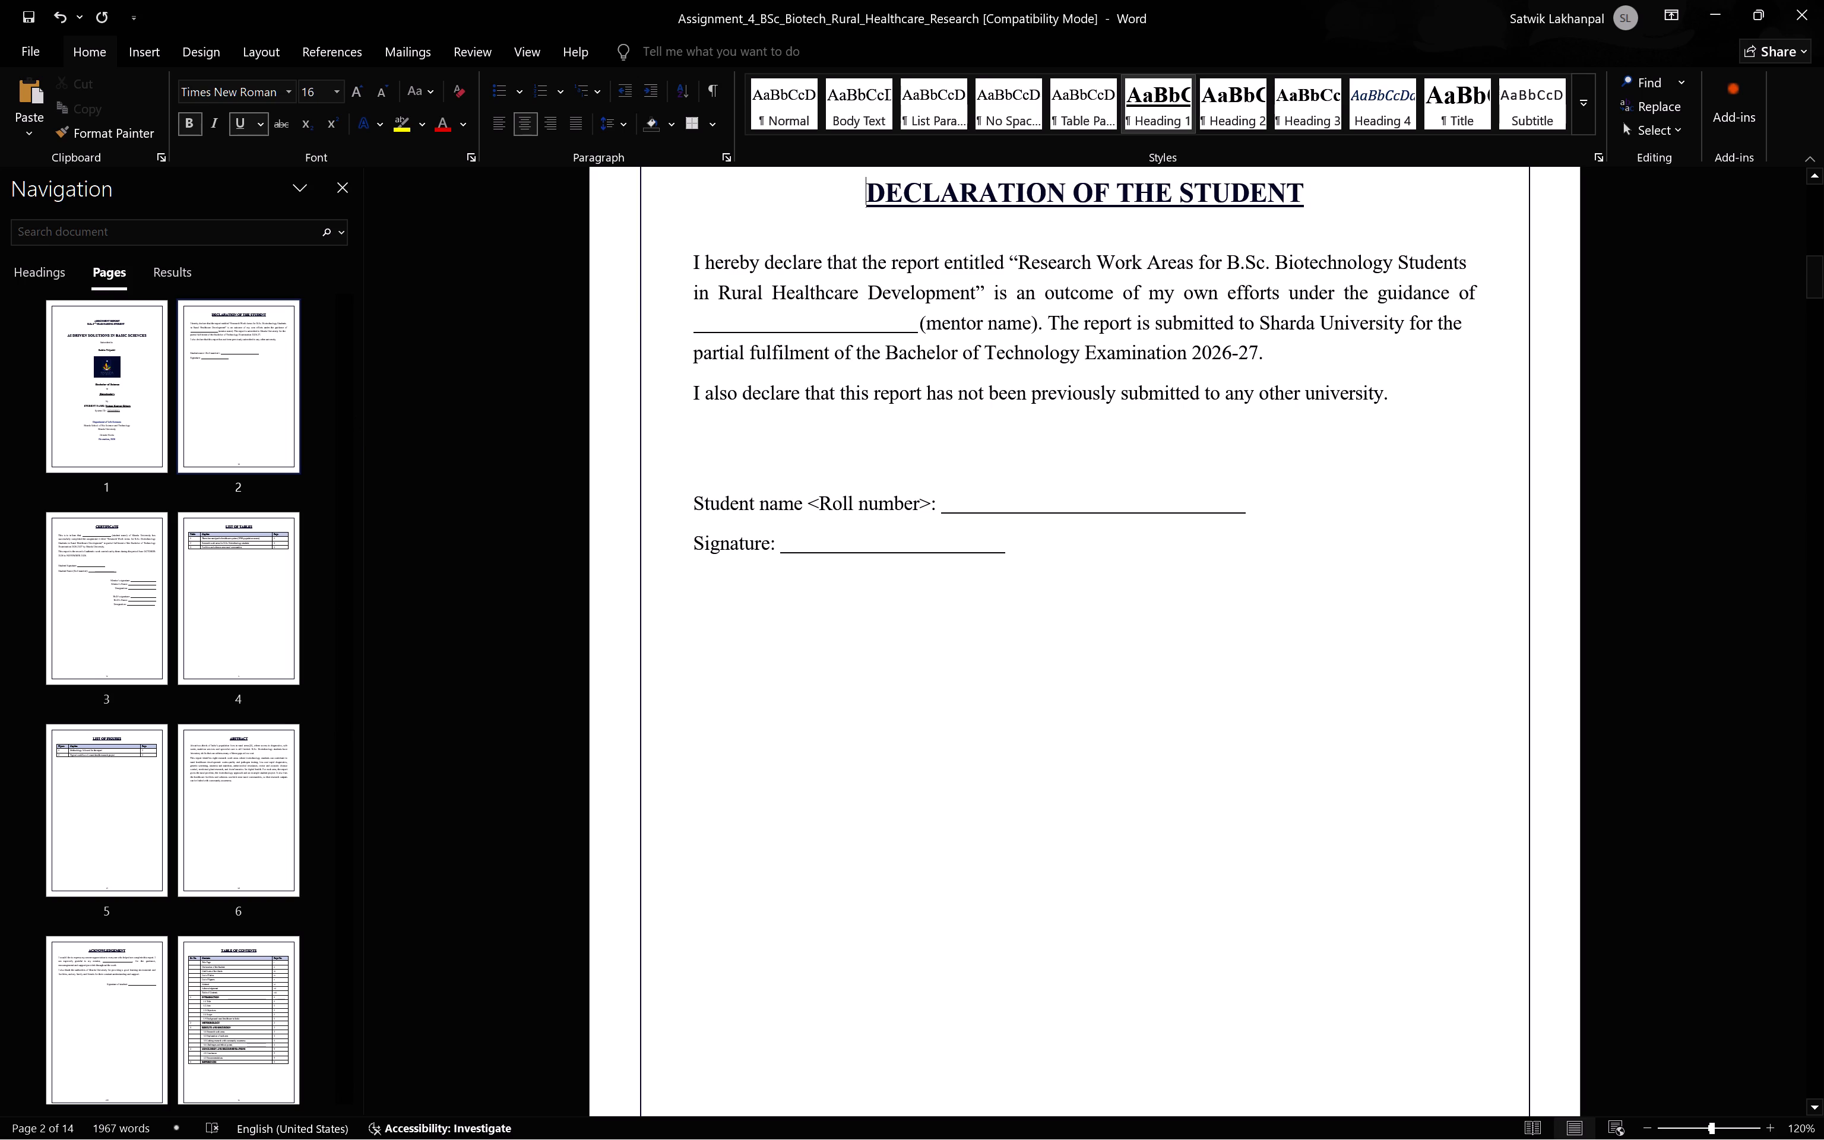
Try to delete the declaration page now following the cover, removing the letters "DECLAR" from its "DECLARATION OF THE STUDENT" heading.
key("Delete")
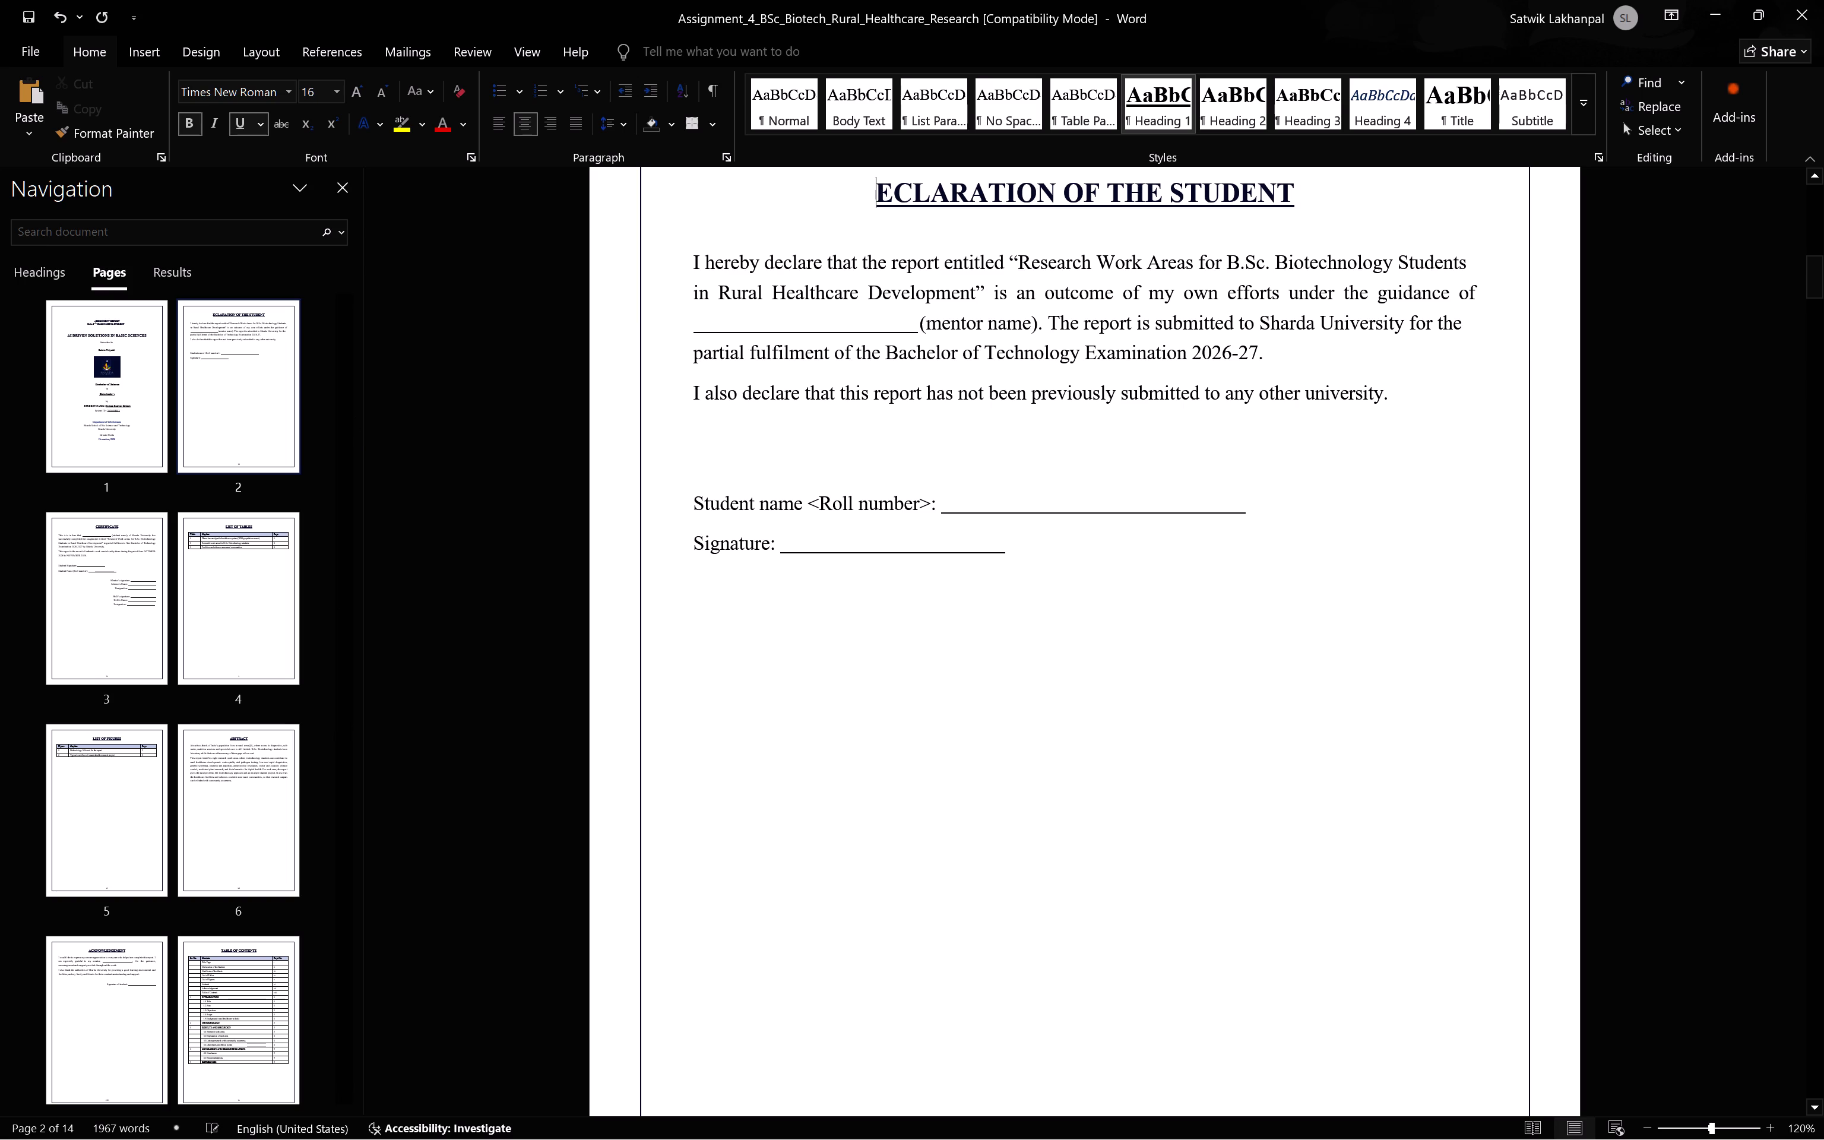
left_click(252, 448)
key("Delete")
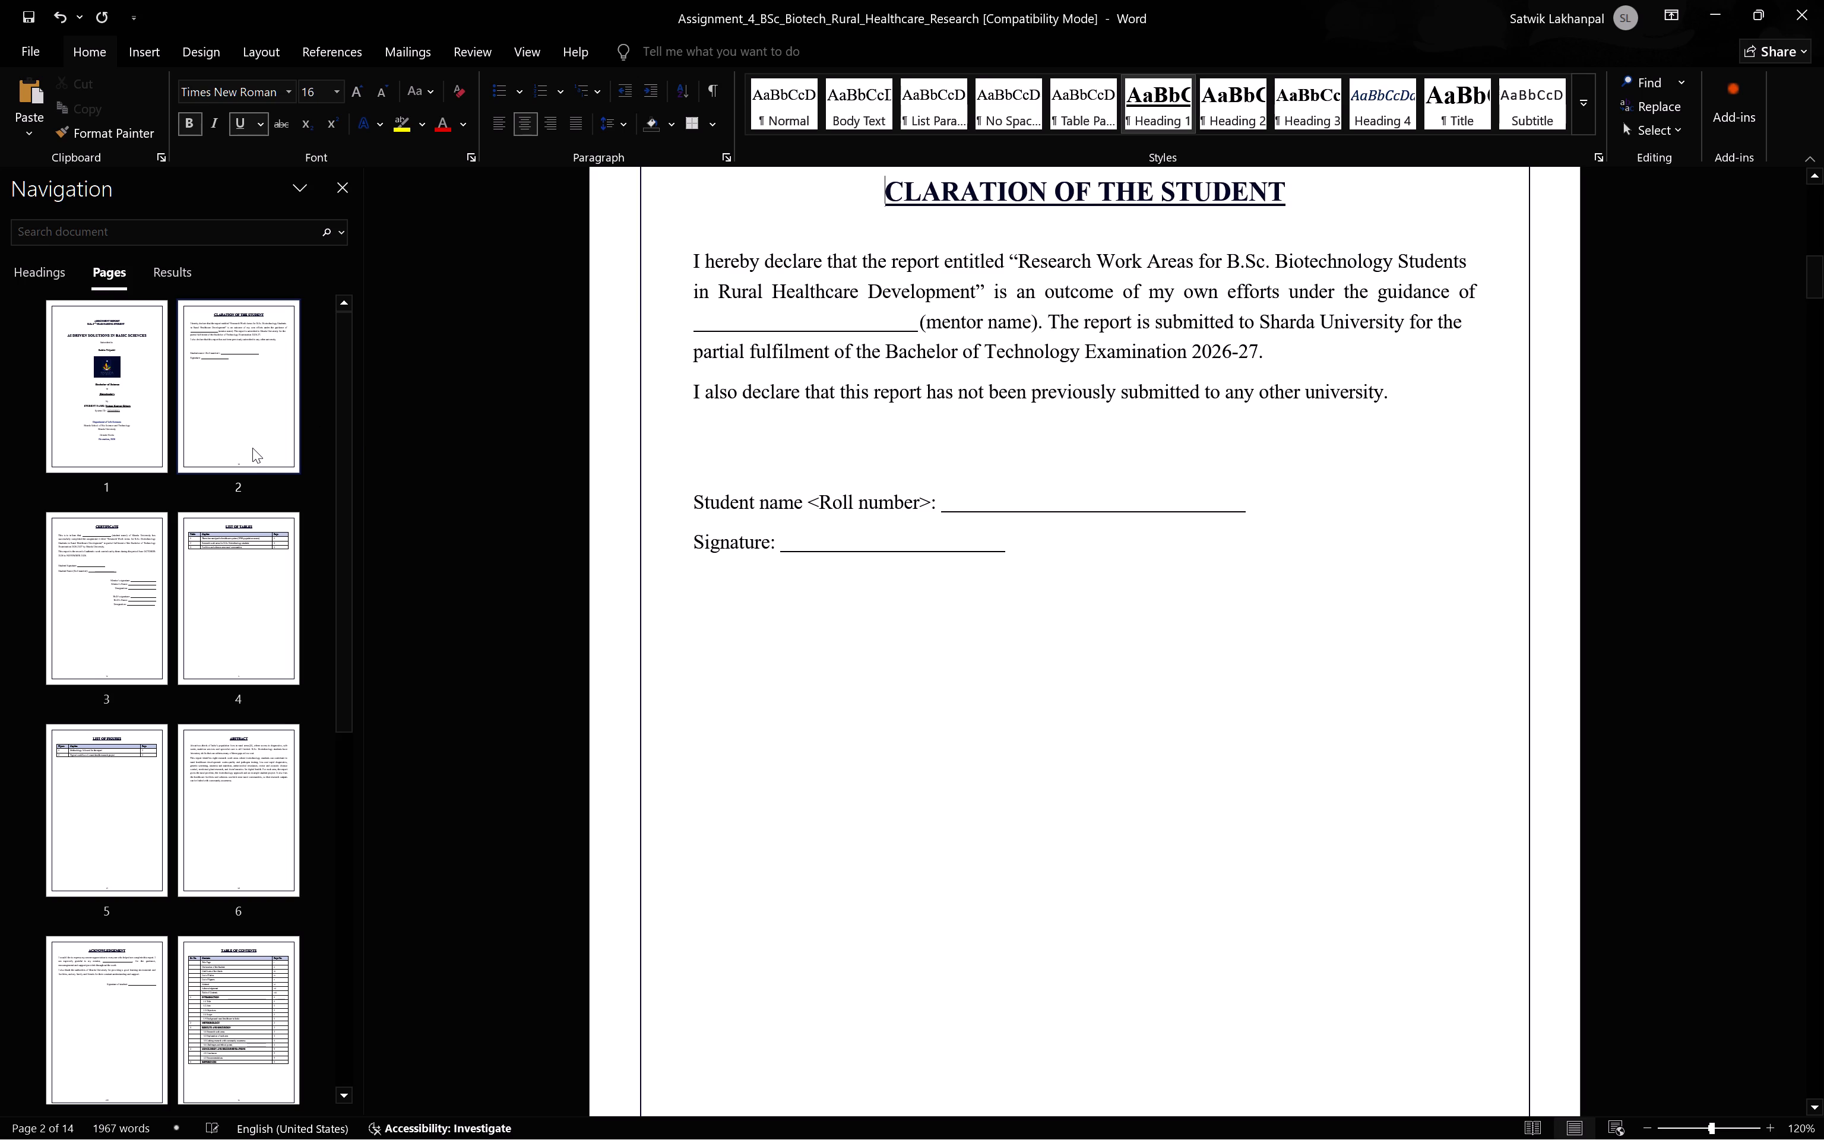
left_click(175, 408)
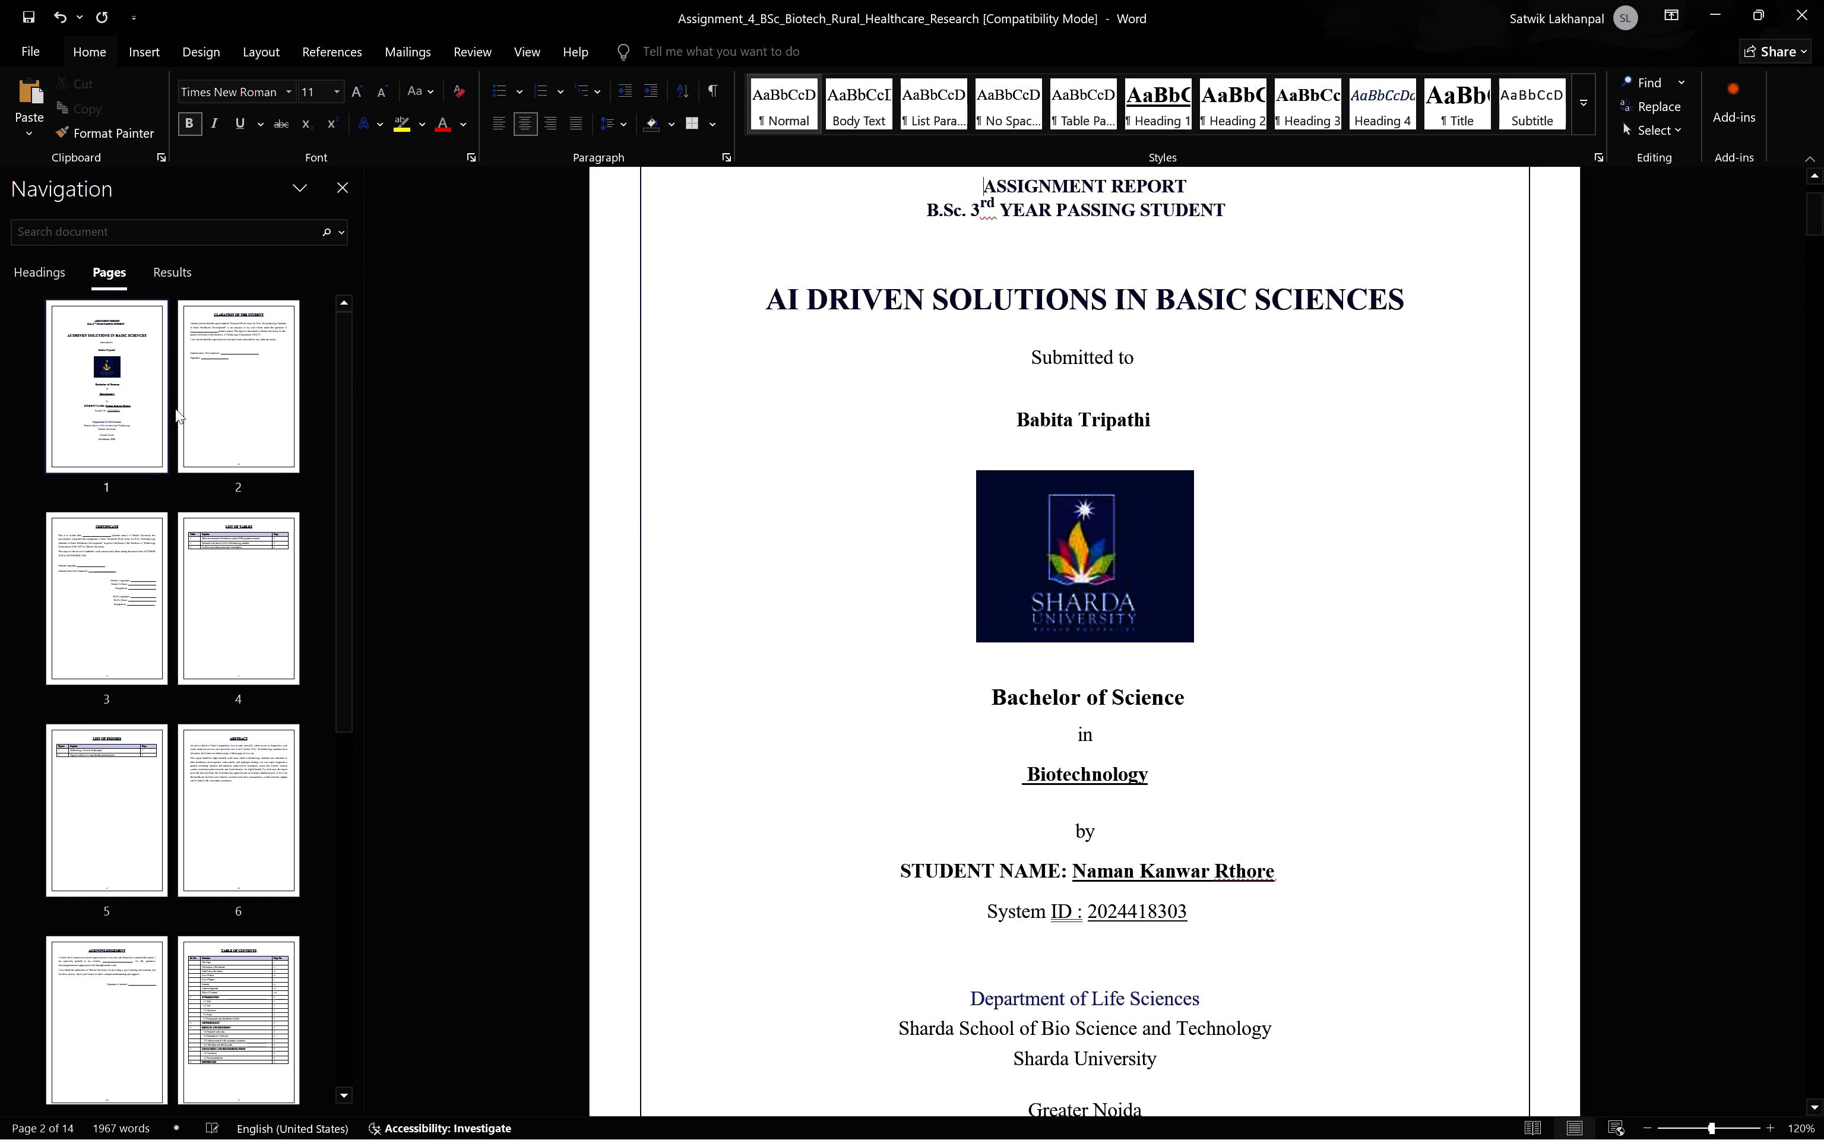
left_click(229, 400)
key("Delete")
key("Delete")
key("Delete")
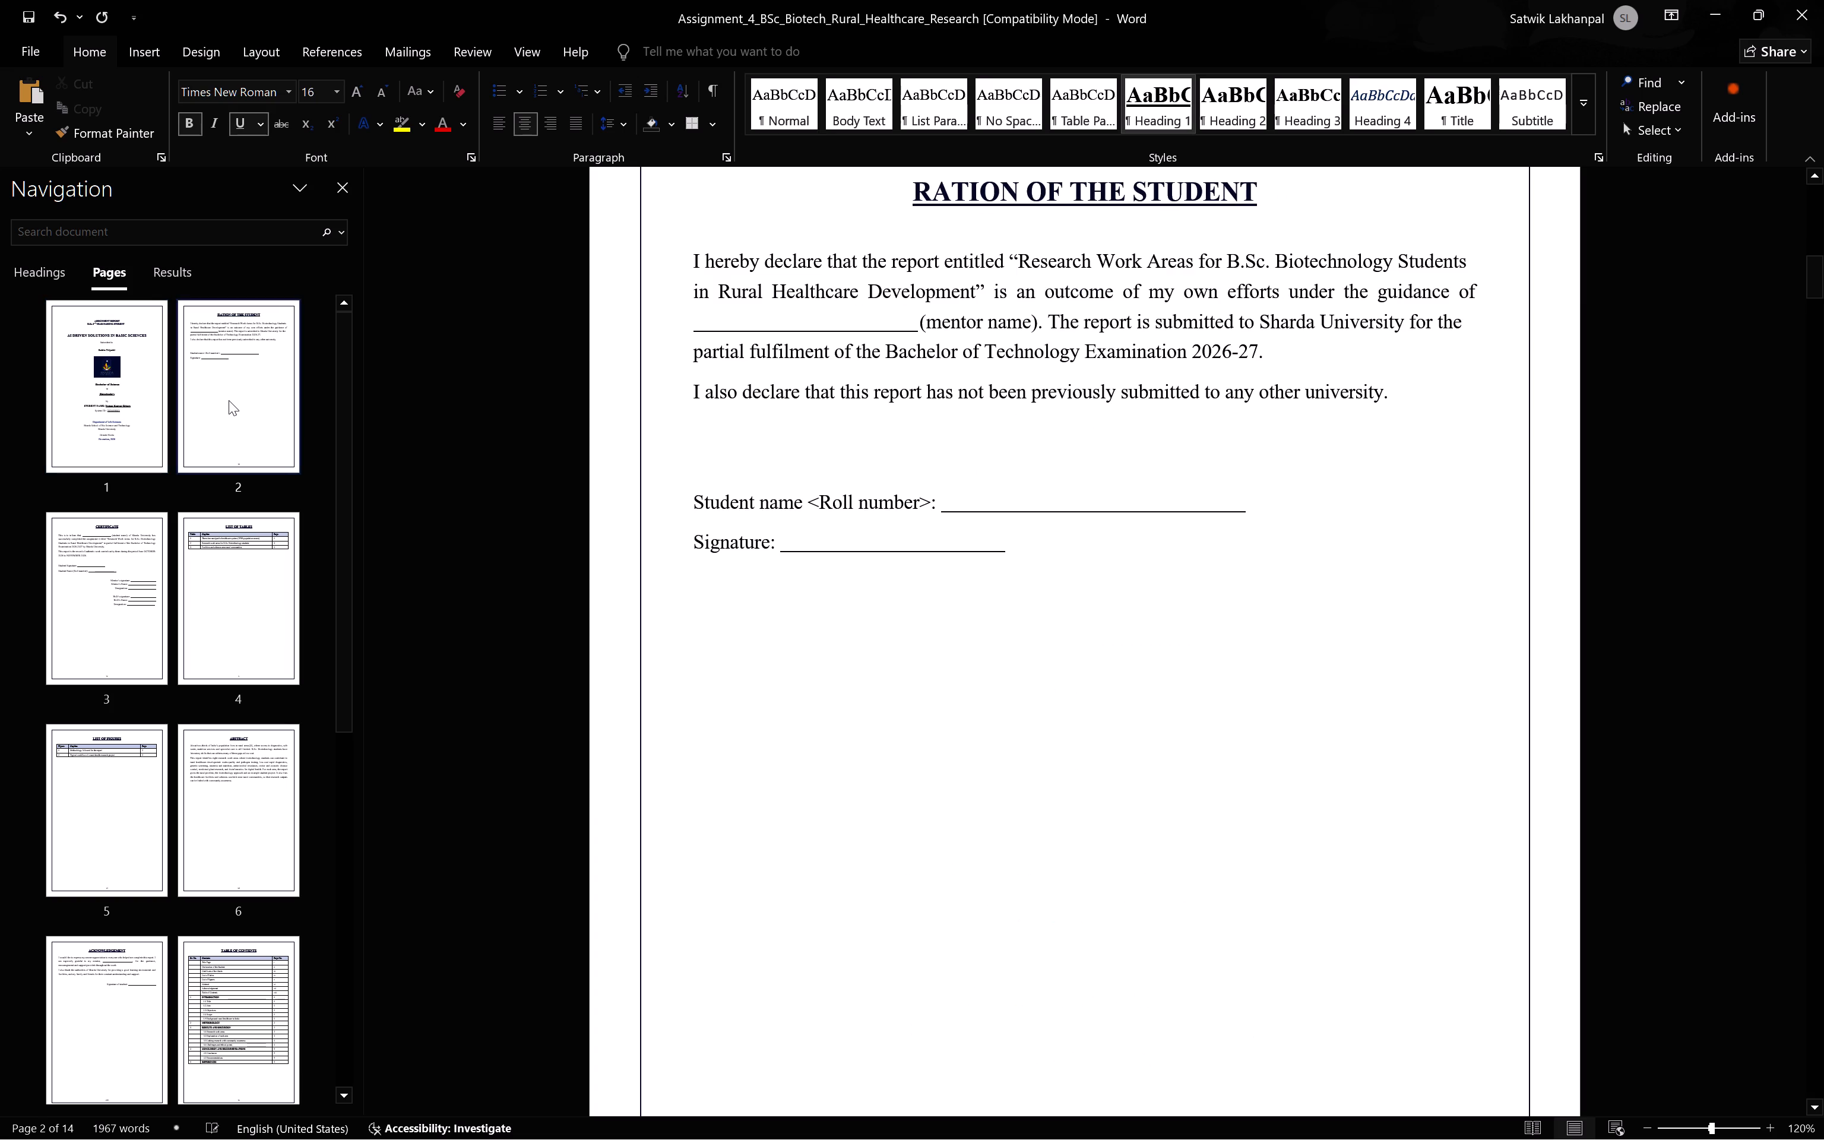
key("Delete")
Delete all remaining content of the student declaration page, from the "ATION OF THE STUDENT" heading through the signature line.
double_click(806, 385)
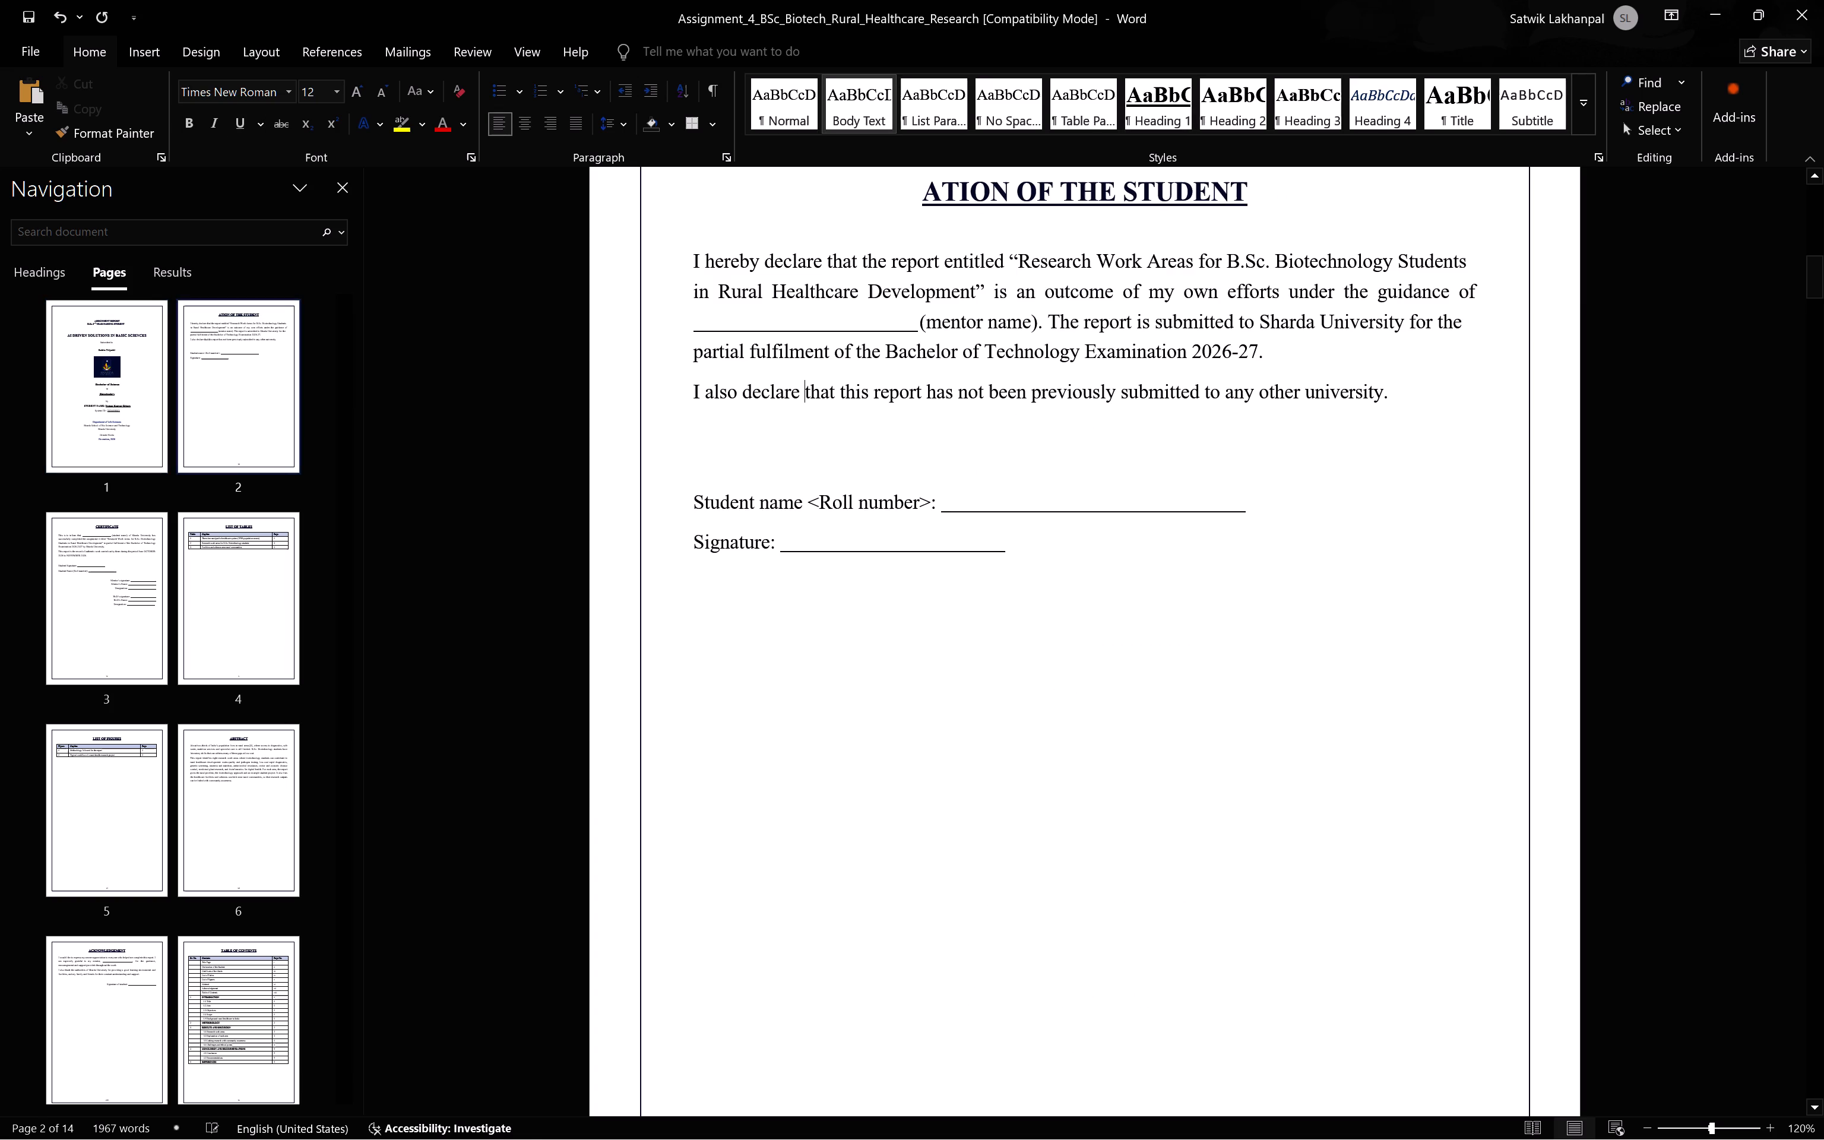
key("ctrl+a")
scroll(1063, 346, "right", 1)
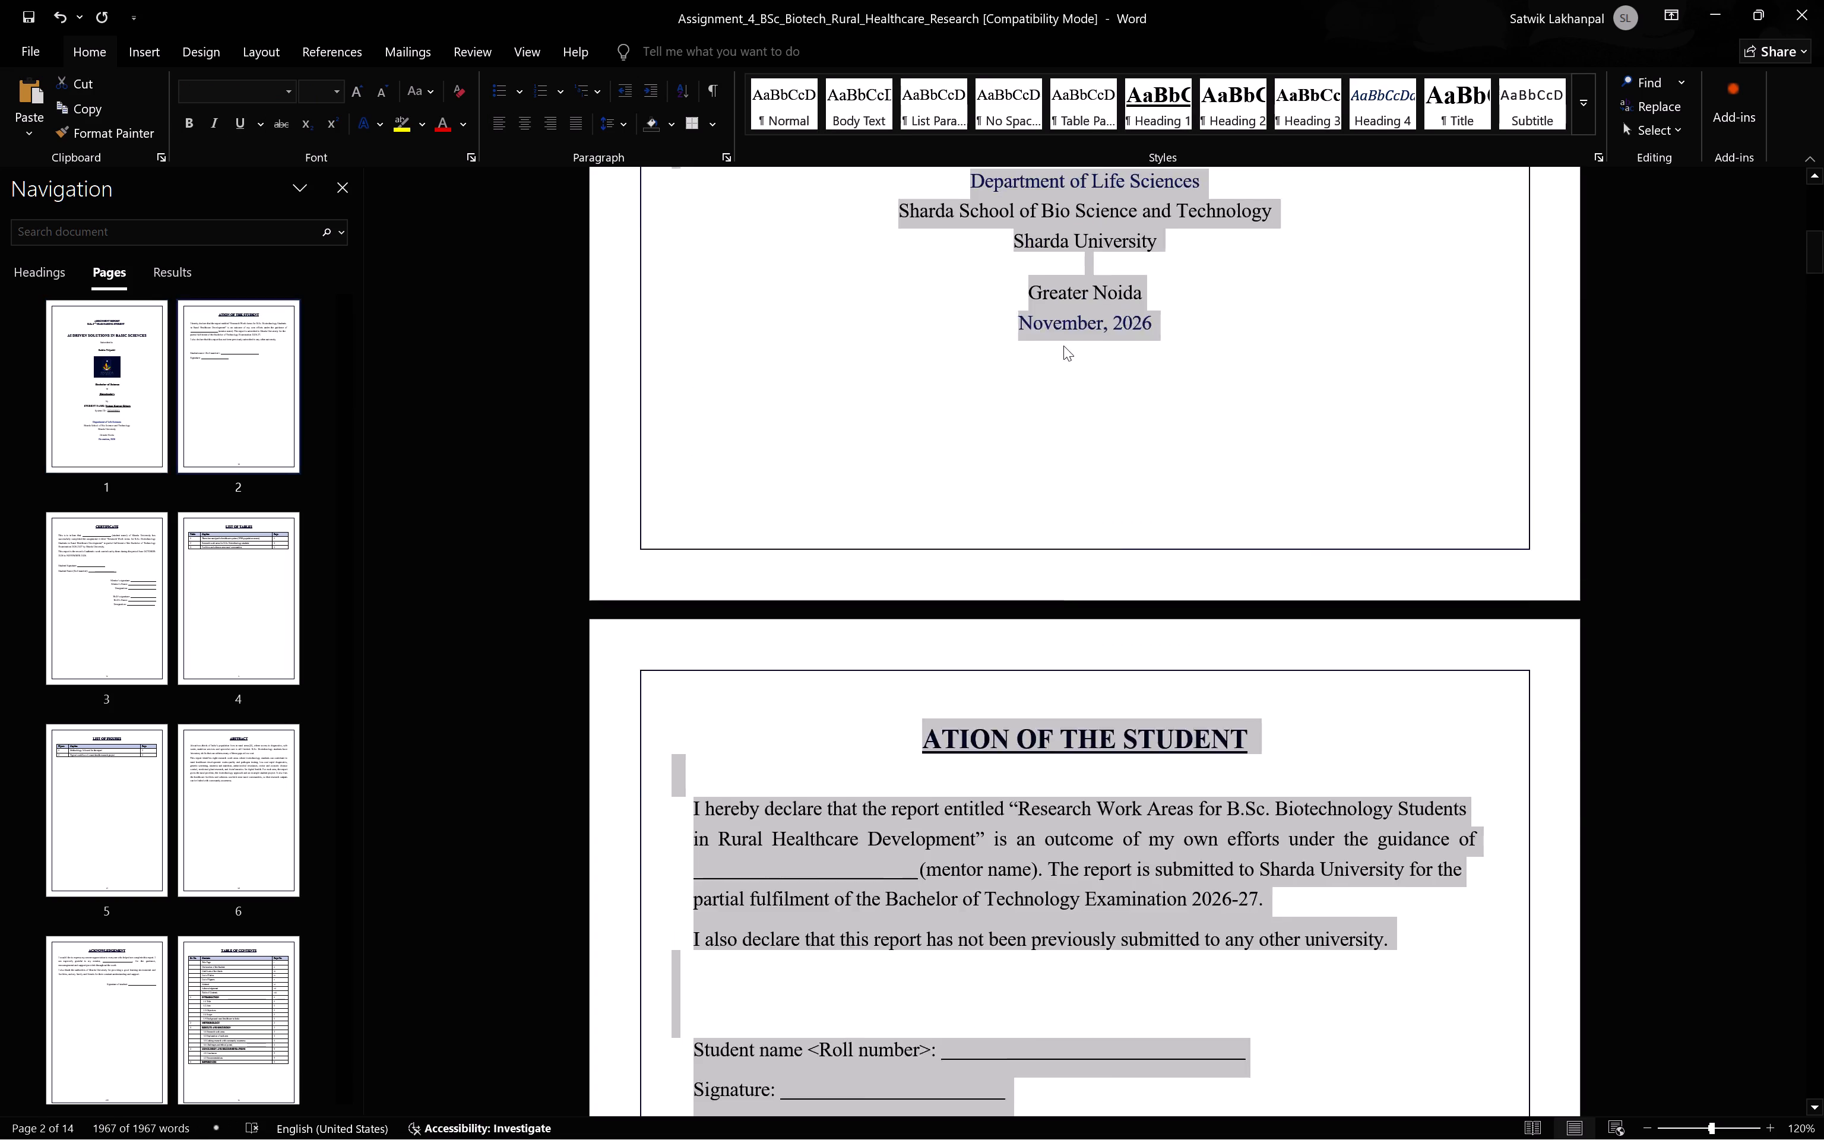
scroll(1063, 346, "right", 1)
scroll(1016, 416, "up", 1)
left_click(1016, 416)
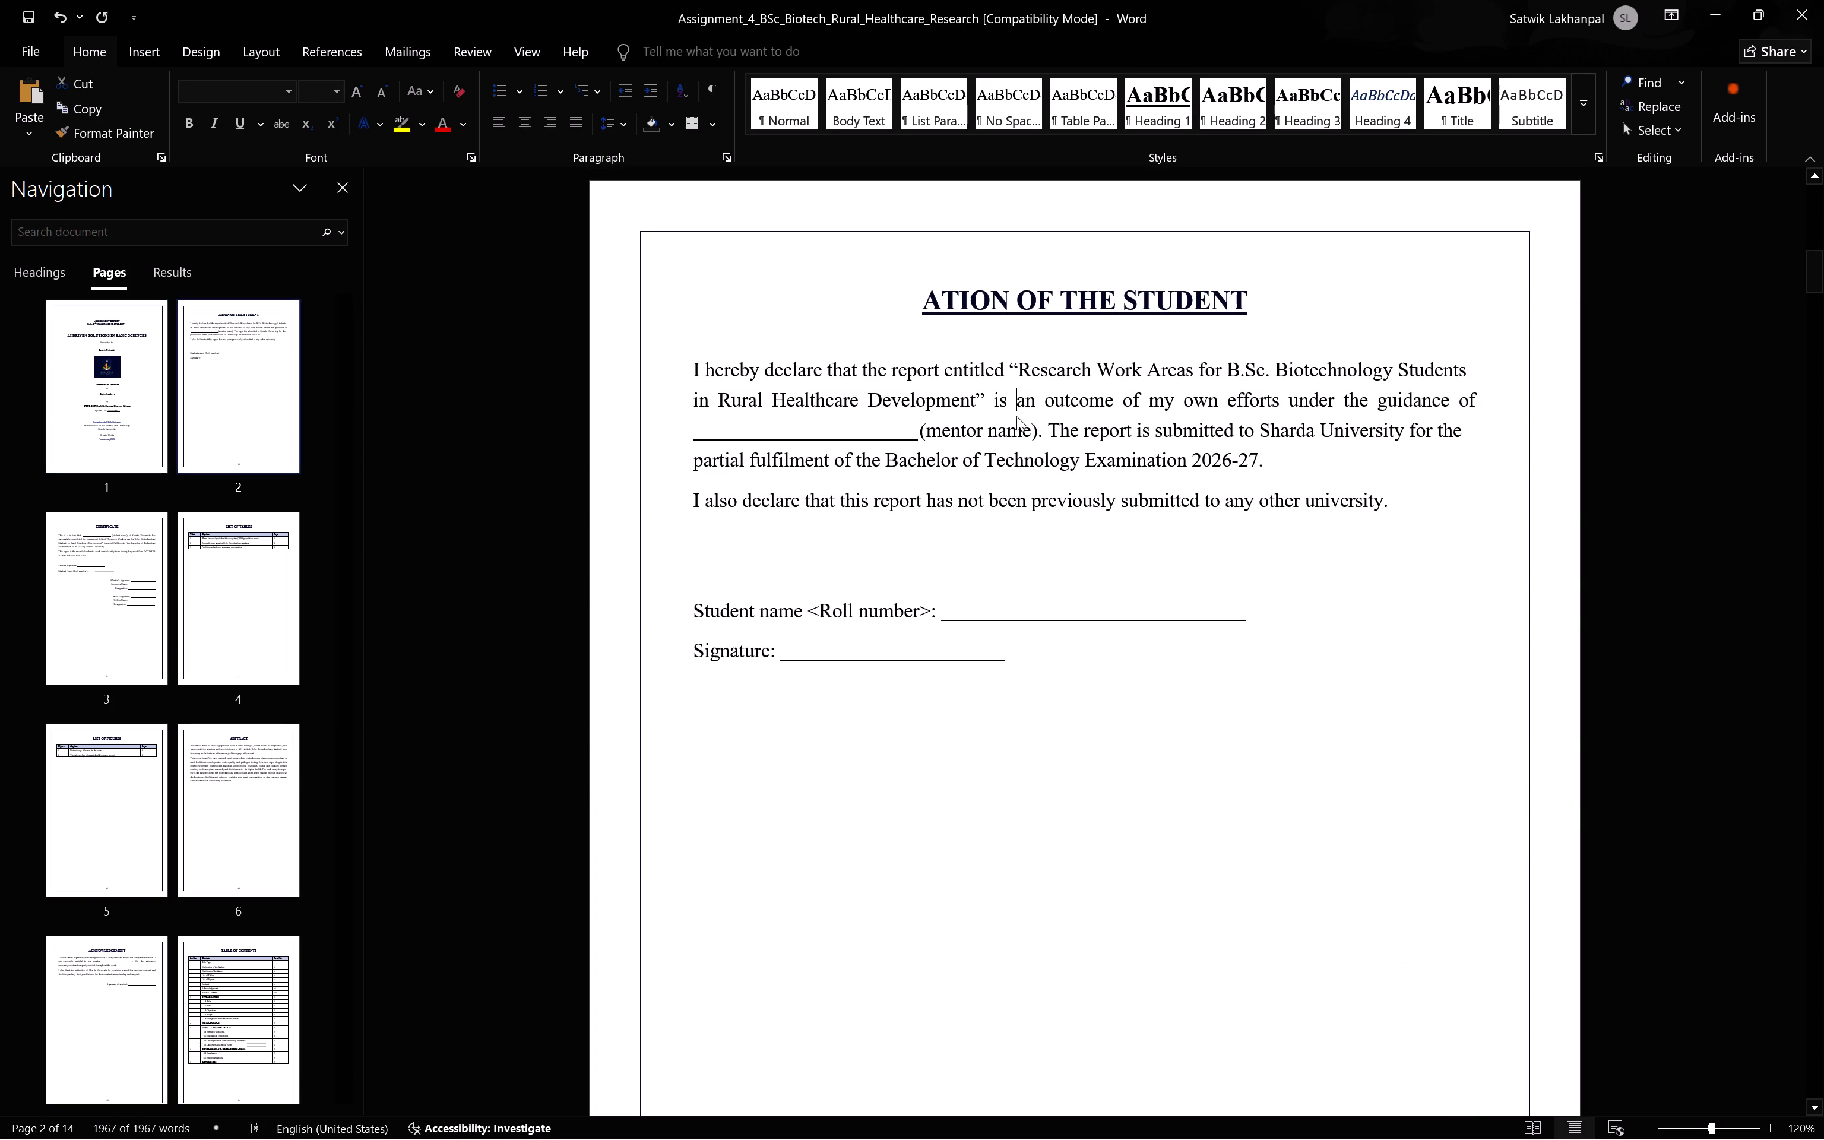
left_click_drag(883, 304, 1060, 591)
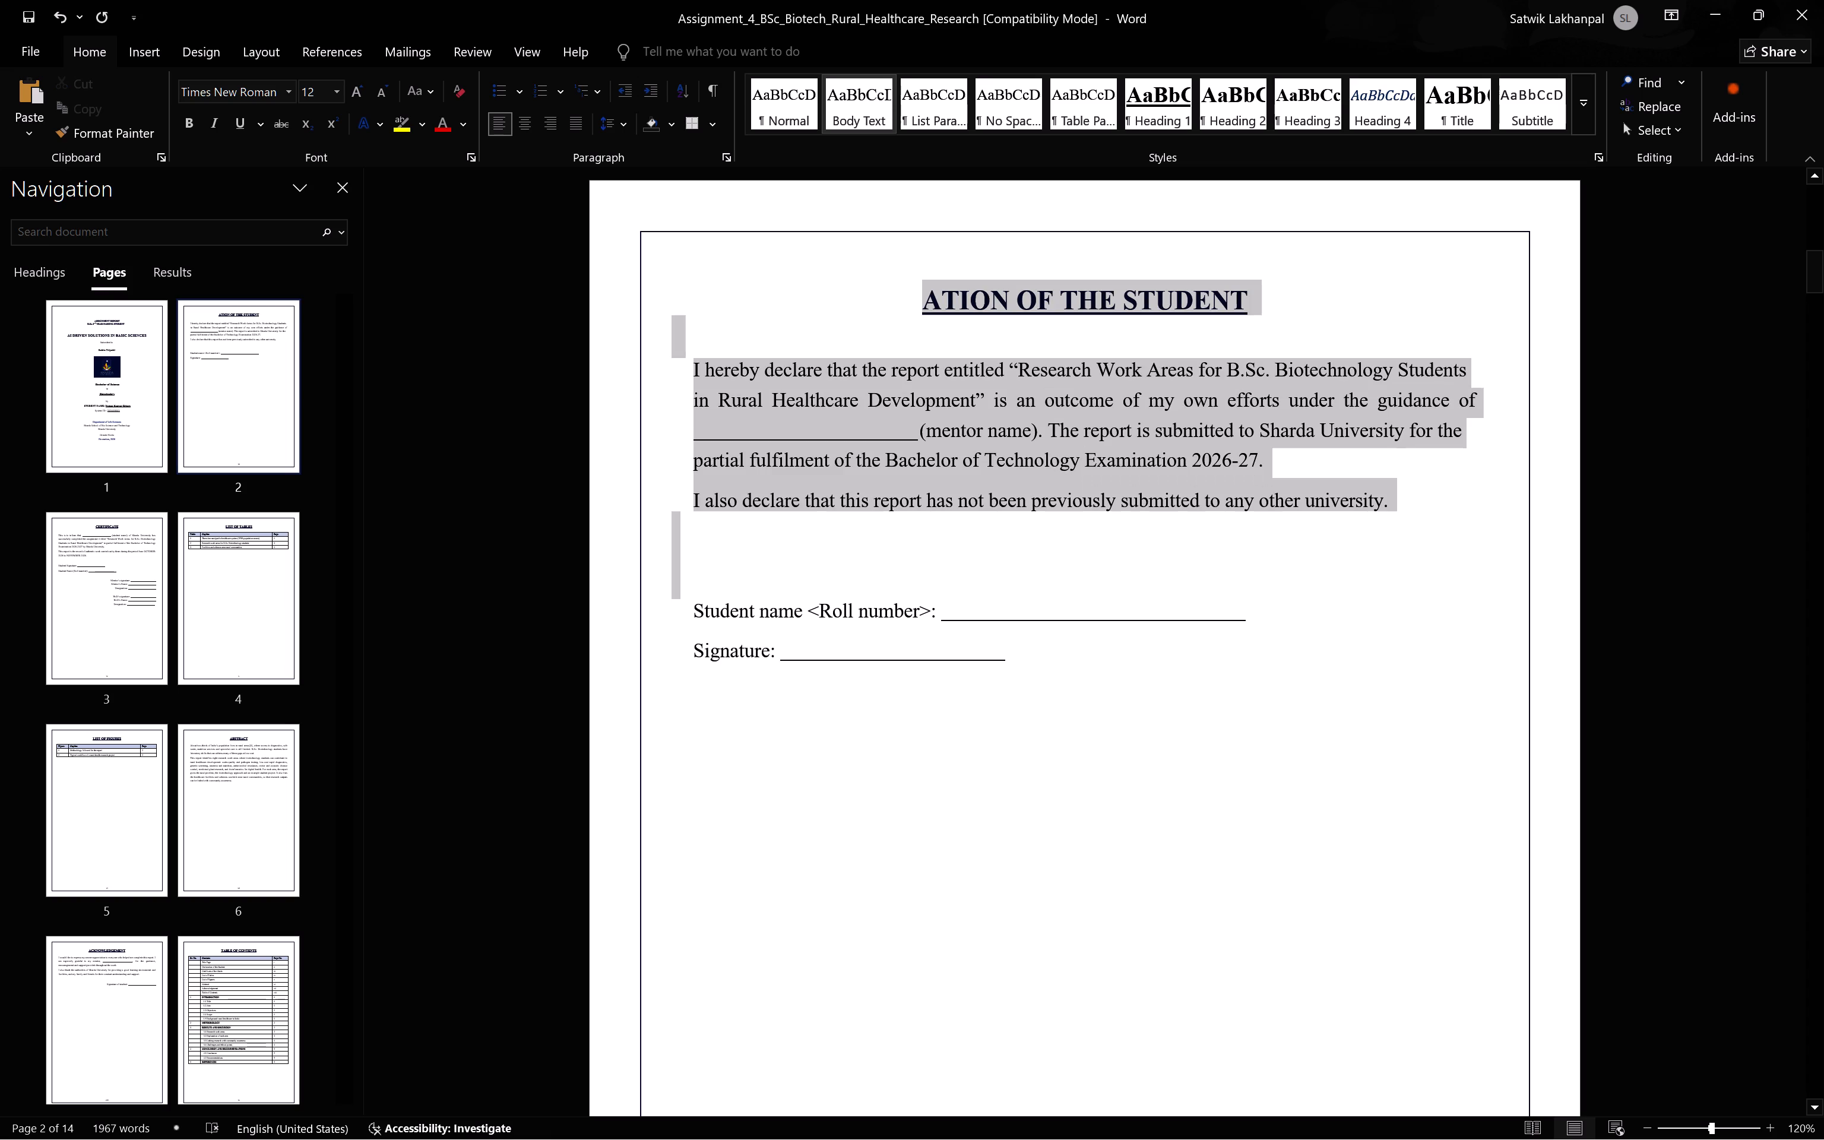
left_click_drag(1060, 591, 1048, 705)
key("BackSpace")
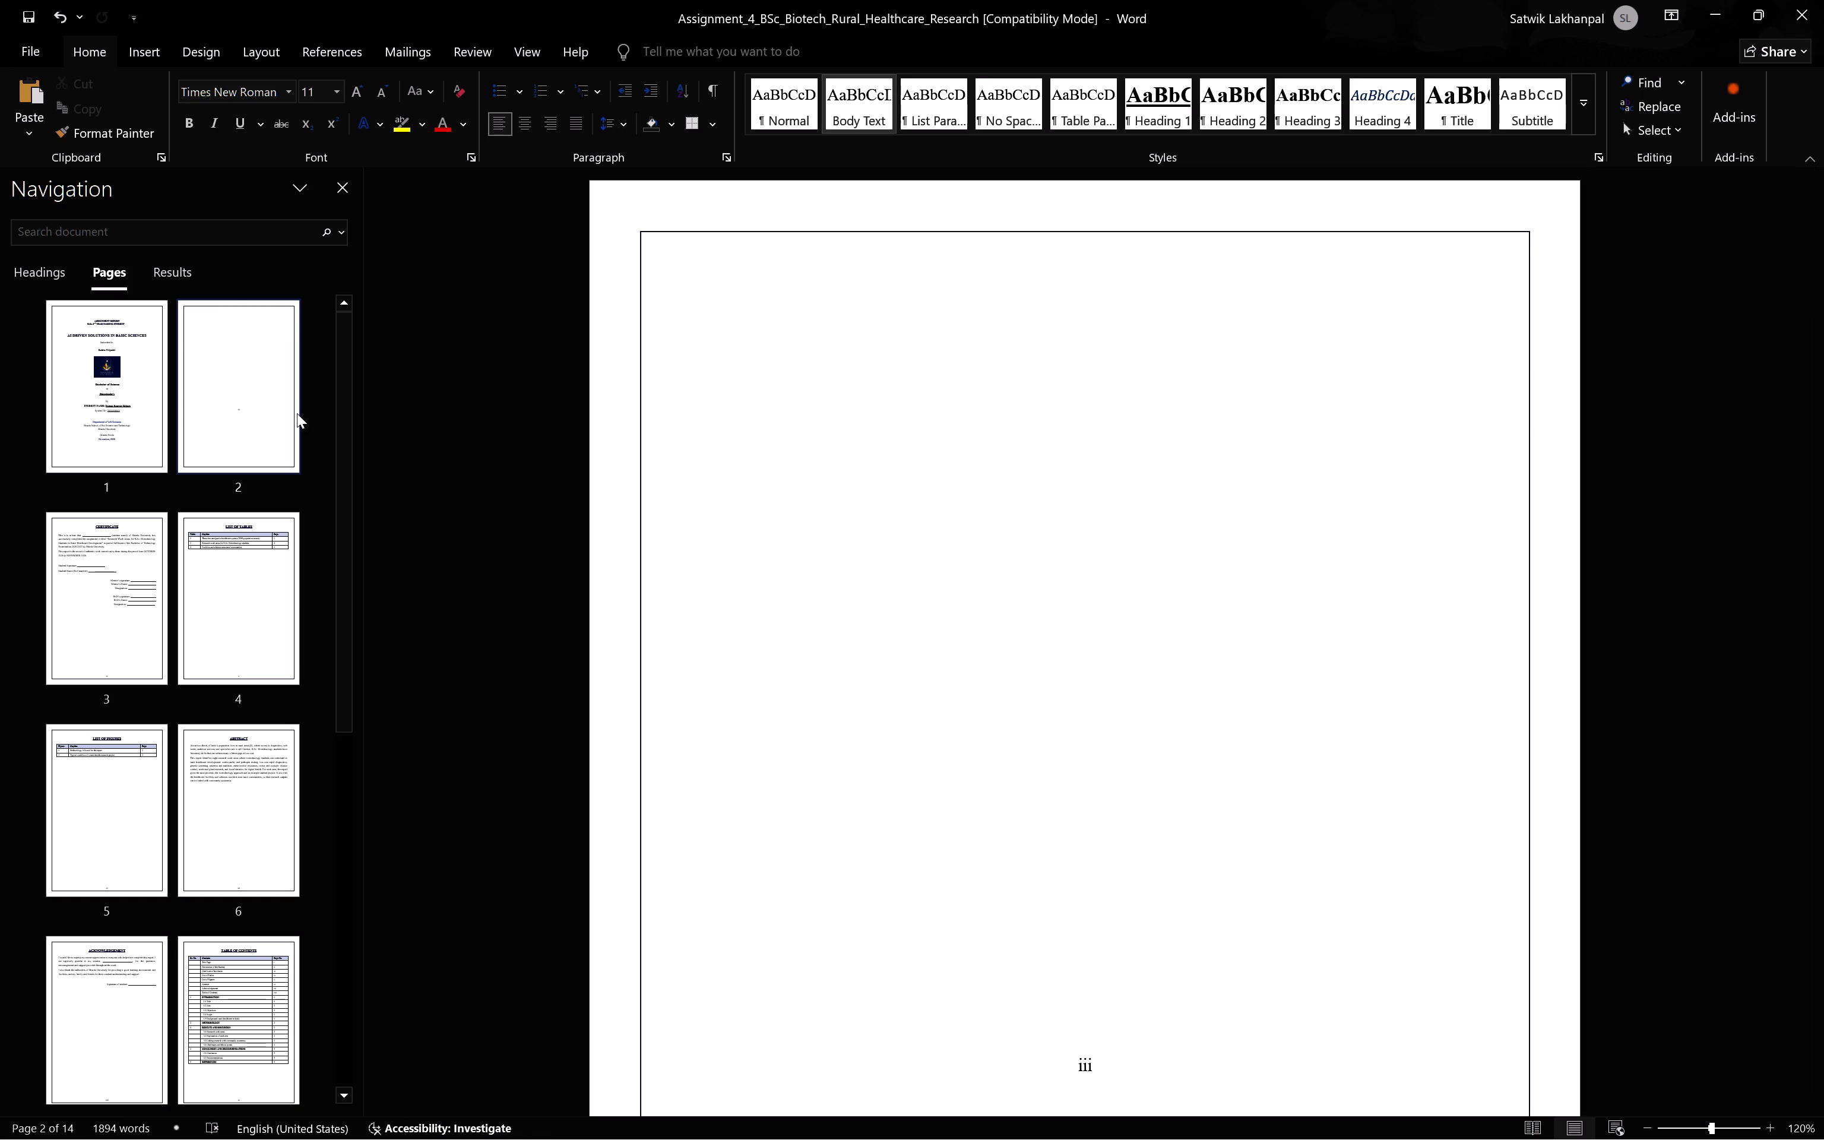
Try to delete the emptied page 2 after the cover, using its page thumbnail.
left_click(255, 398)
key("Delete")
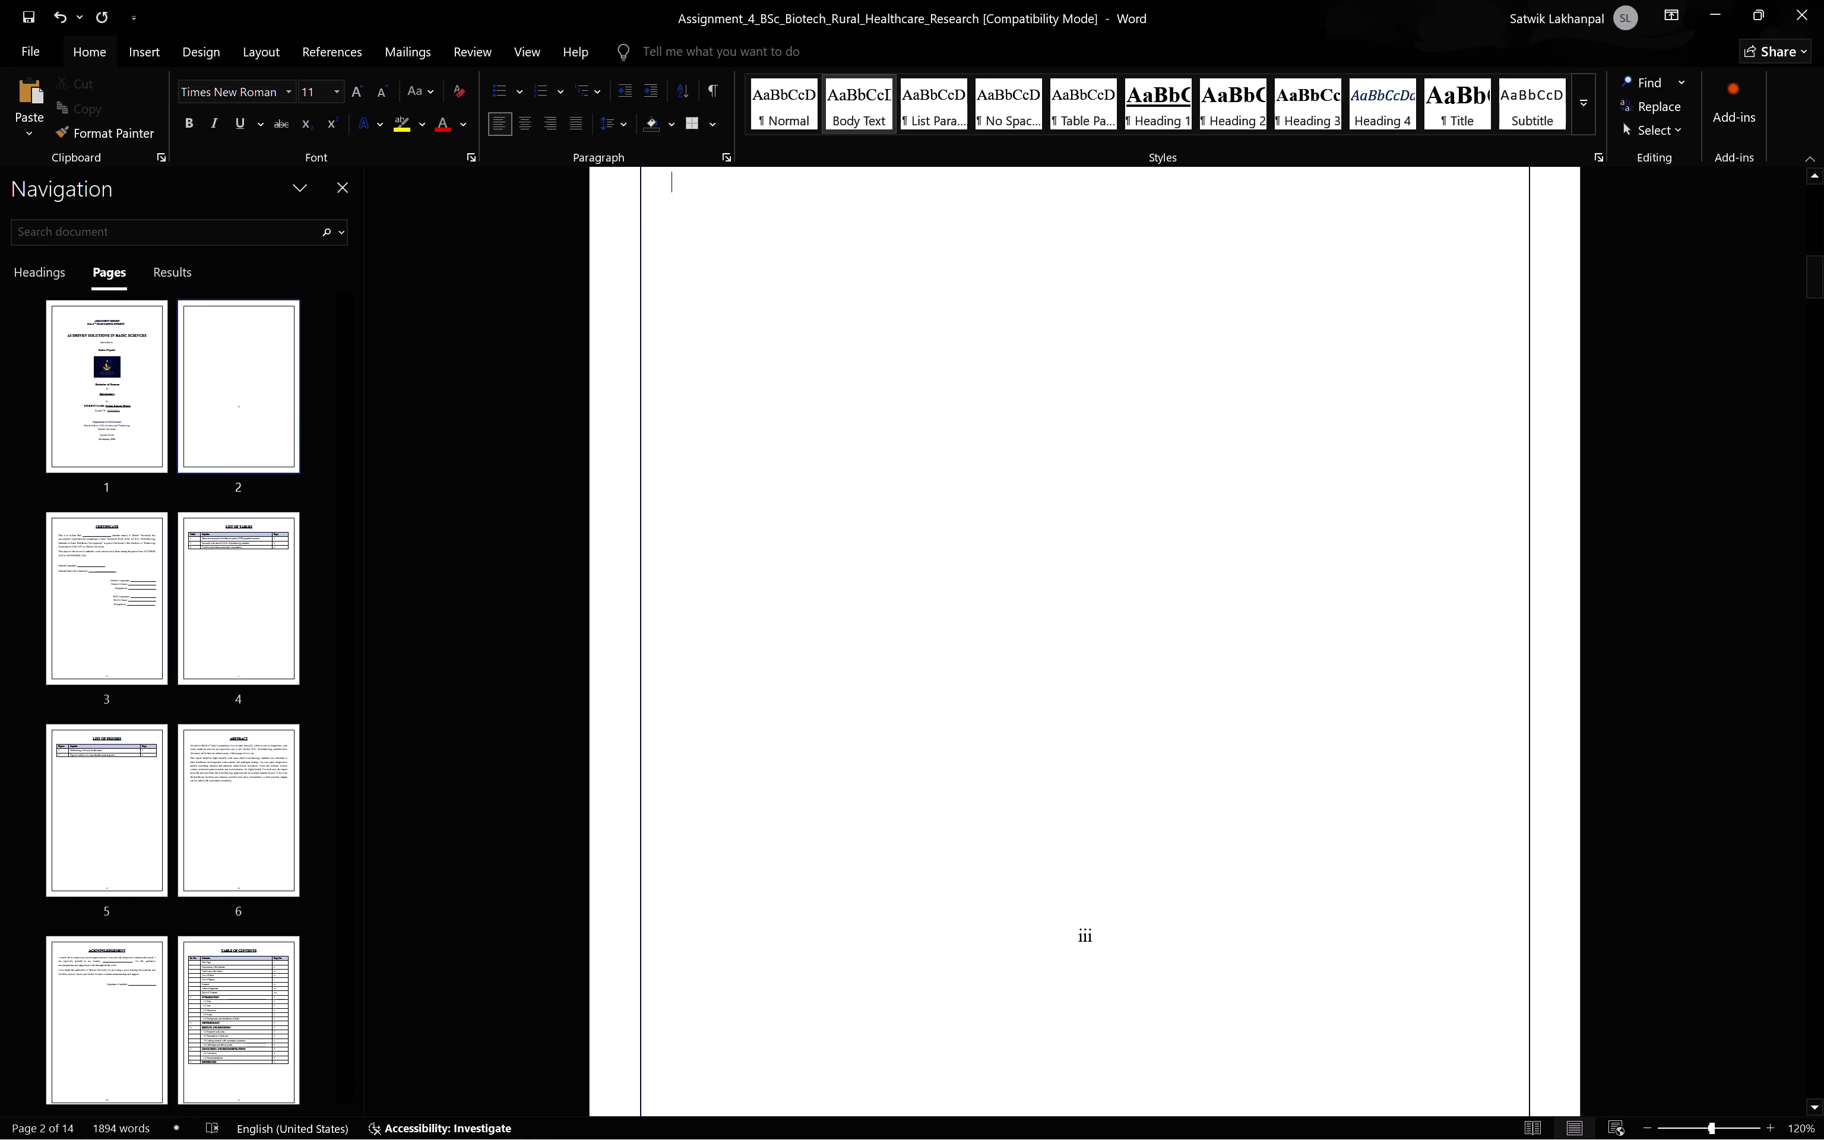
left_click(254, 416)
left_click(254, 416)
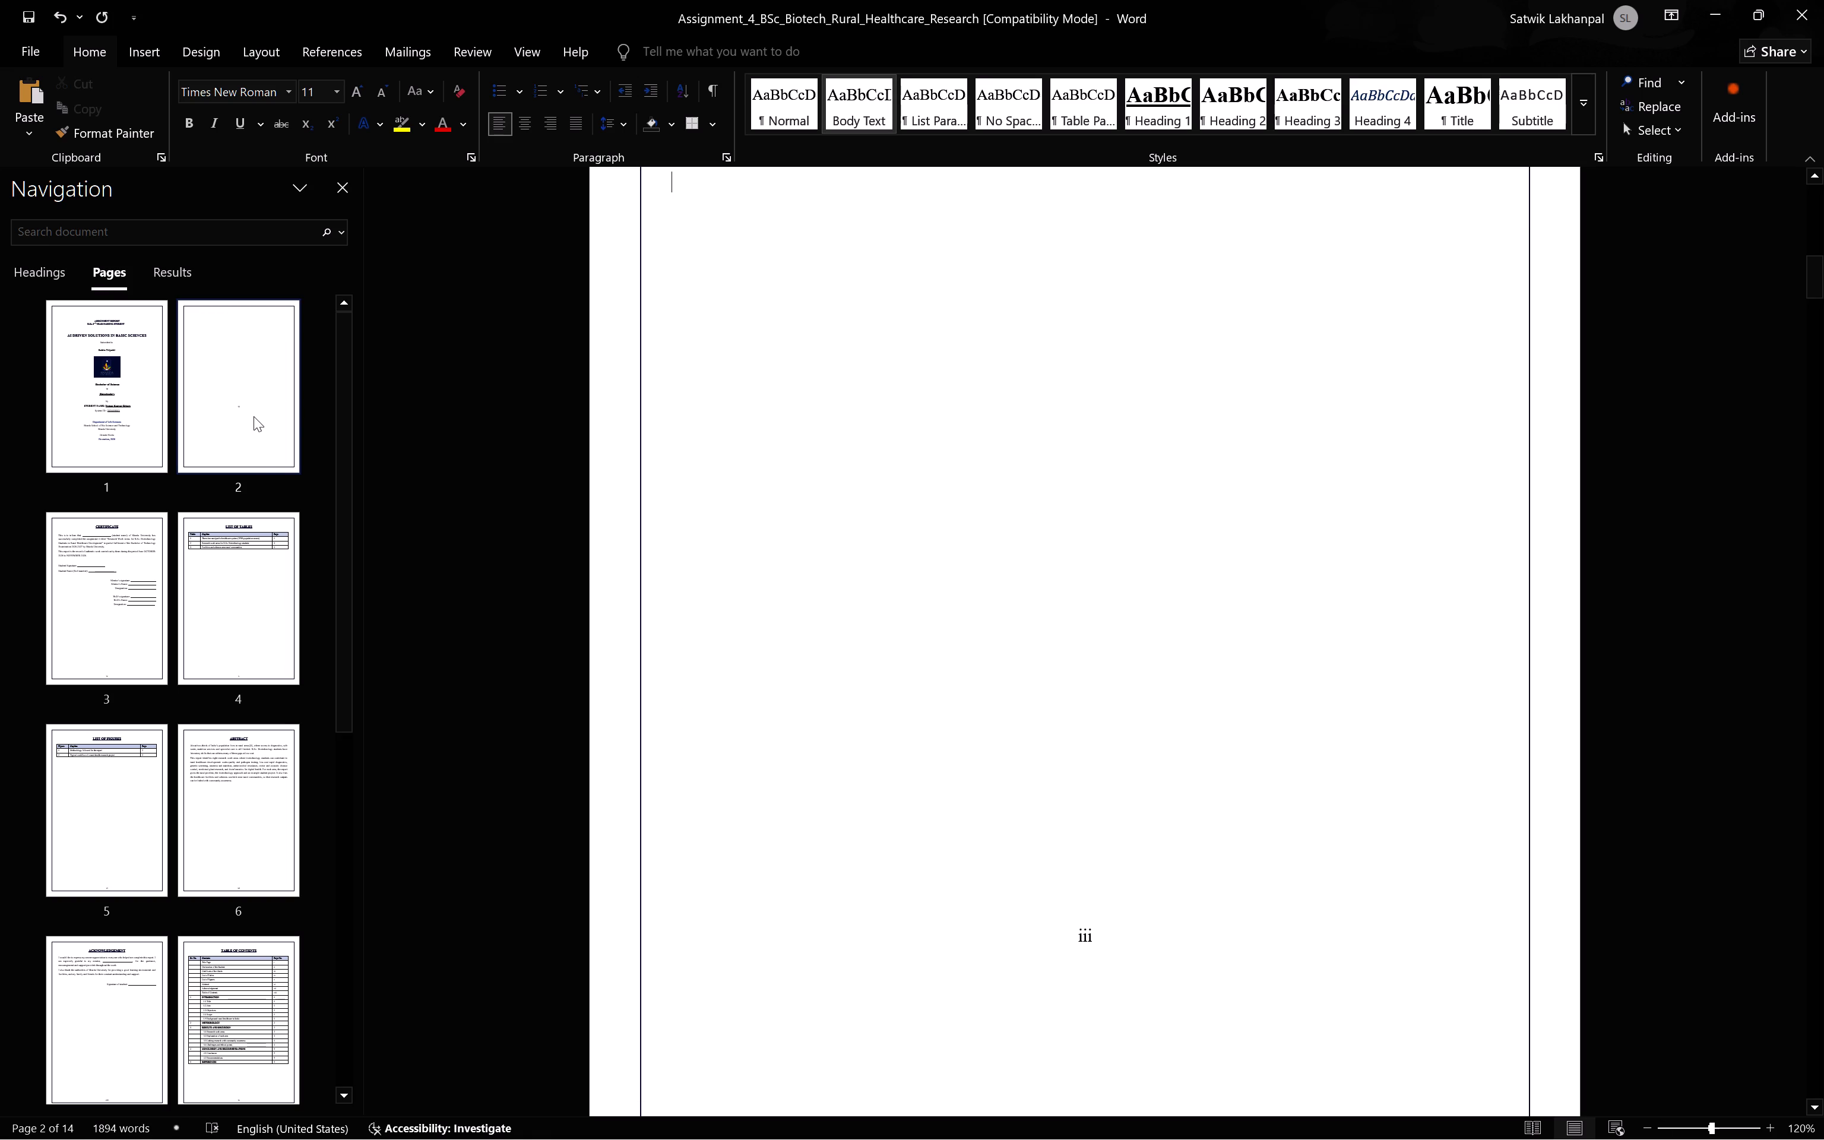
key("Delete")
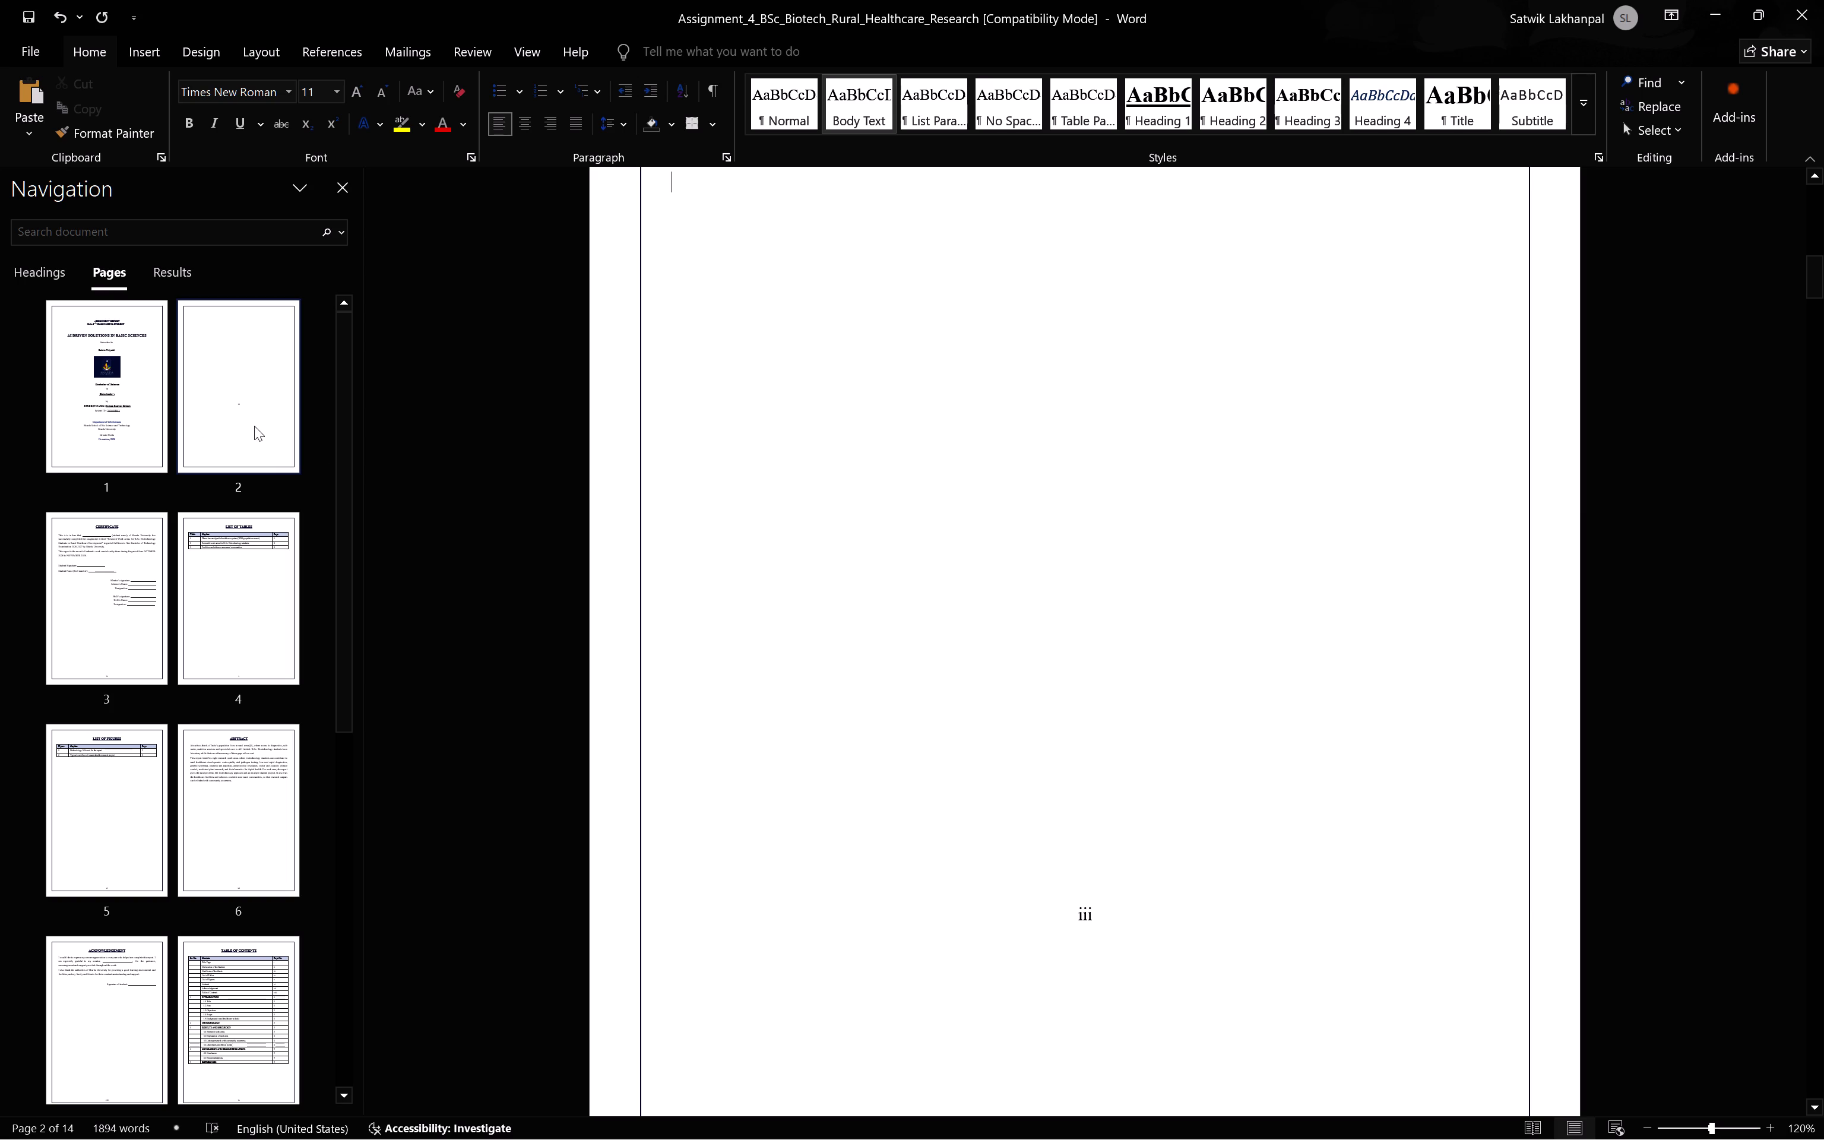
left_click(254, 426)
double_click(254, 426)
Remove the leftover page number "iii" from the otherwise empty page 2.
scroll(1095, 407, "up", 1)
scroll(1010, 379, "down", 2)
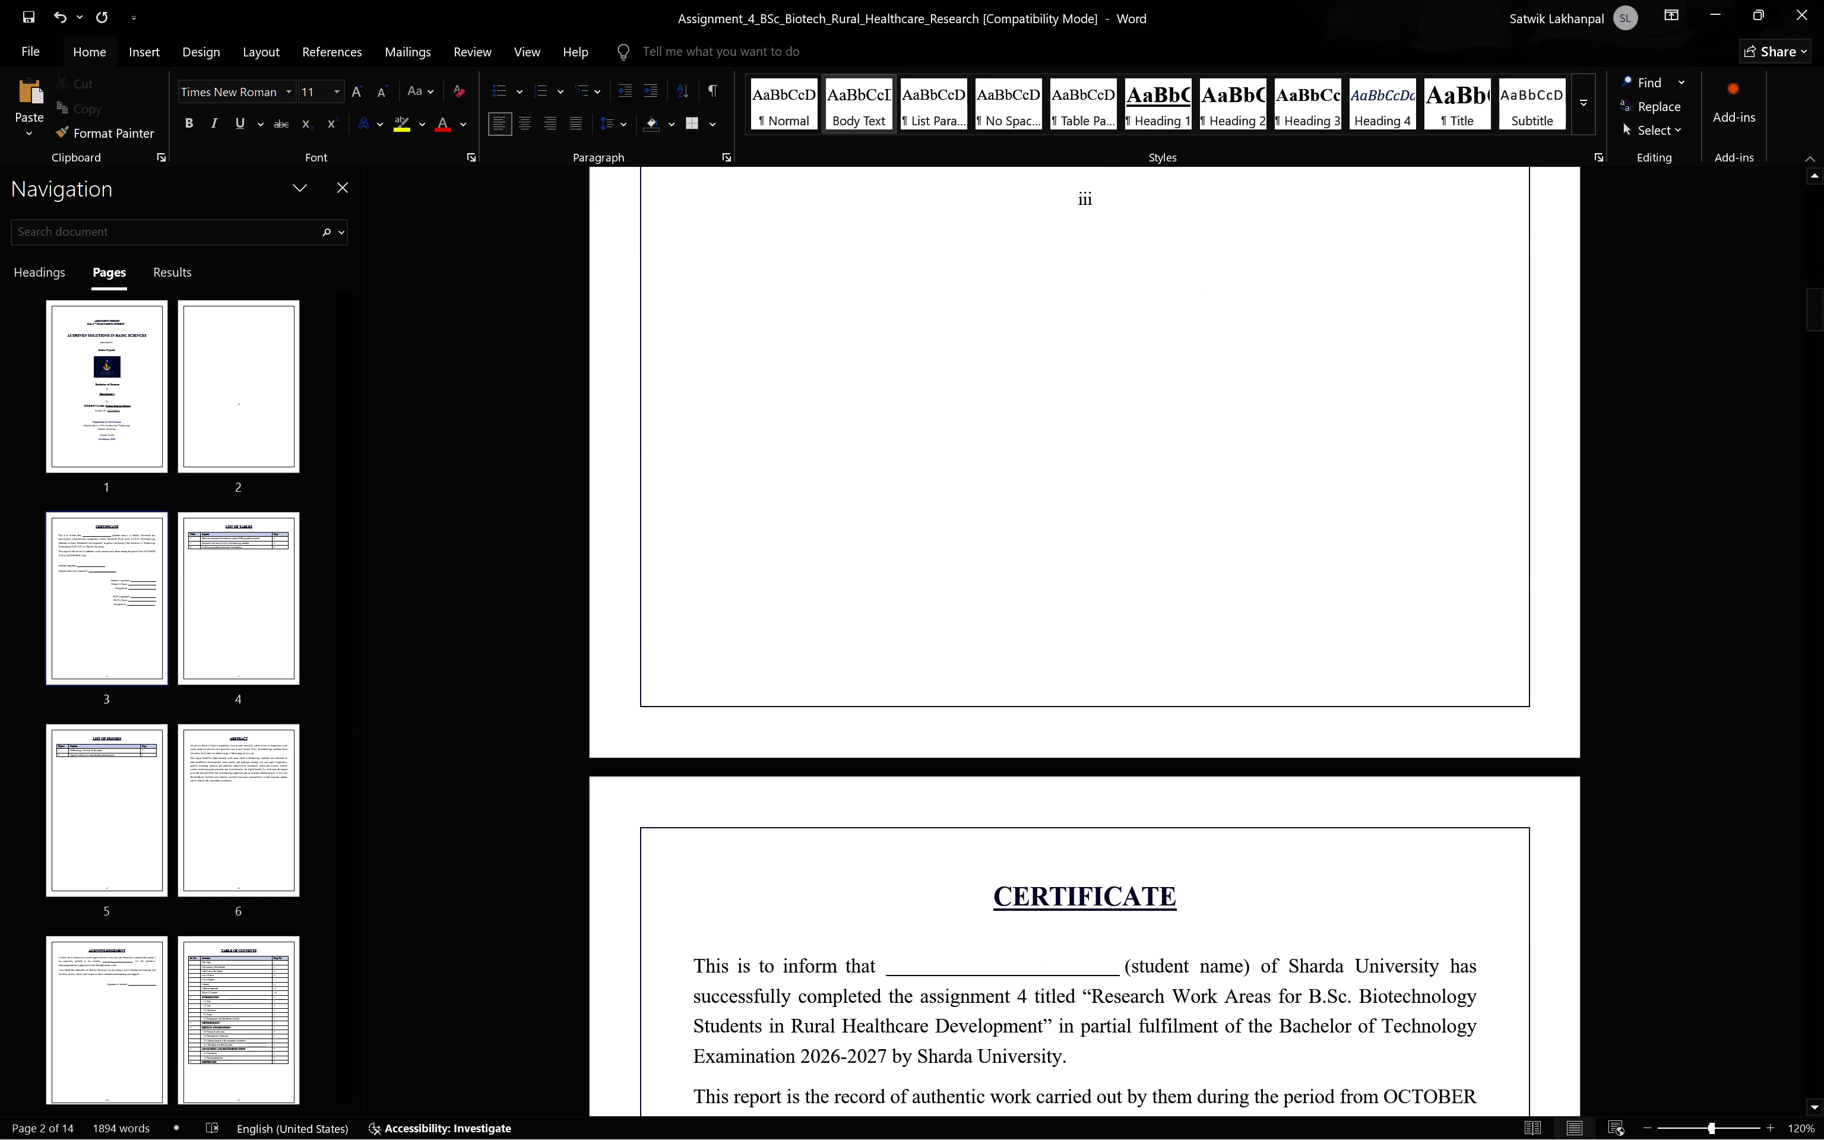
scroll(1109, 293, "up", 1)
left_click(1124, 333)
key("BackSpace")
key("BackSpace")
key("BackSpace")
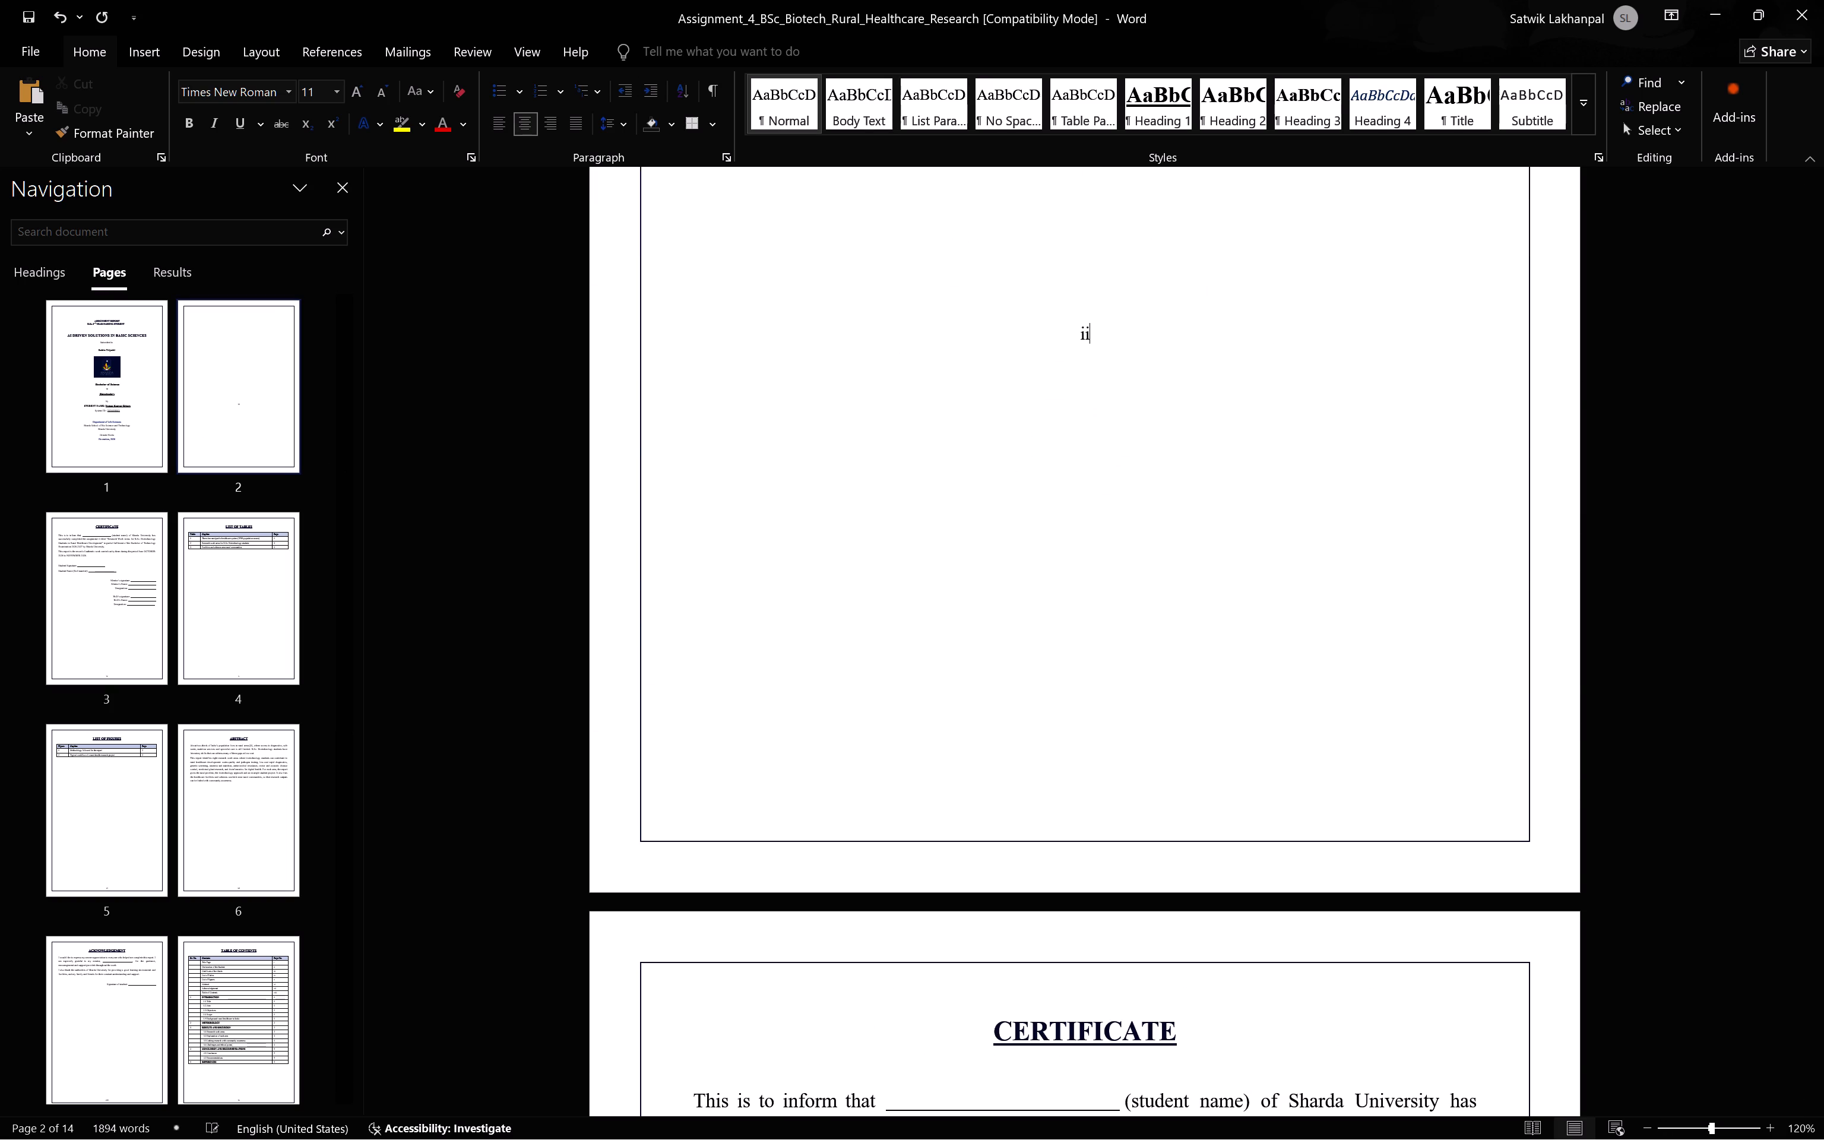
key("BackSpace")
key("BackSpace")
key("BackSpace")
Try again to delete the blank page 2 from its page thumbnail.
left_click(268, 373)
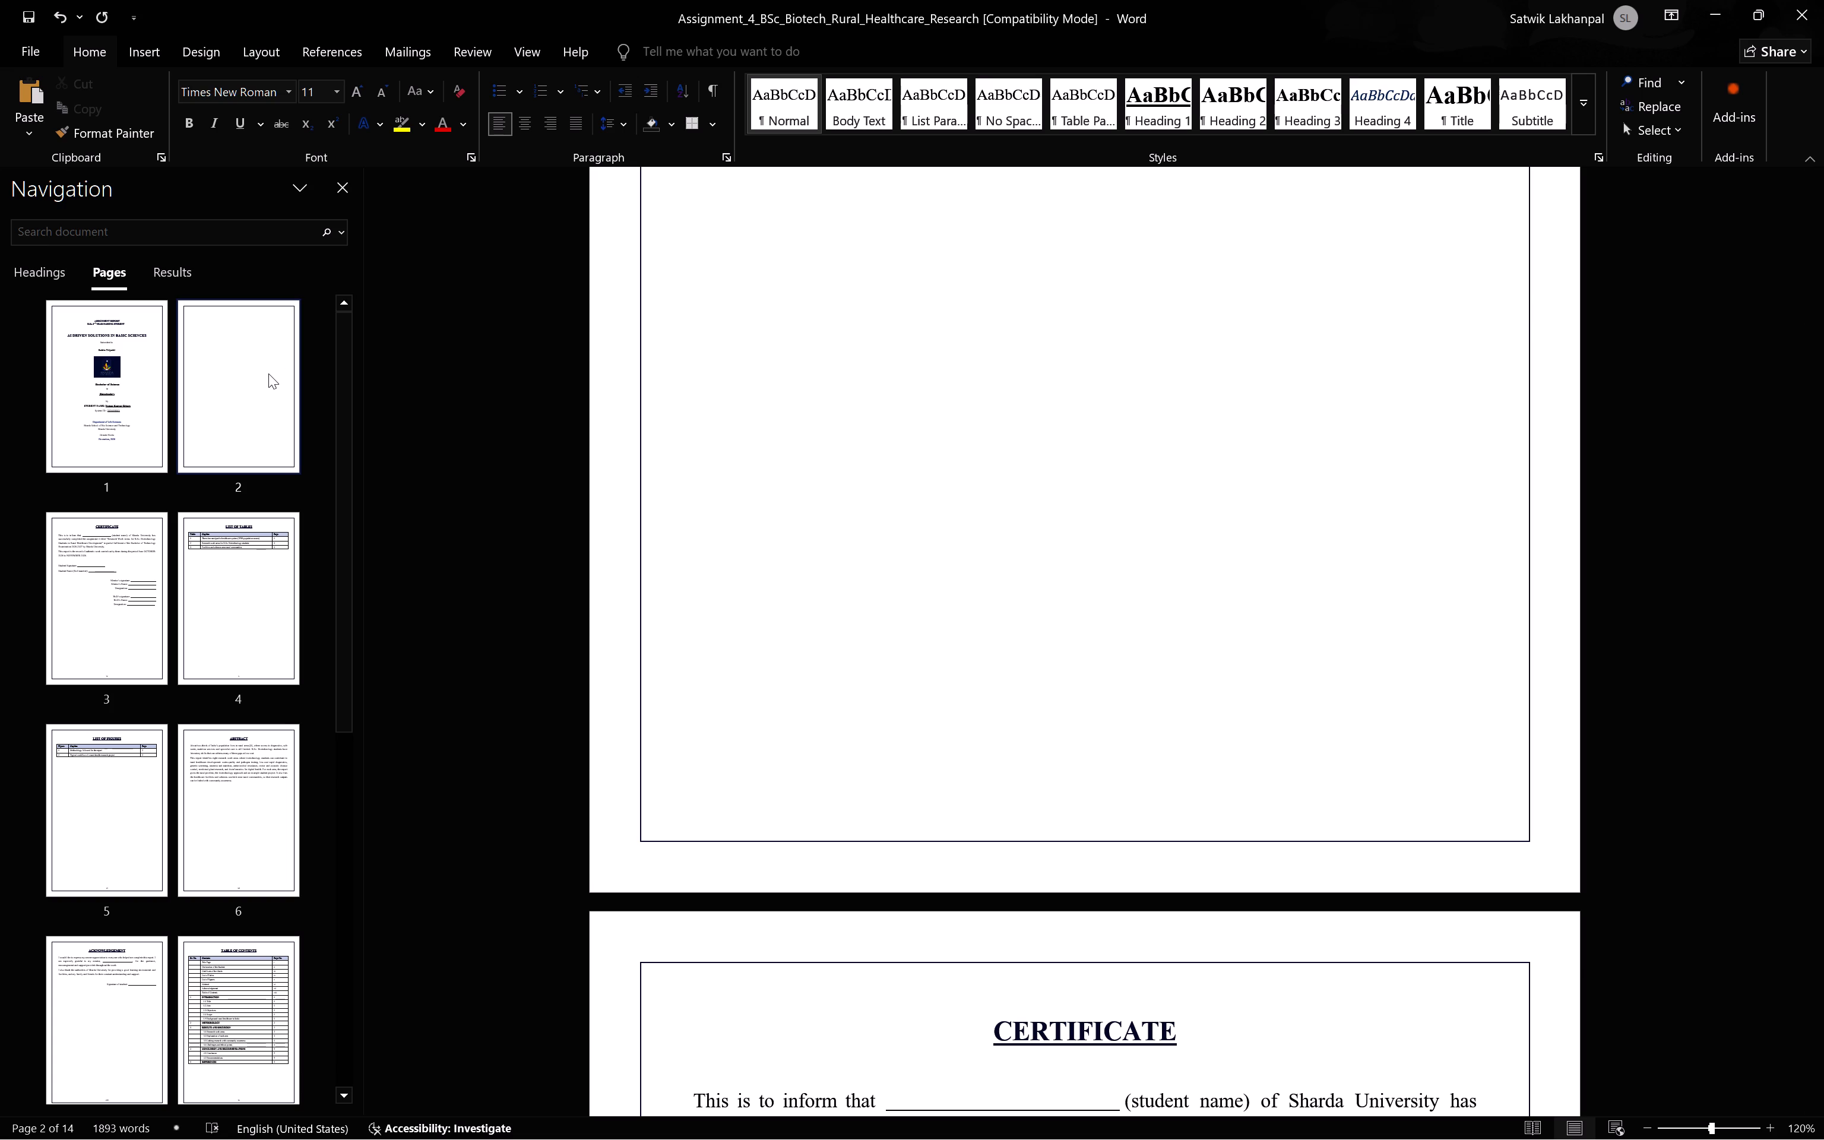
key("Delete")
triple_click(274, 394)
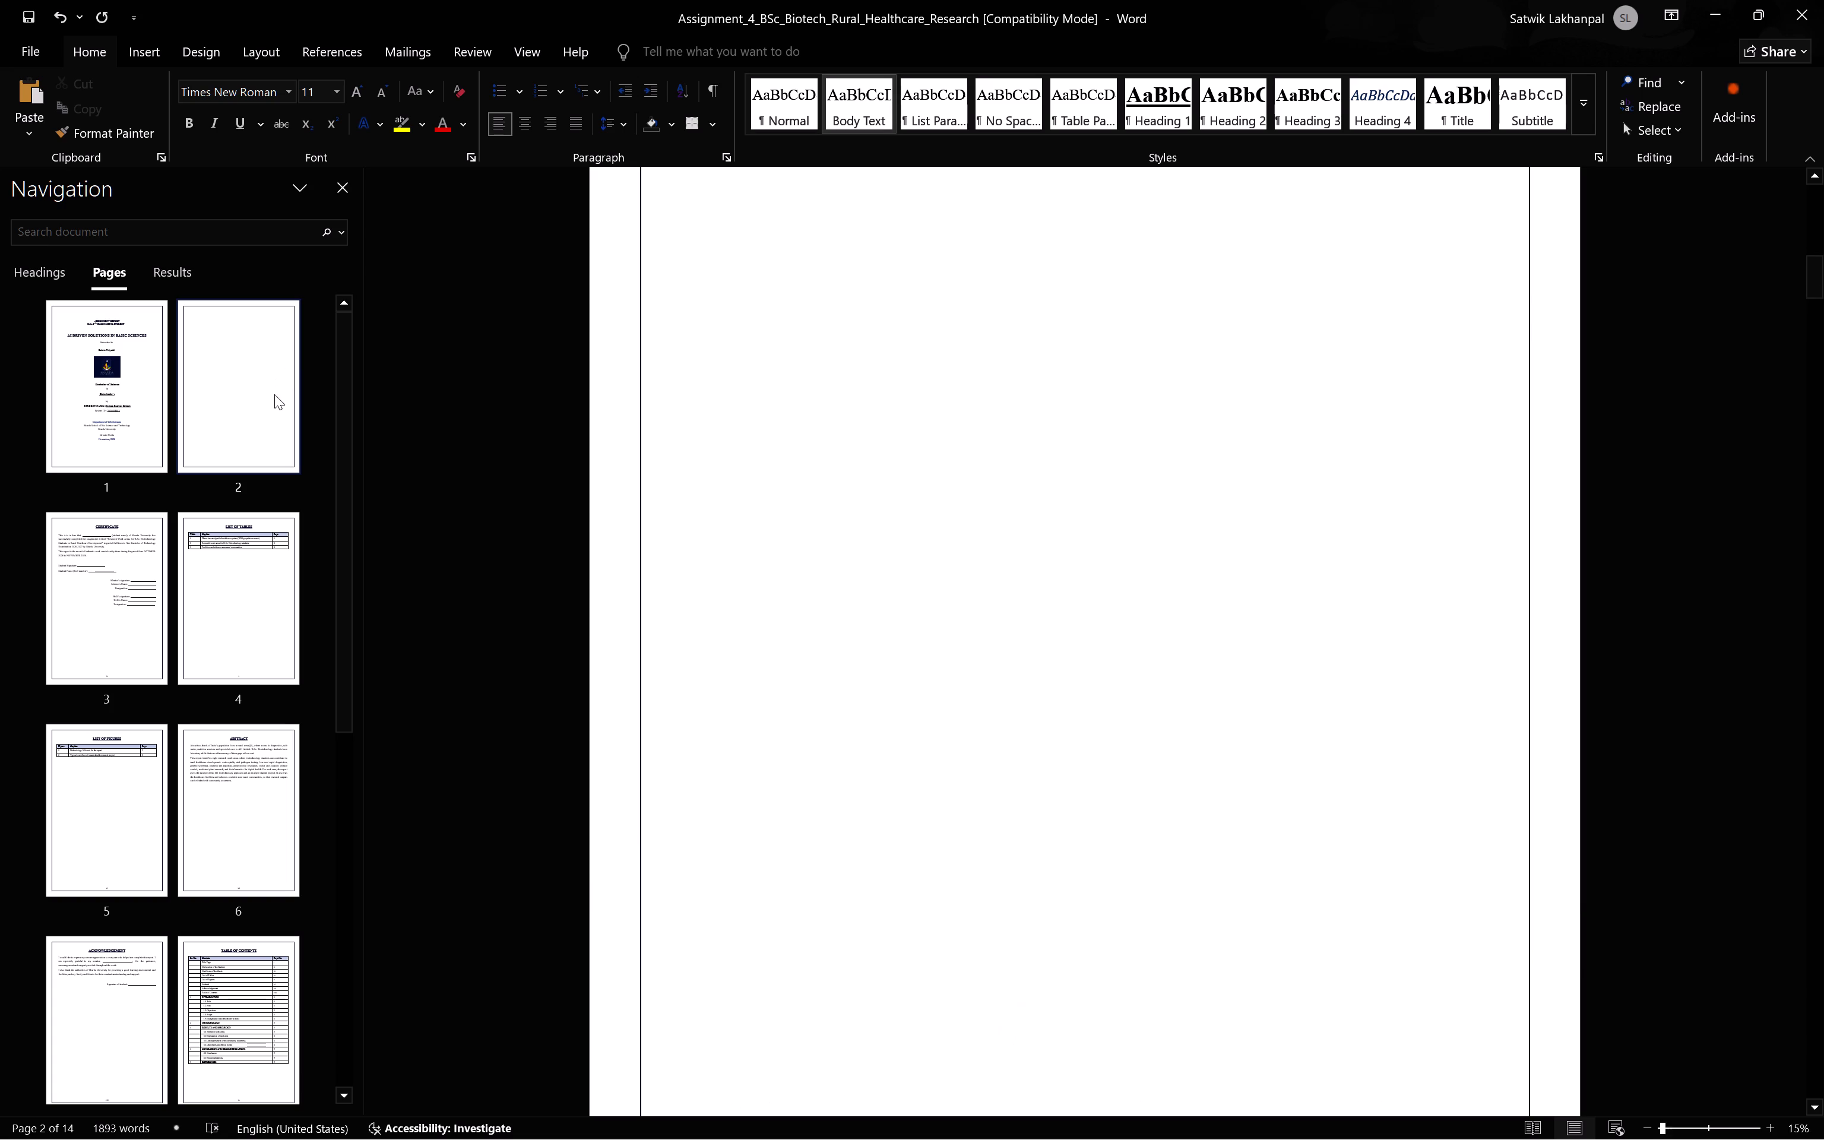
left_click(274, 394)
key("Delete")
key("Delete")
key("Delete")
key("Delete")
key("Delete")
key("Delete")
Clear the CERTIFICATE page 3, deleting its signature blocks, heading and both body paragraphs.
left_click(51, 565)
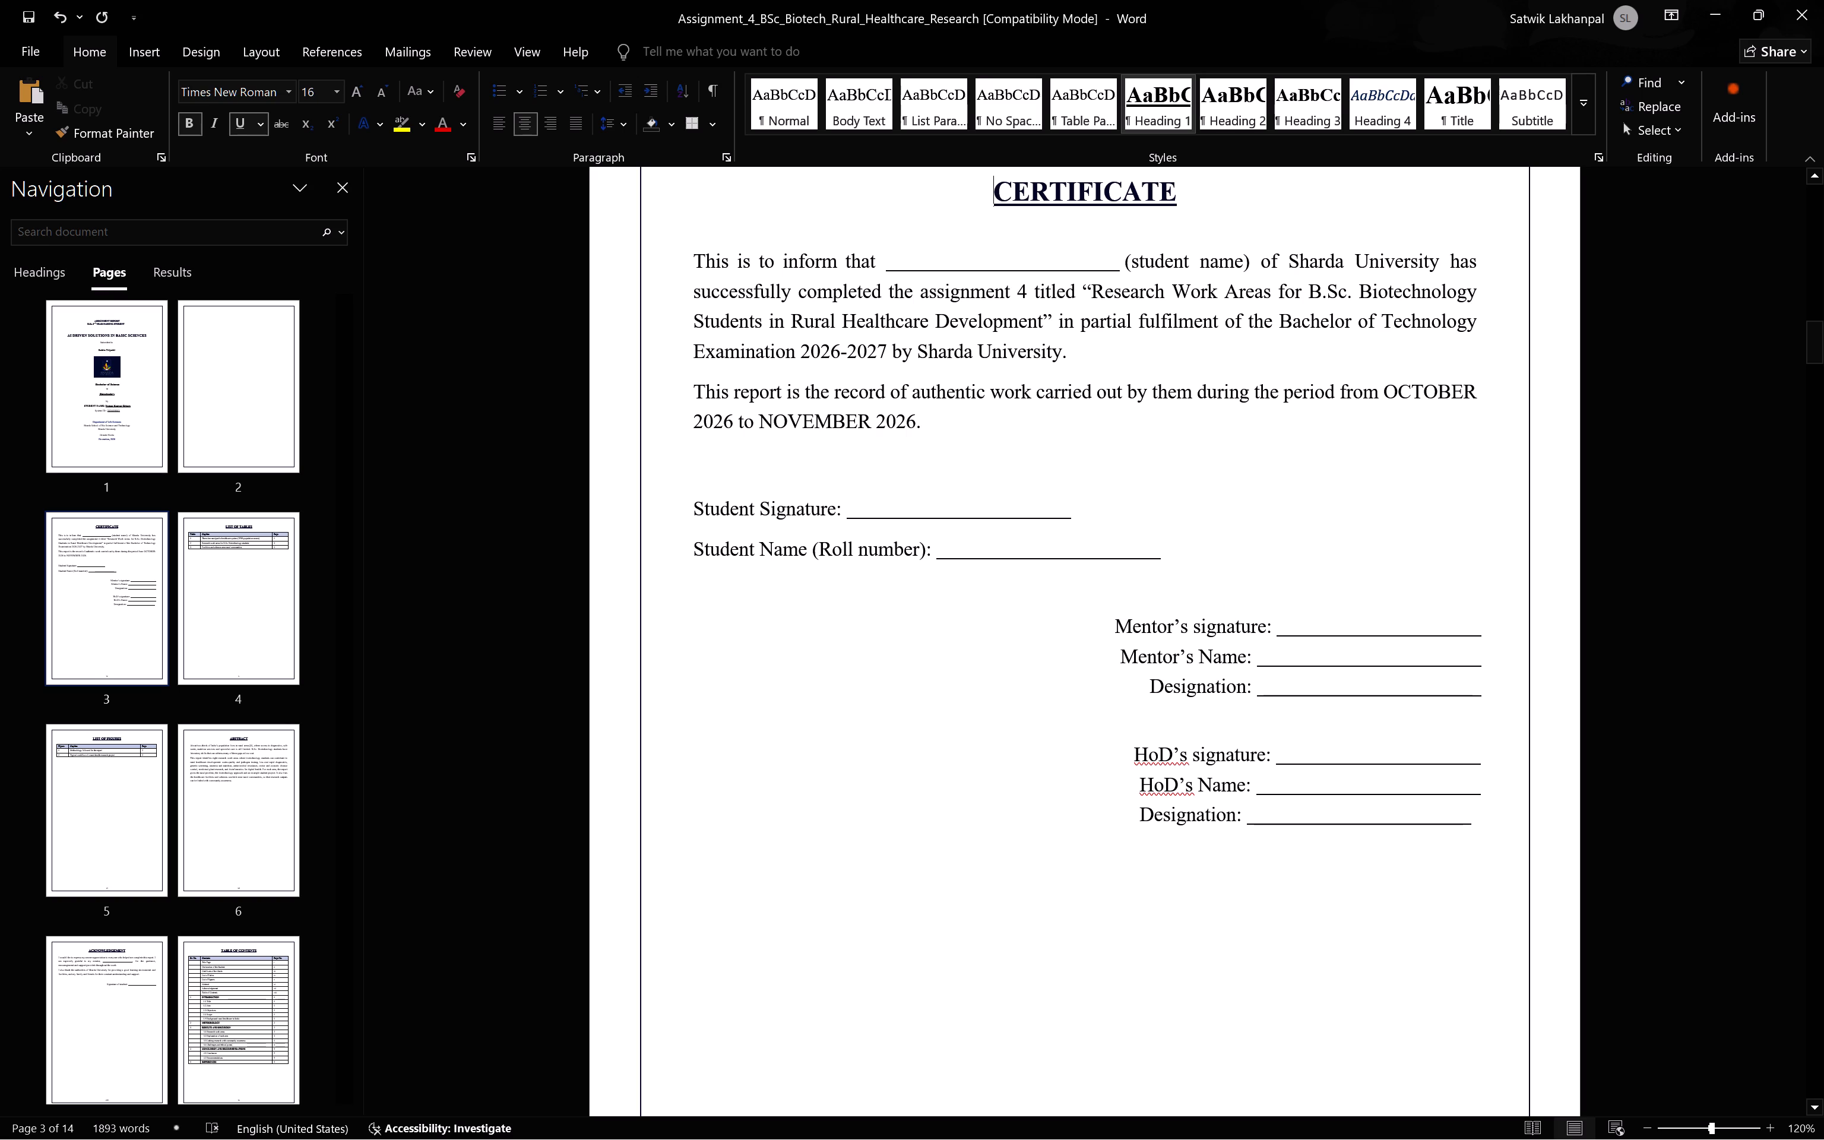
left_click_drag(1502, 833, 874, 392)
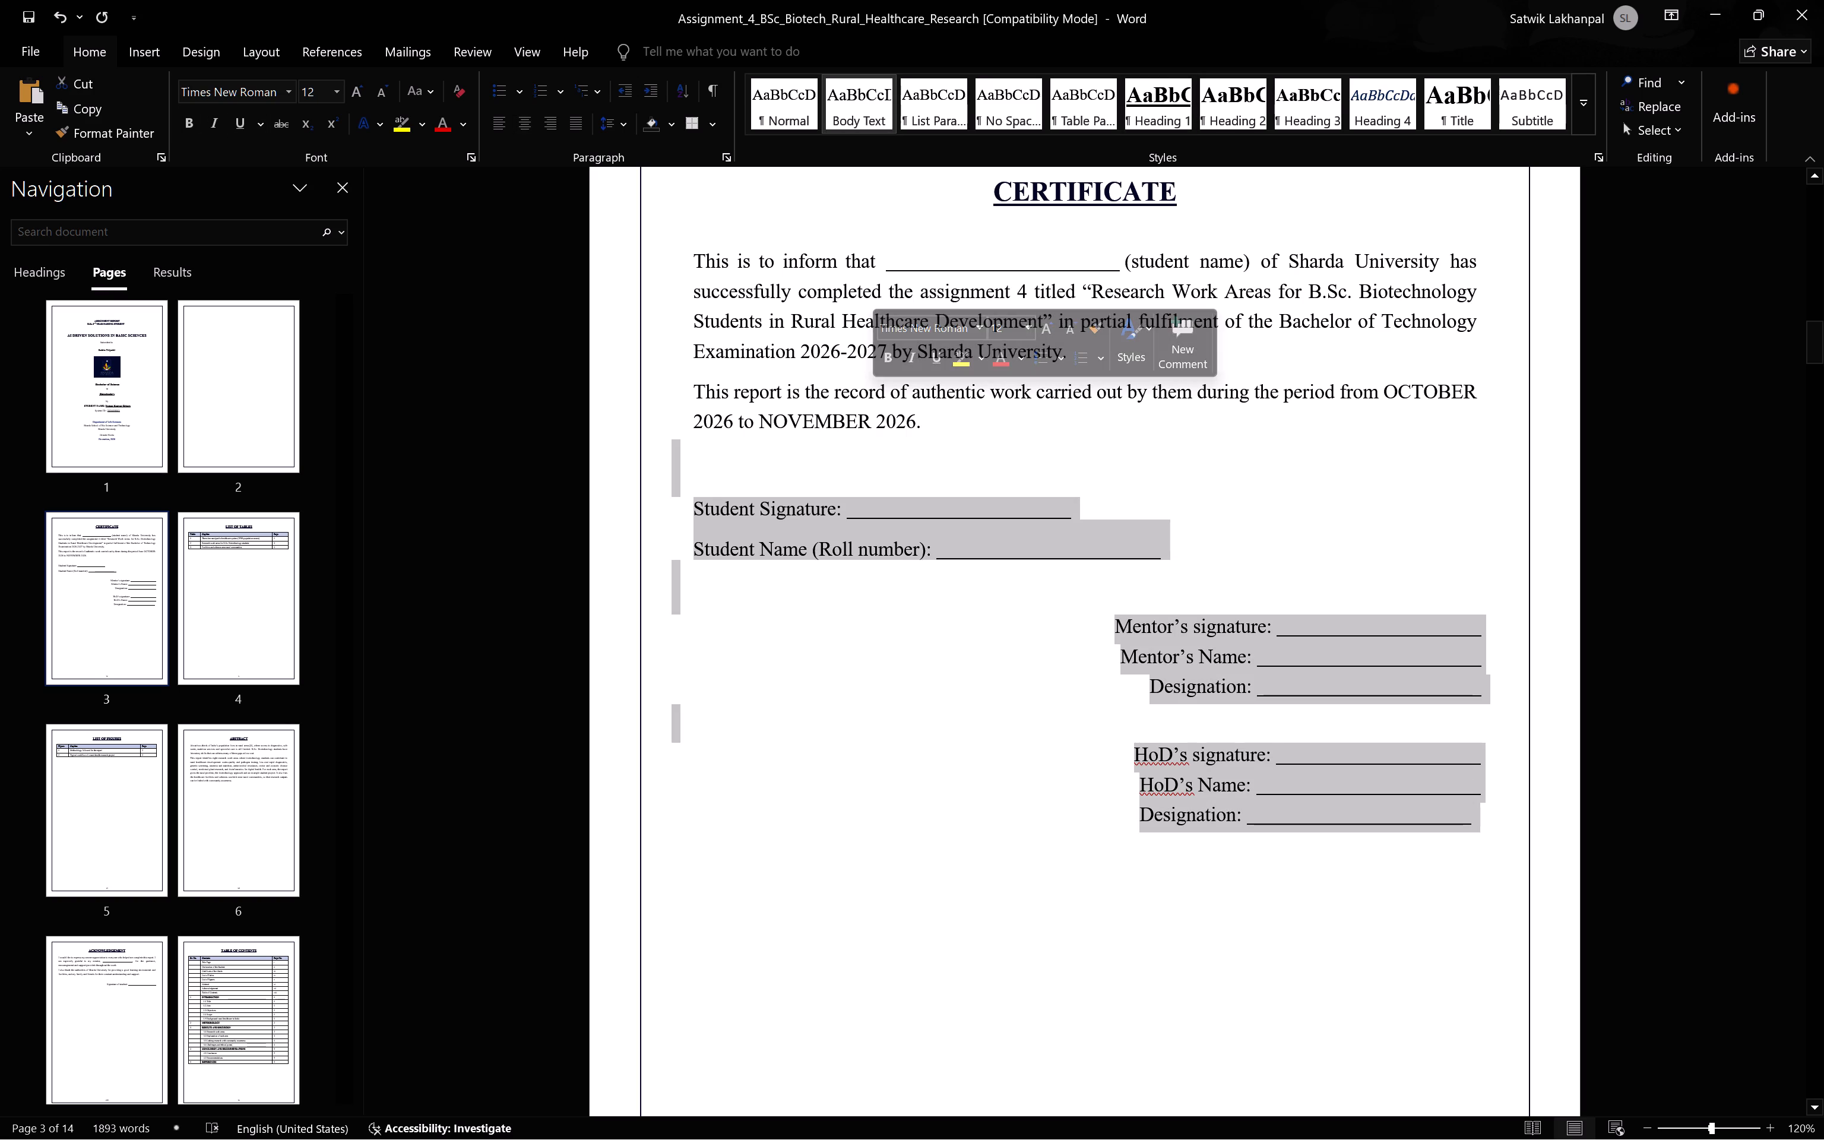
key("BackSpace")
left_click_drag(941, 409, 748, 216)
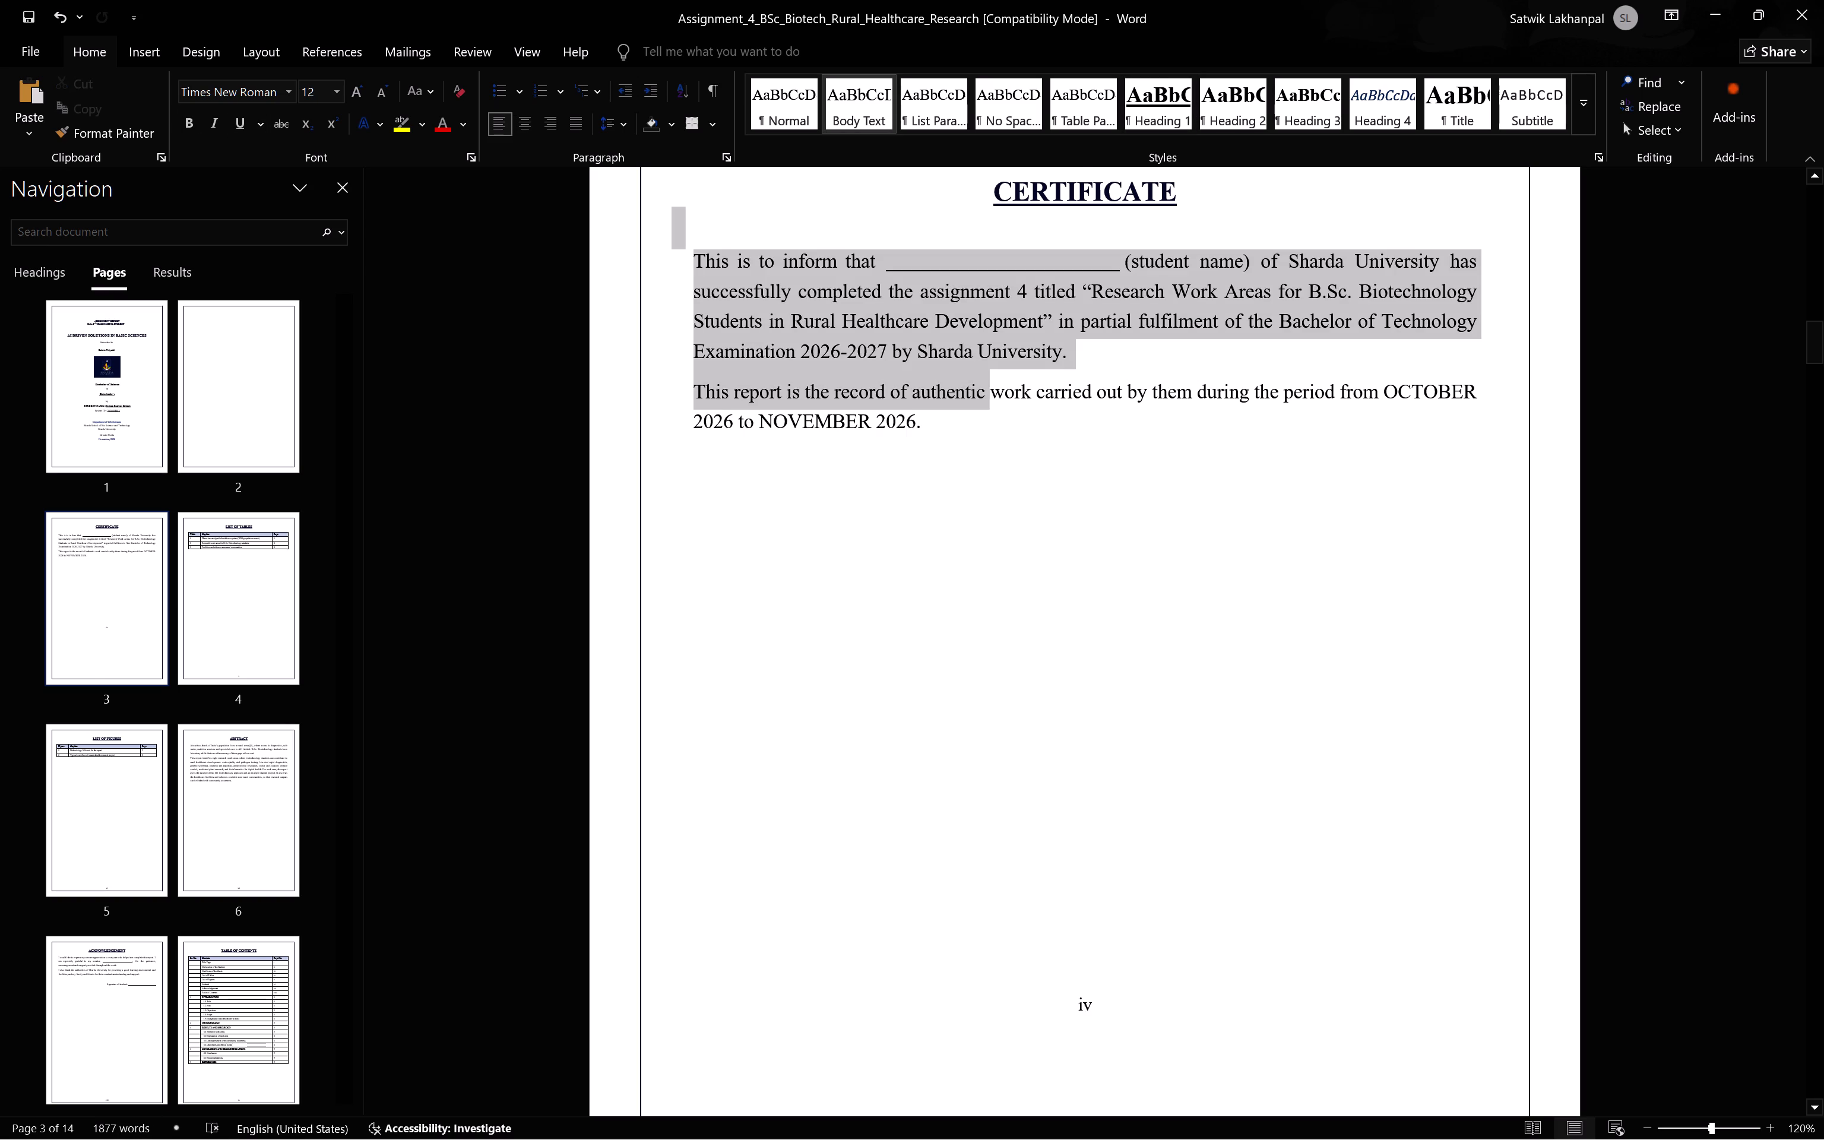
left_click_drag(748, 216, 740, 205)
key("BackSpace")
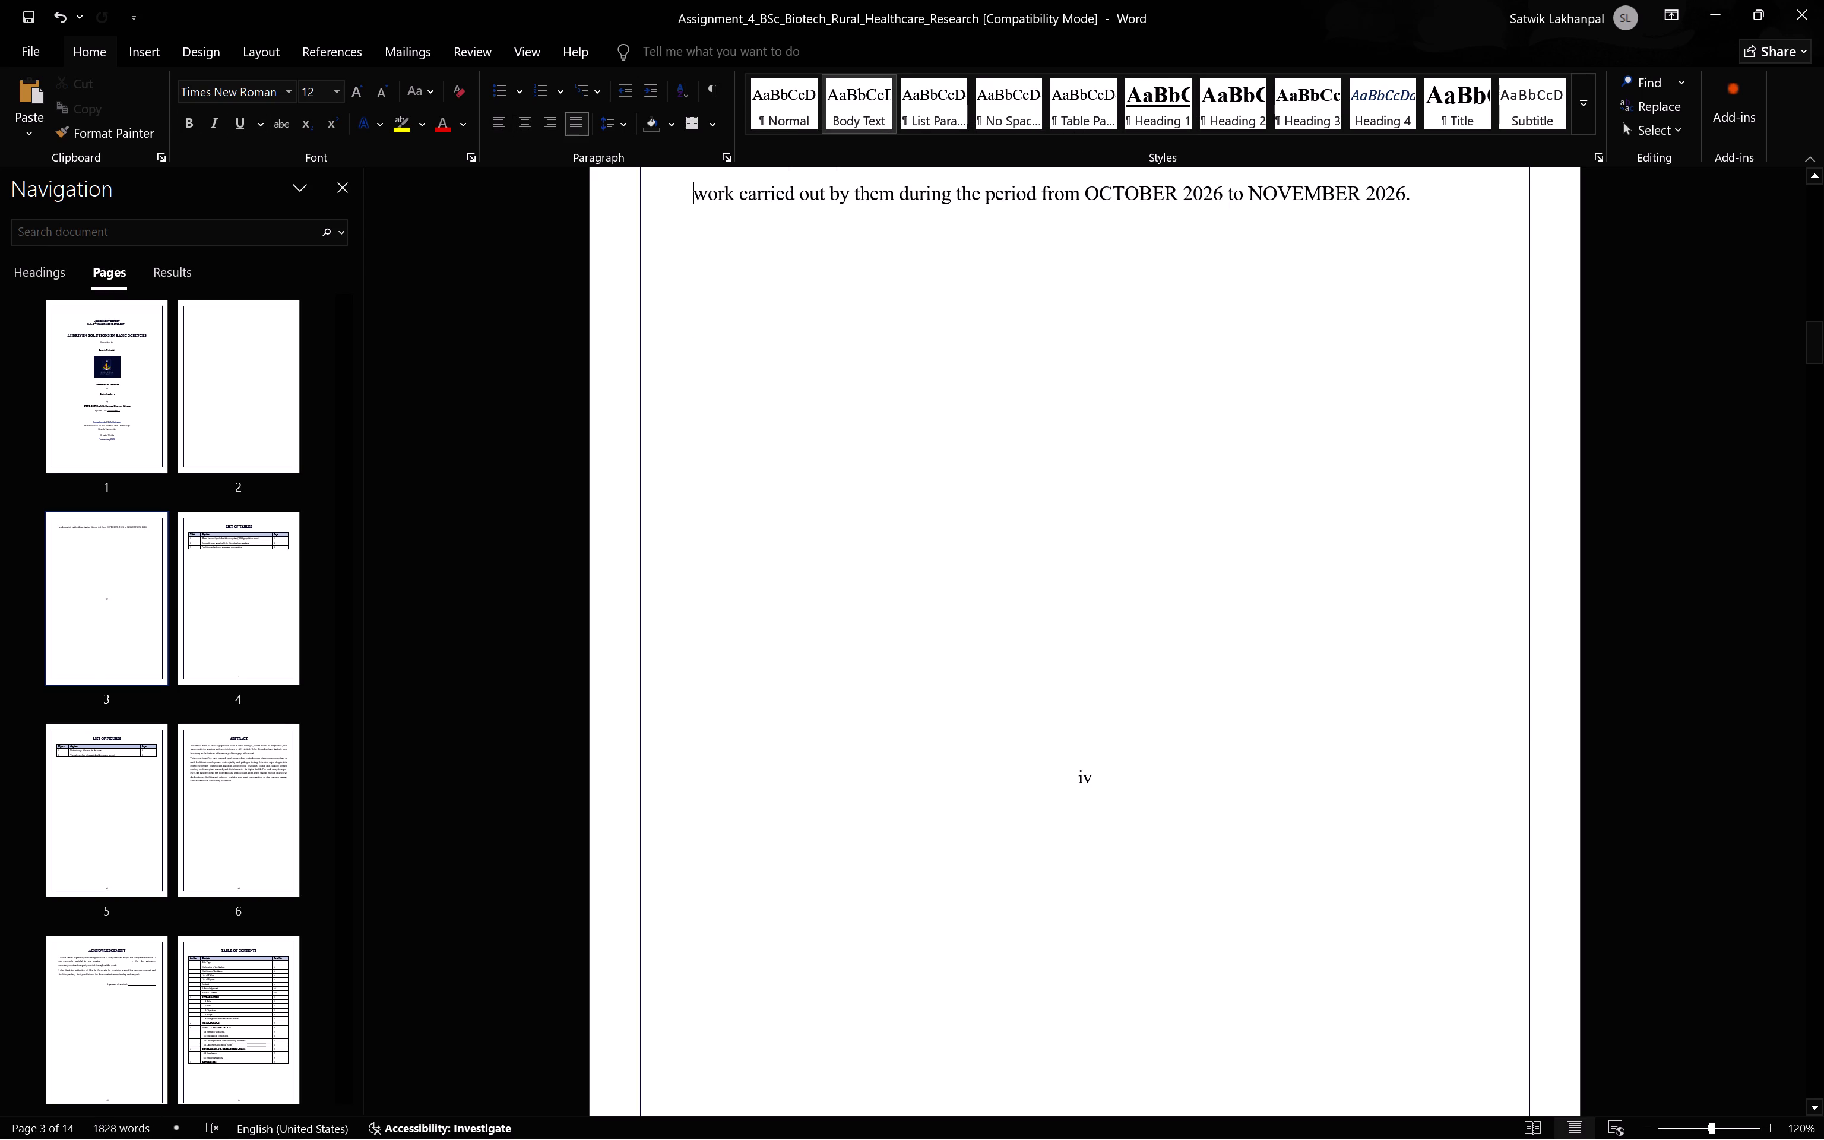
left_click_drag(971, 220, 733, 201)
key("BackSpace")
key("BackSpace")
key("BackSpace")
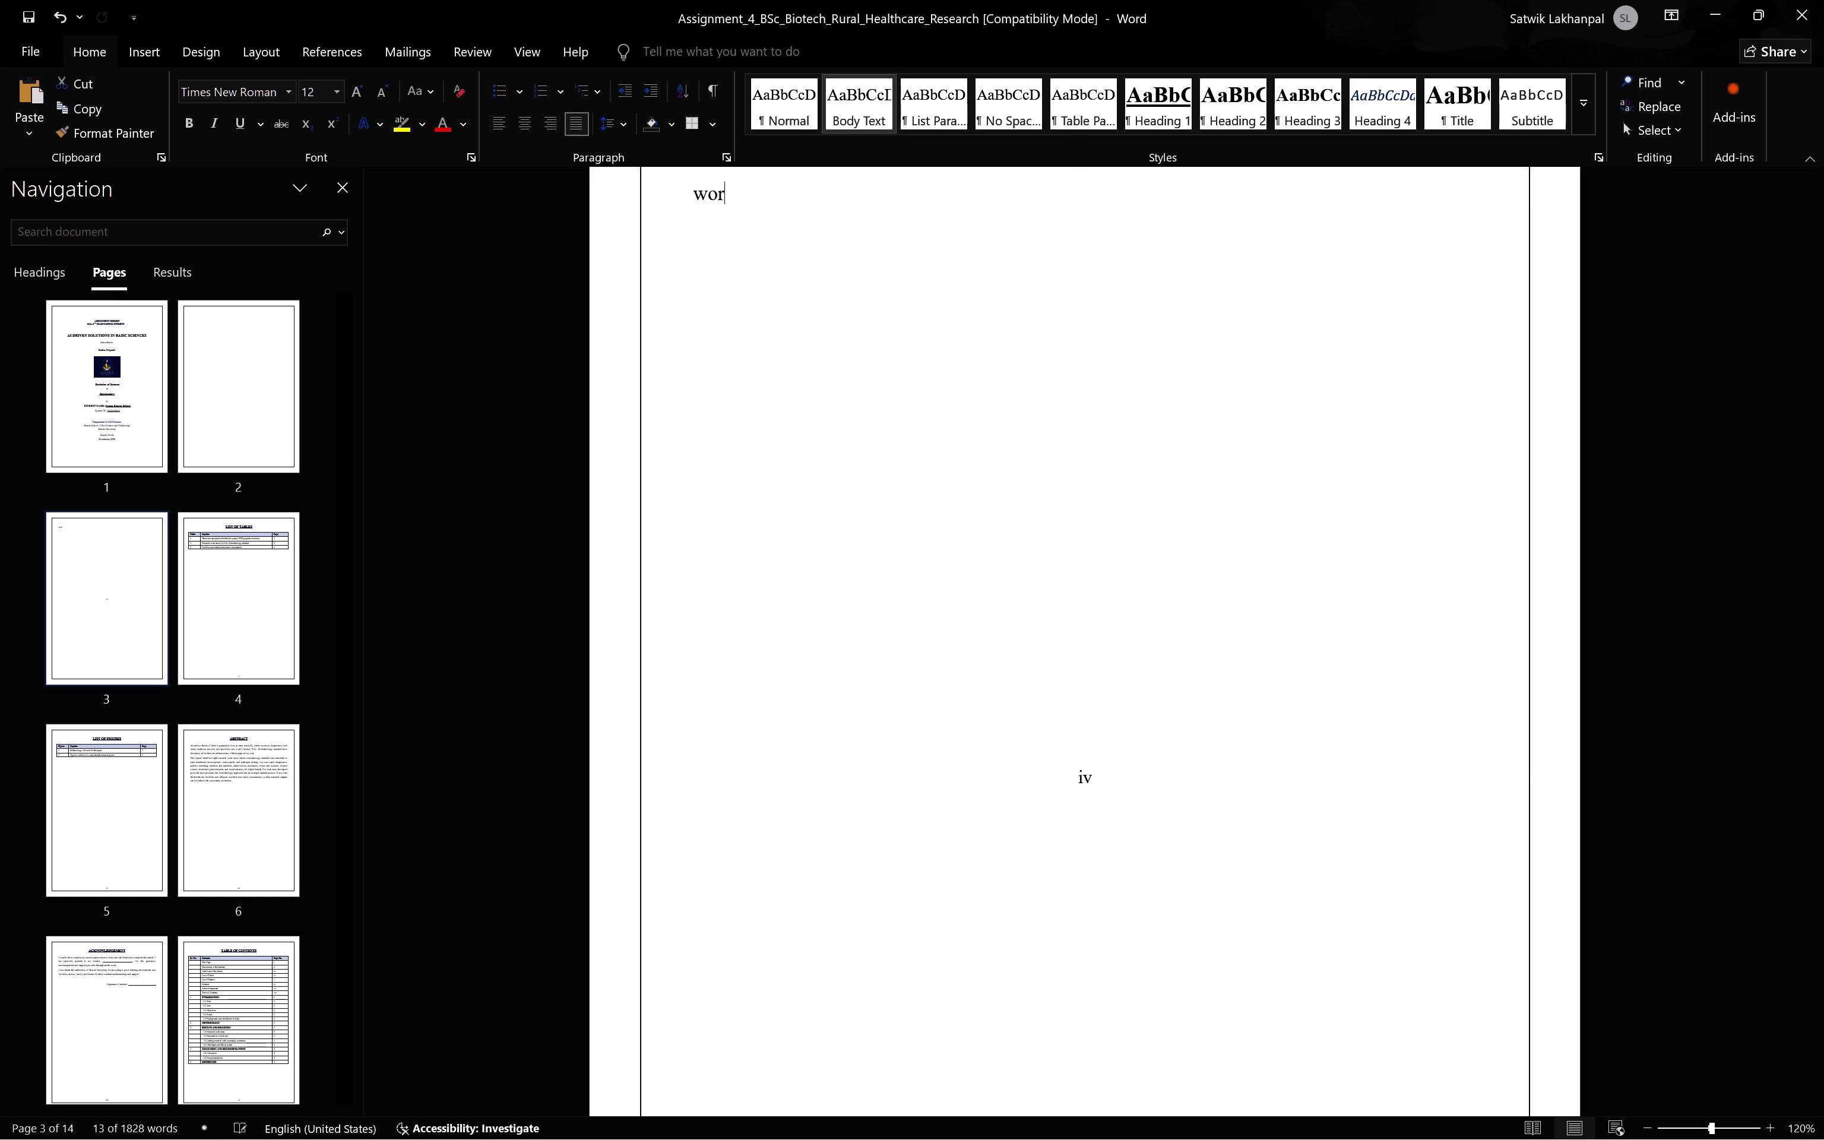
key("BackSpace")
key("BackSpace")
key("BackSpace")
key("BackSpace")
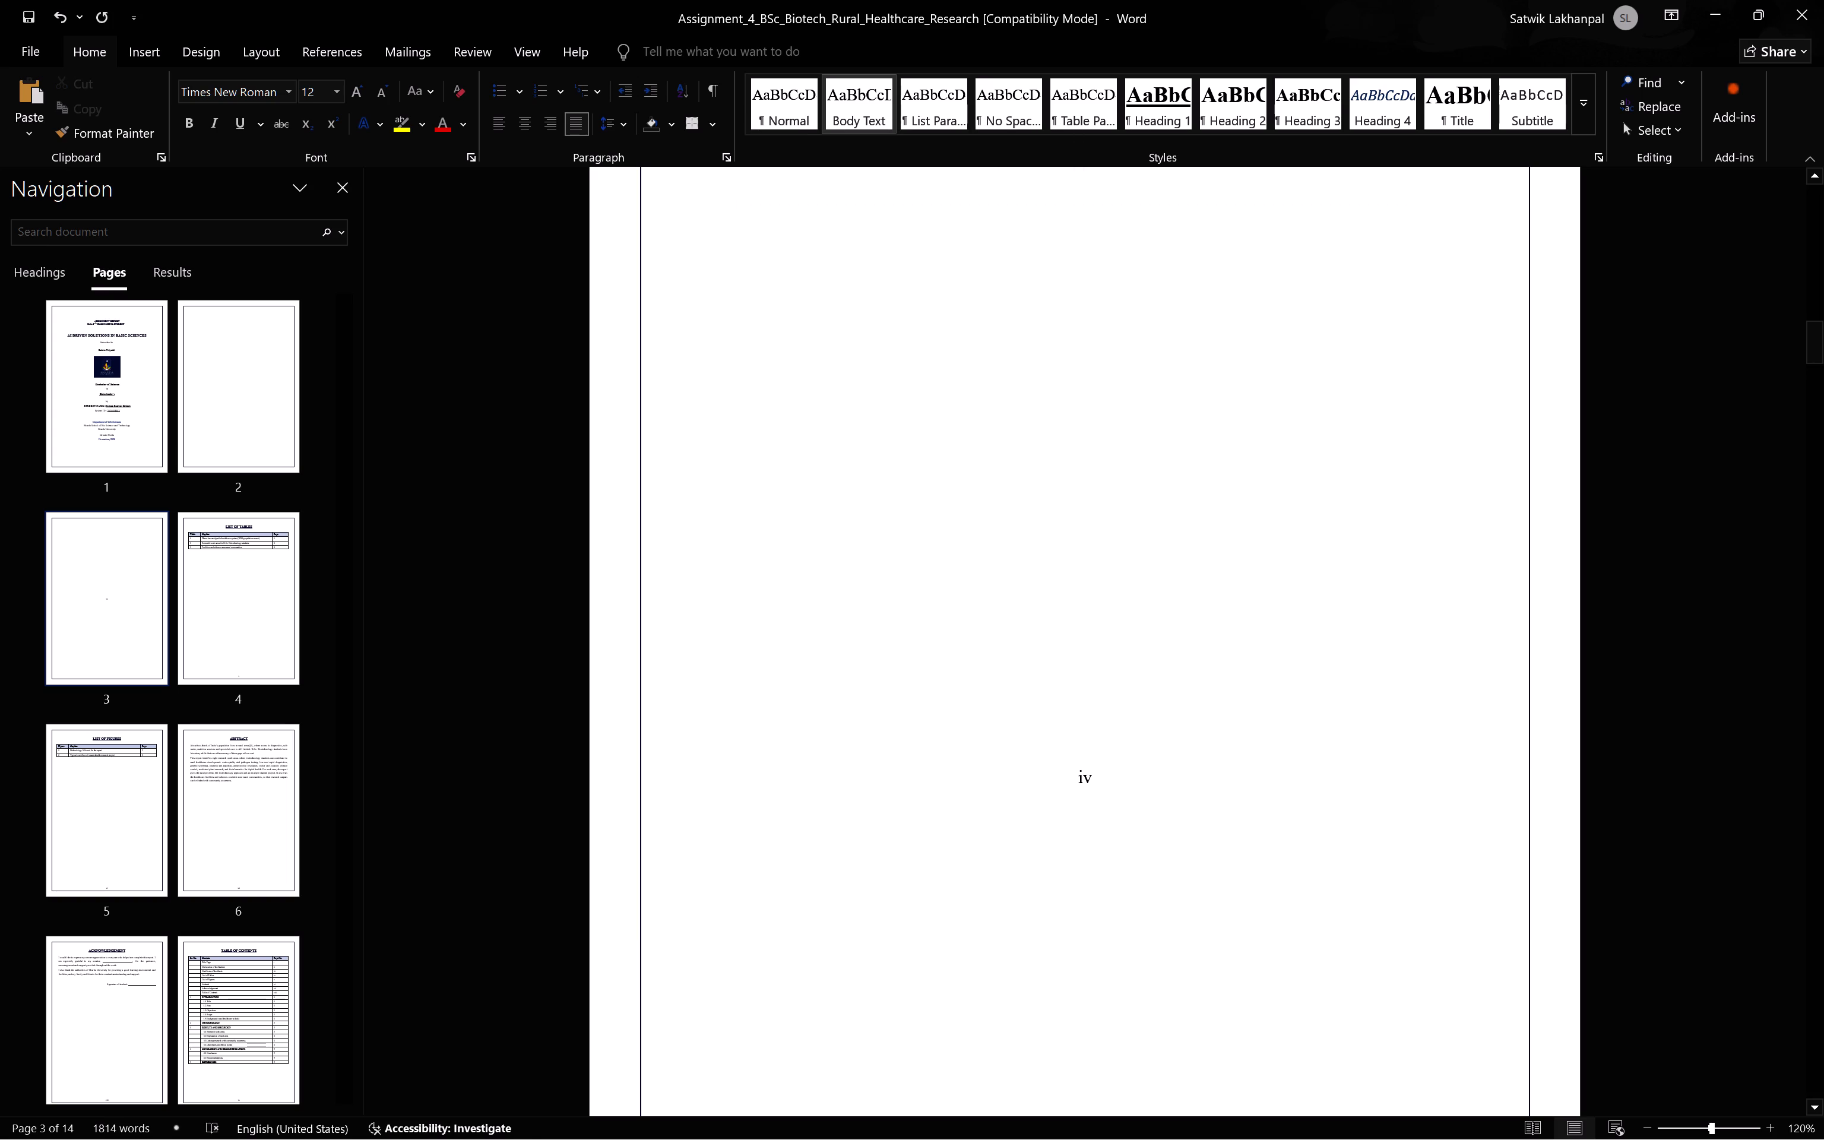
Remove the leftover page number "iv" from the emptied certificate page.
left_click(1123, 783)
key("BackSpace")
key("BackSpace")
key("BackSpace")
key("BackSpace")
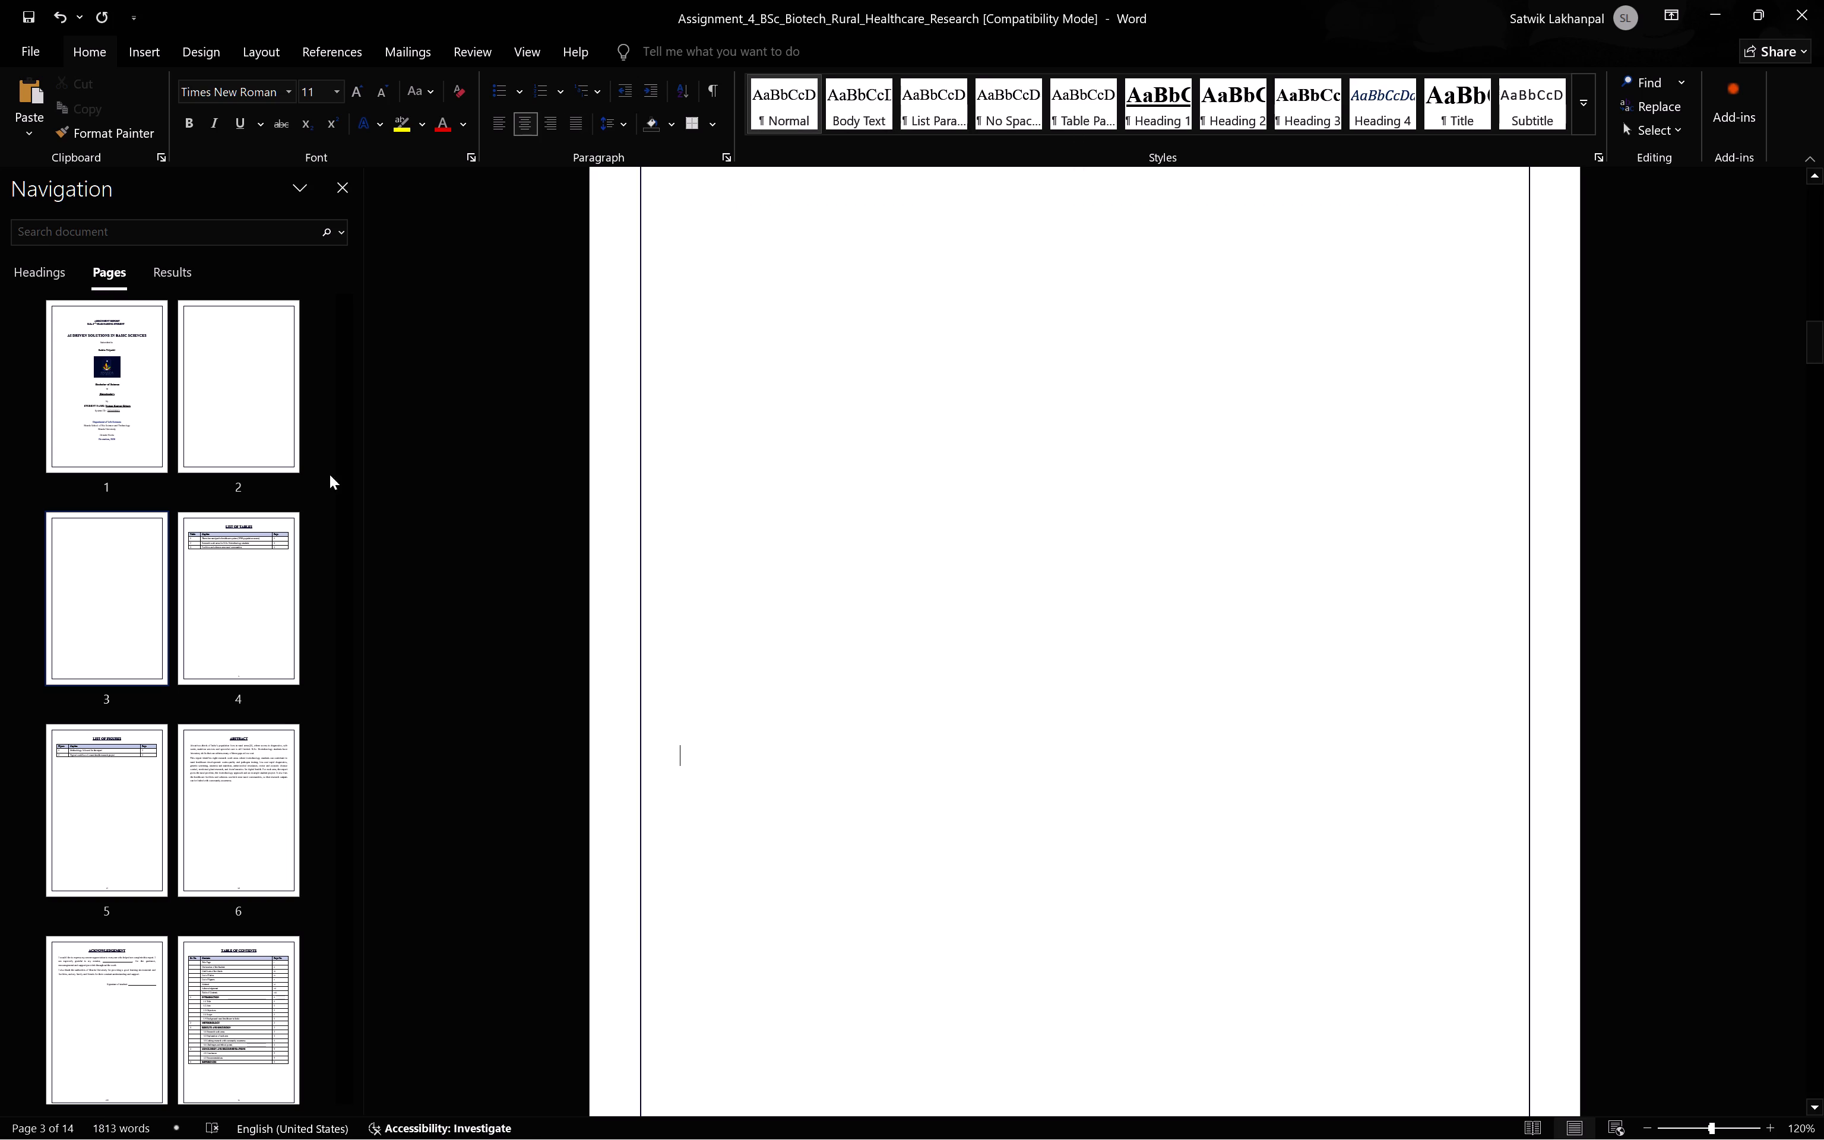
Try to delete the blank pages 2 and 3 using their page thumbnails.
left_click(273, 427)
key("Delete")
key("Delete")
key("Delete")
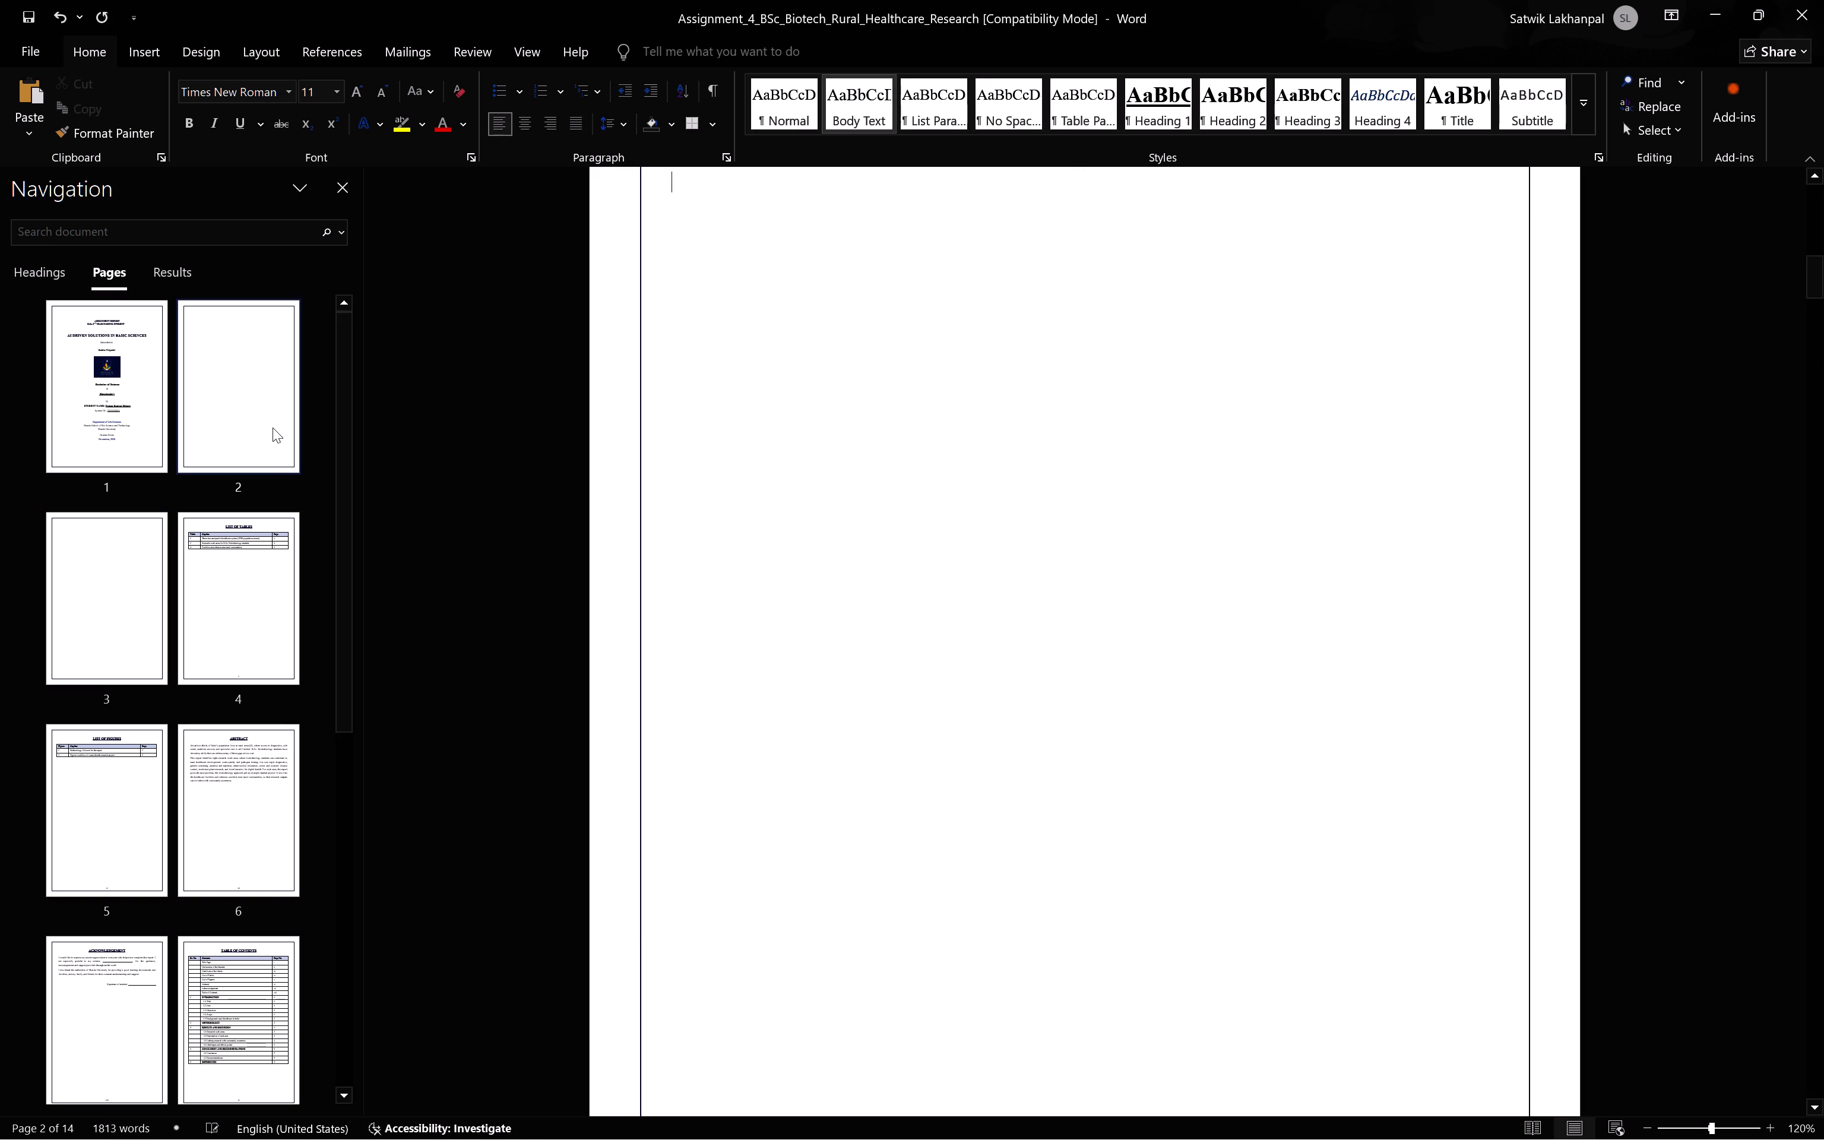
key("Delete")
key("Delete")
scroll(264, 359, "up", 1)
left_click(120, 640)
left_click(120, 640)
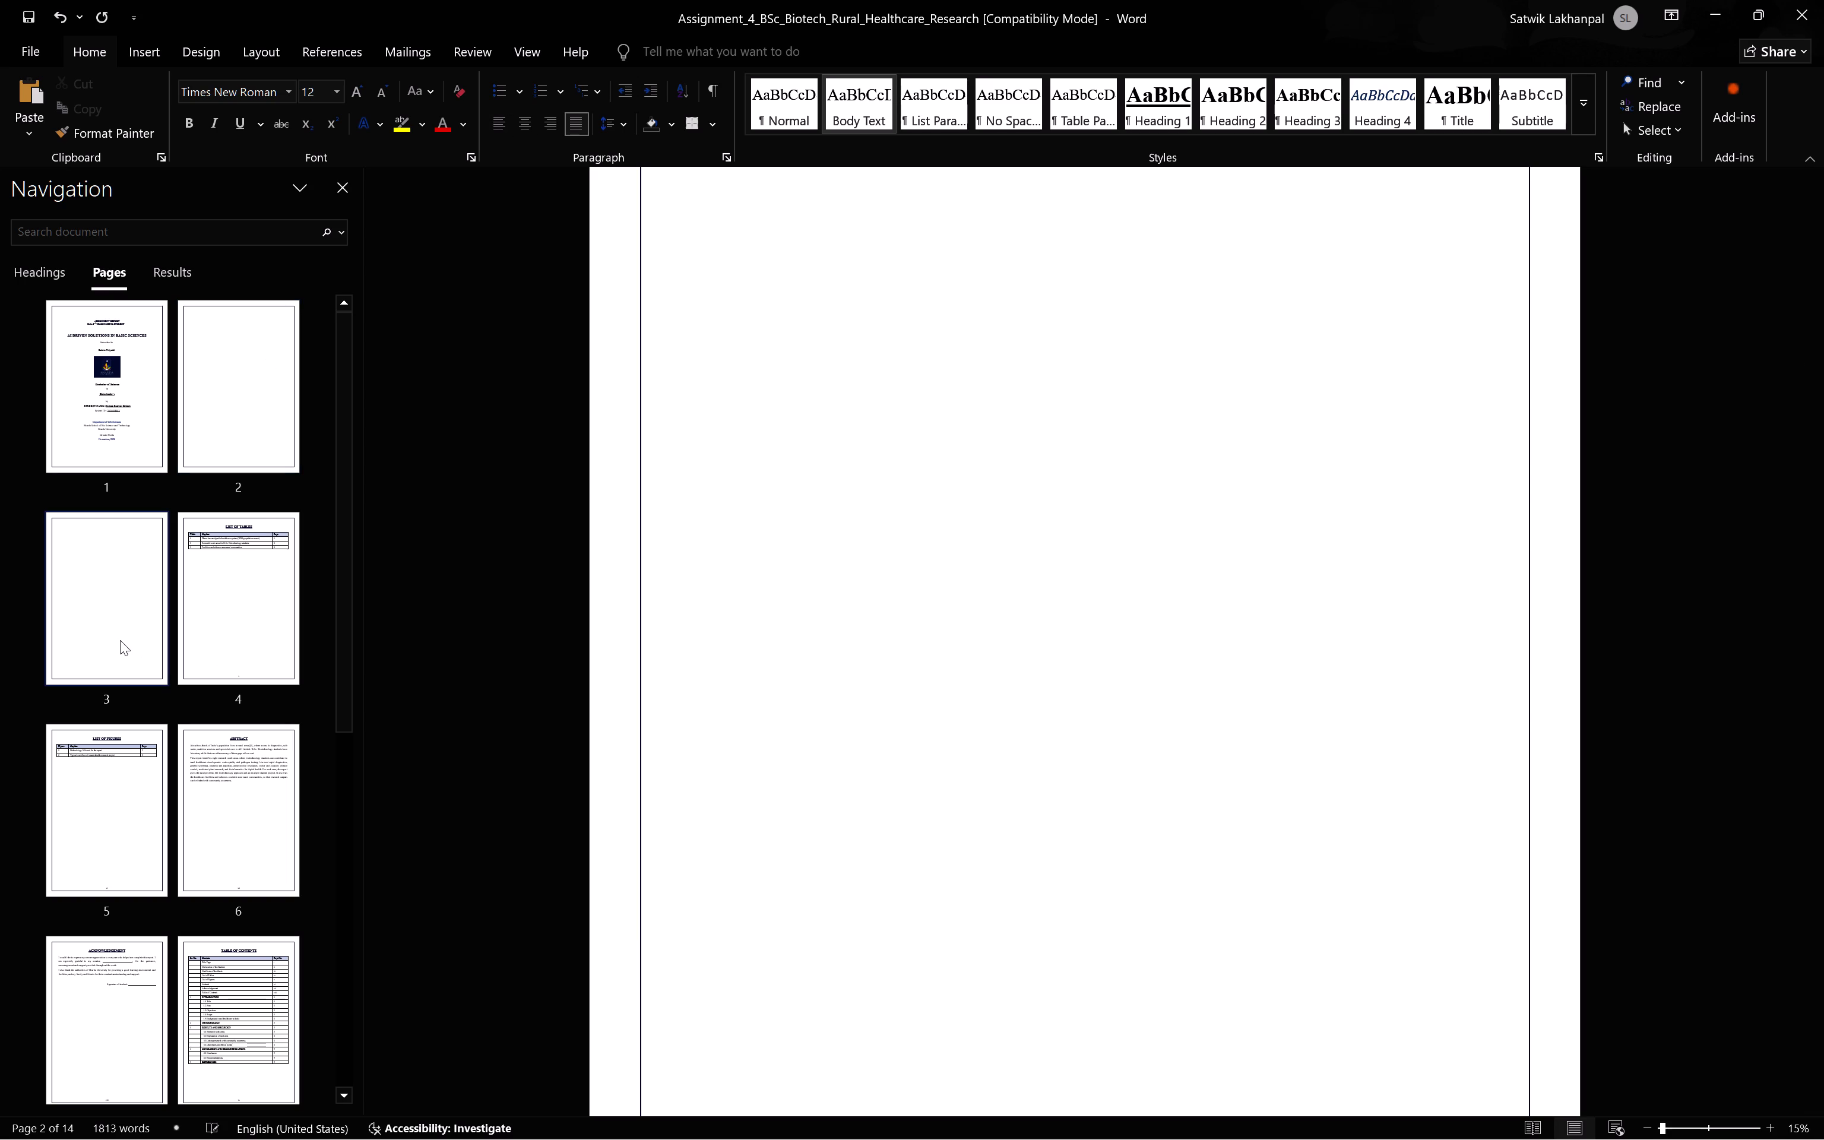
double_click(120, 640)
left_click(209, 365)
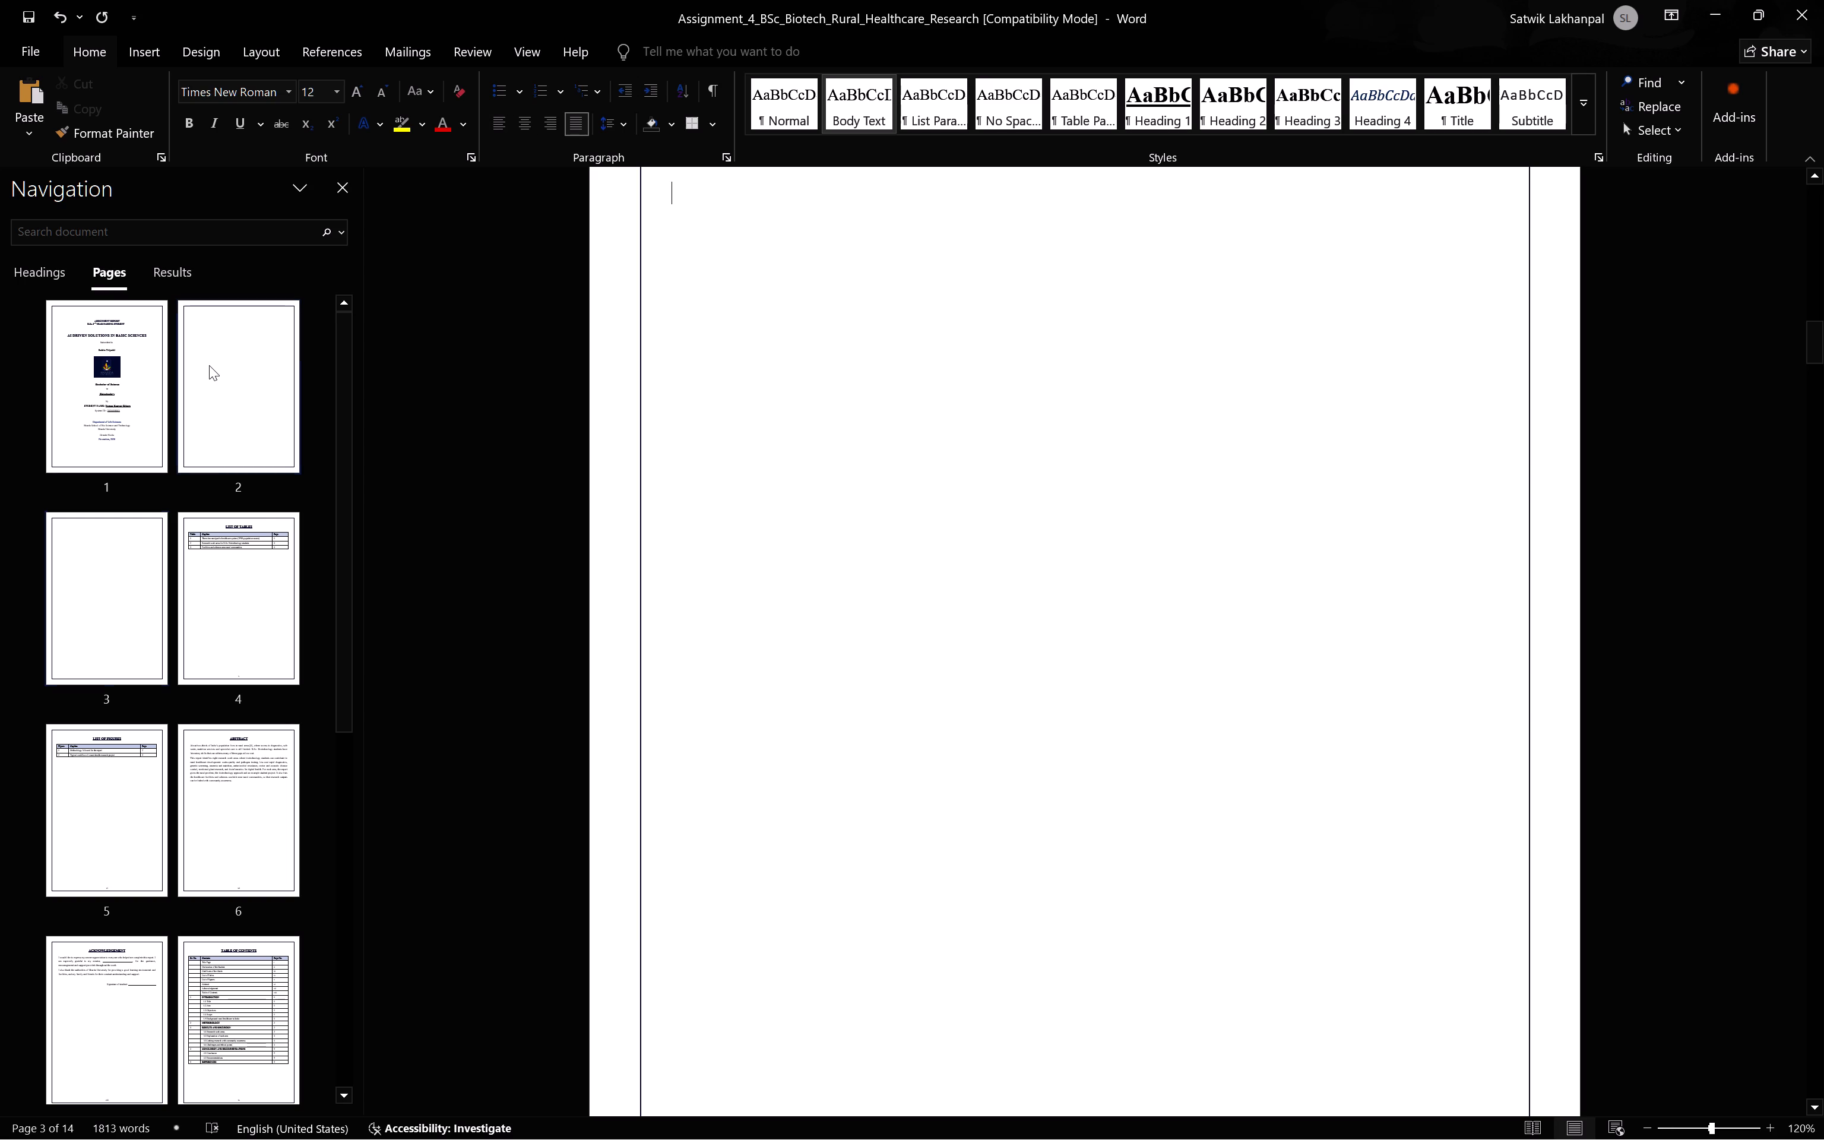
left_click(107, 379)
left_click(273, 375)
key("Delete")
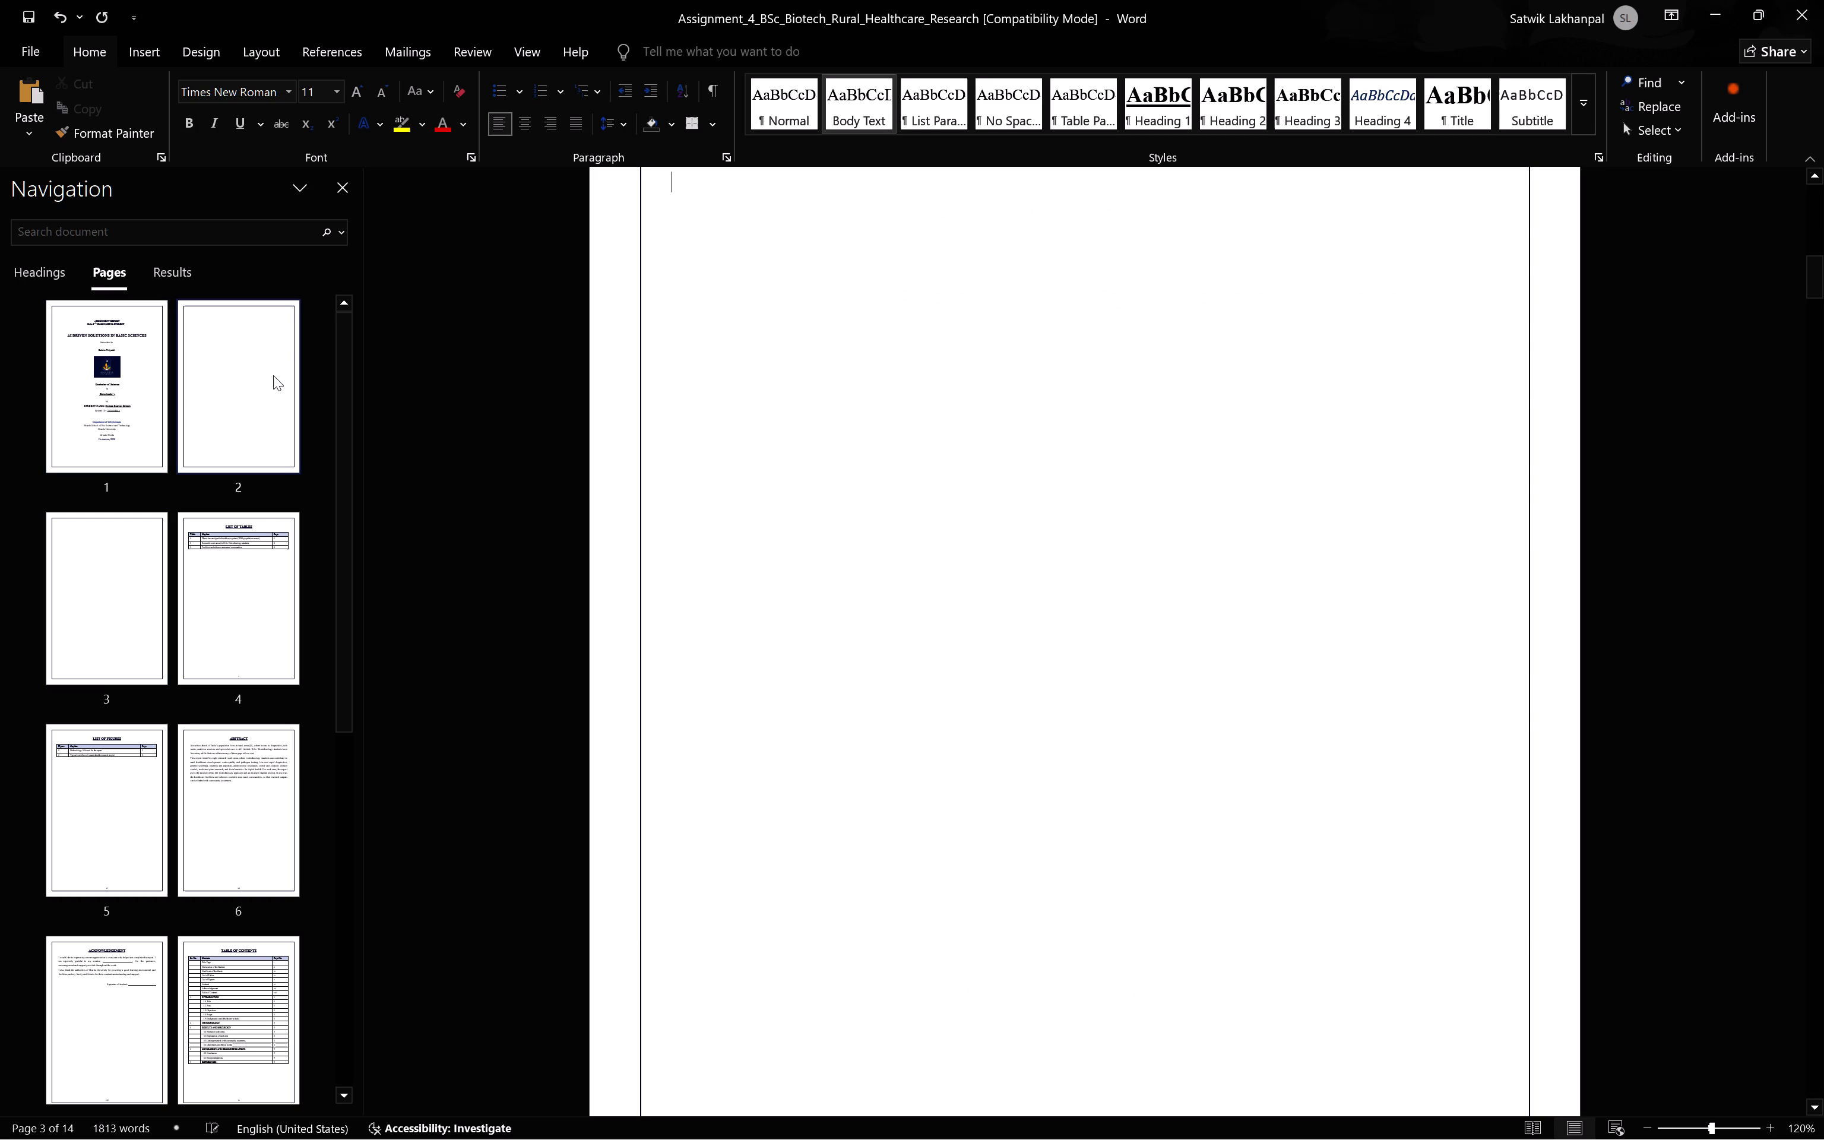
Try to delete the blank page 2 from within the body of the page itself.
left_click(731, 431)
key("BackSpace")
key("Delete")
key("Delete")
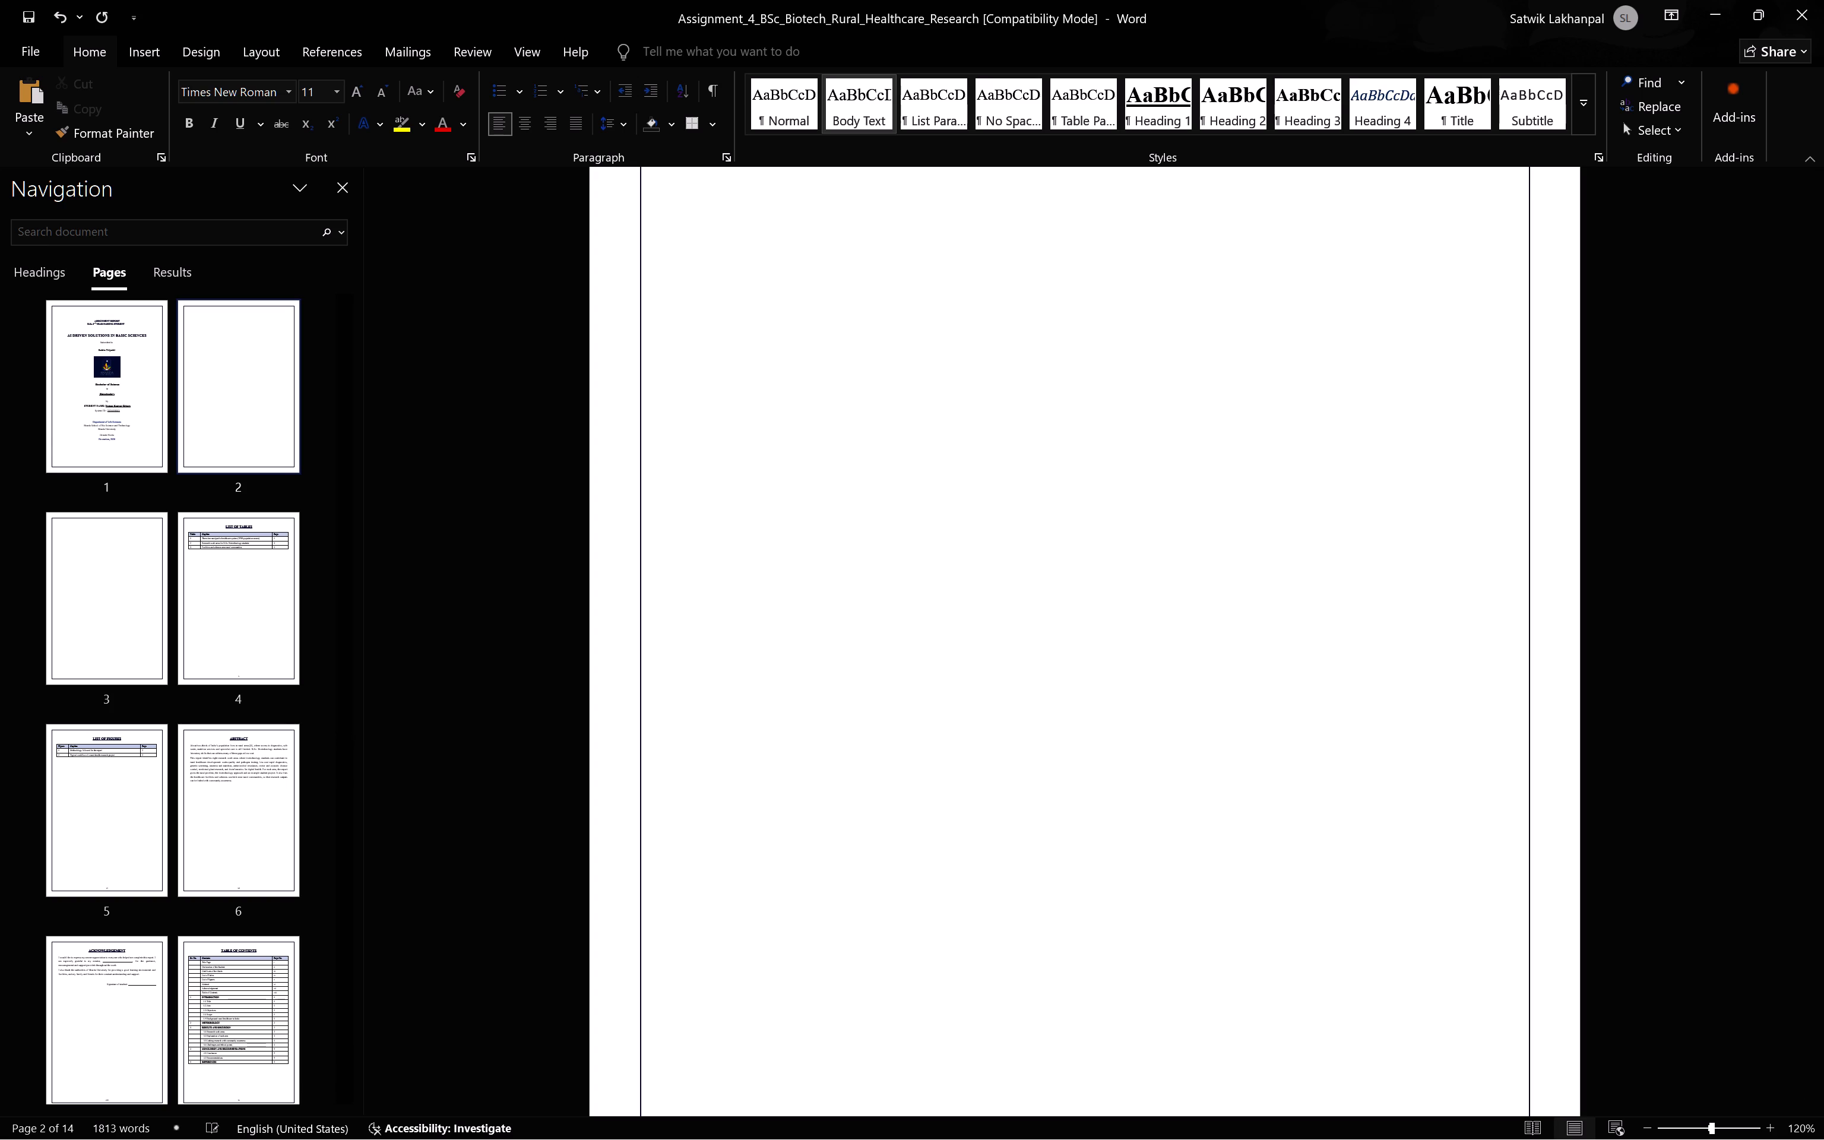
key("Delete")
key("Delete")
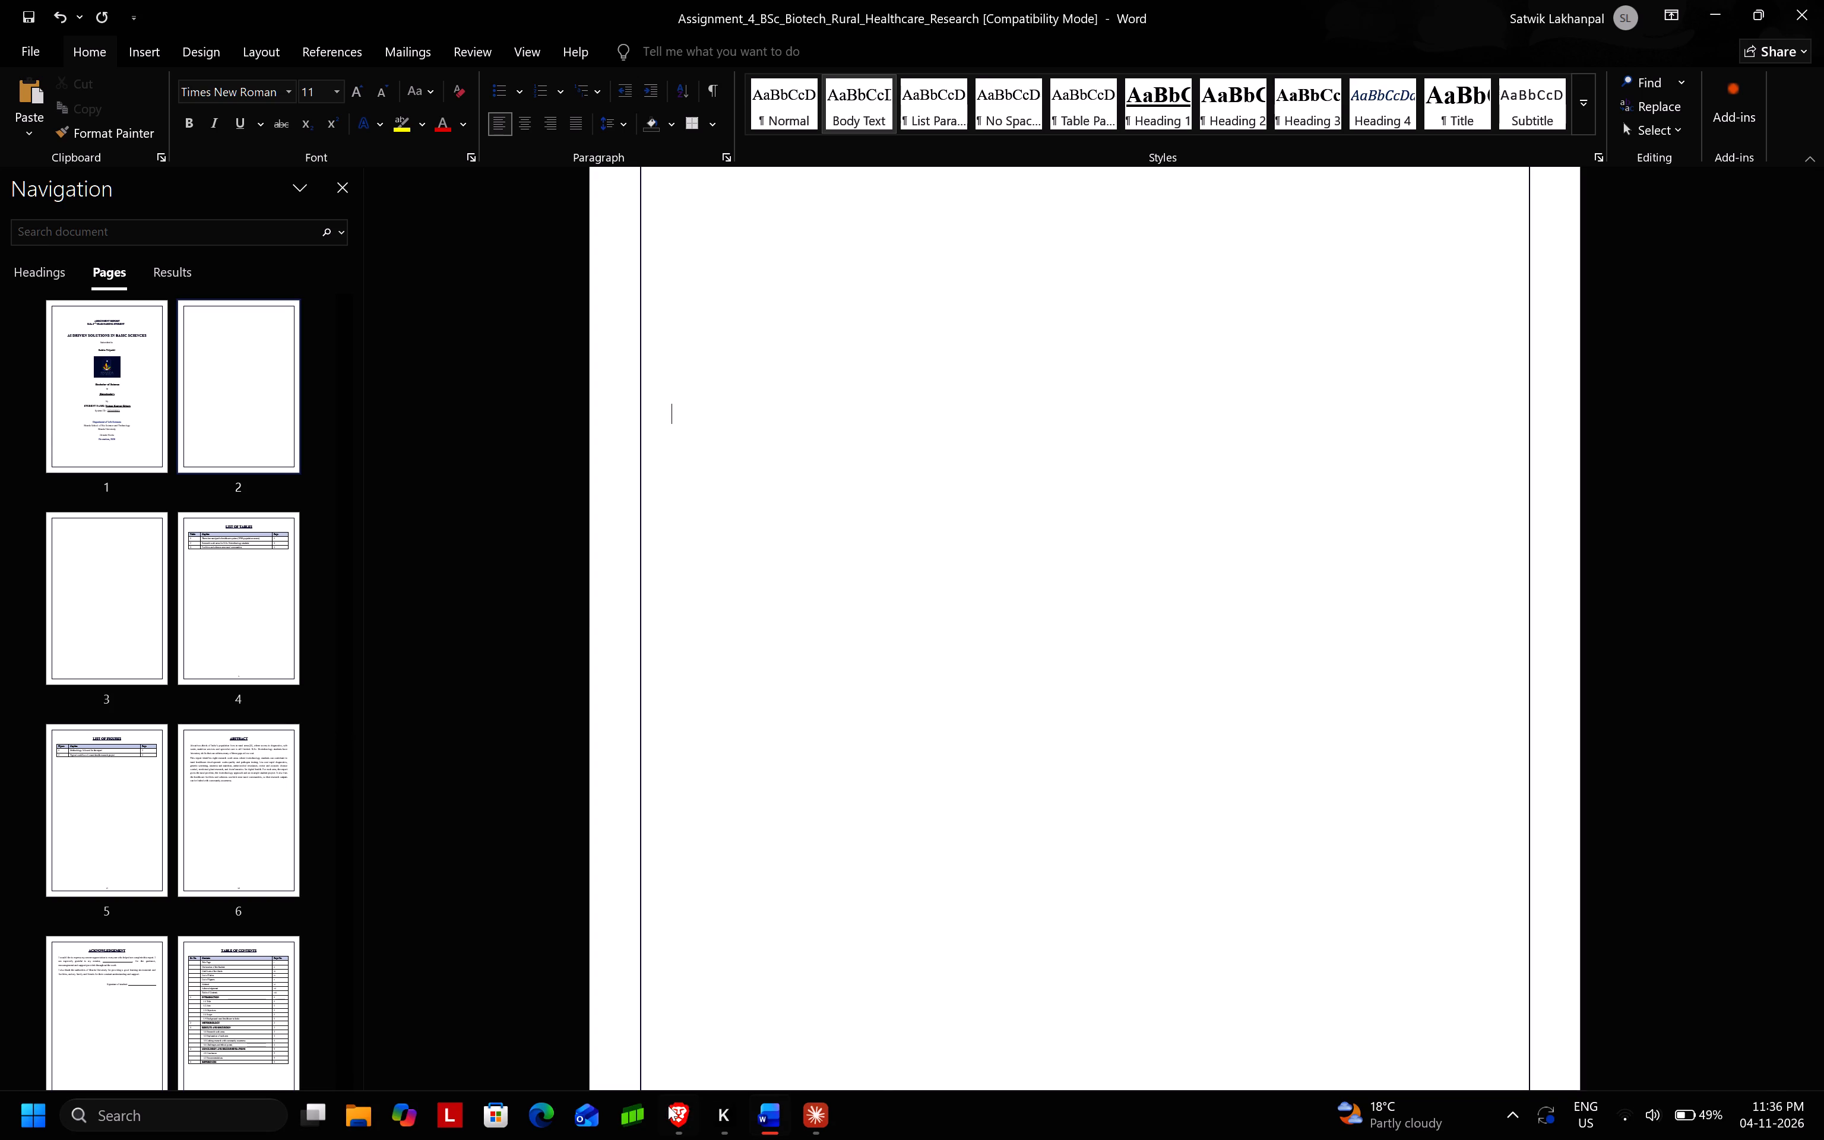
Switch to Brave, search the web for "how to delete page in word" and read the suggested methods for deleting pages.
left_click(668, 1106)
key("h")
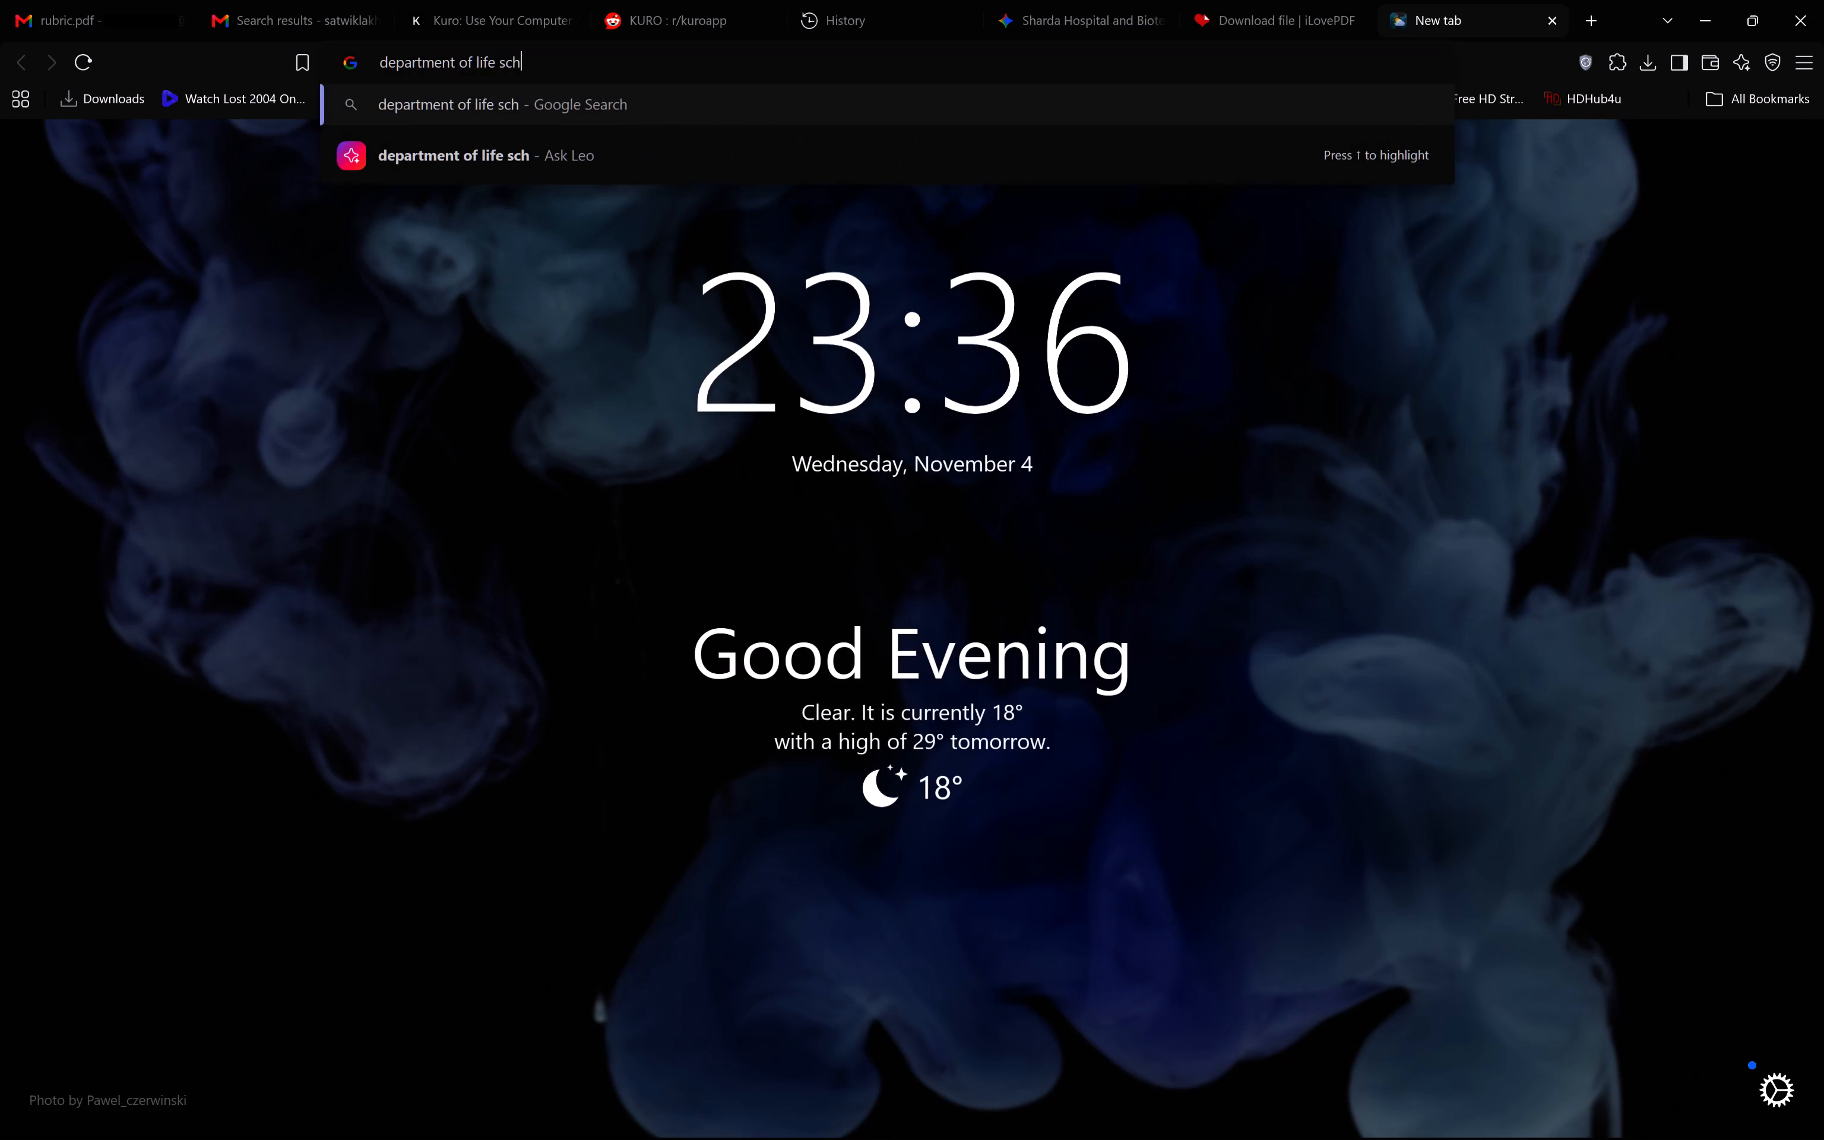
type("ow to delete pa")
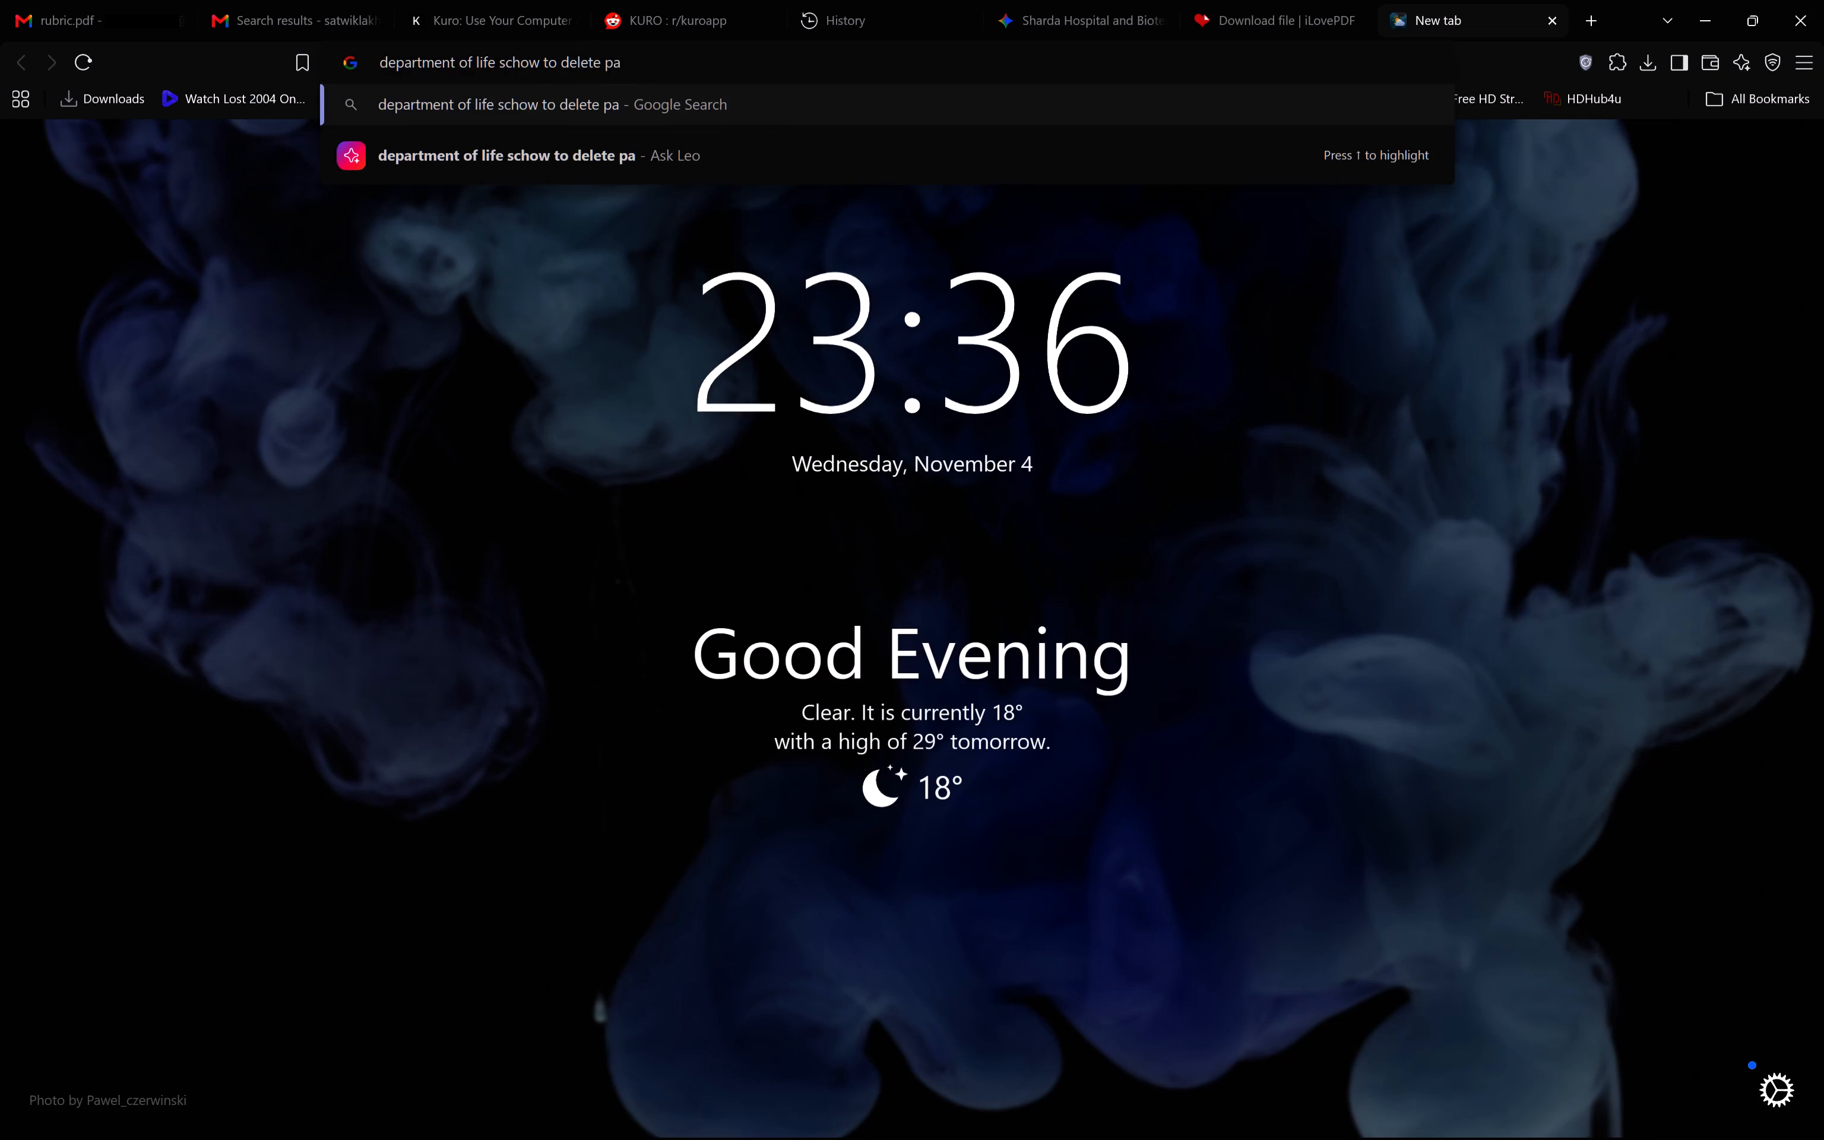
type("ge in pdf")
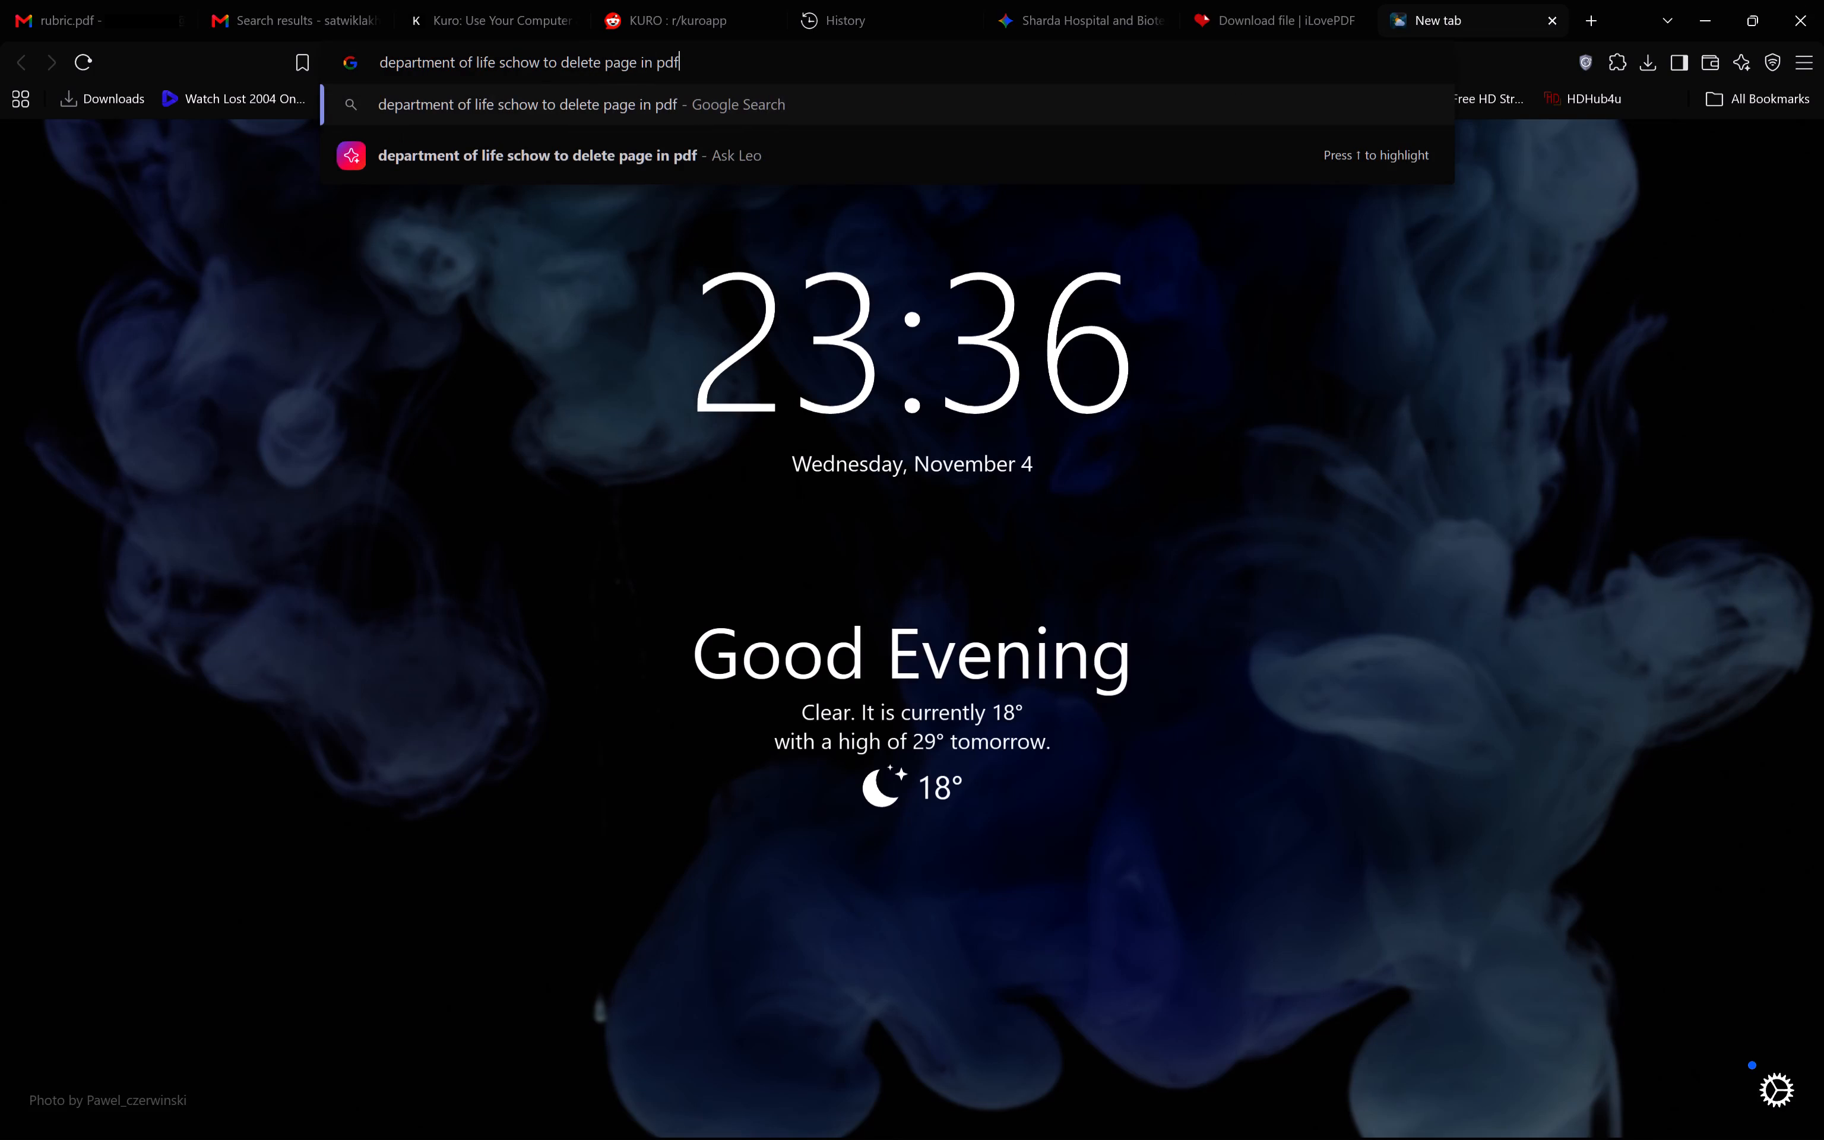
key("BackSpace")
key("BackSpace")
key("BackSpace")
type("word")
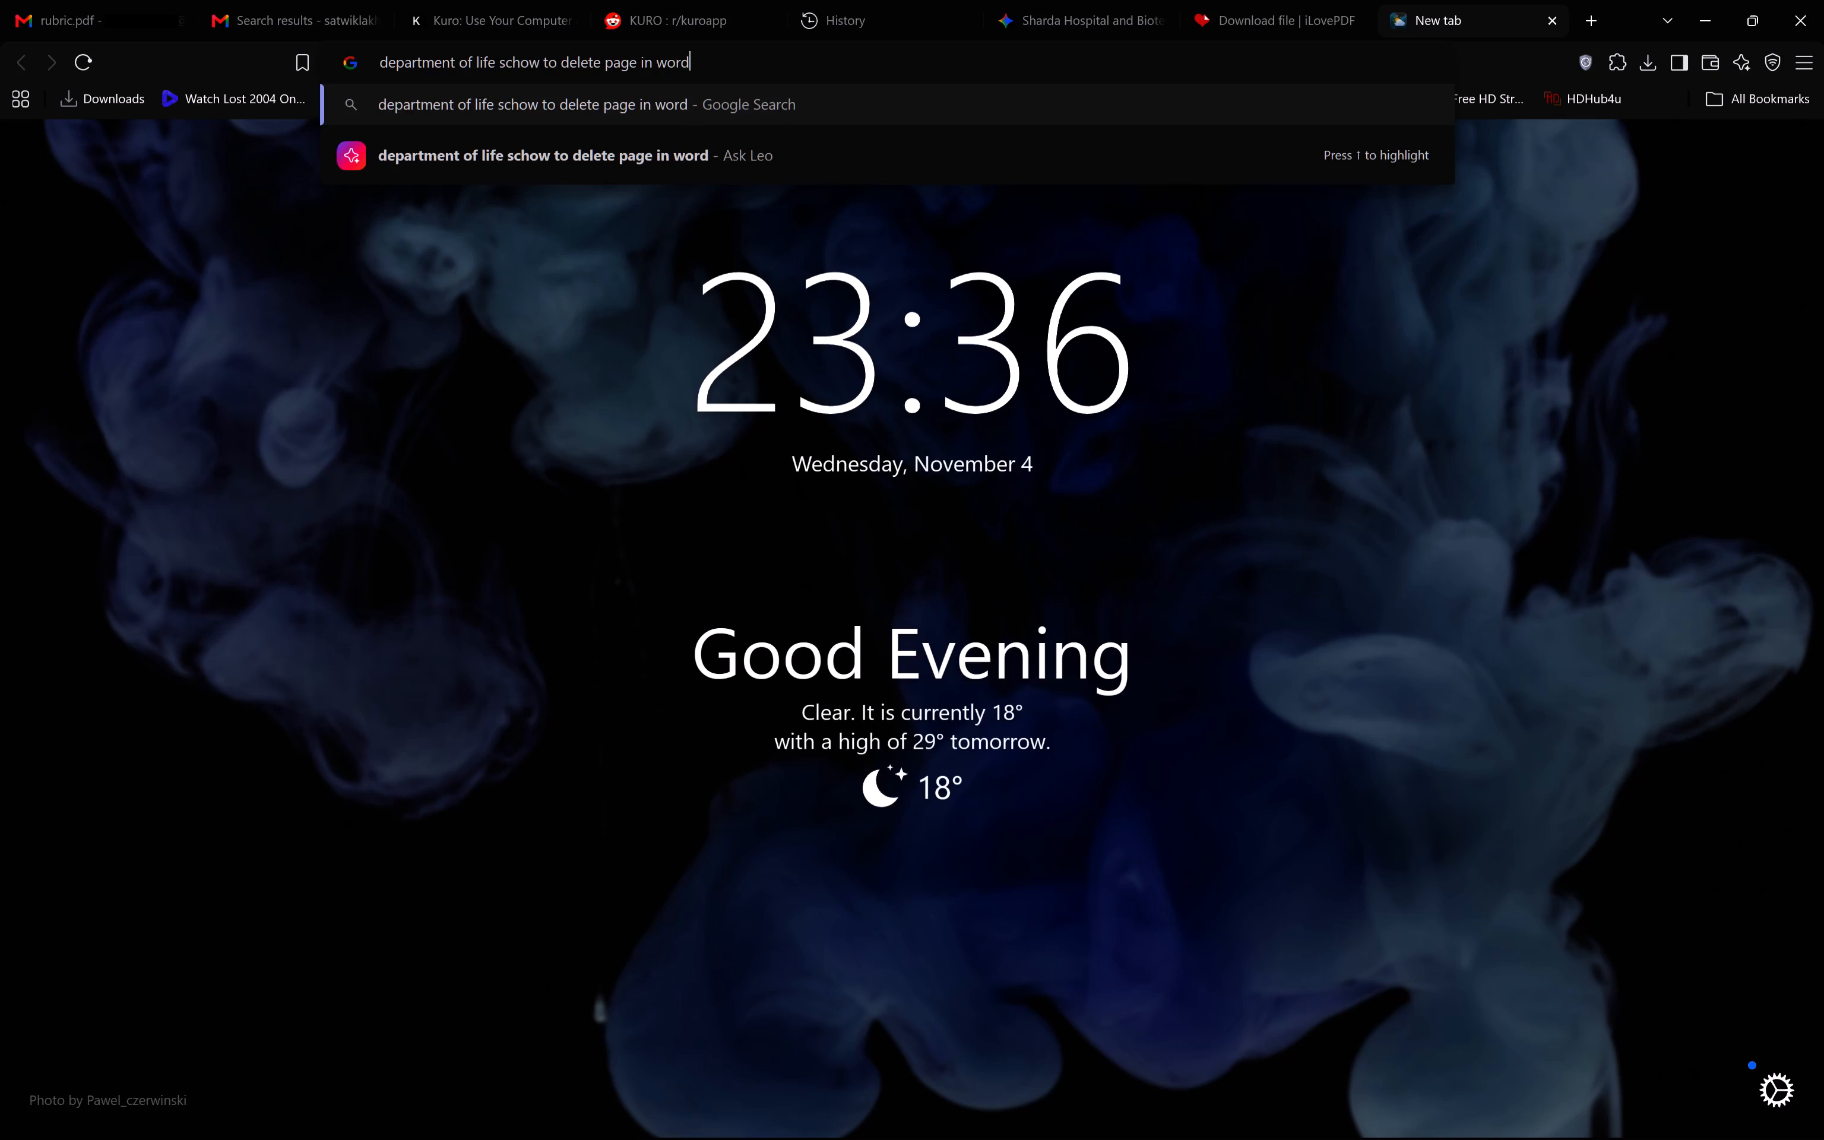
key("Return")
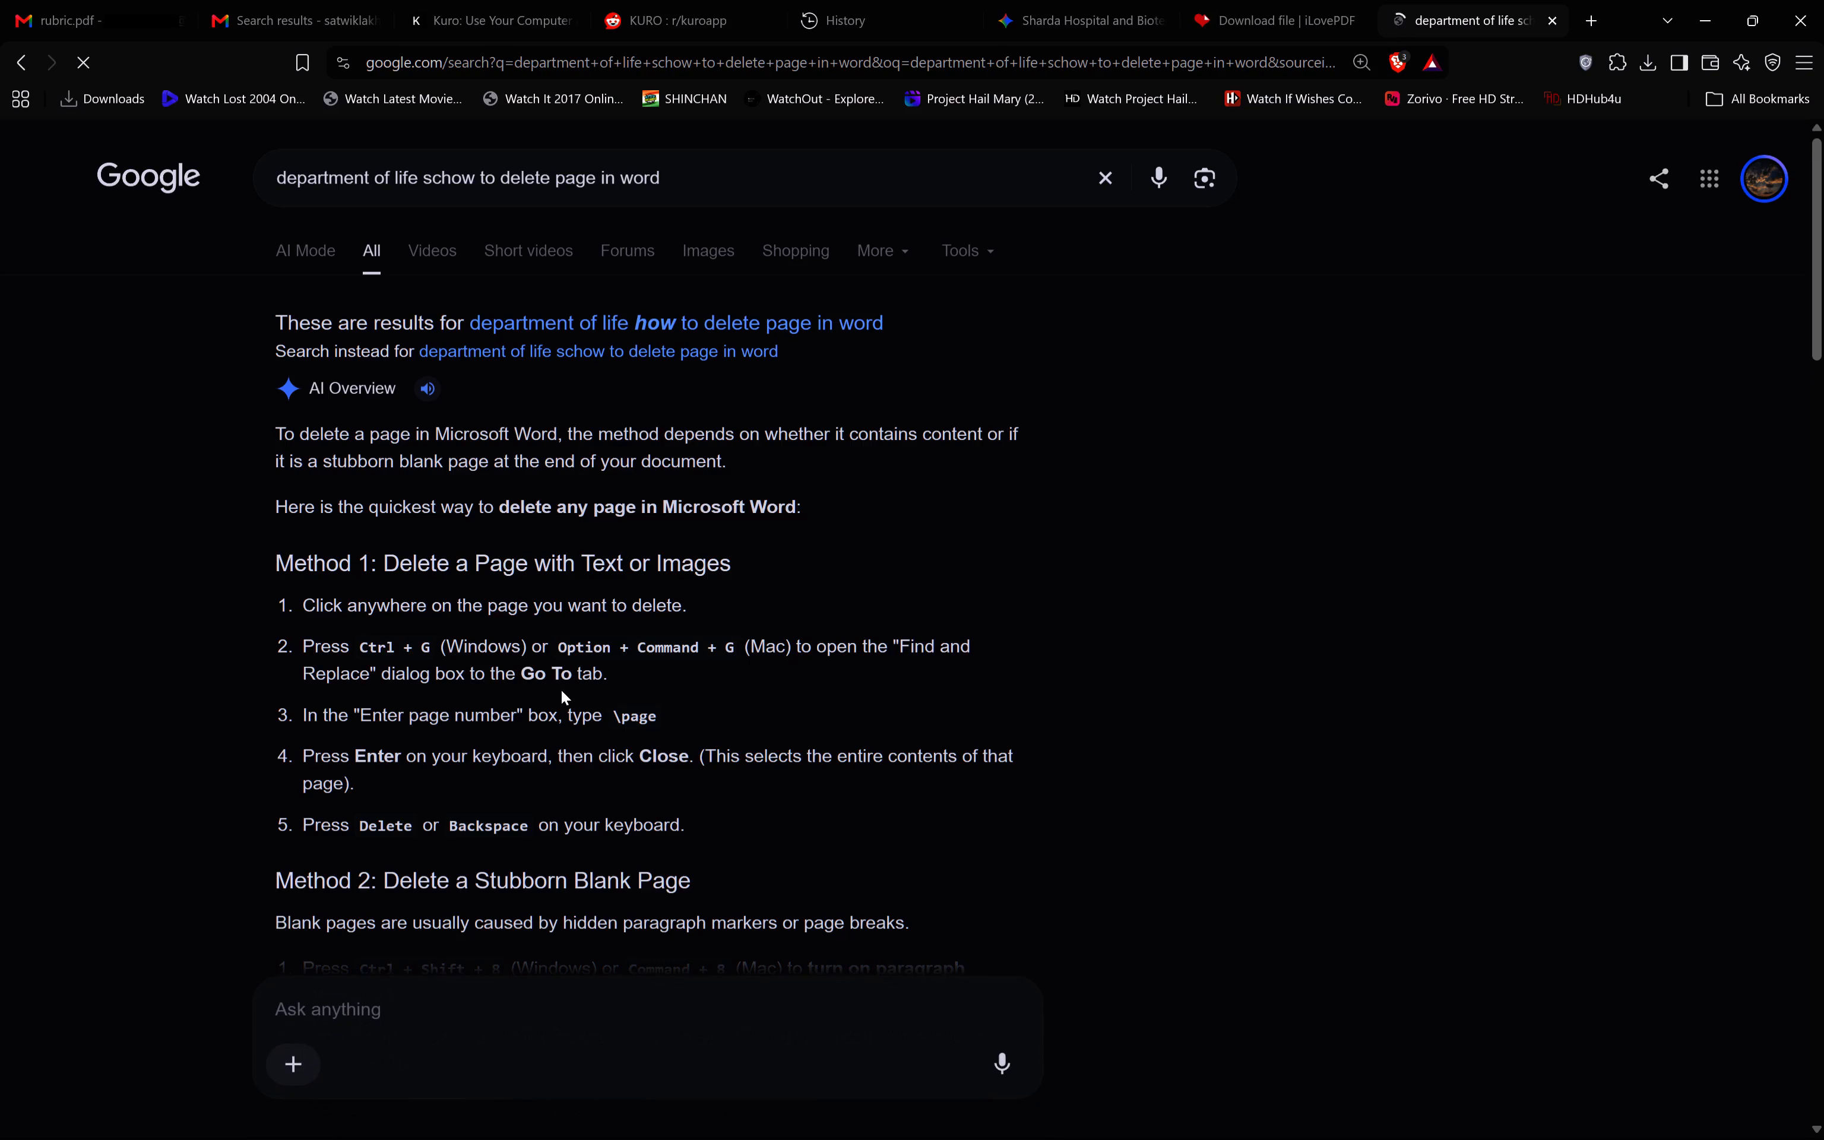
scroll(561, 690, "down", 1)
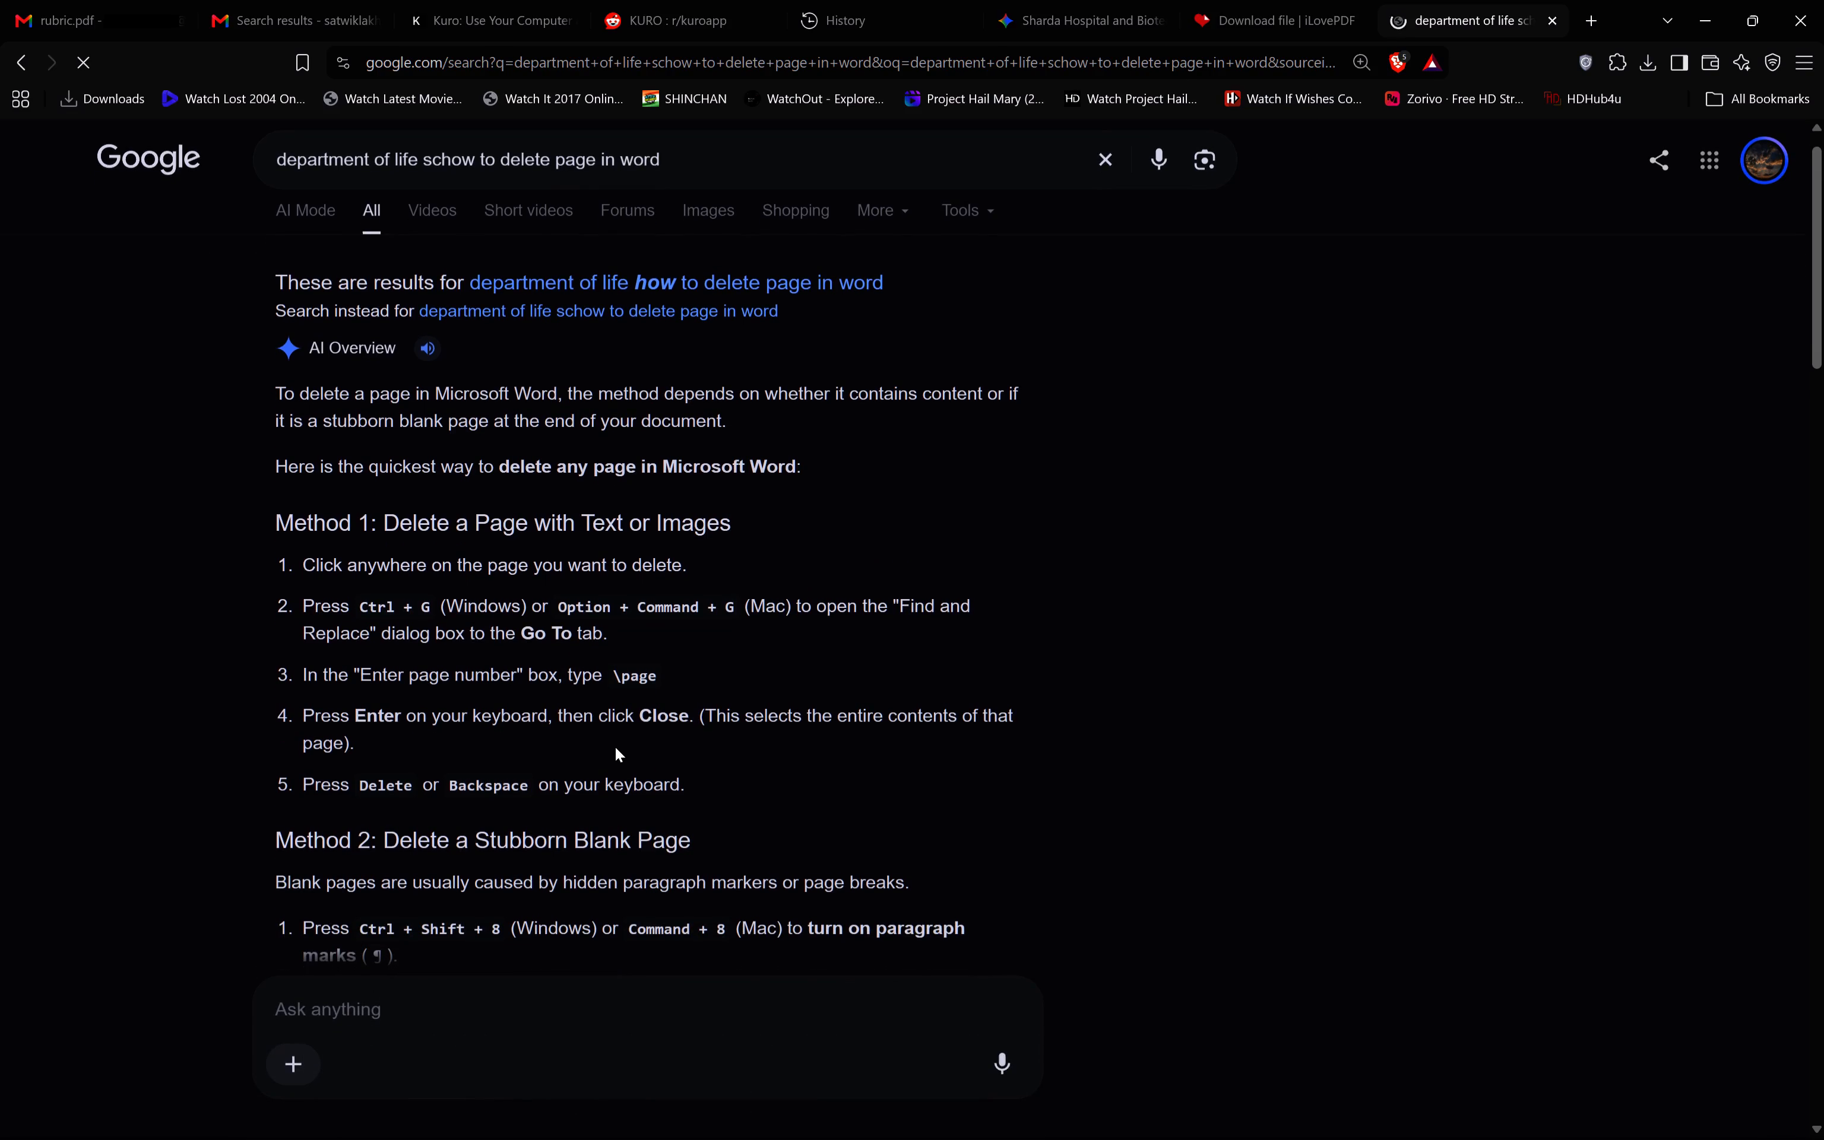
scroll(615, 747, "down", 3)
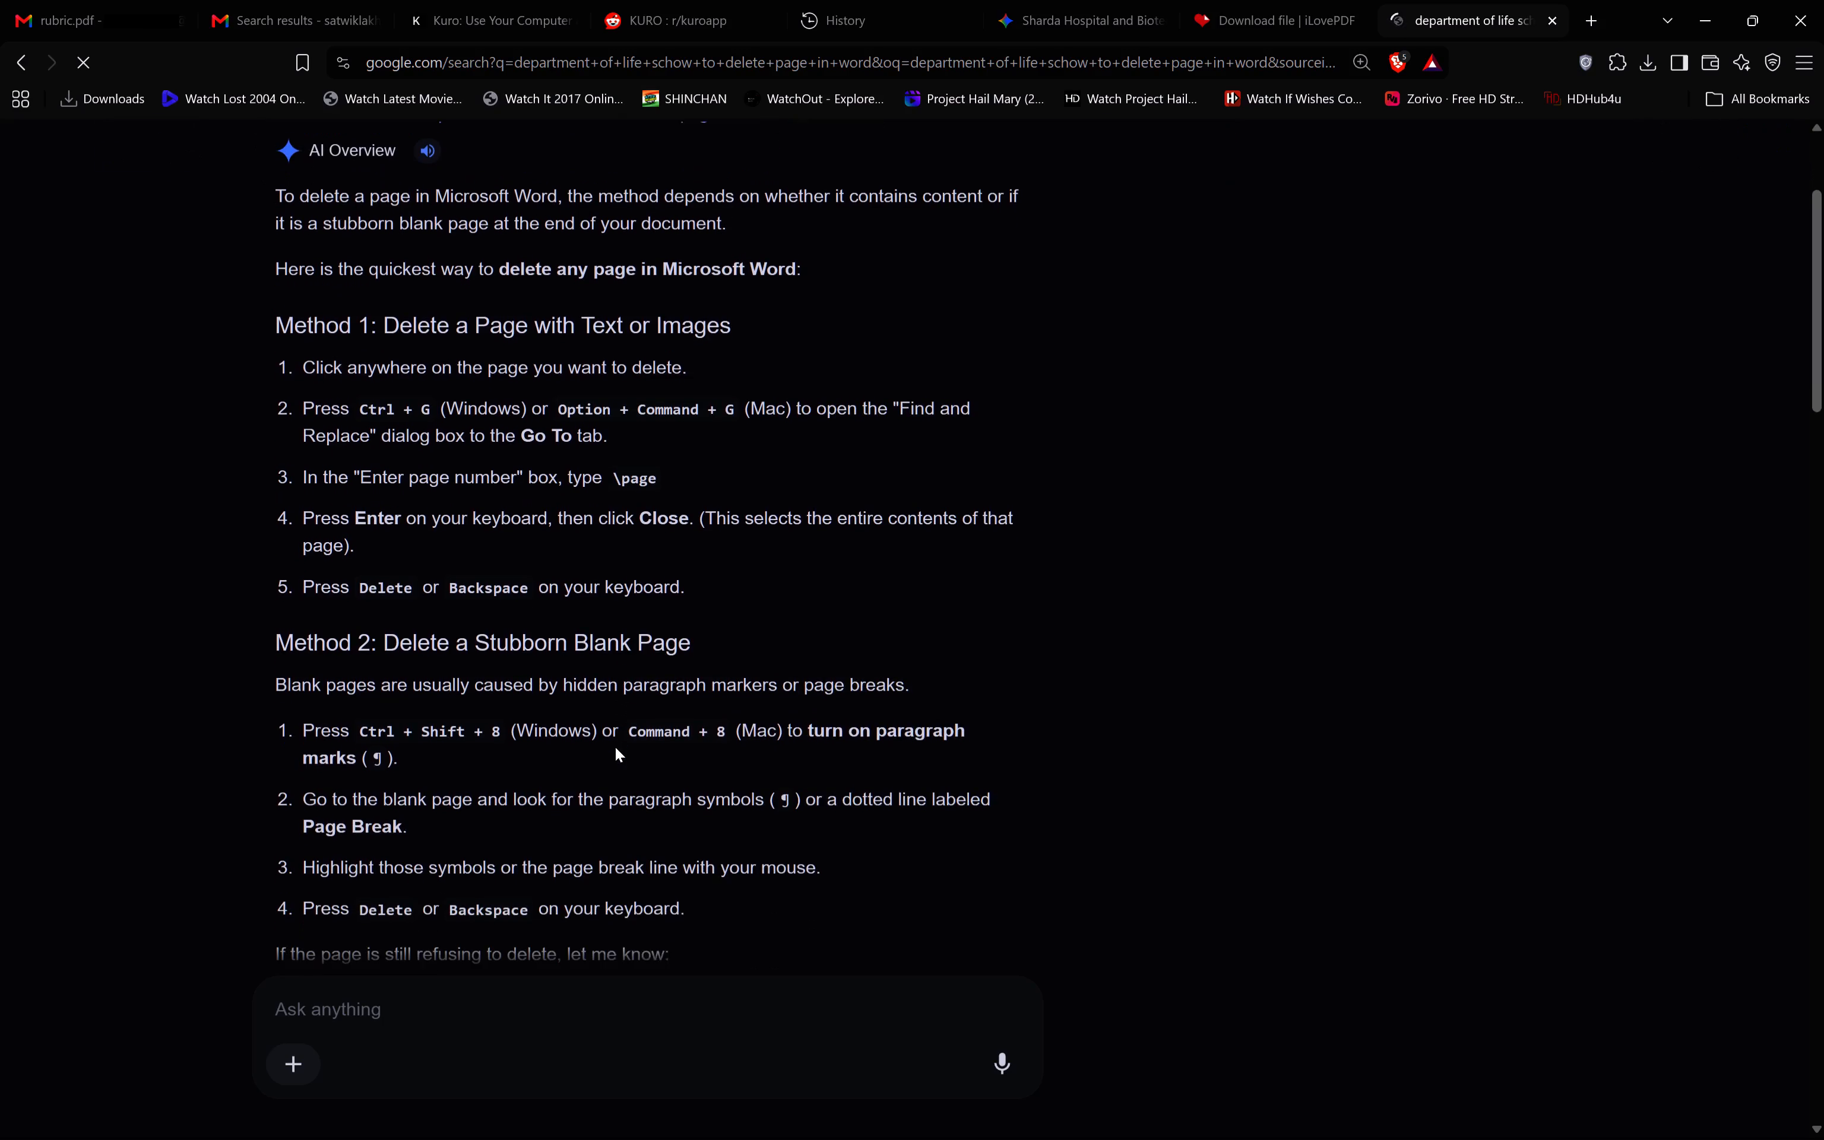
Review the AI Overview's methods for deleting a page with content and a stubborn blank page in Word.
scroll(615, 747, "down", 3)
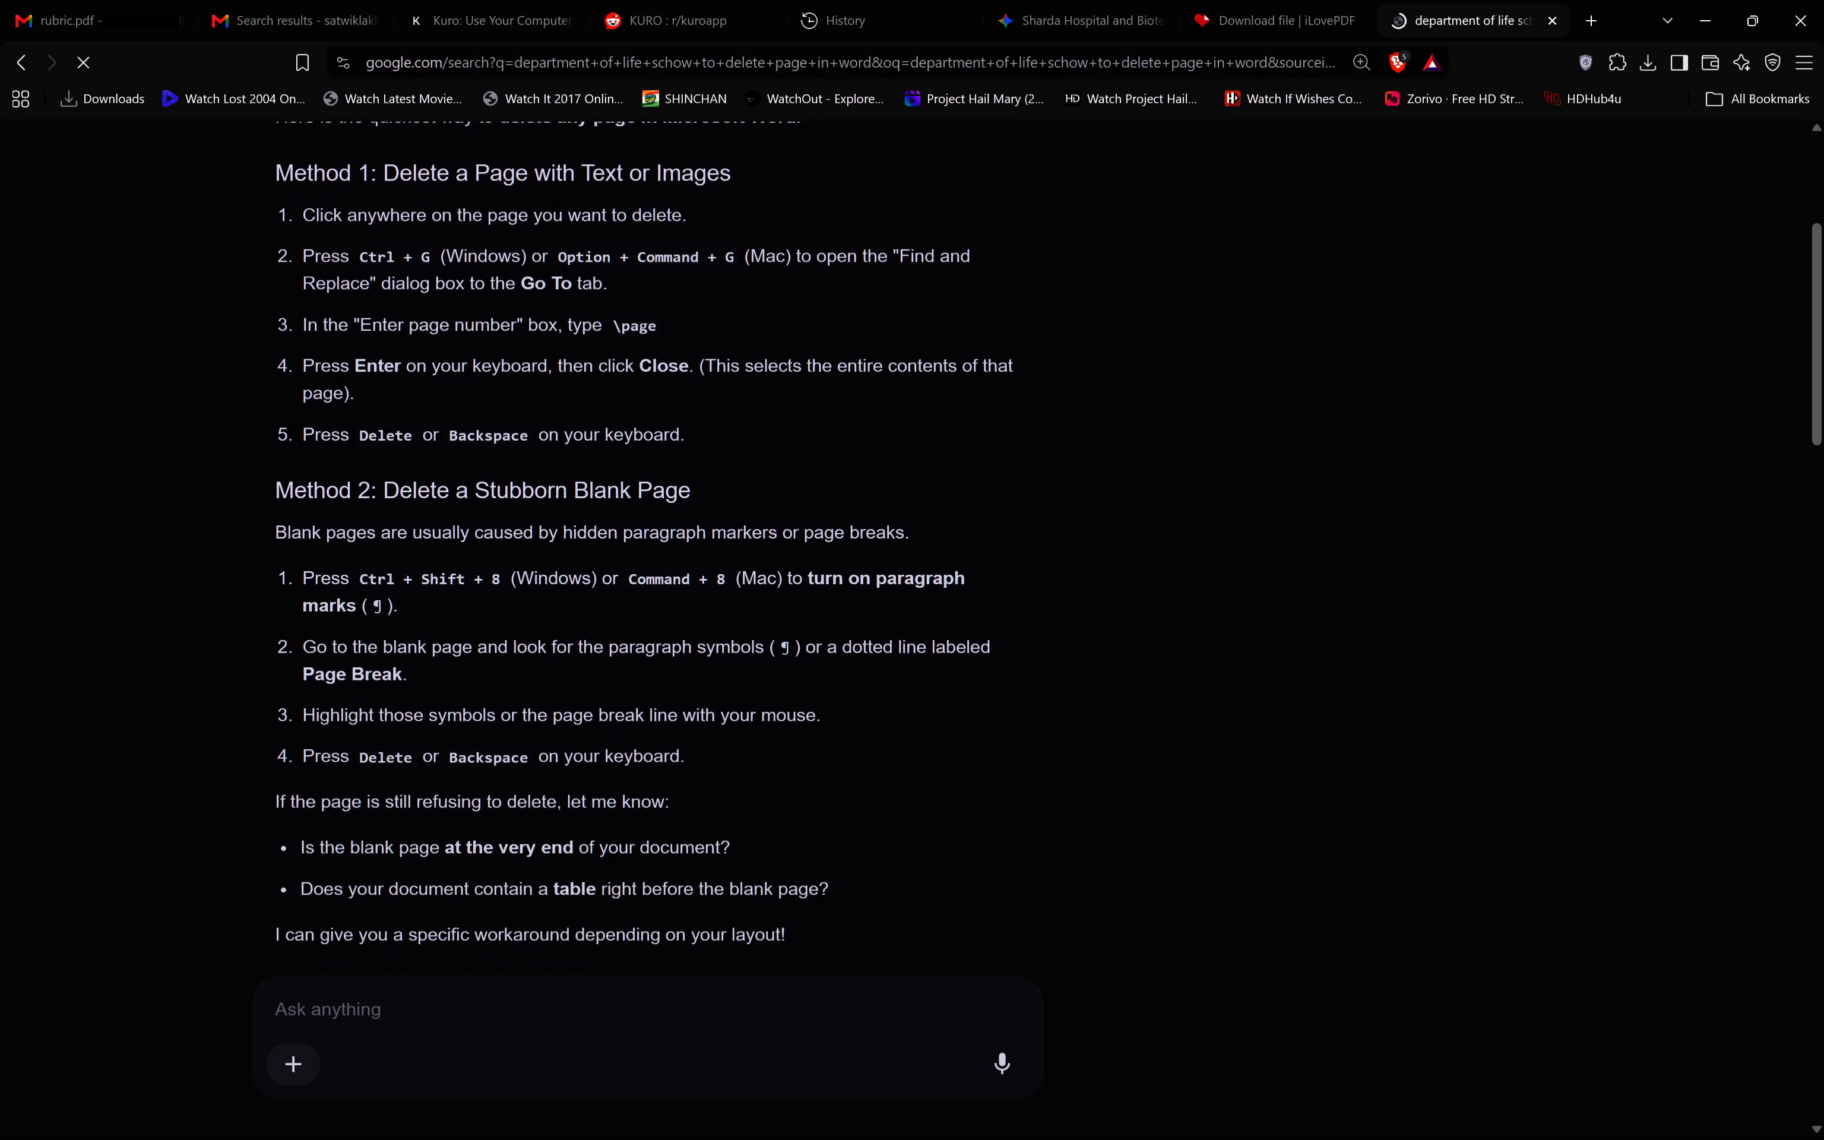
scroll(615, 748, "down", 2)
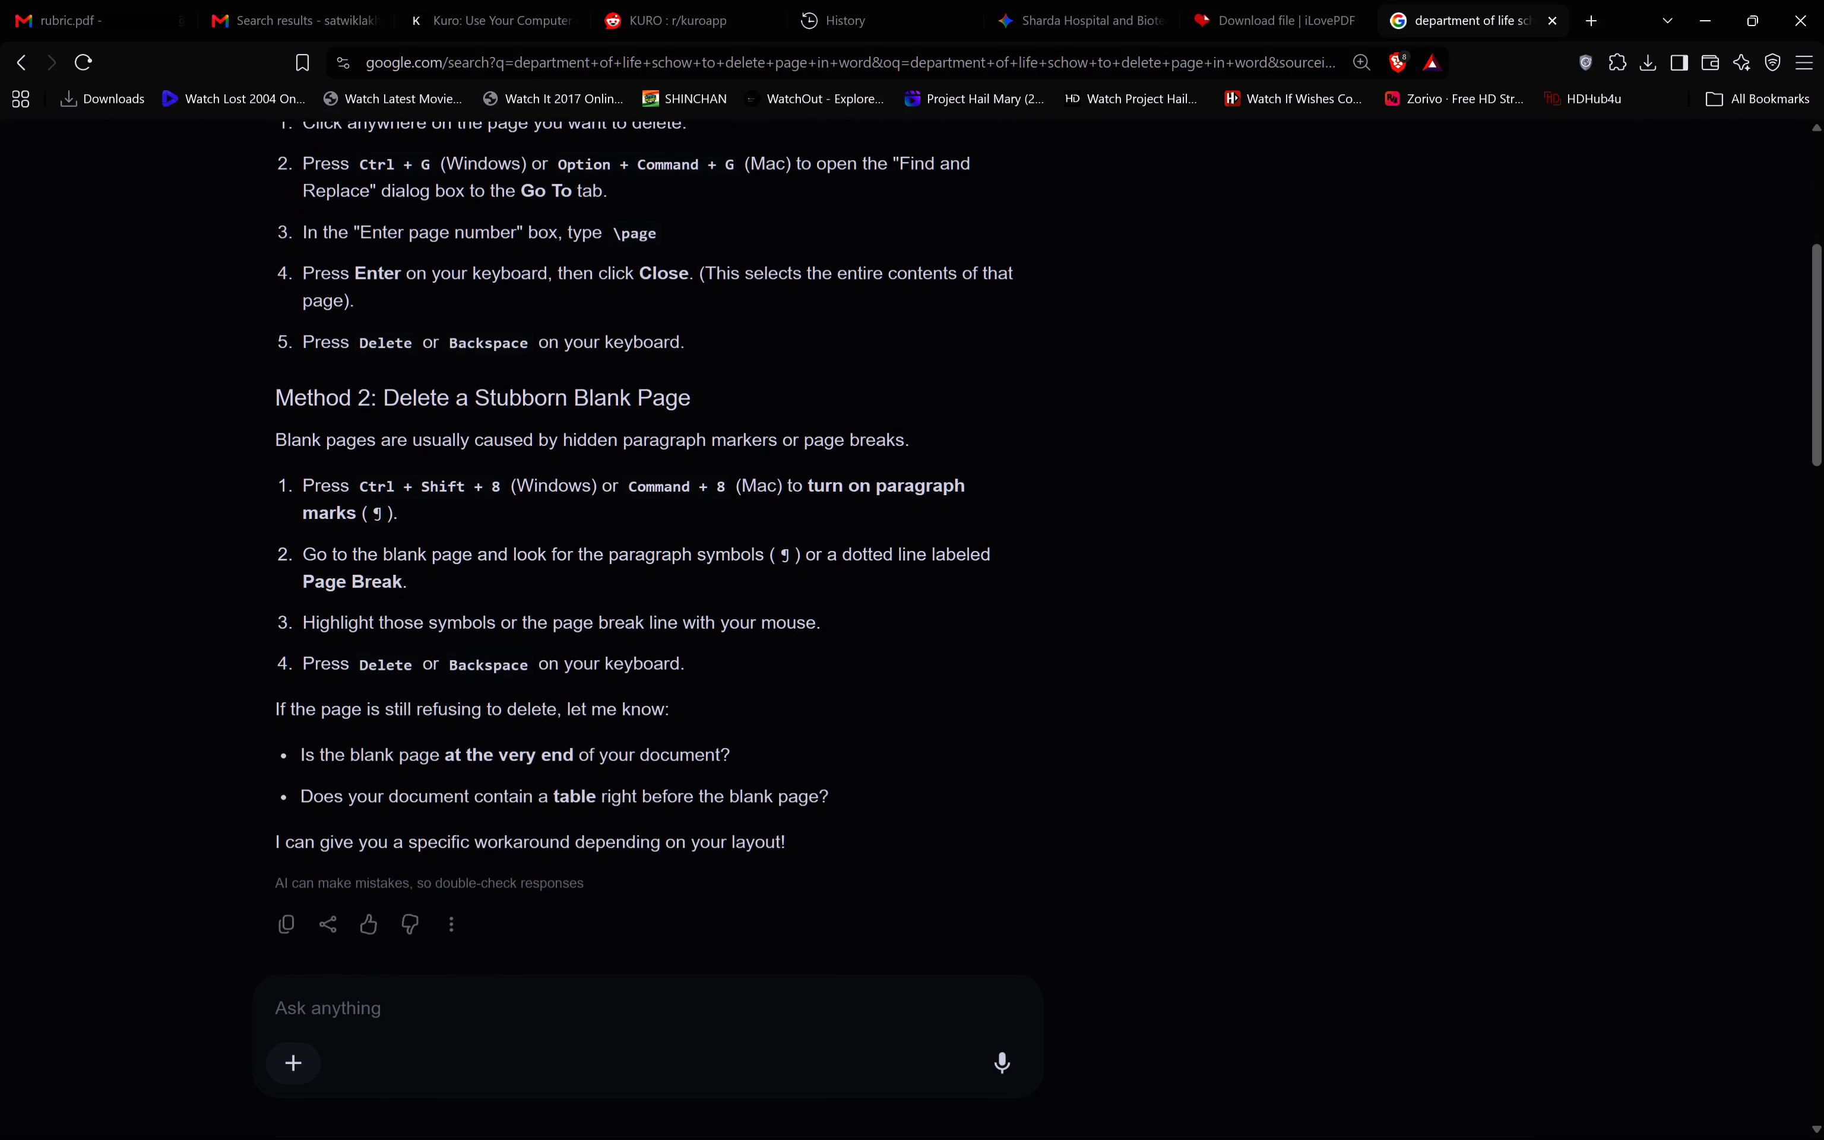
scroll(615, 748, "up", 2)
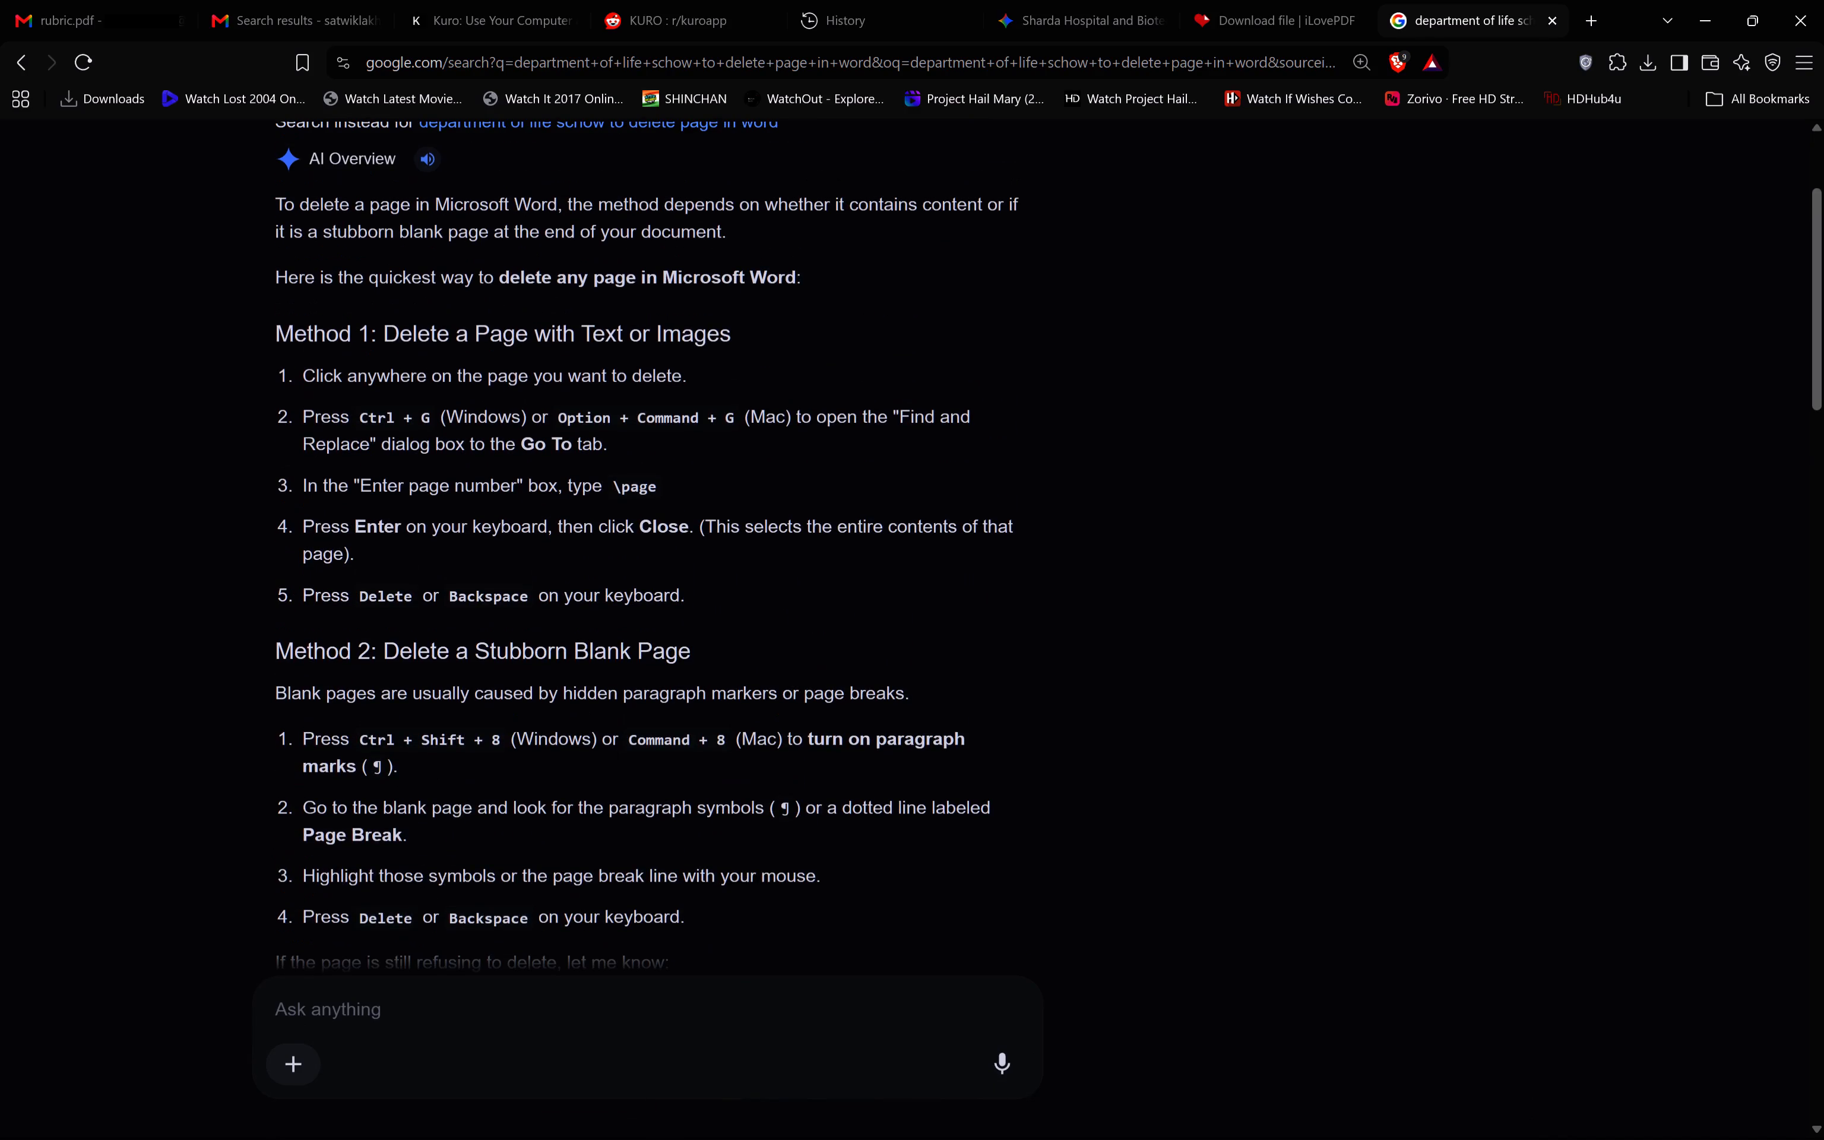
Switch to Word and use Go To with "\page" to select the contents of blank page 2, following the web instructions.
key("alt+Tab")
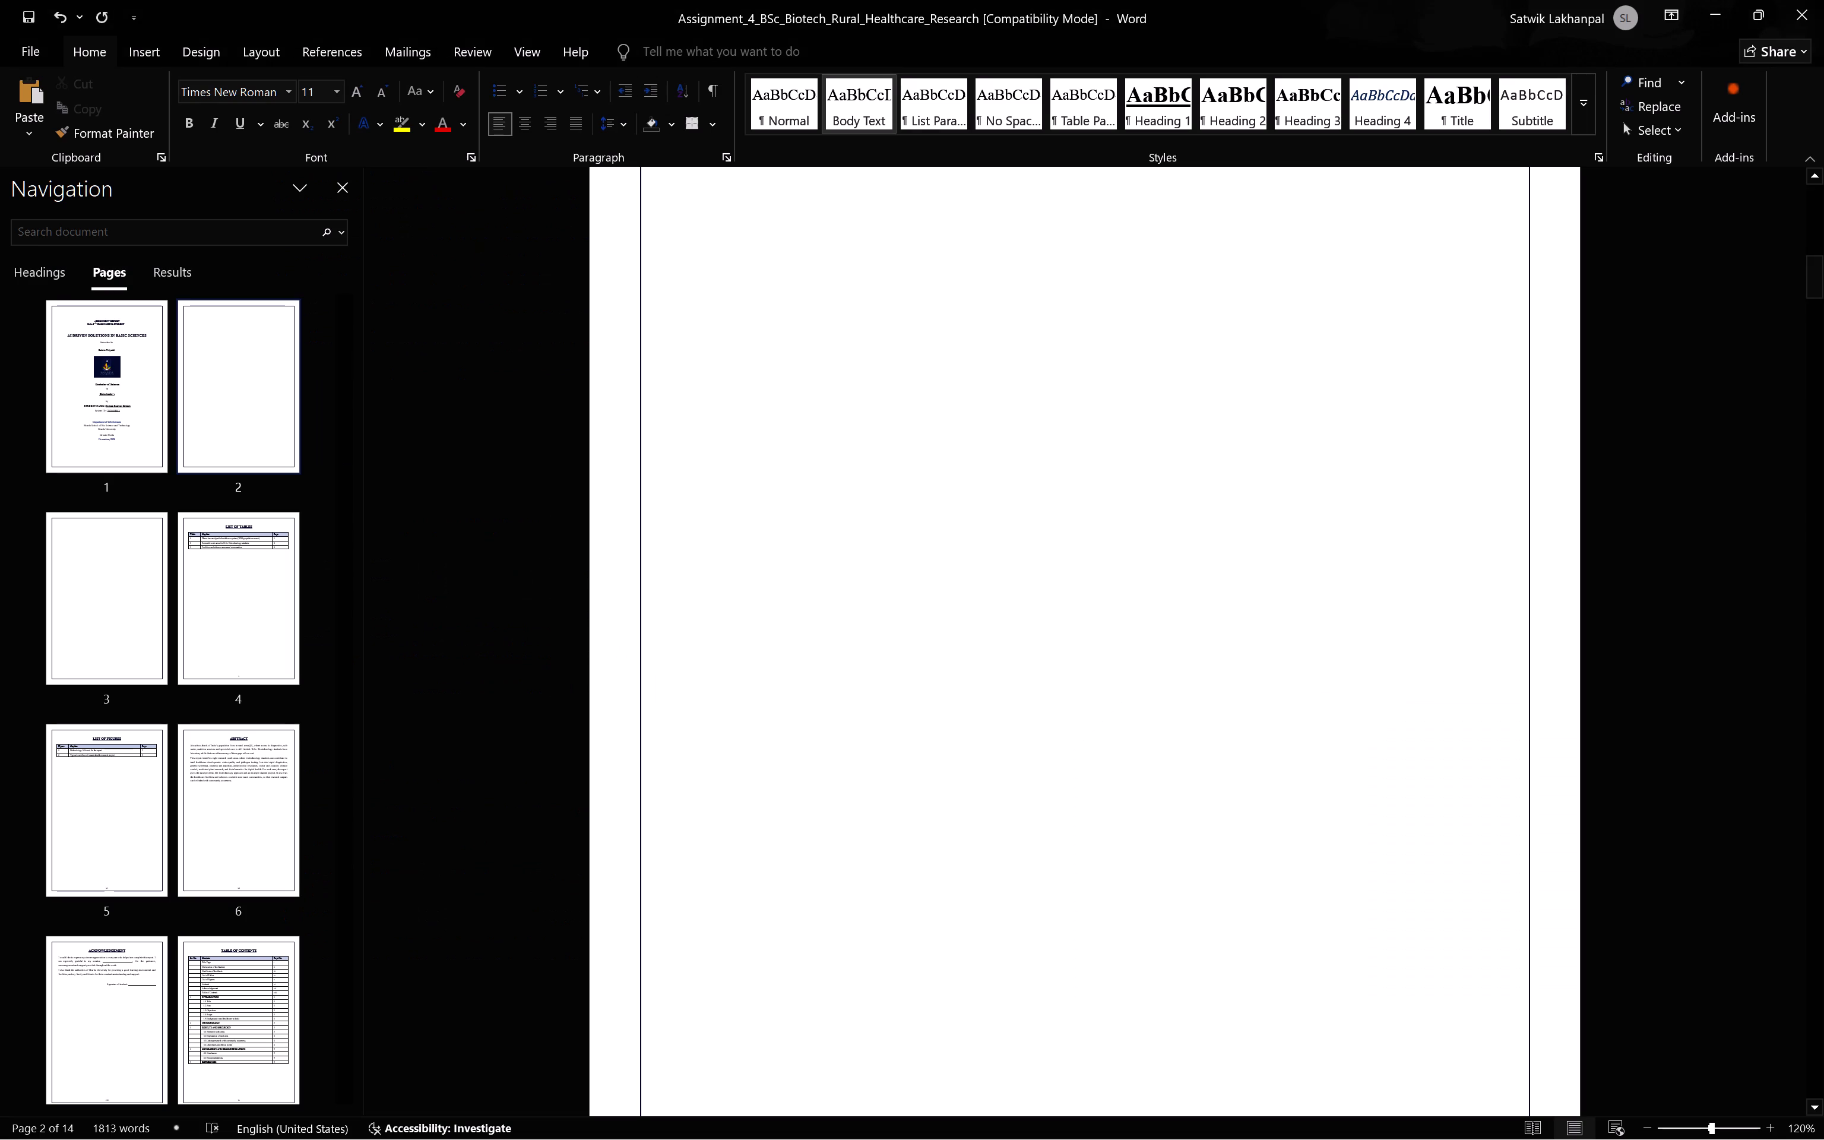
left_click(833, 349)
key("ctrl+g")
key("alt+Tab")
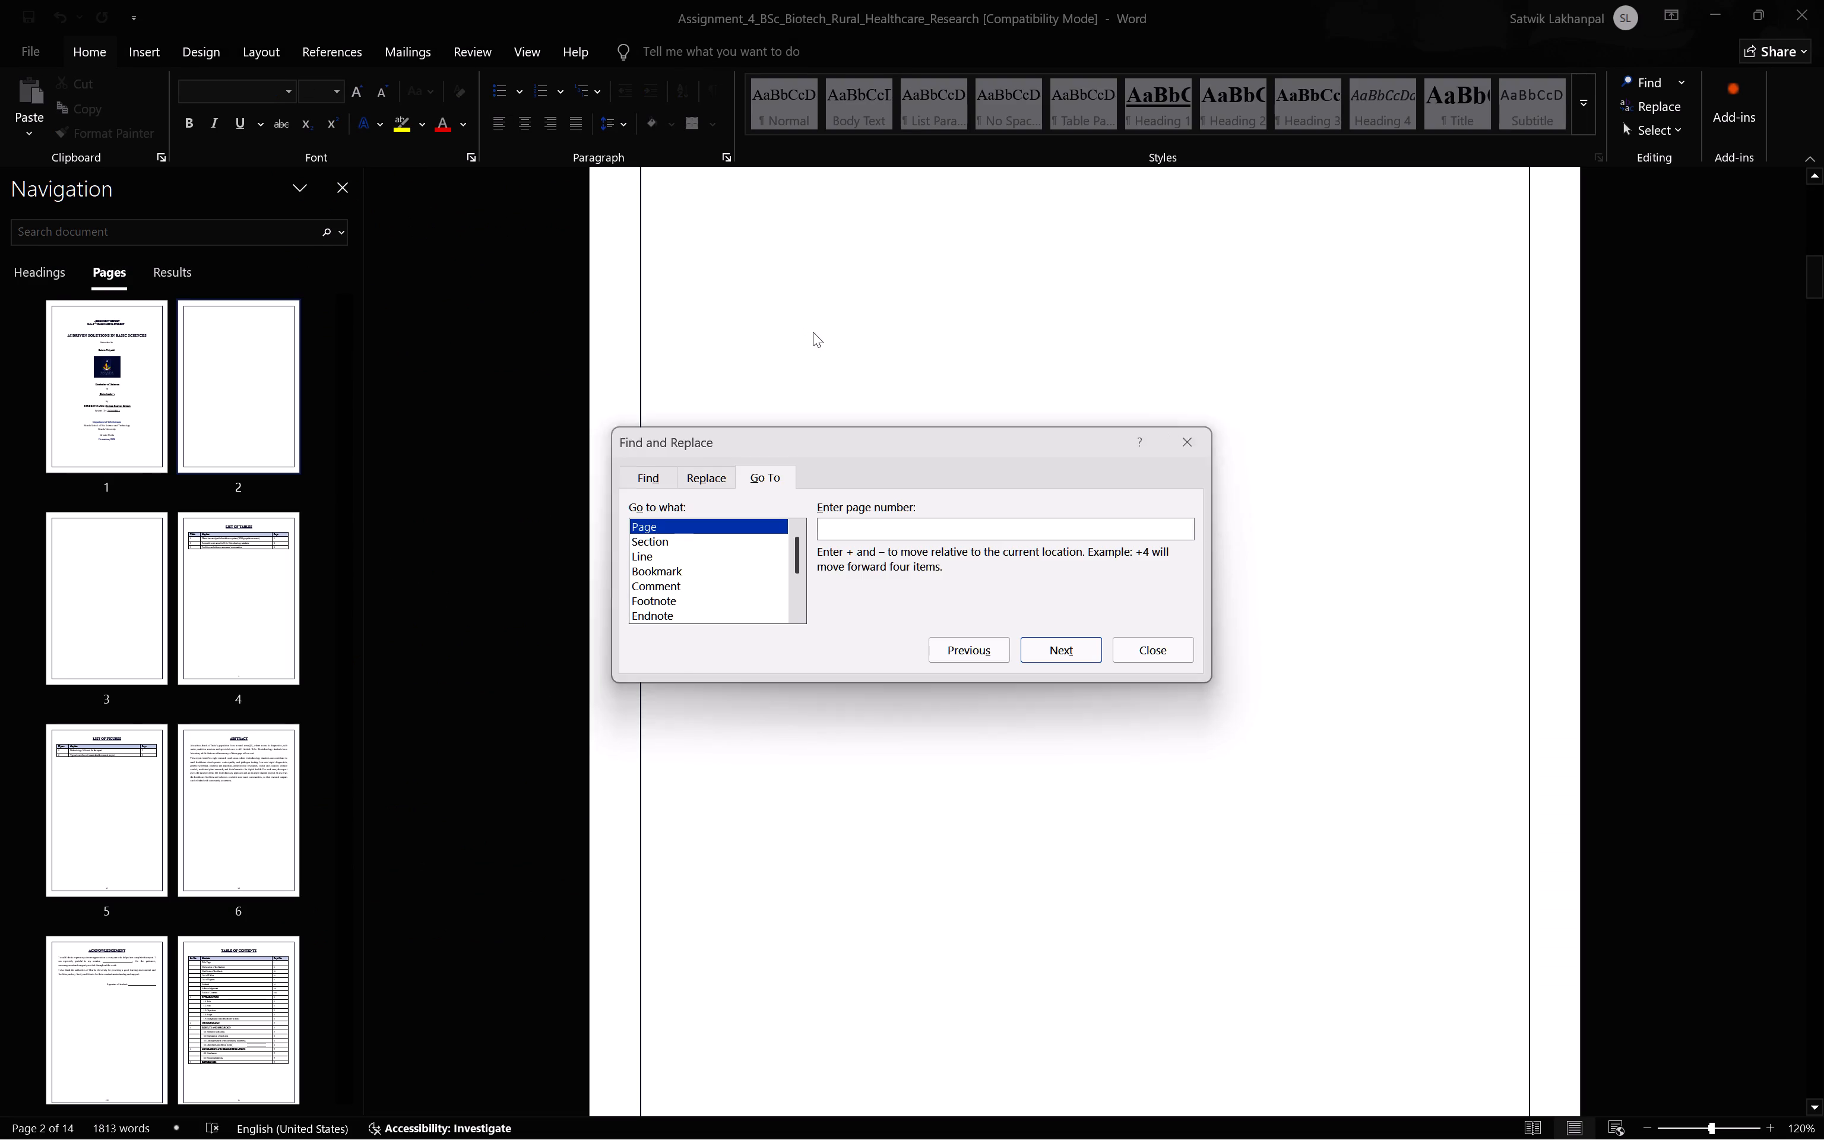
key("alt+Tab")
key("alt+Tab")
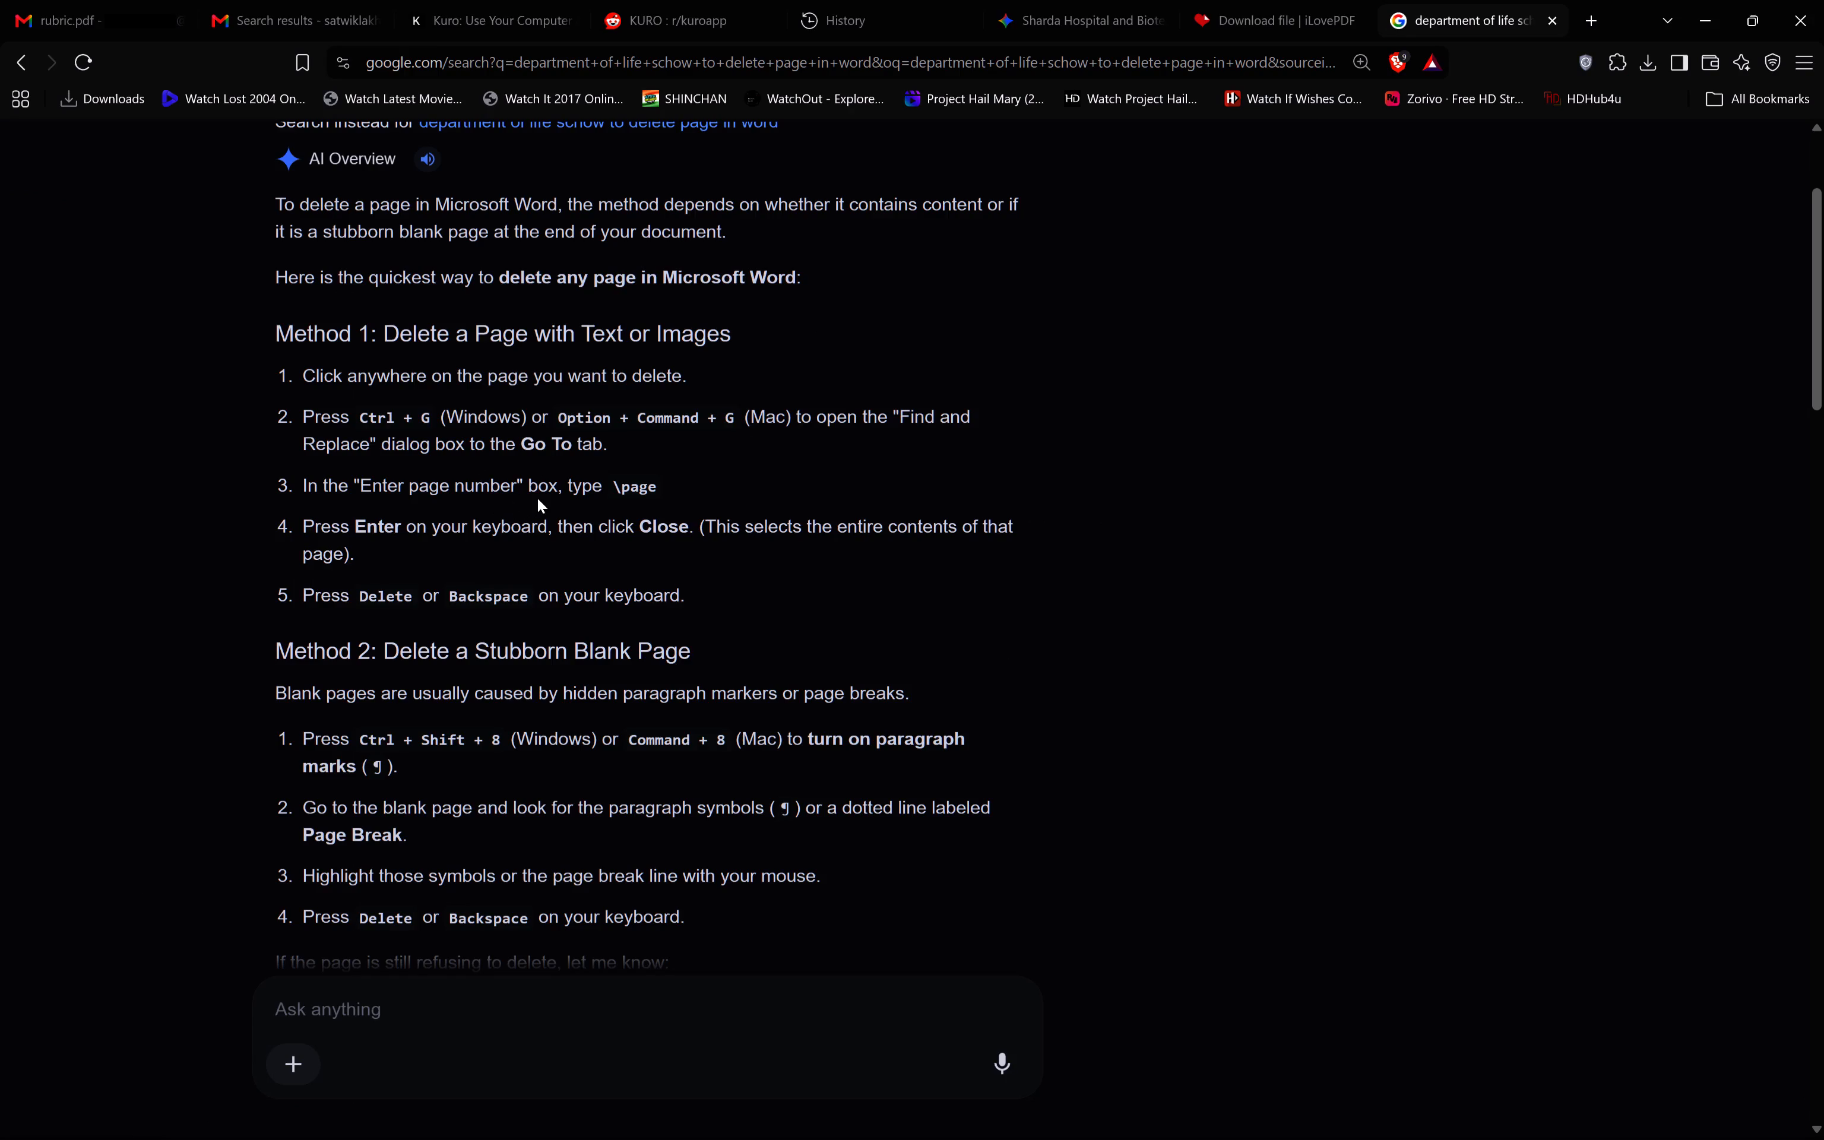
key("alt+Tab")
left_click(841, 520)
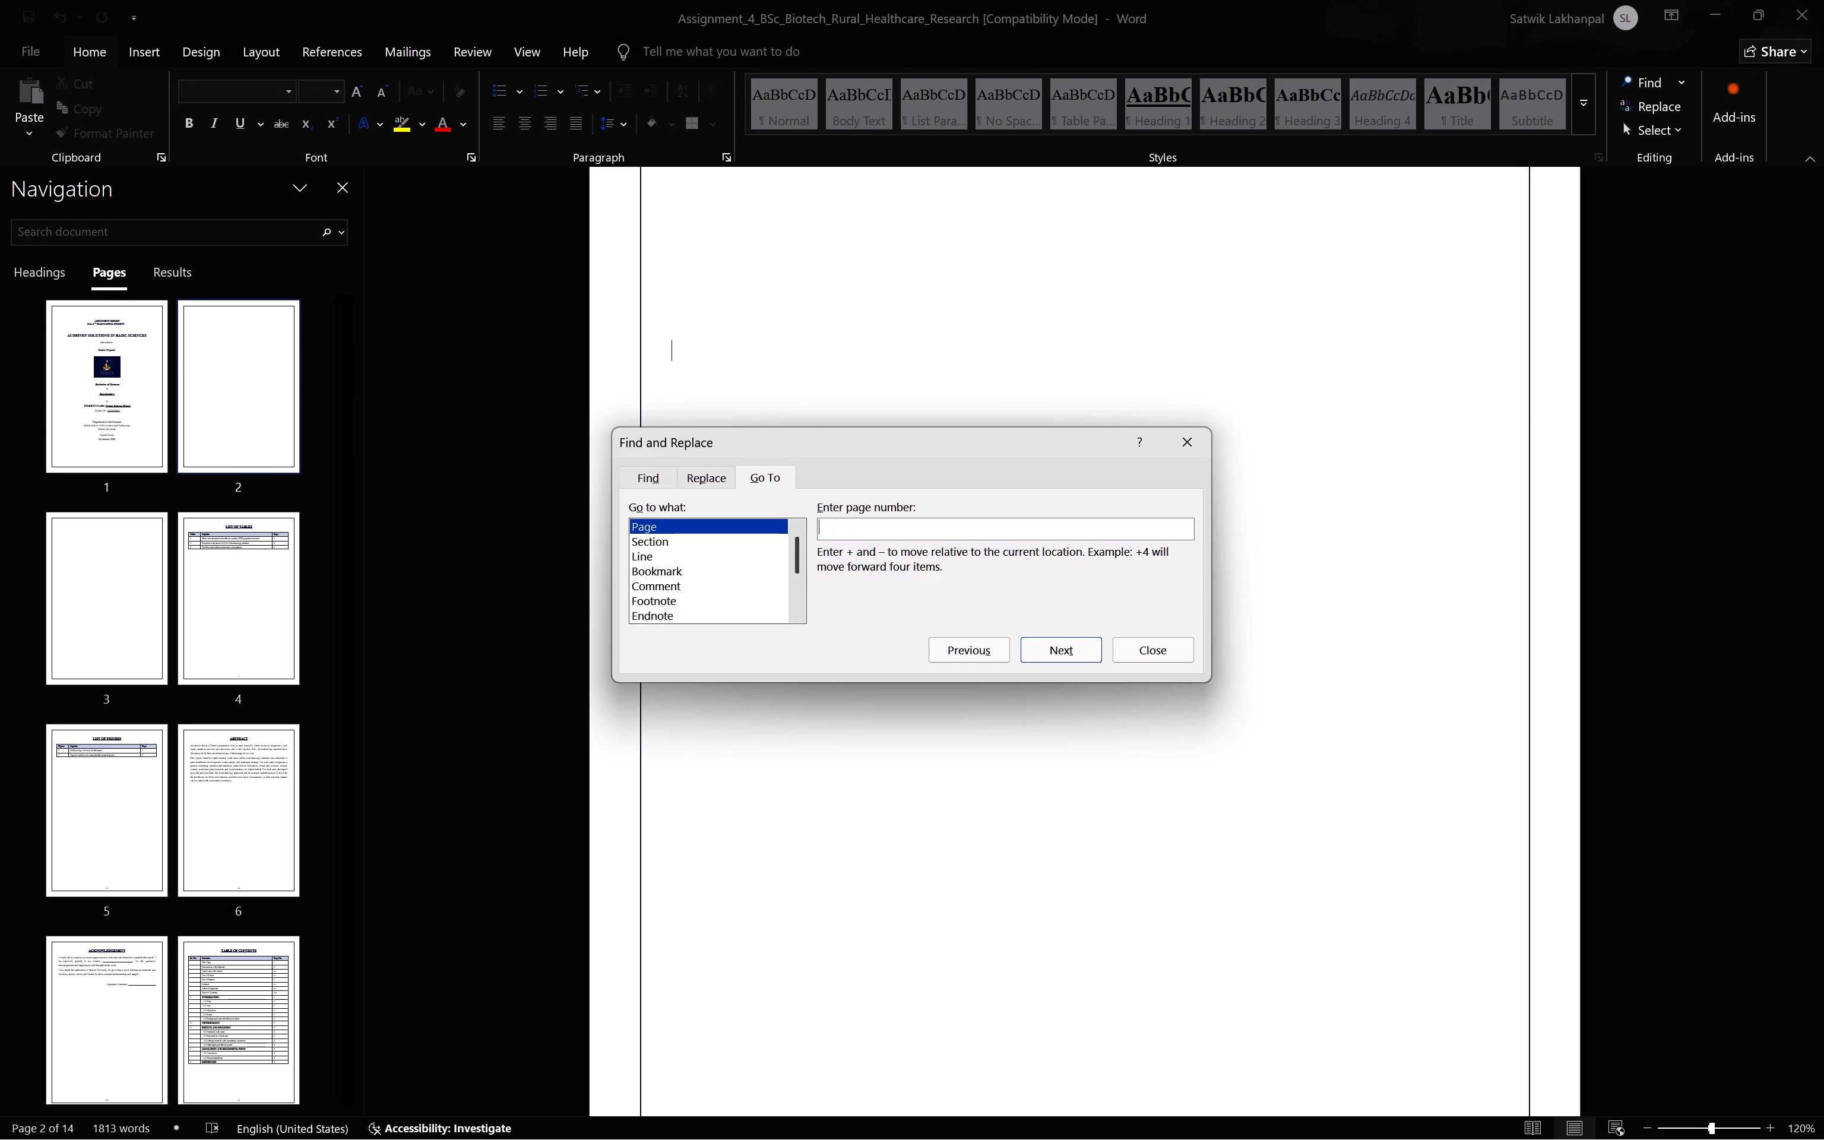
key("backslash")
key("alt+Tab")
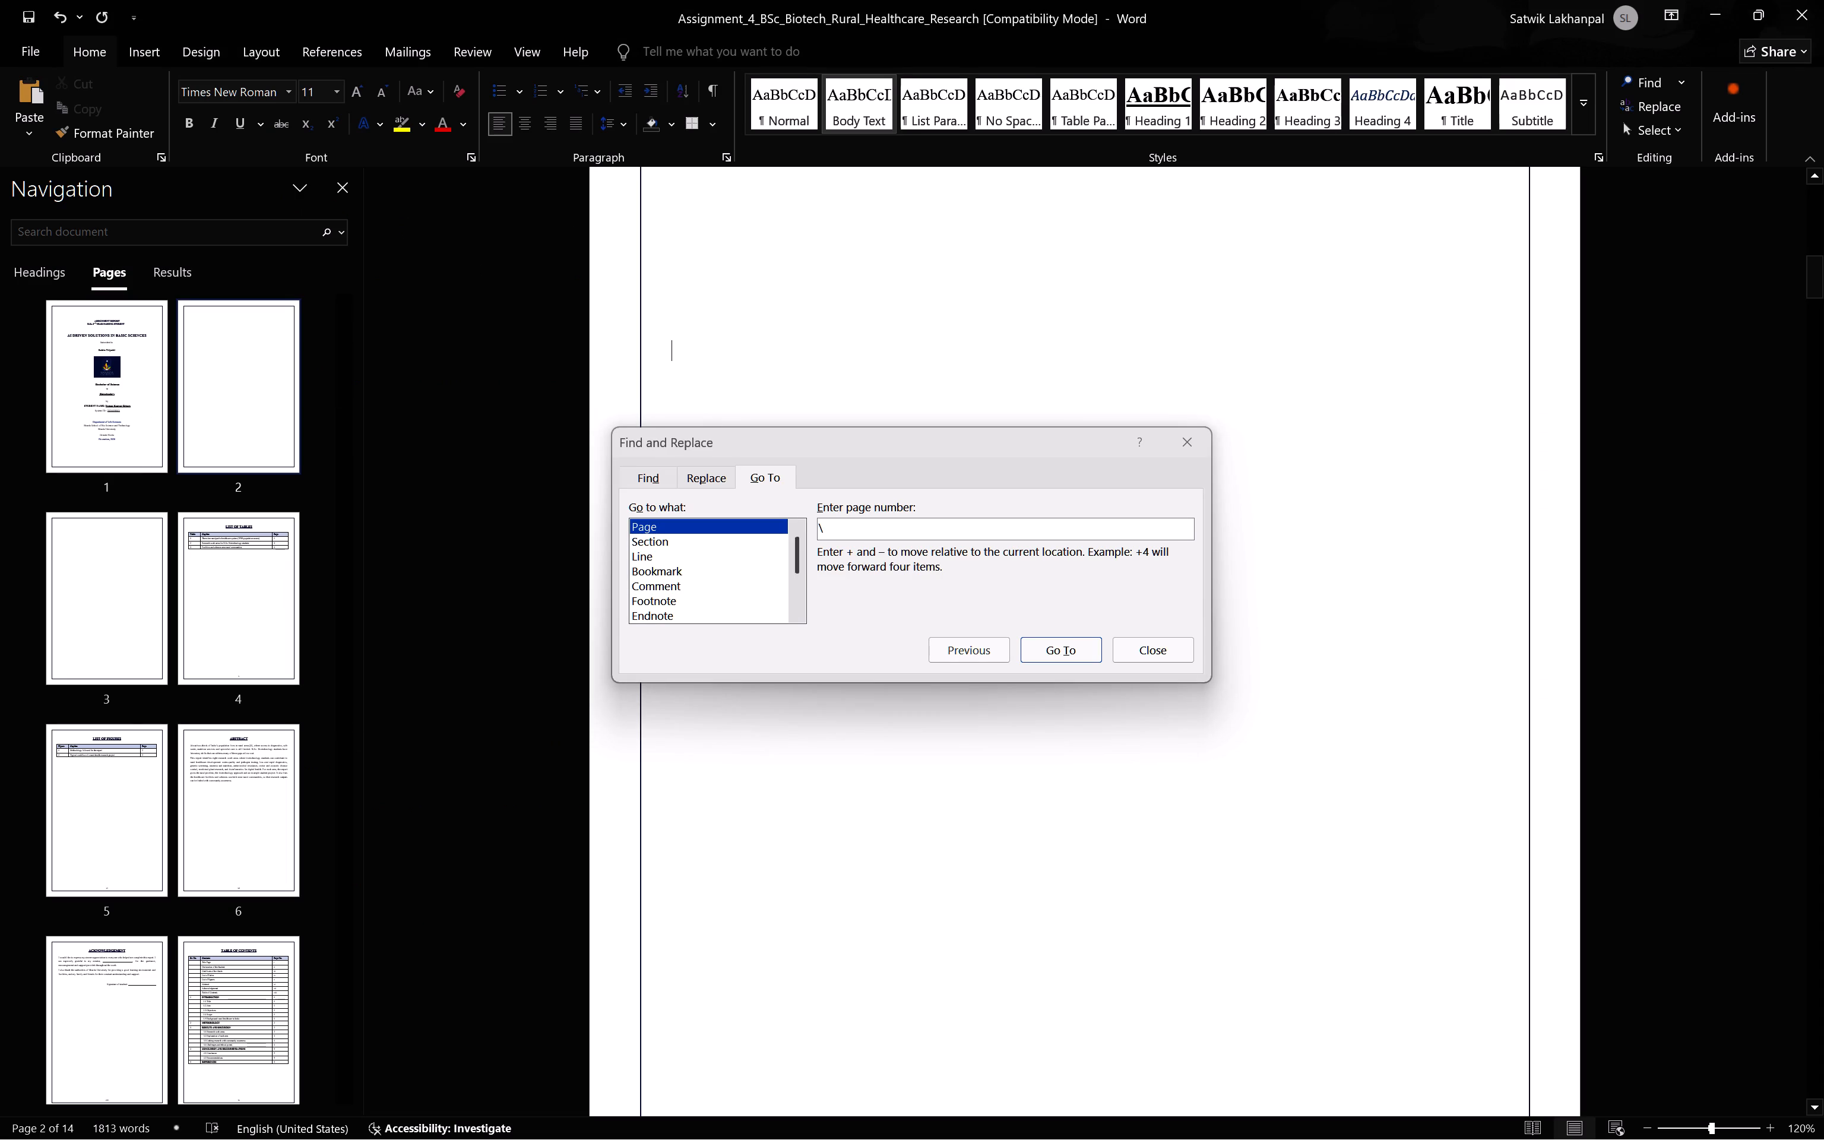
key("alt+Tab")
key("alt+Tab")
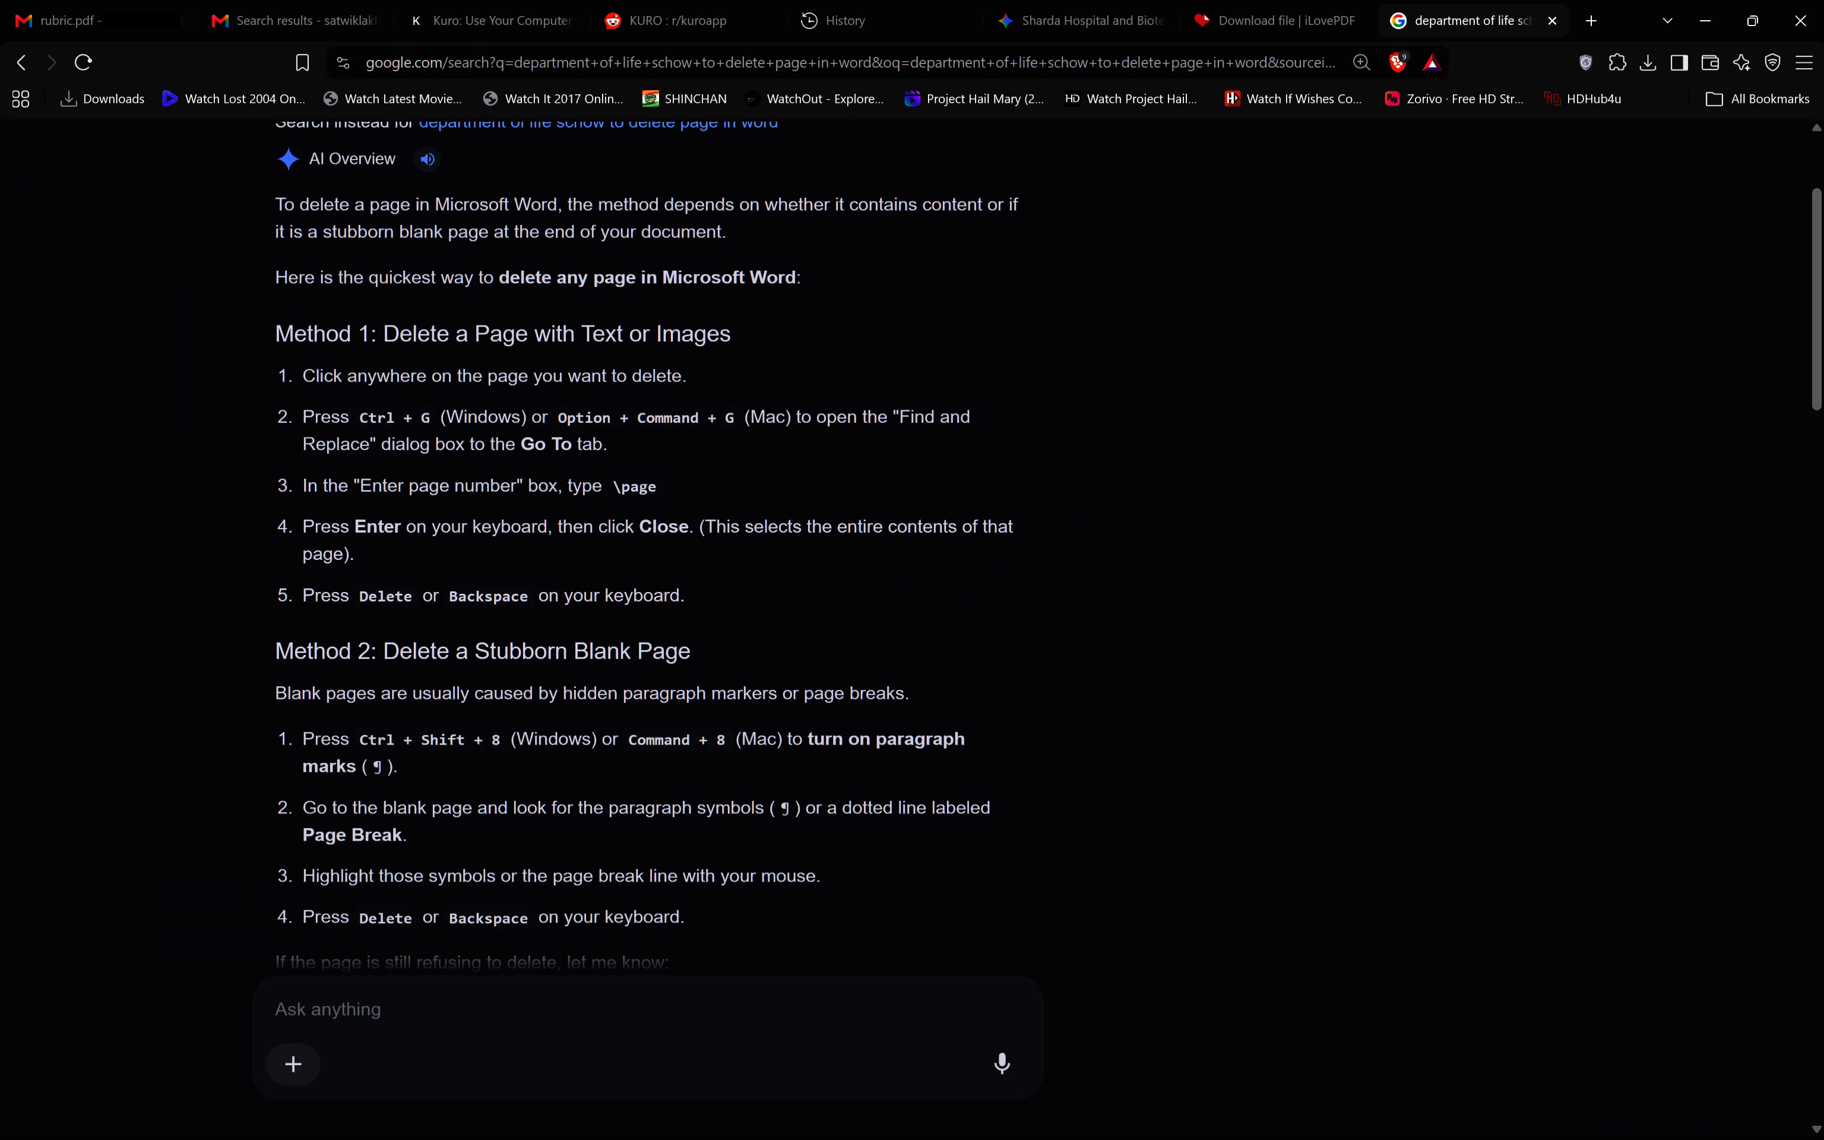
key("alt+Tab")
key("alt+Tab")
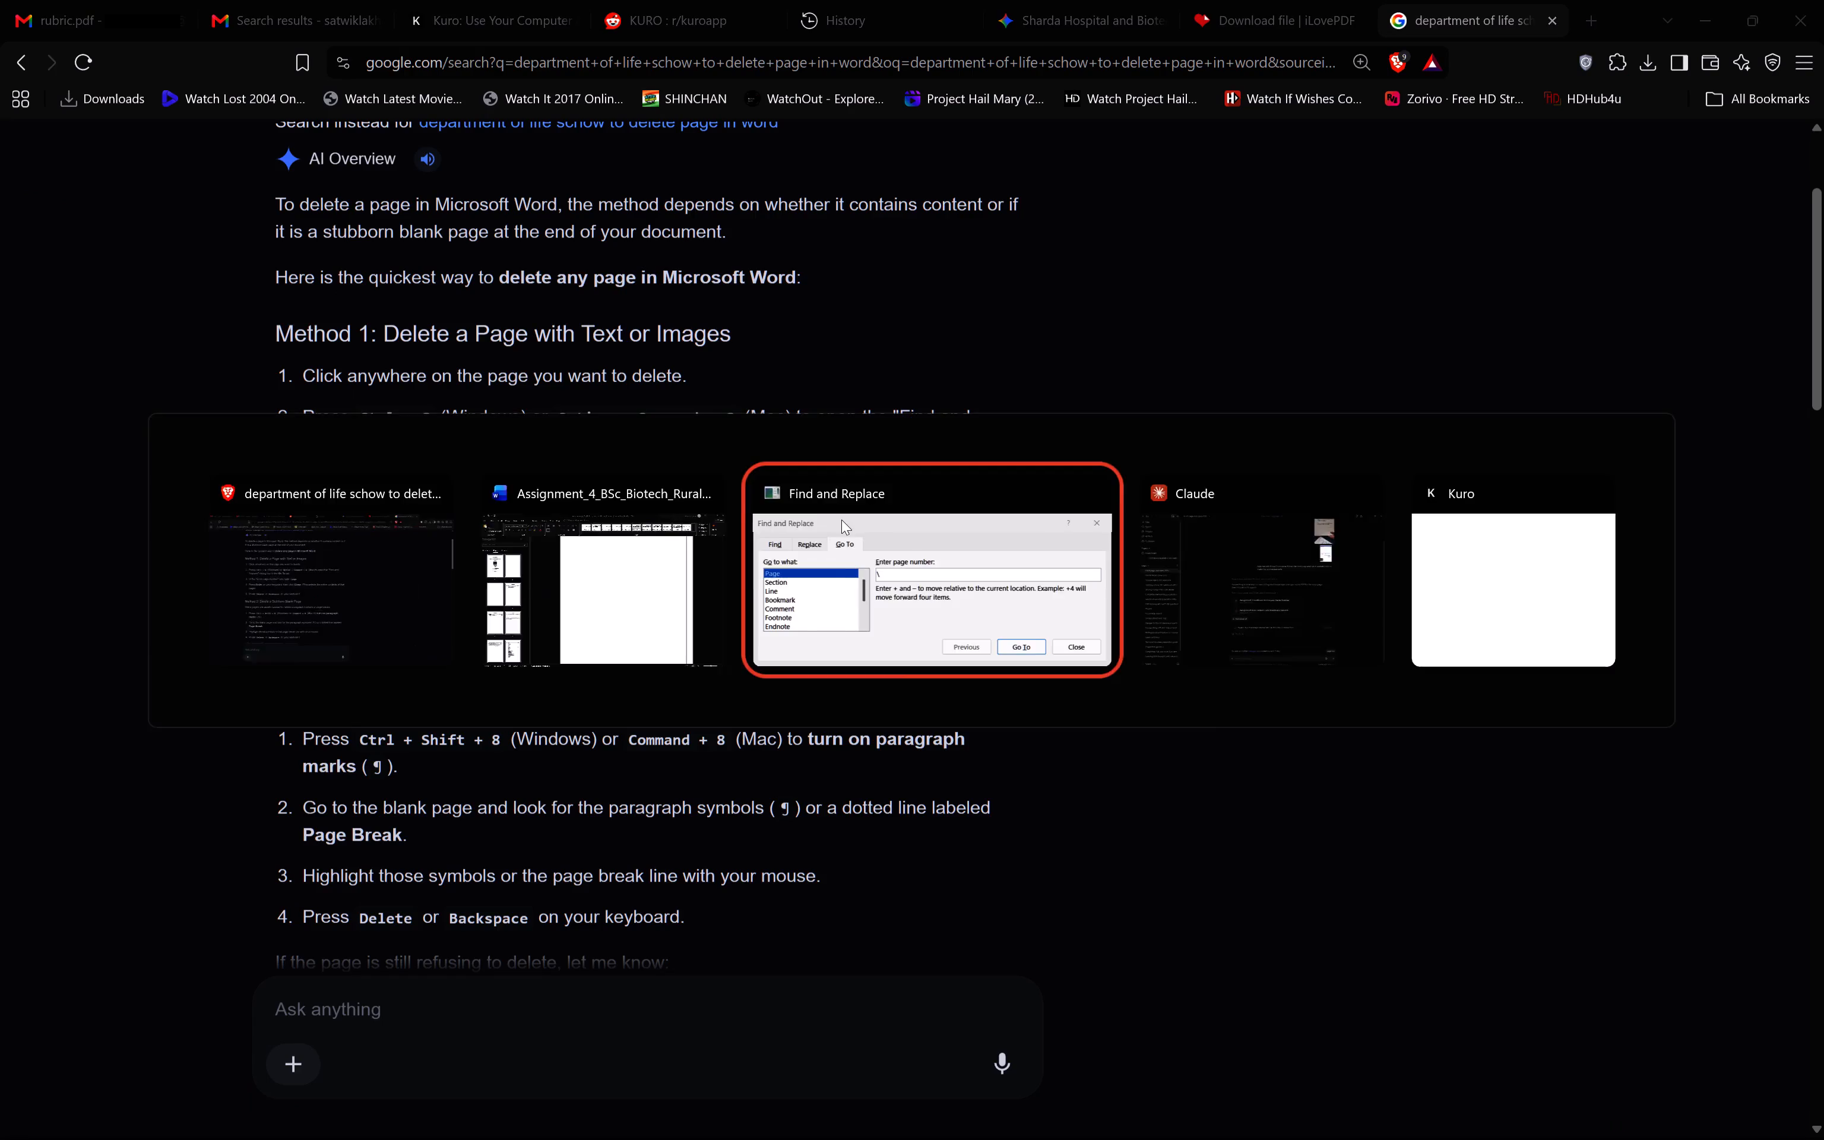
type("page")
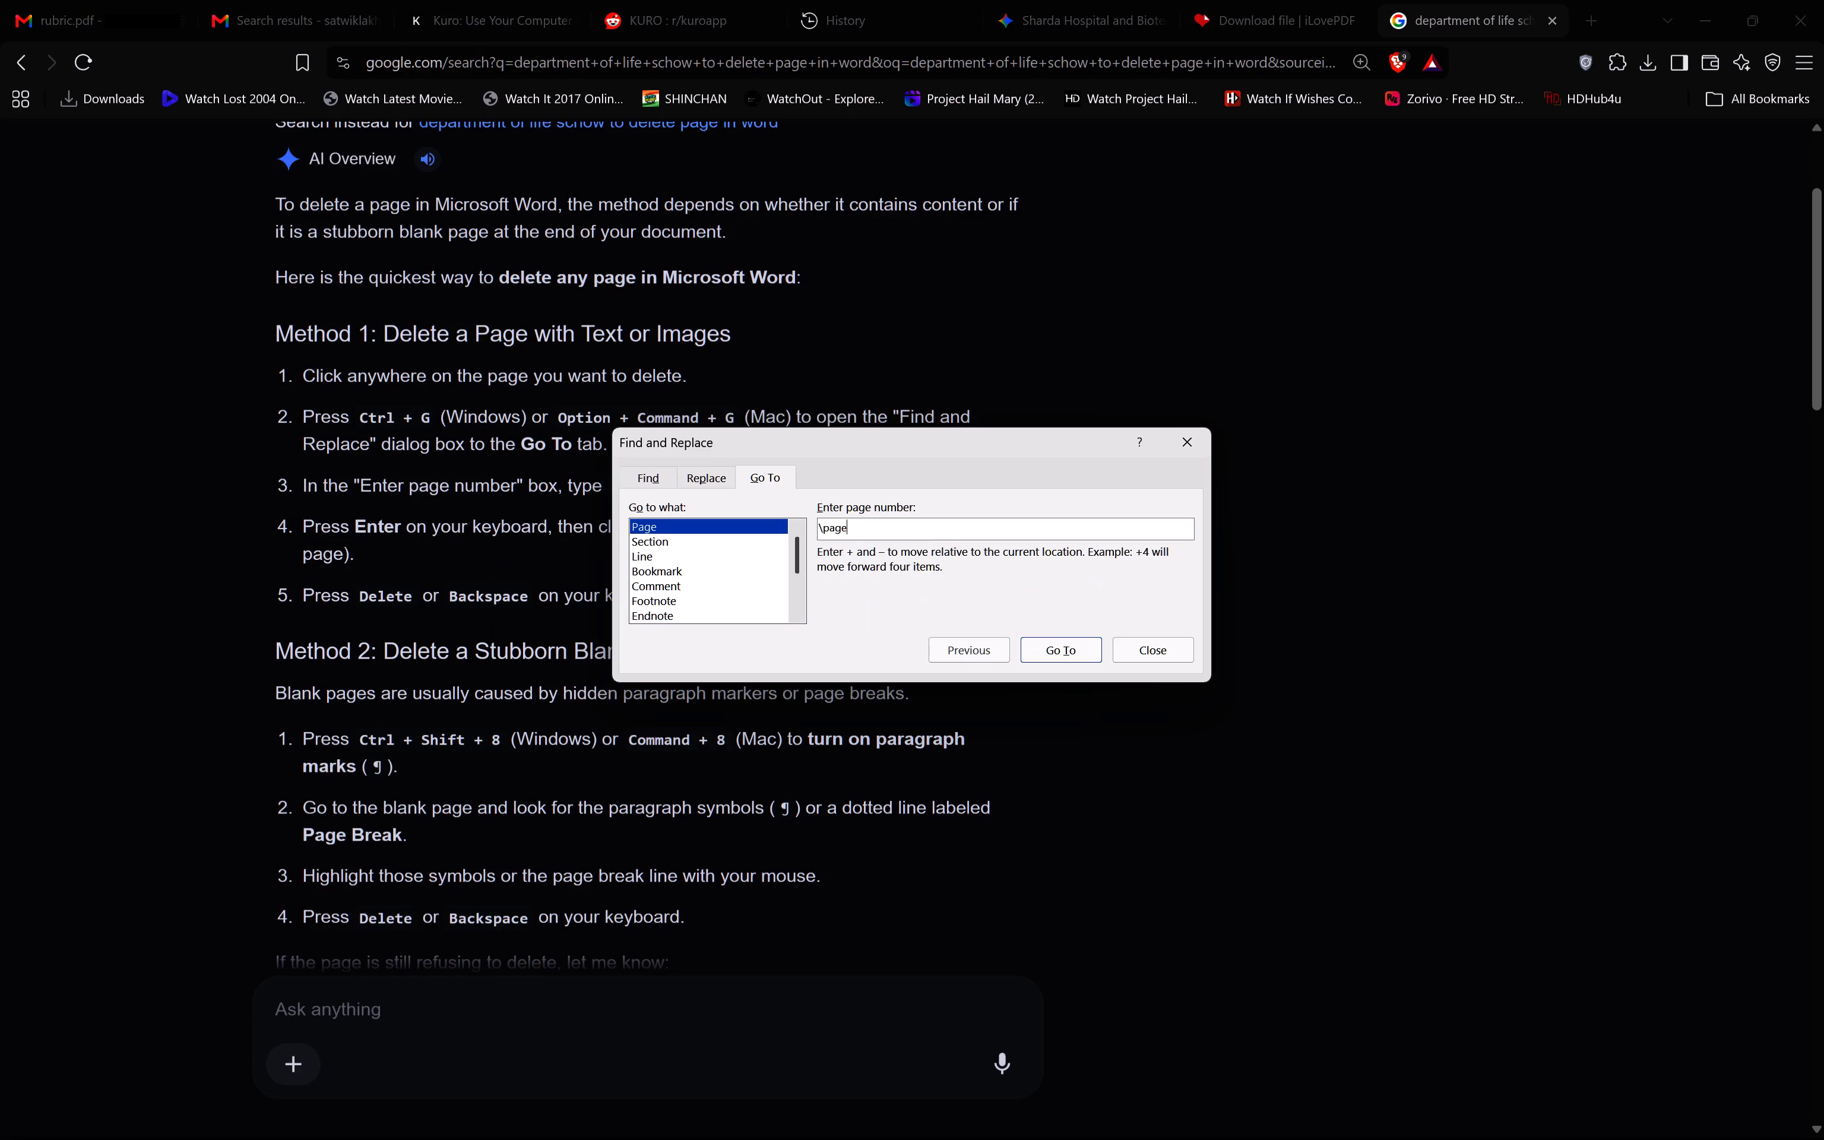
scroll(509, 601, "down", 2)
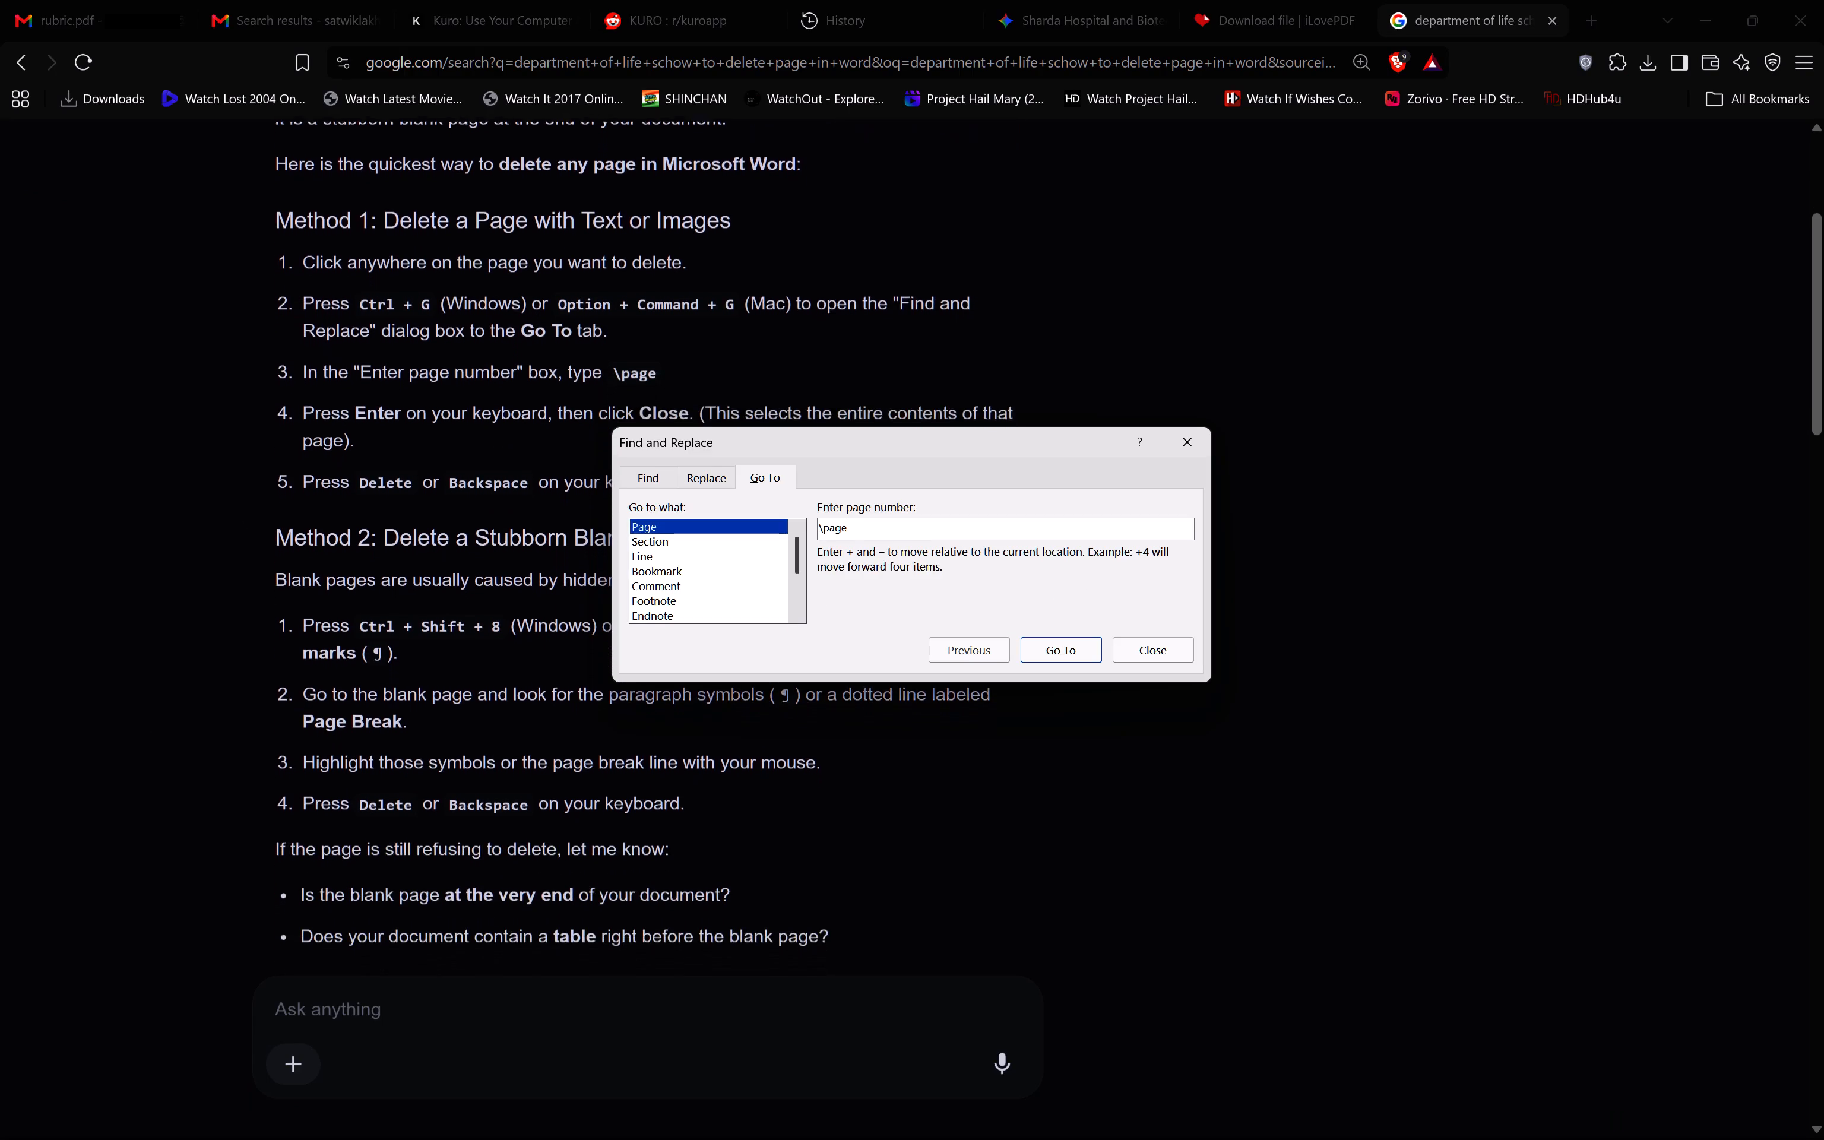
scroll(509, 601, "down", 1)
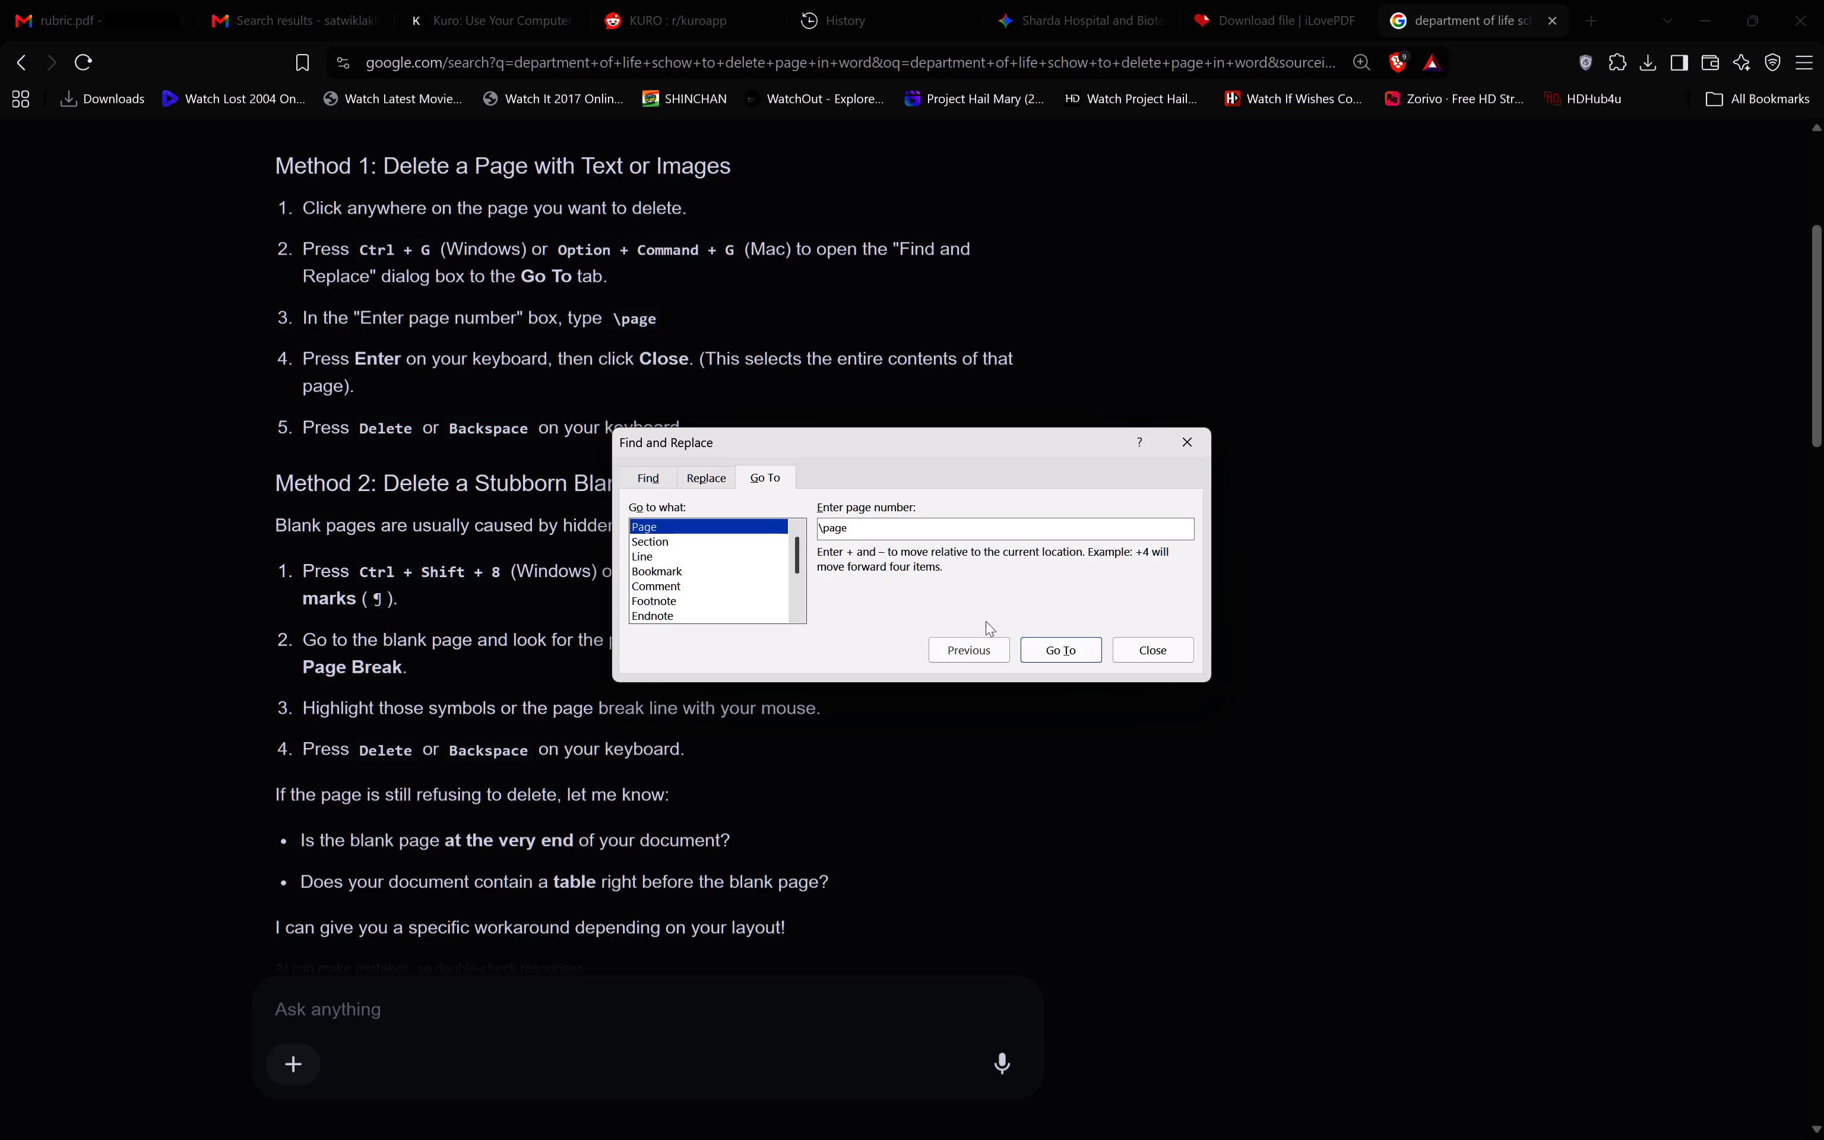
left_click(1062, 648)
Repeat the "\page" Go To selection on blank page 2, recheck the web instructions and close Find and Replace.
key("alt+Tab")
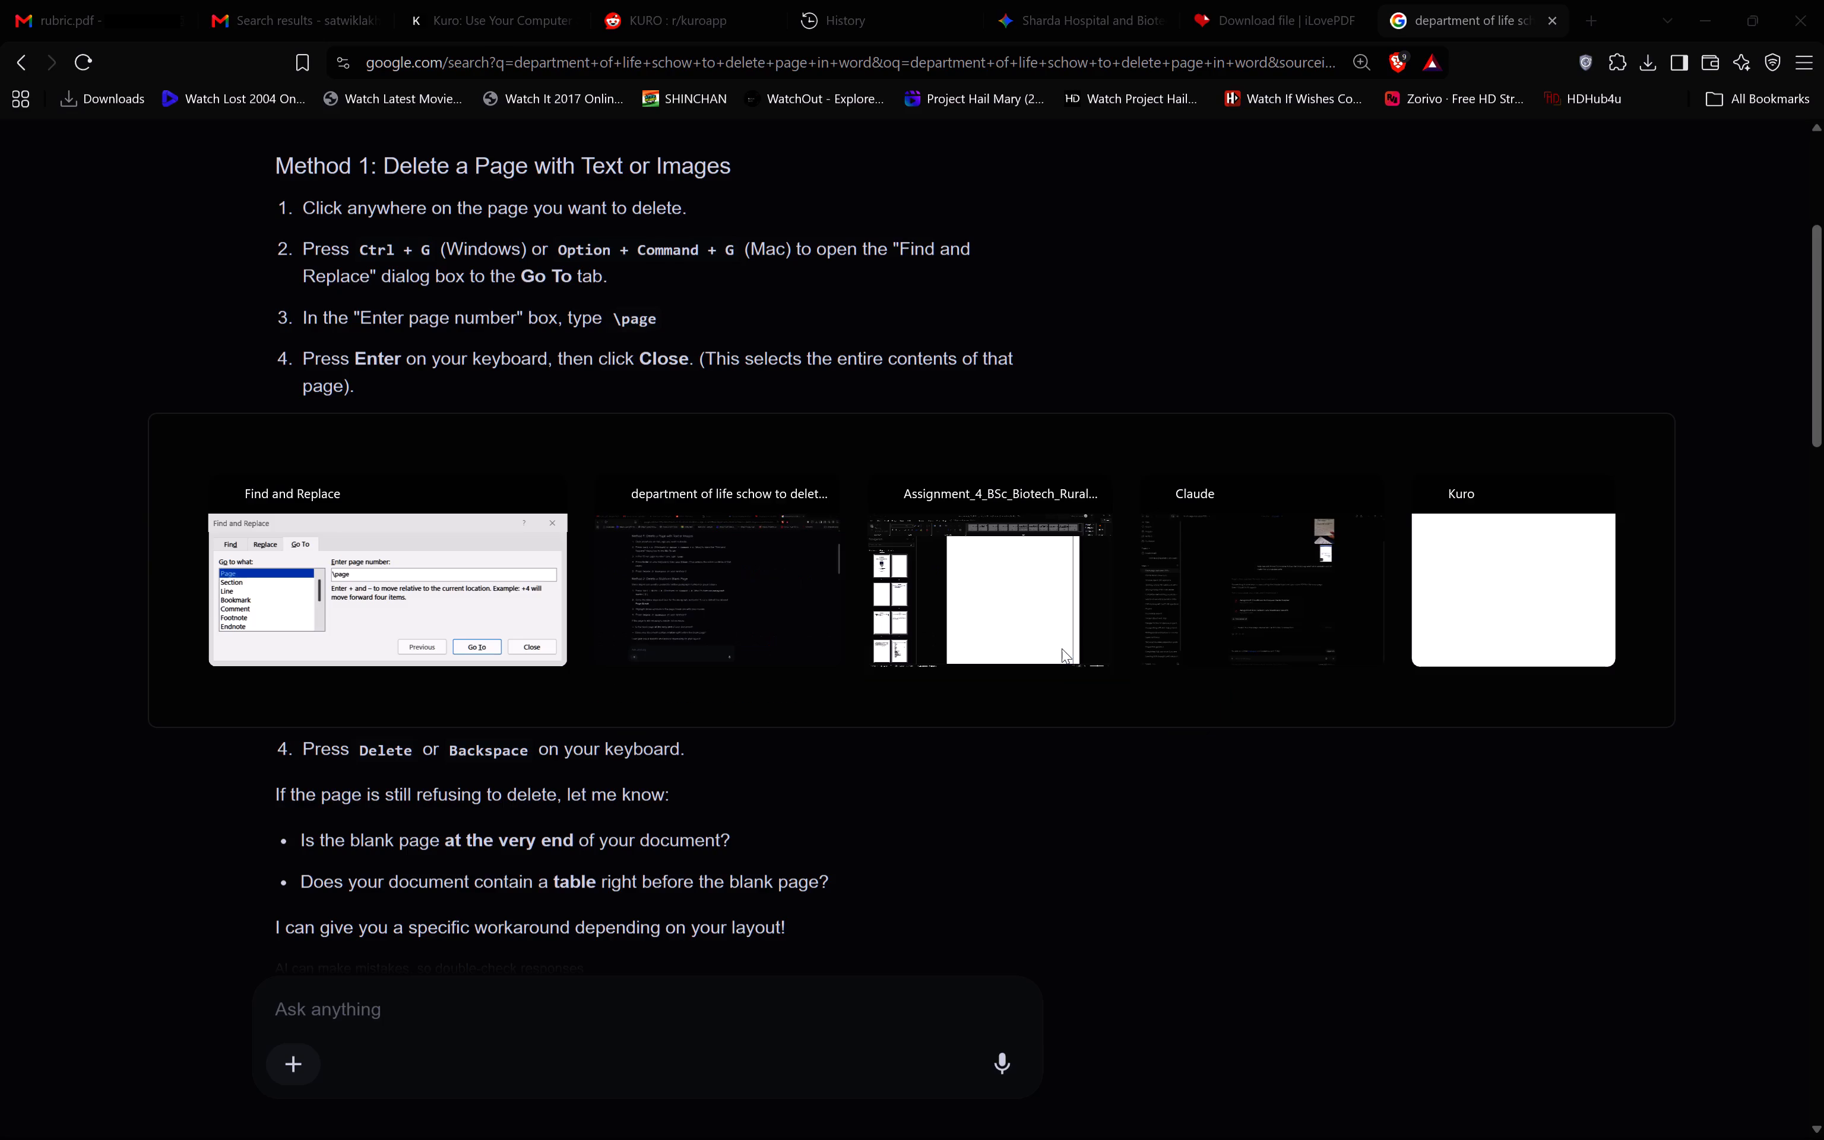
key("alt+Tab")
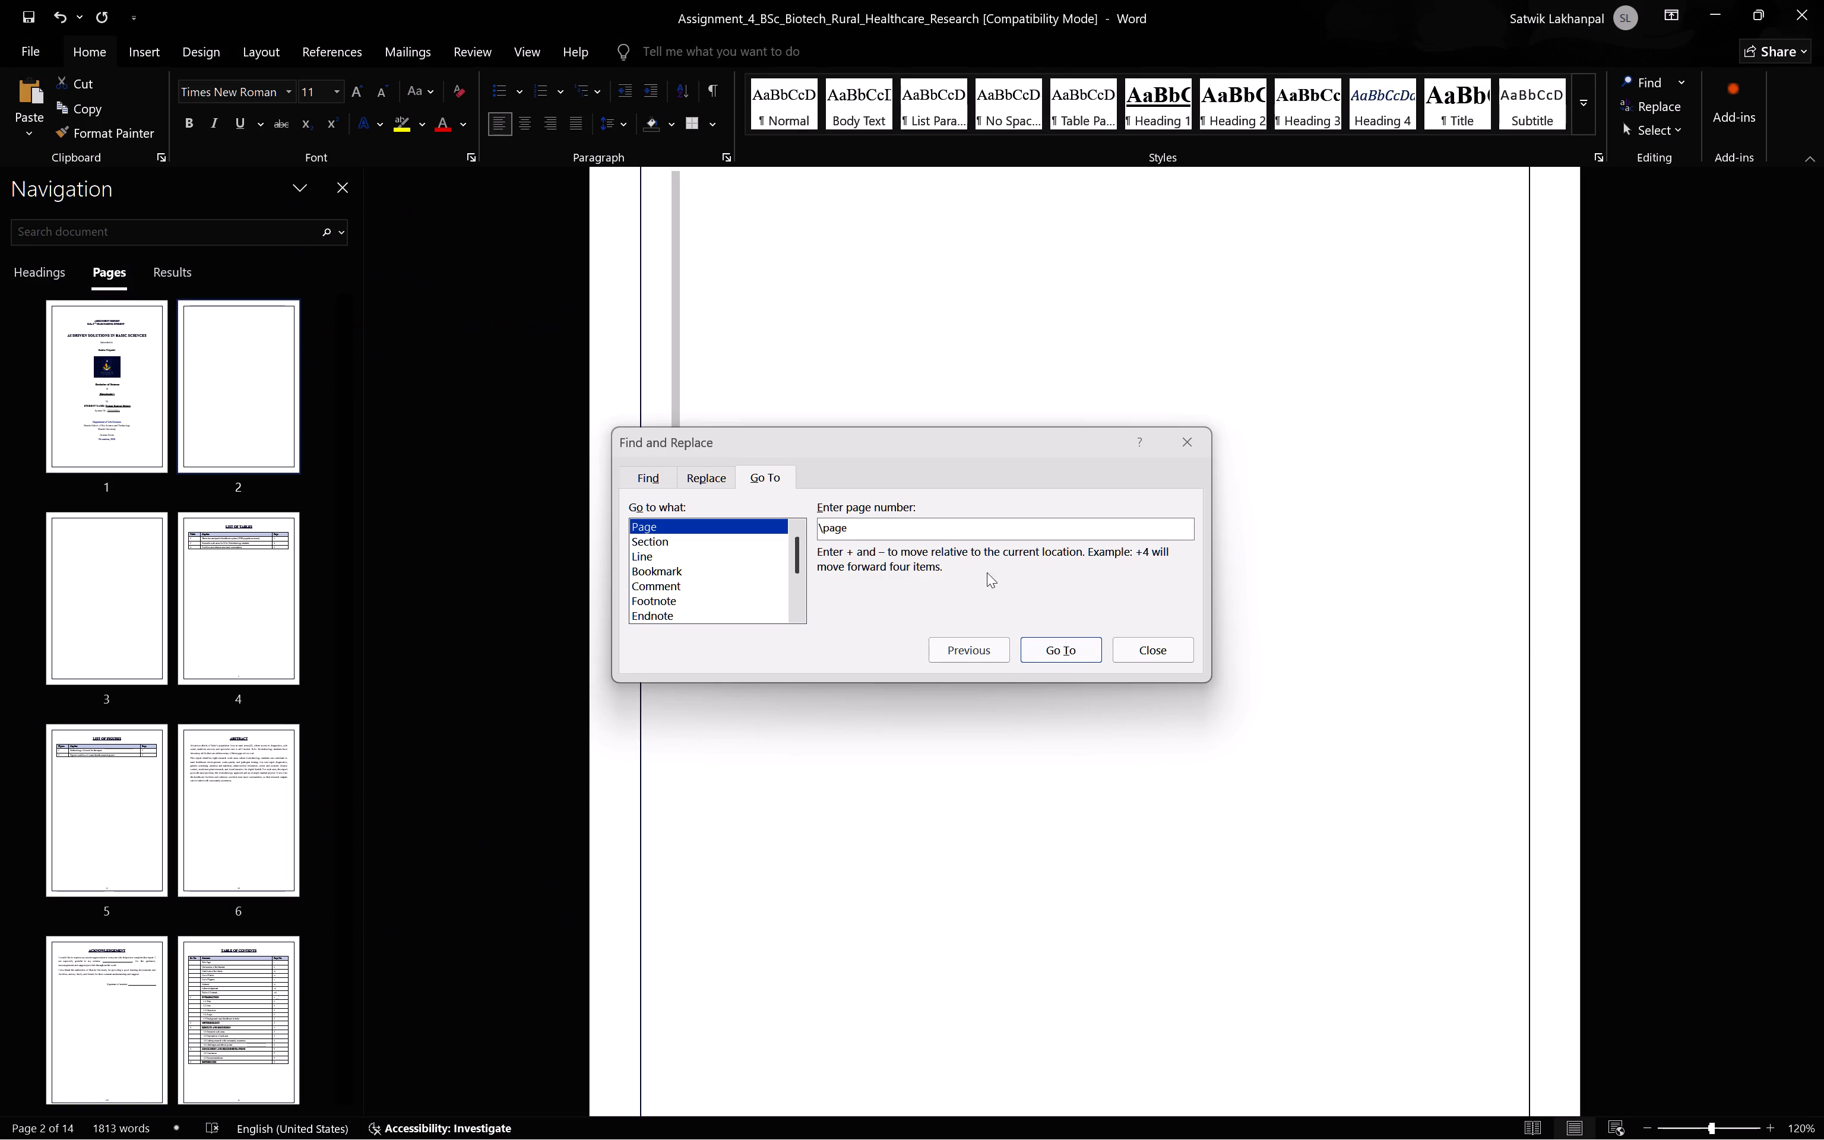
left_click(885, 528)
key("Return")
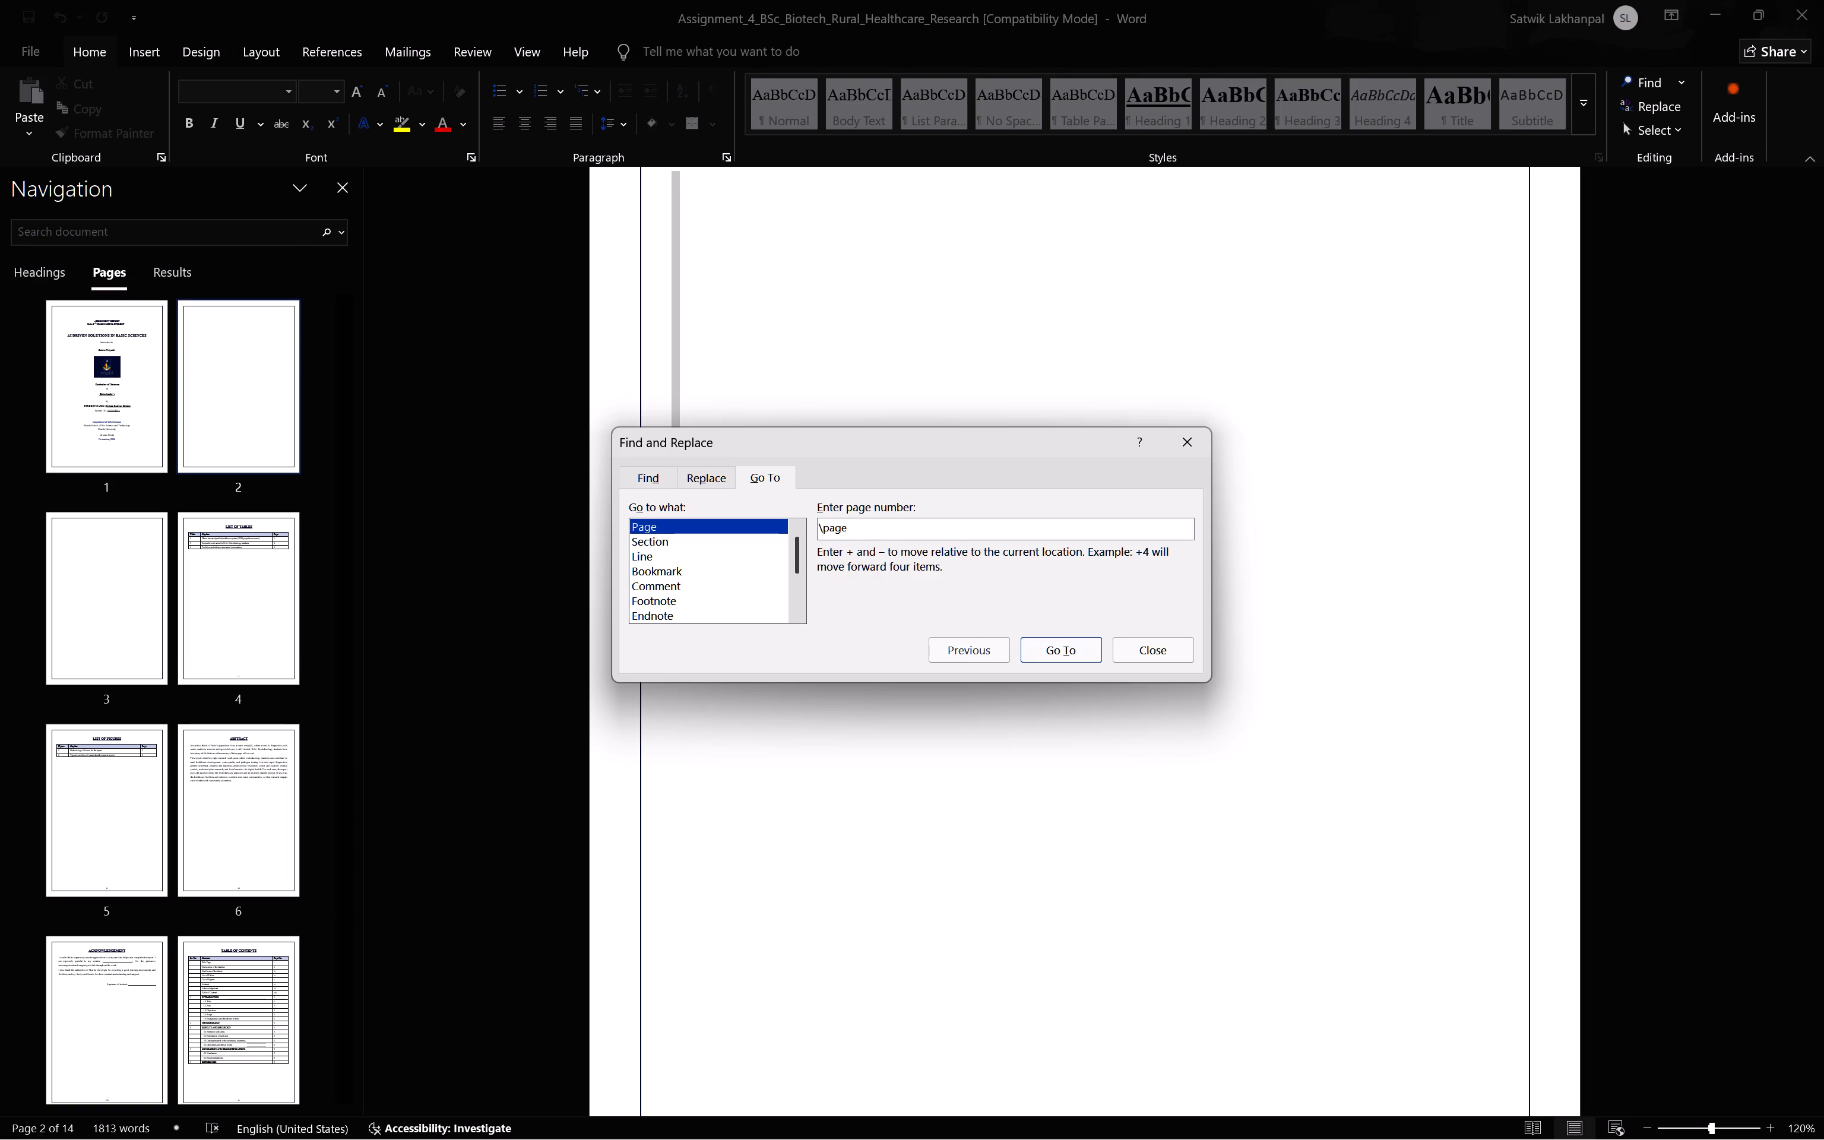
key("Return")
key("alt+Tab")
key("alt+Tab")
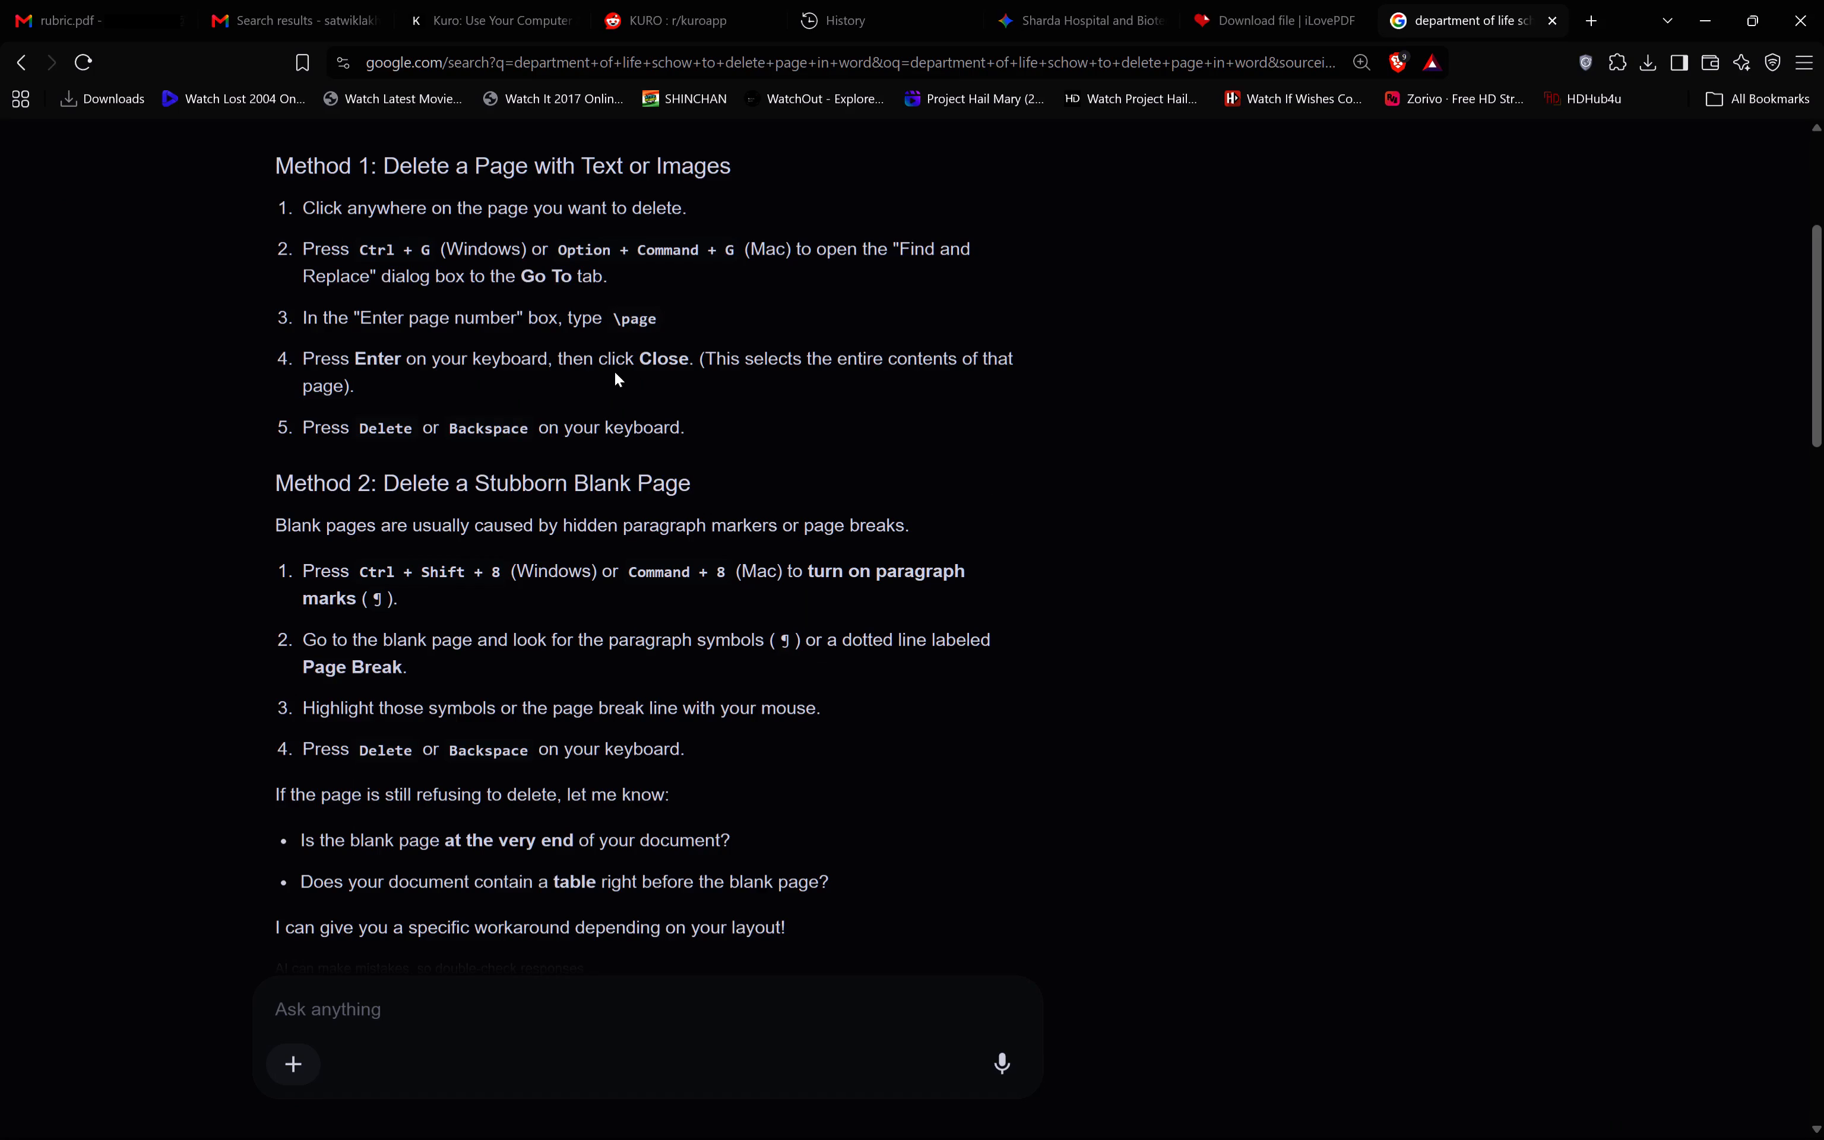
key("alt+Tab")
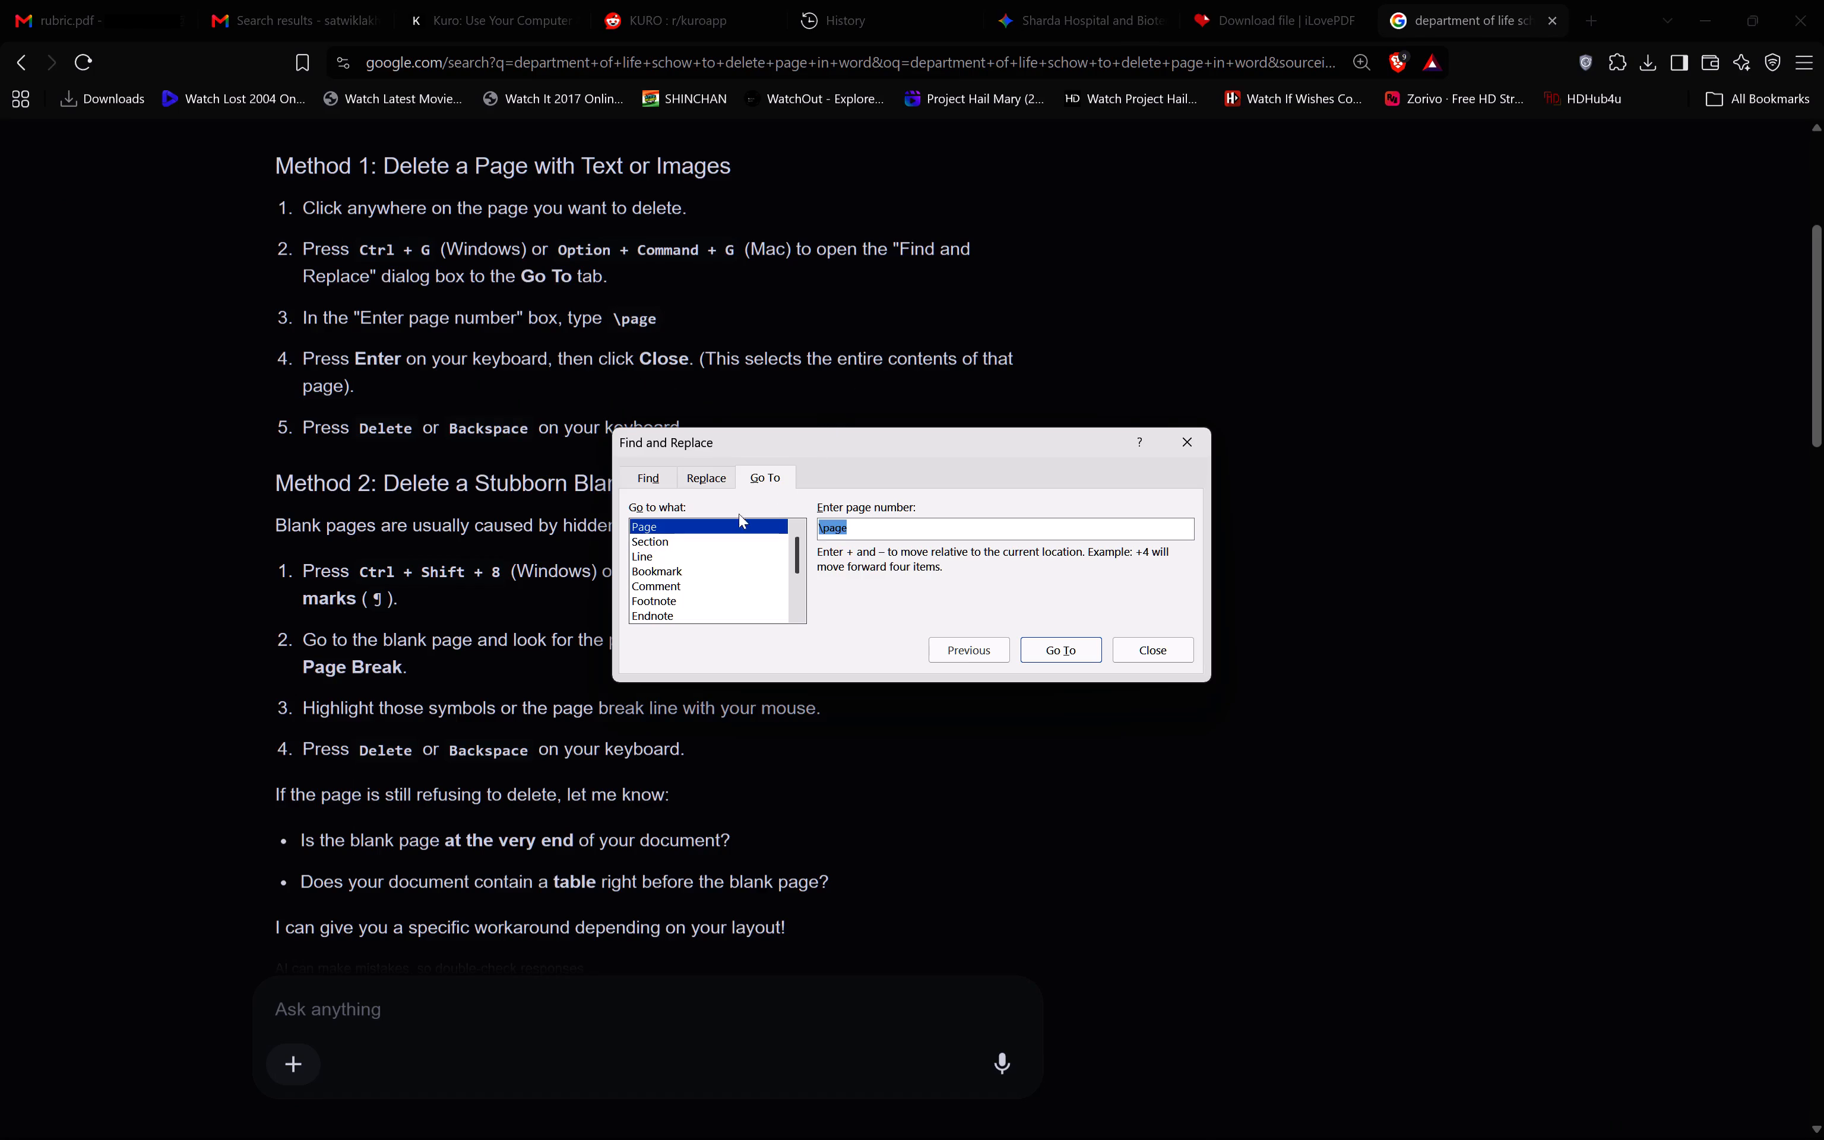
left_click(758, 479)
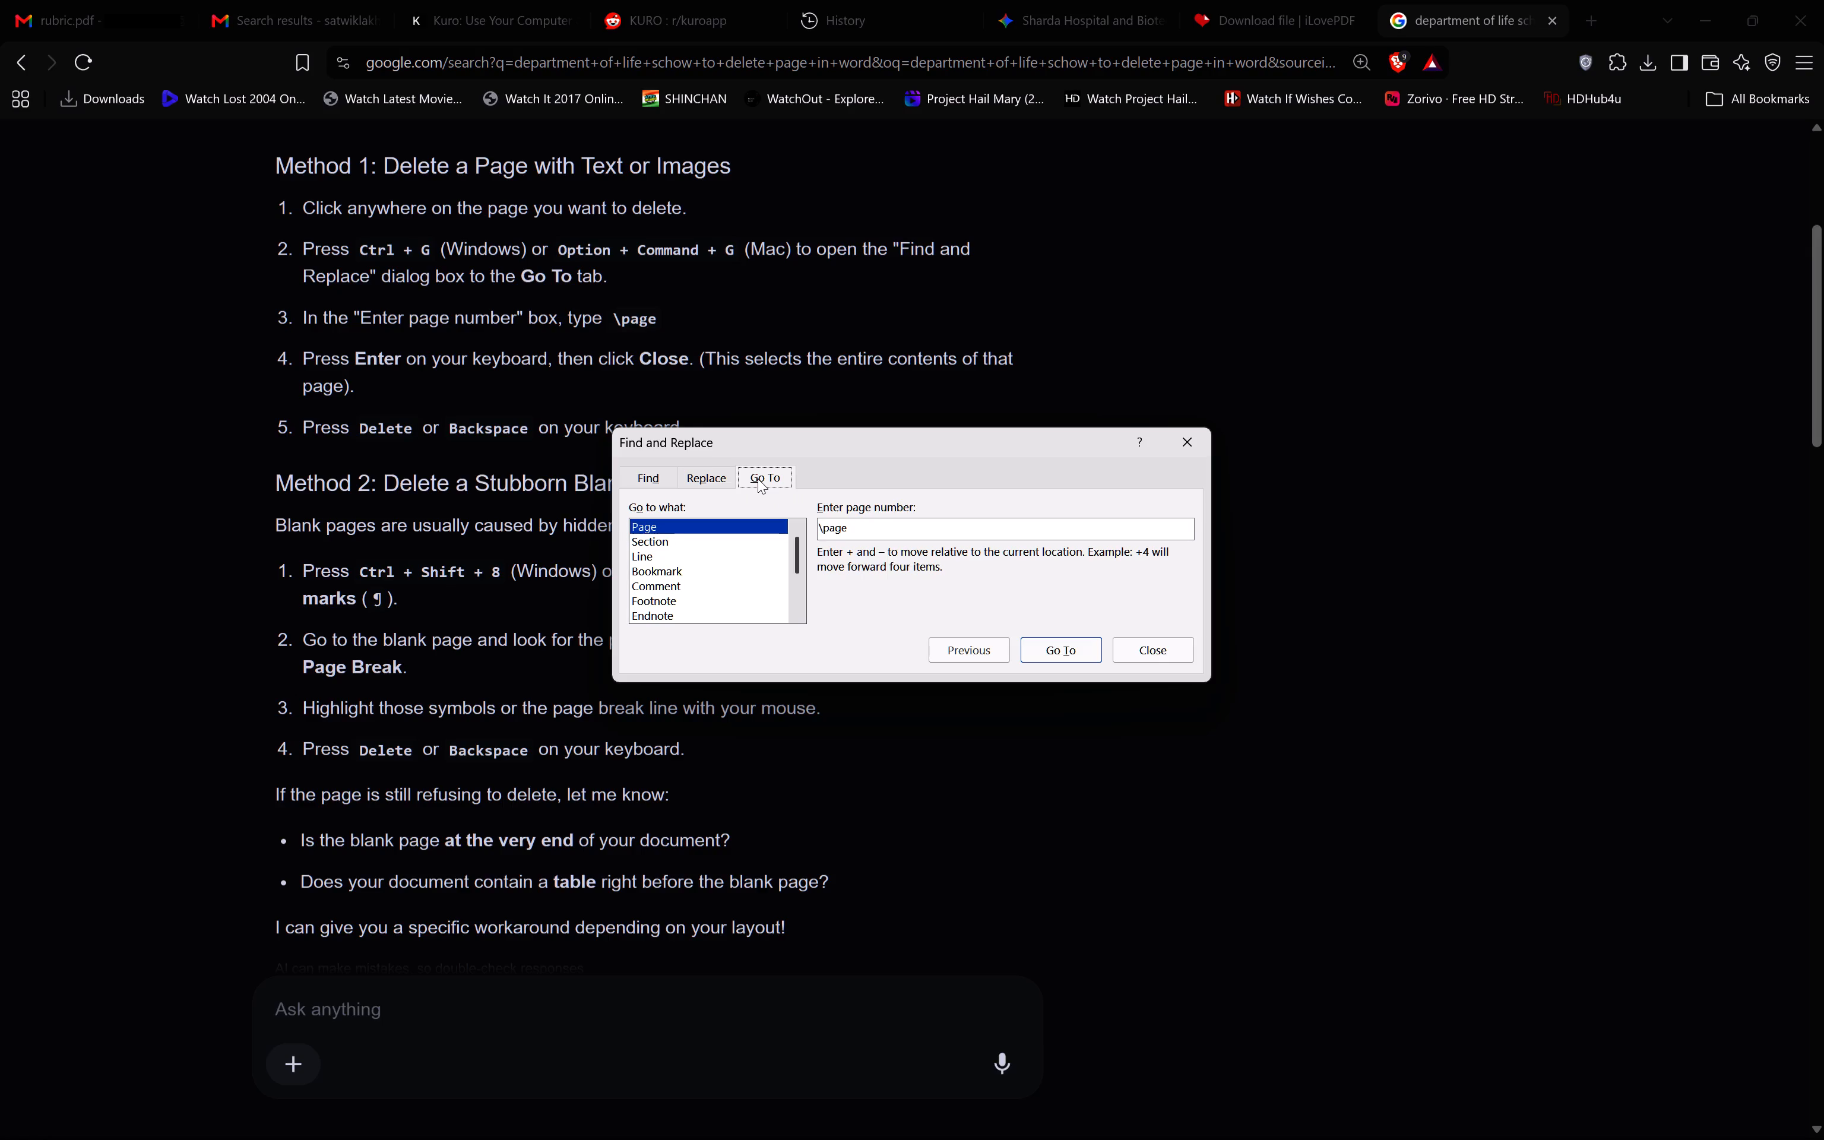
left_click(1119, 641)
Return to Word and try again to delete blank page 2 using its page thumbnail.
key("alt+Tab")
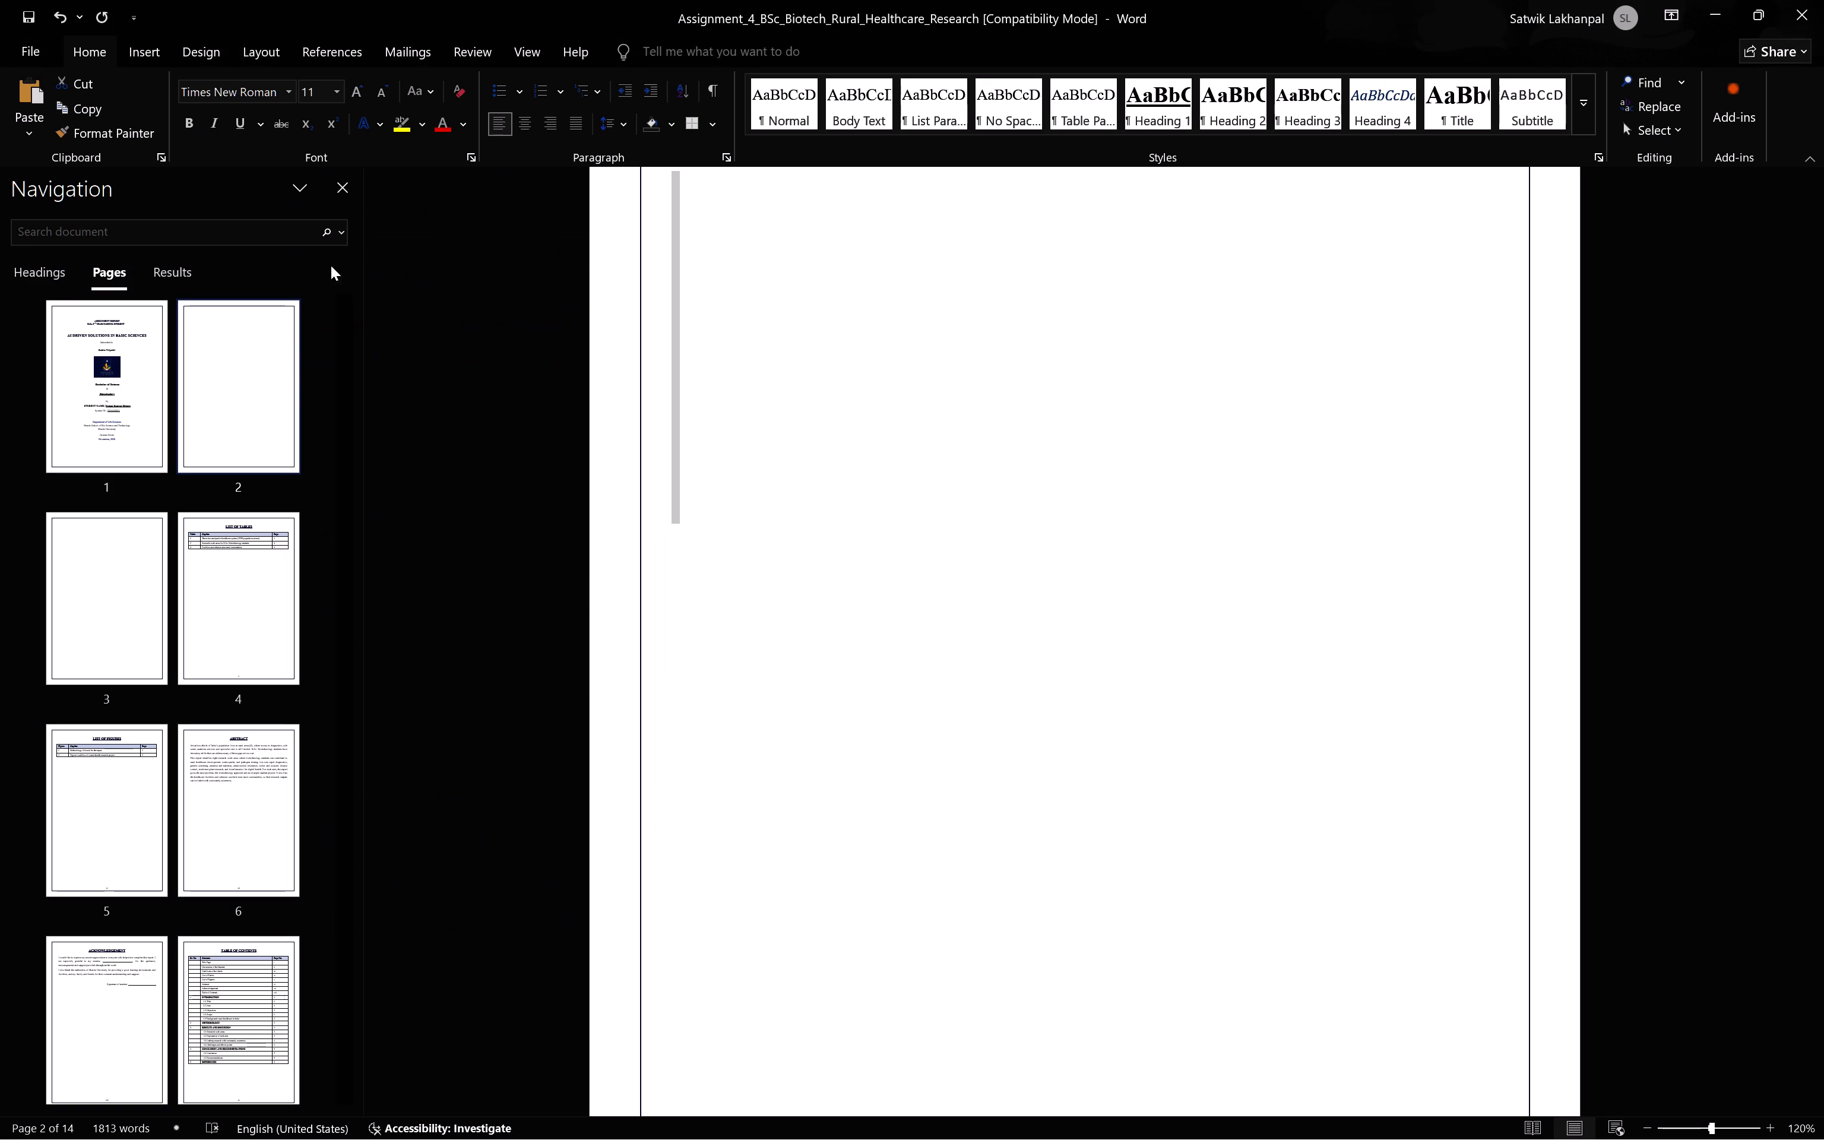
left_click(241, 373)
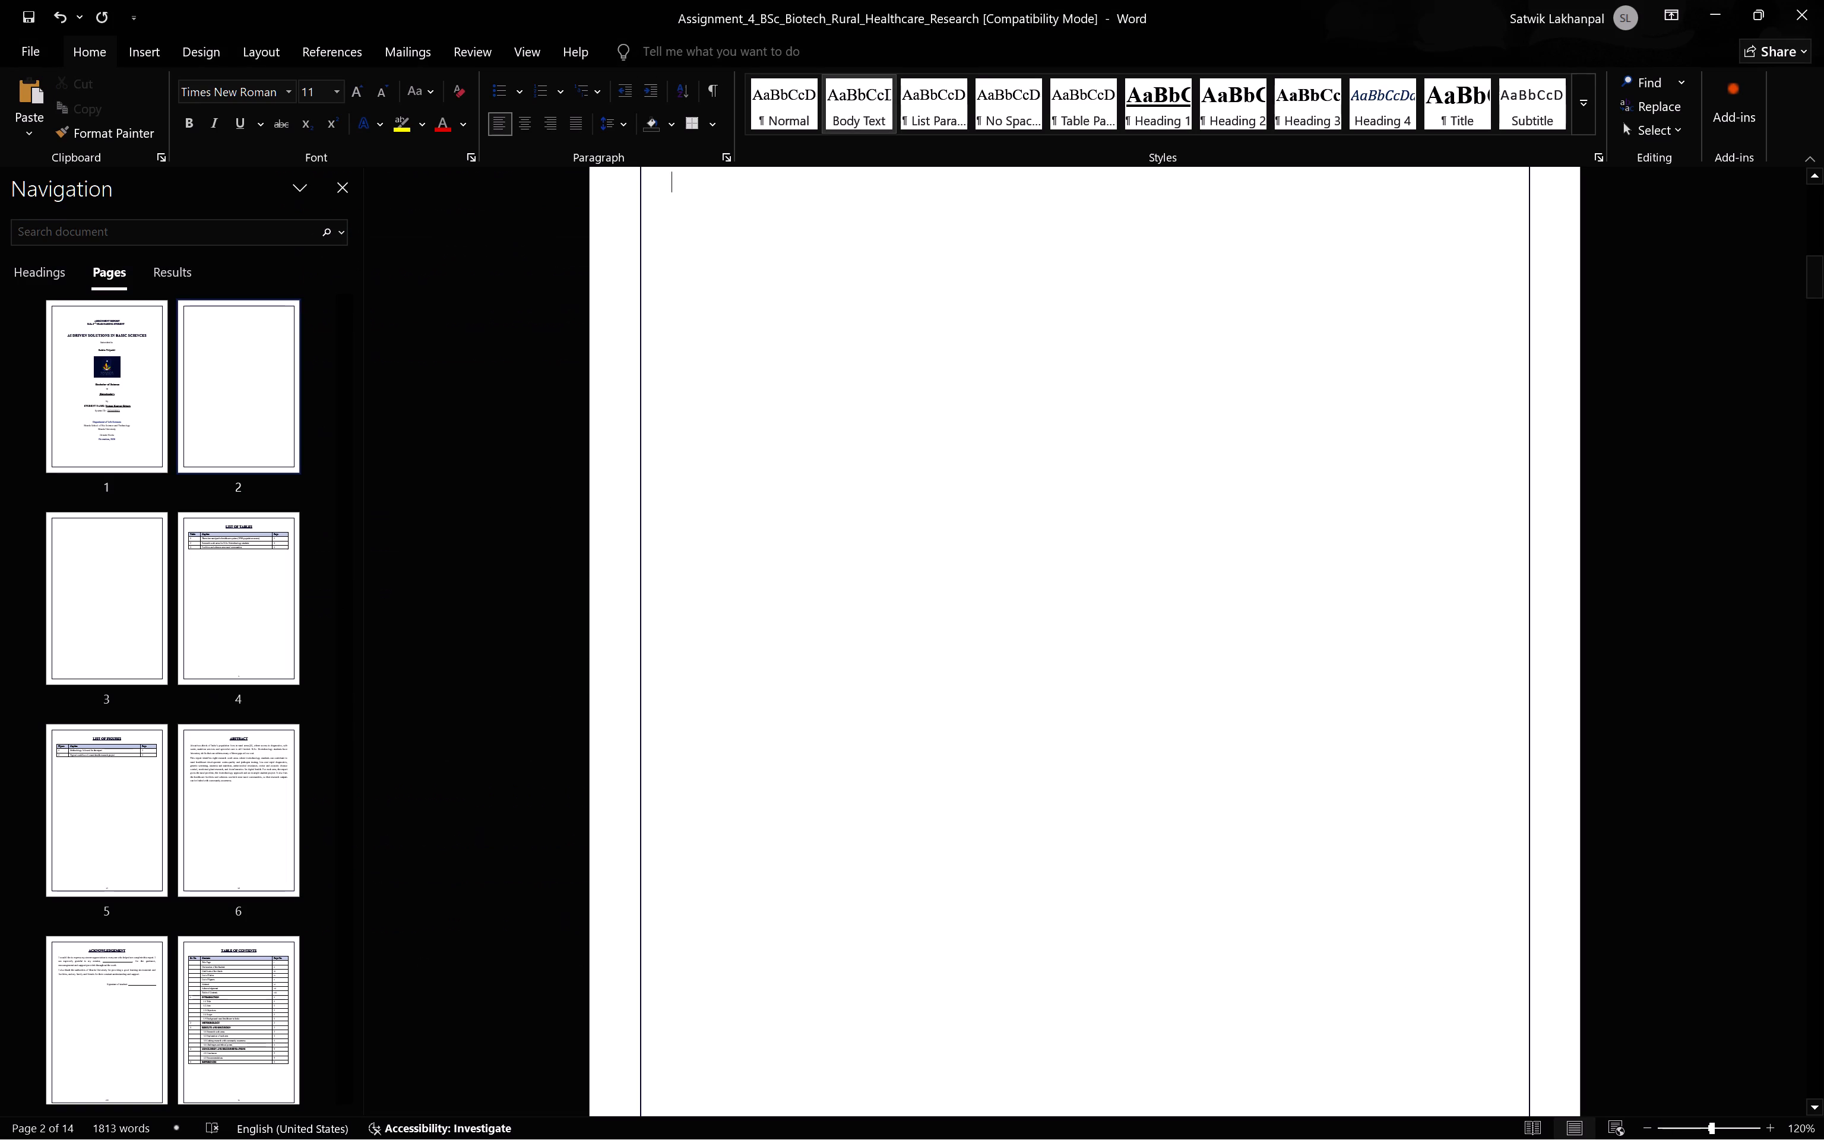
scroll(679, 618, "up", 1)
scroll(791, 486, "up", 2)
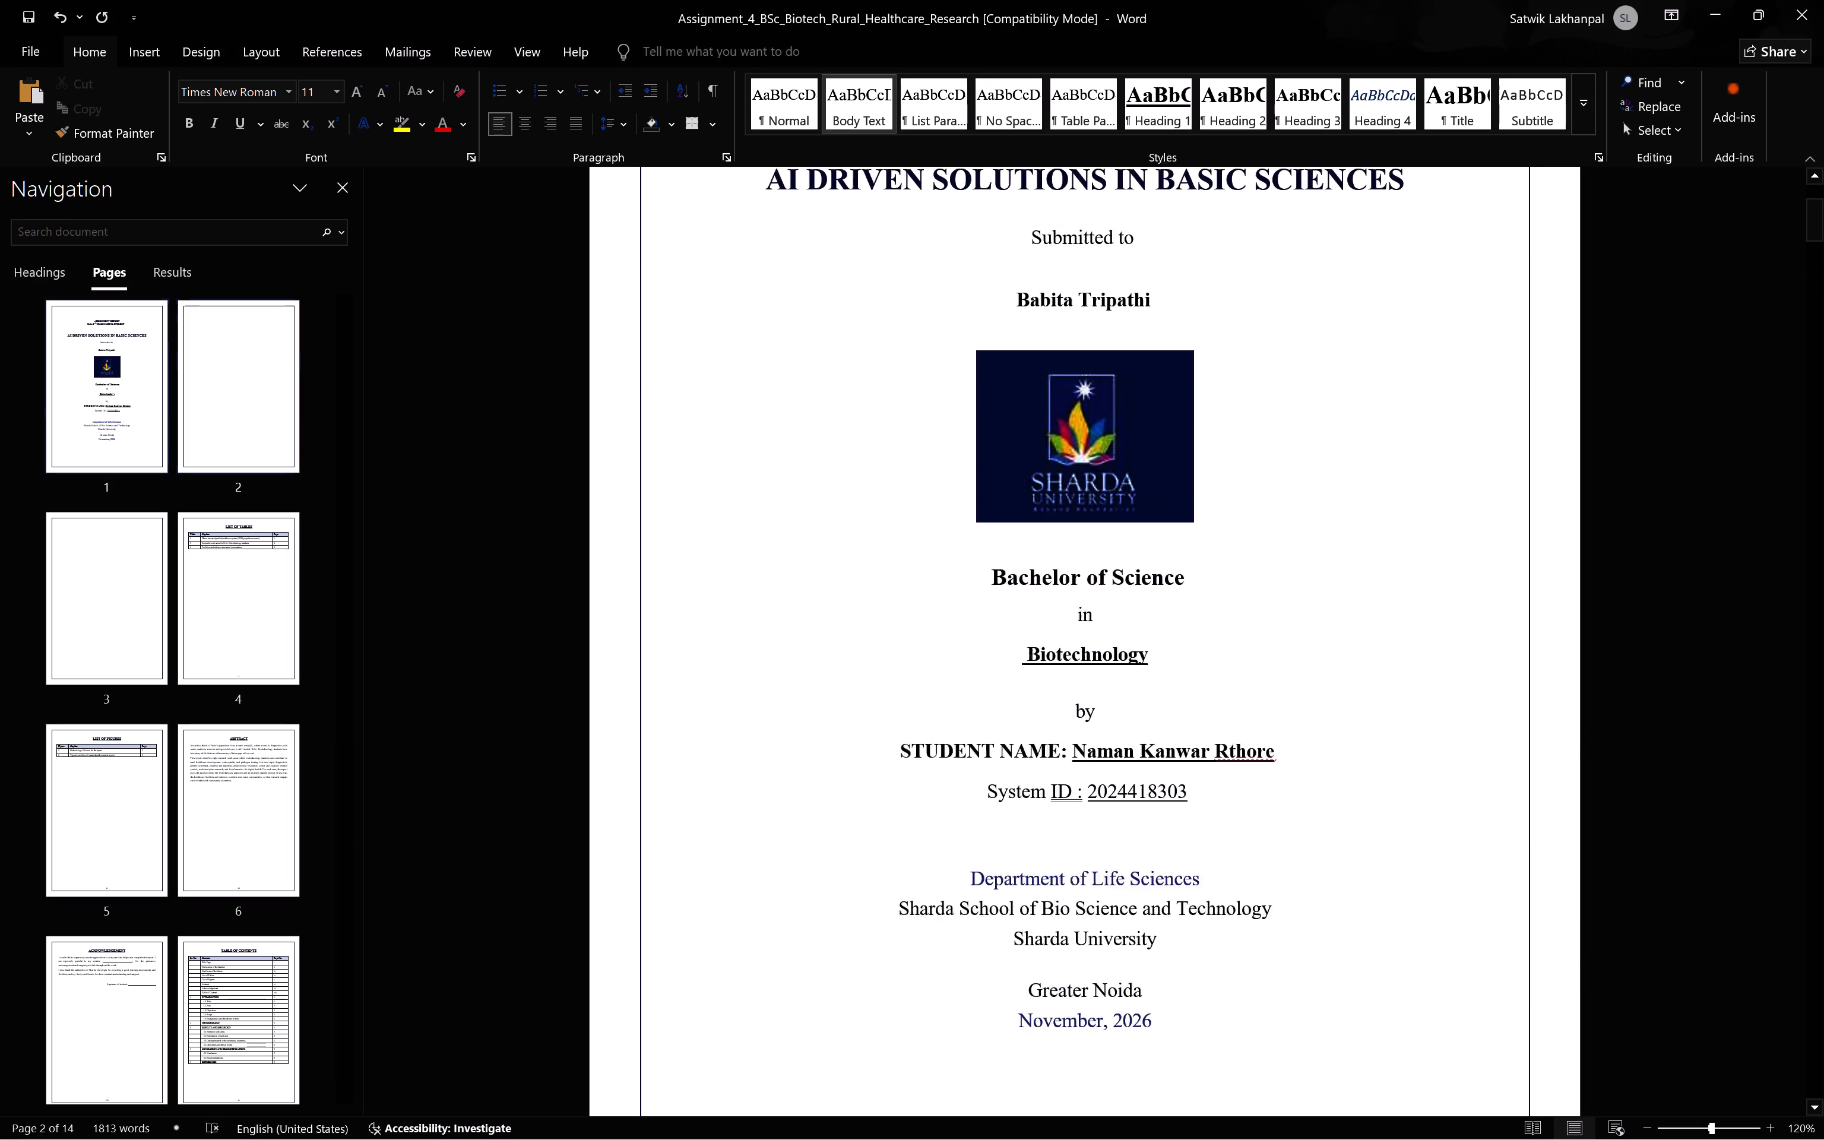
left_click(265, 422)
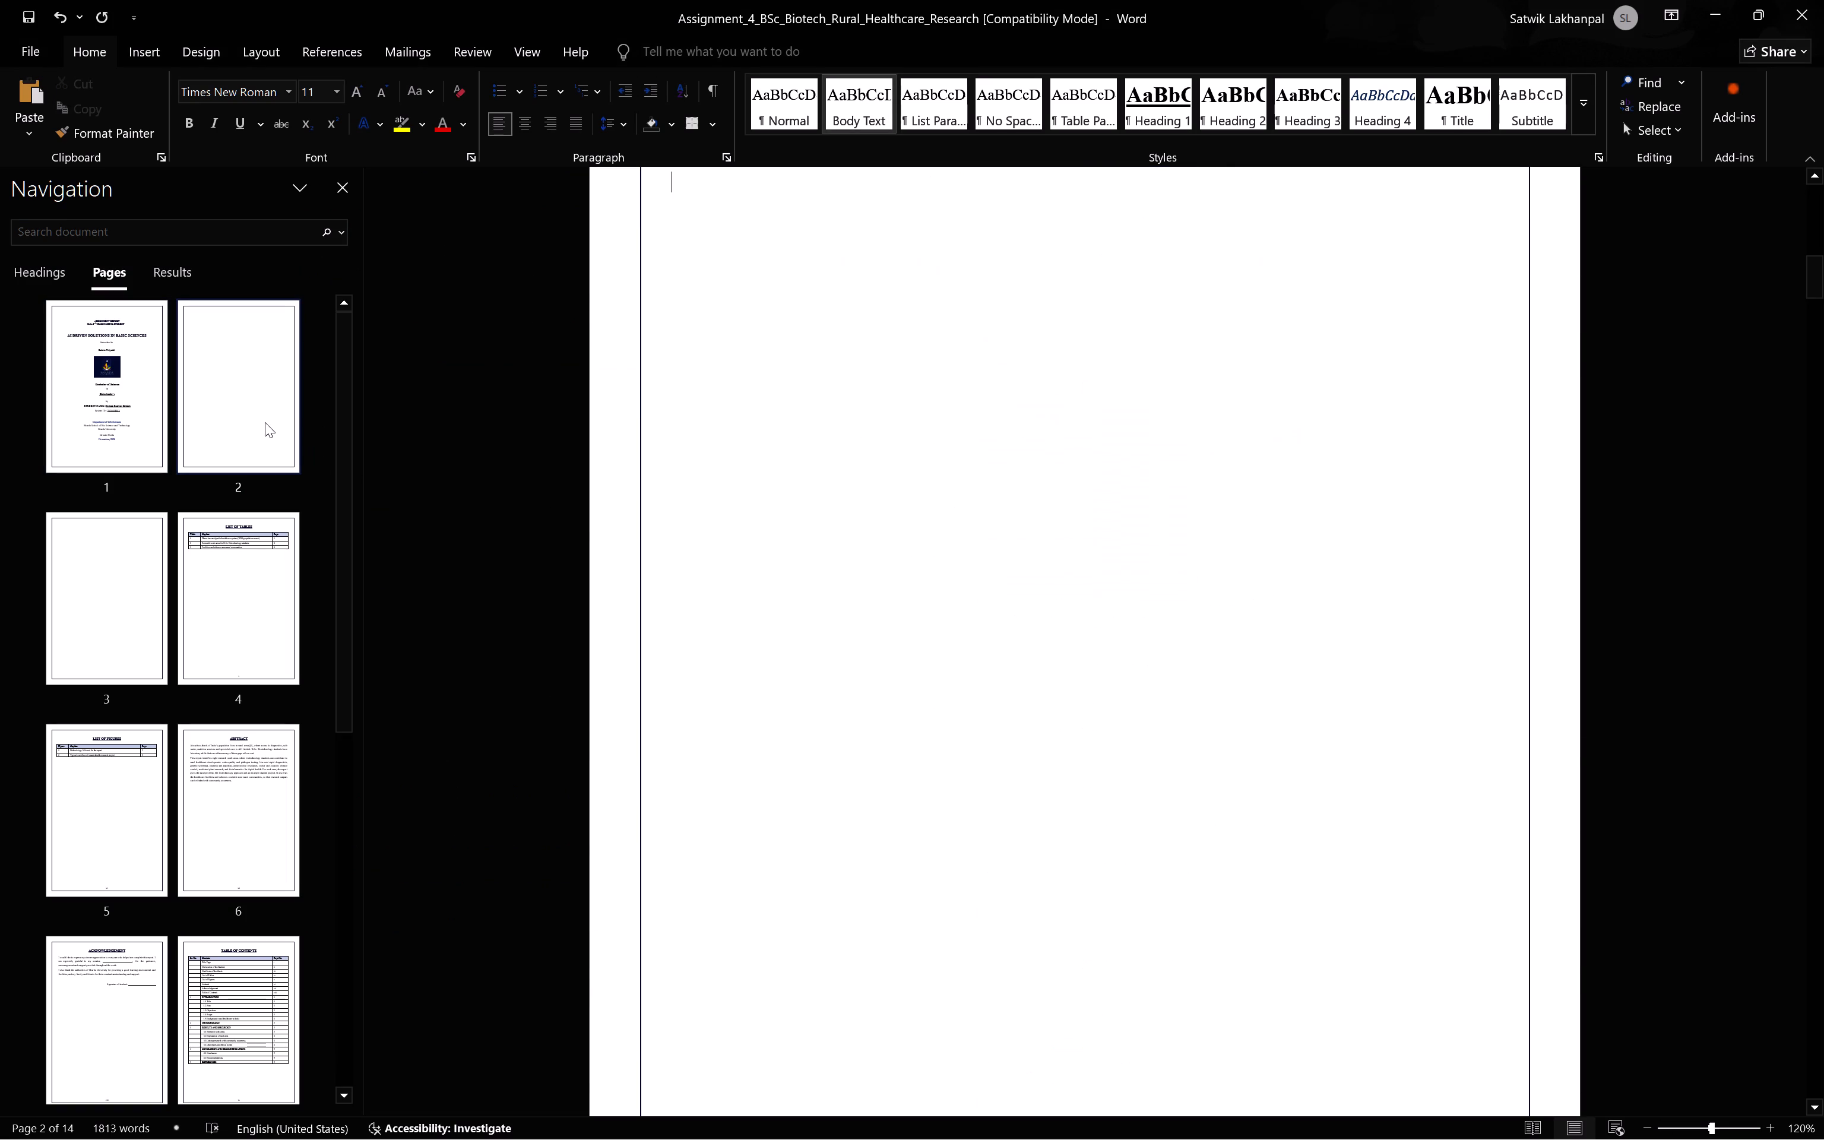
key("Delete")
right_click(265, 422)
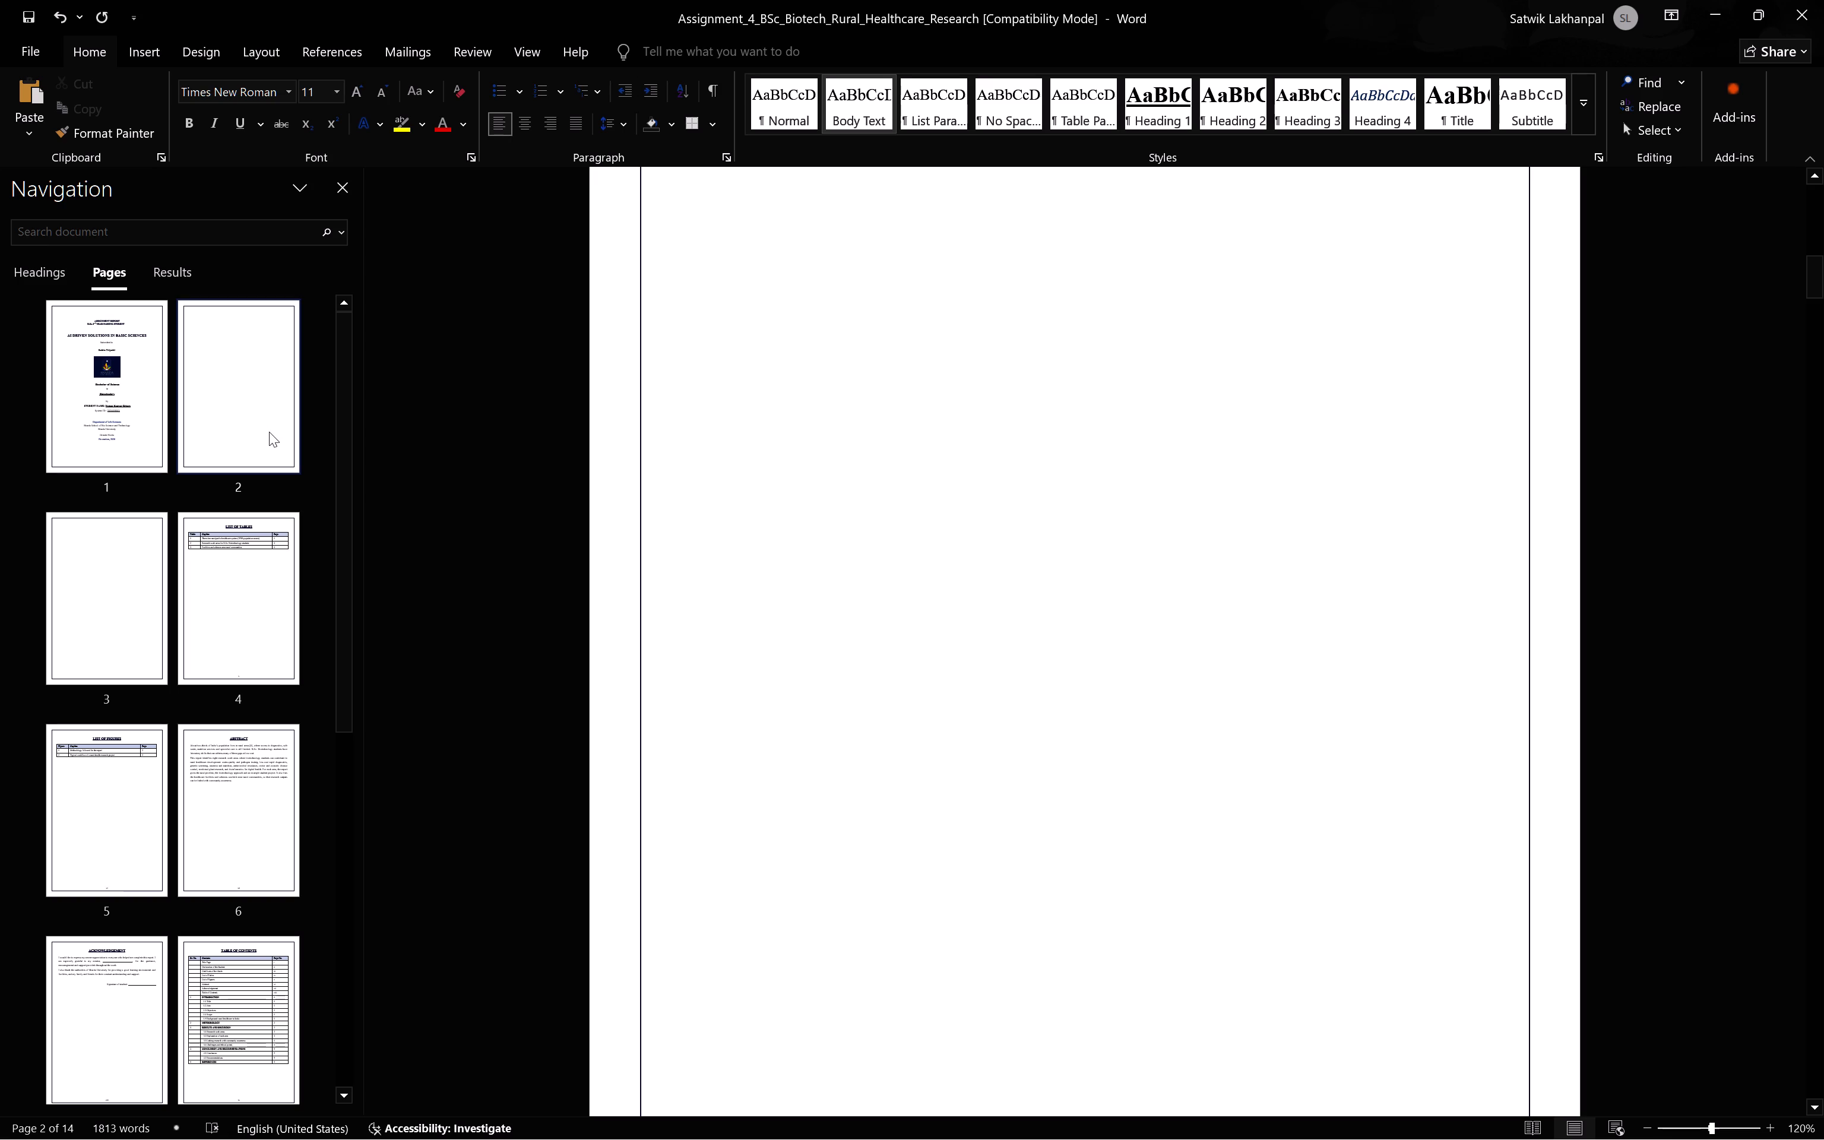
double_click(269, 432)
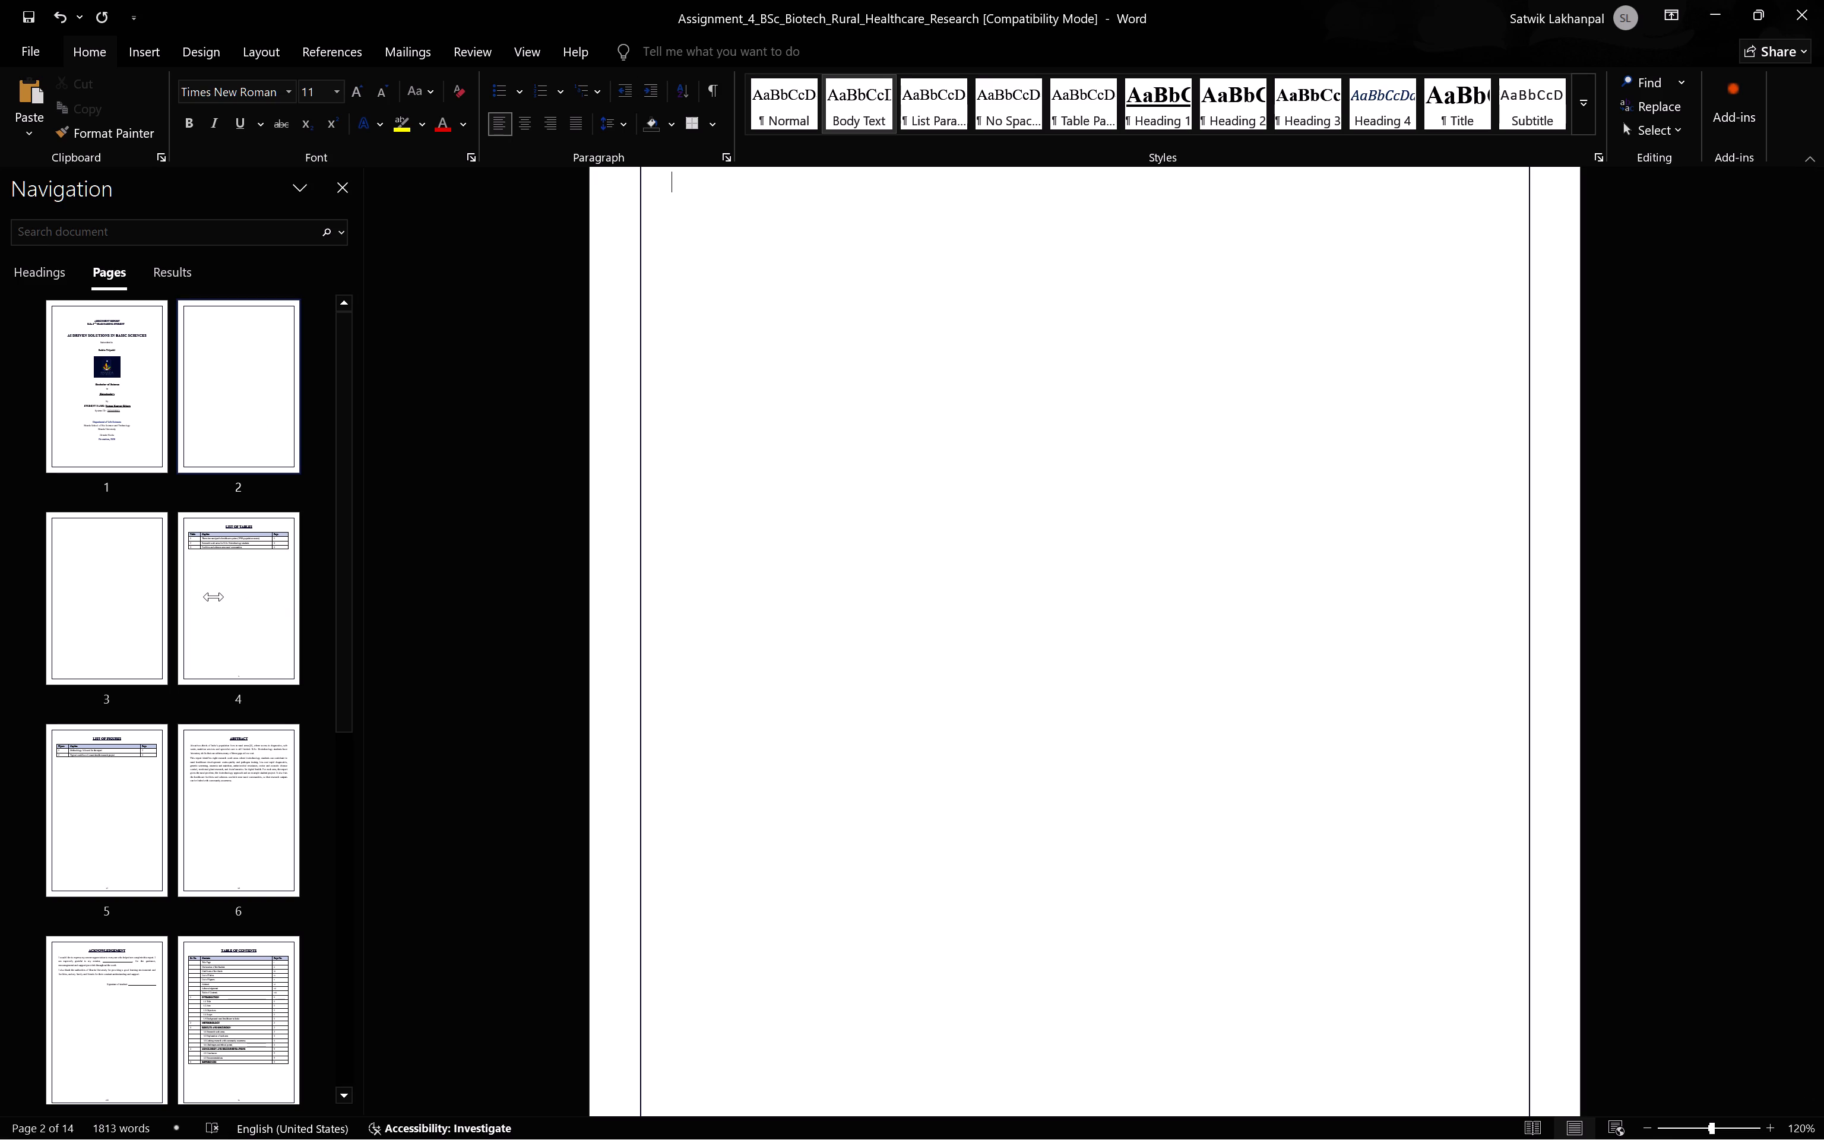
left_click(214, 597)
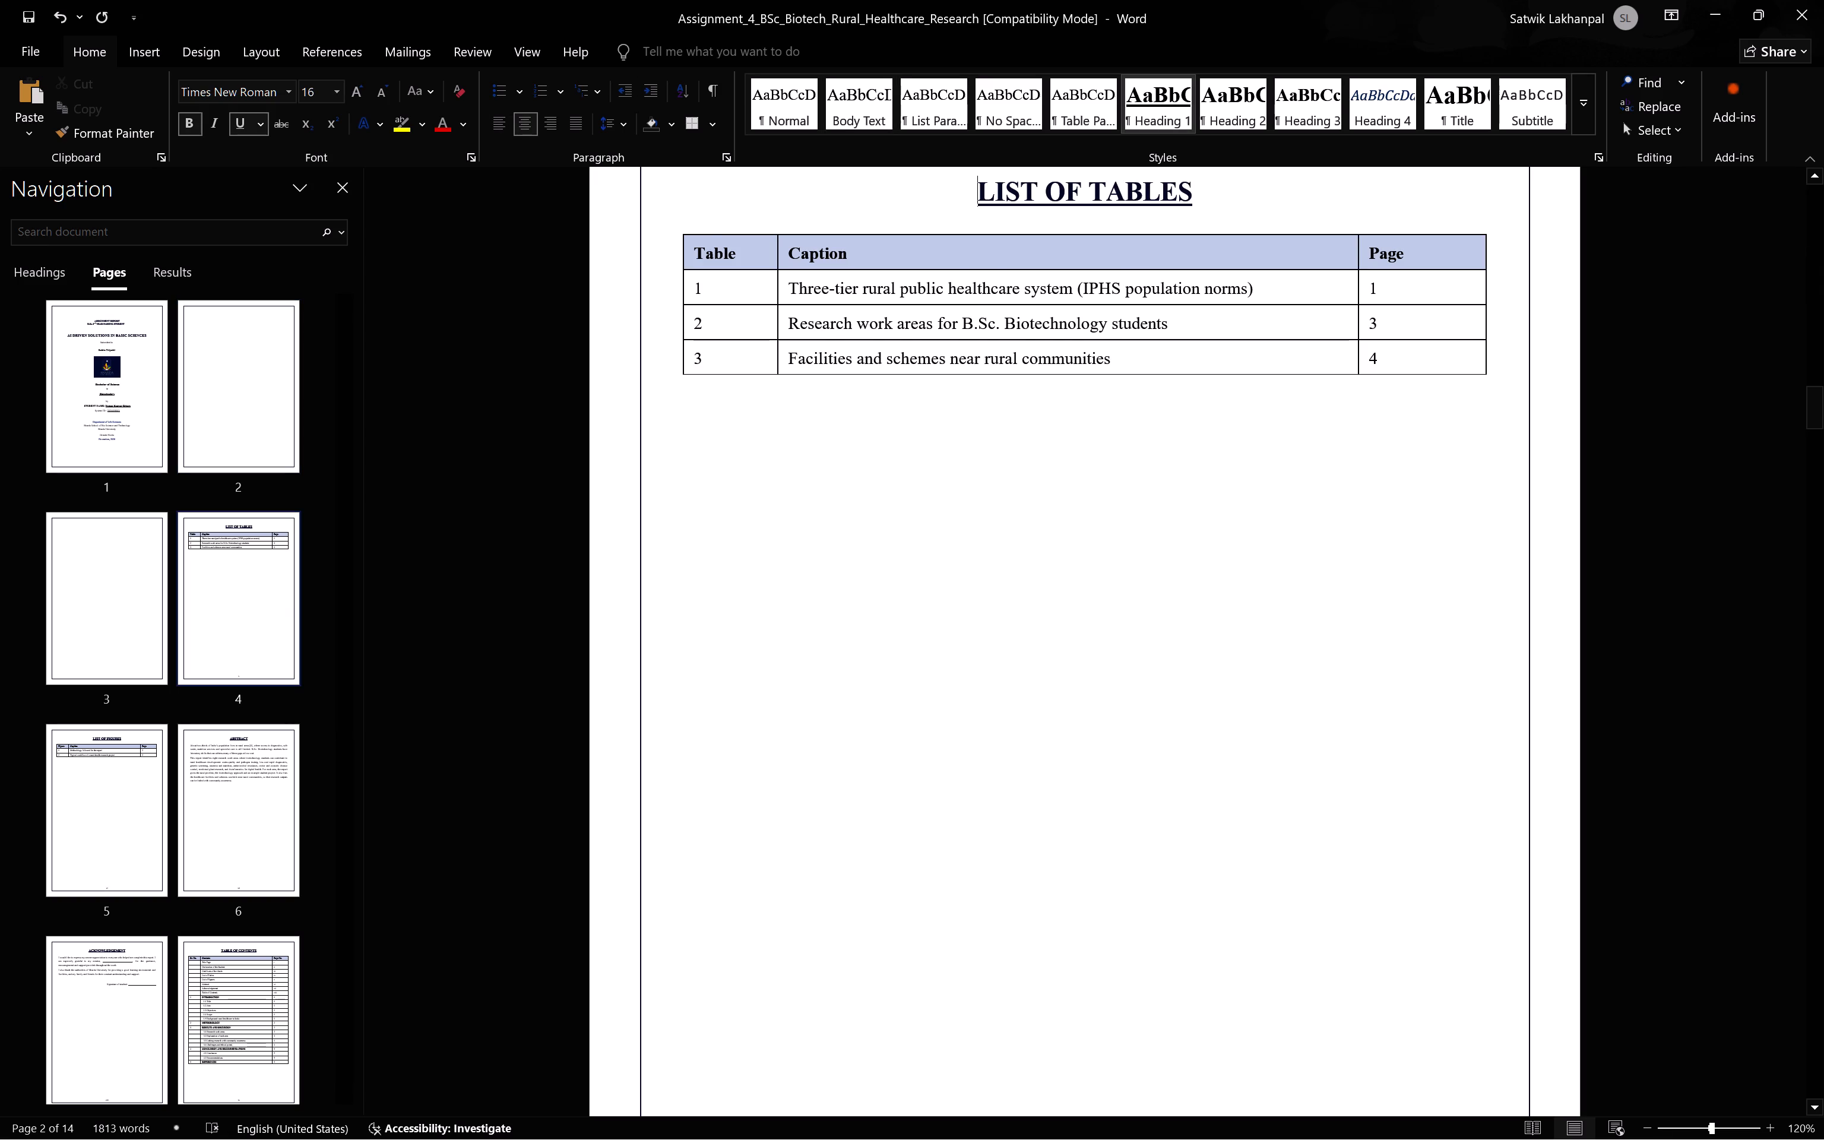
scroll(614, 578, "up", 1)
scroll(614, 578, "down", 1, "ctrl")
scroll(614, 578, "up", 1, "ctrl")
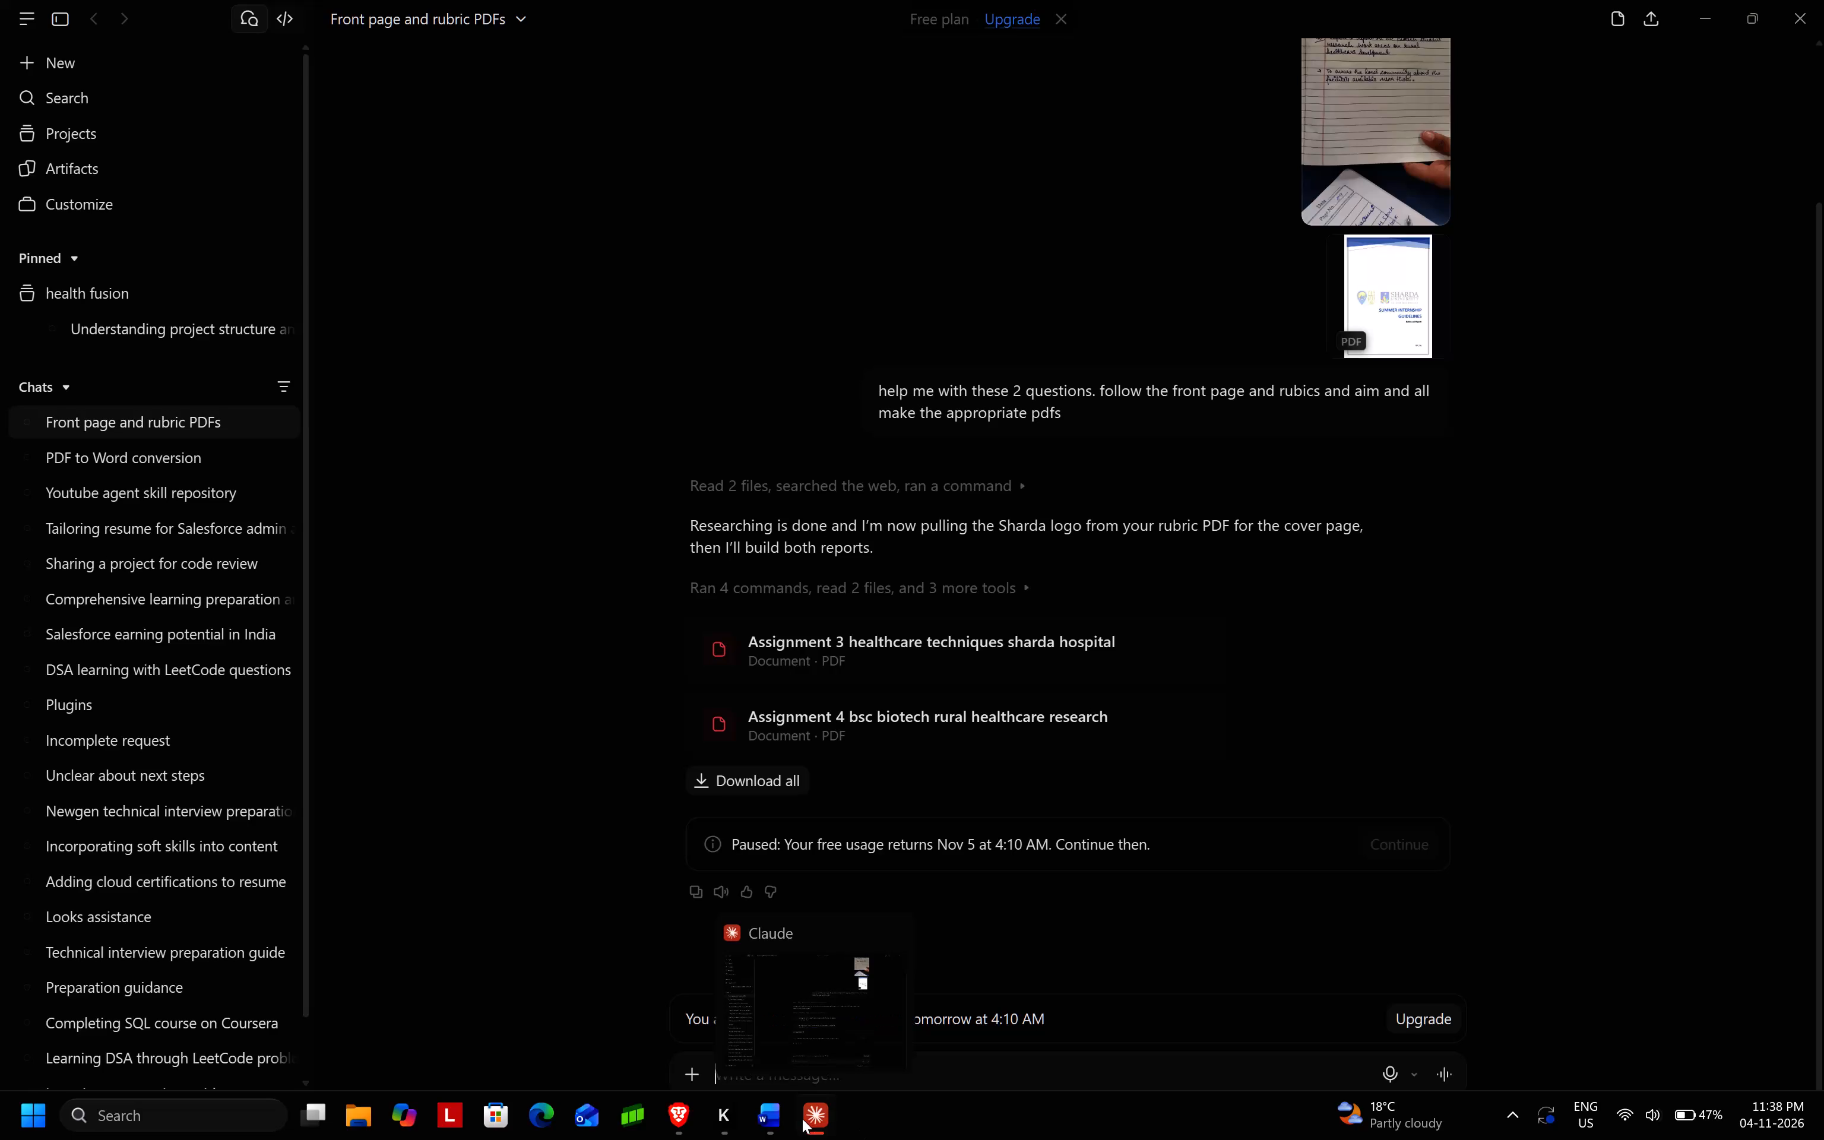
left_click(768, 1135)
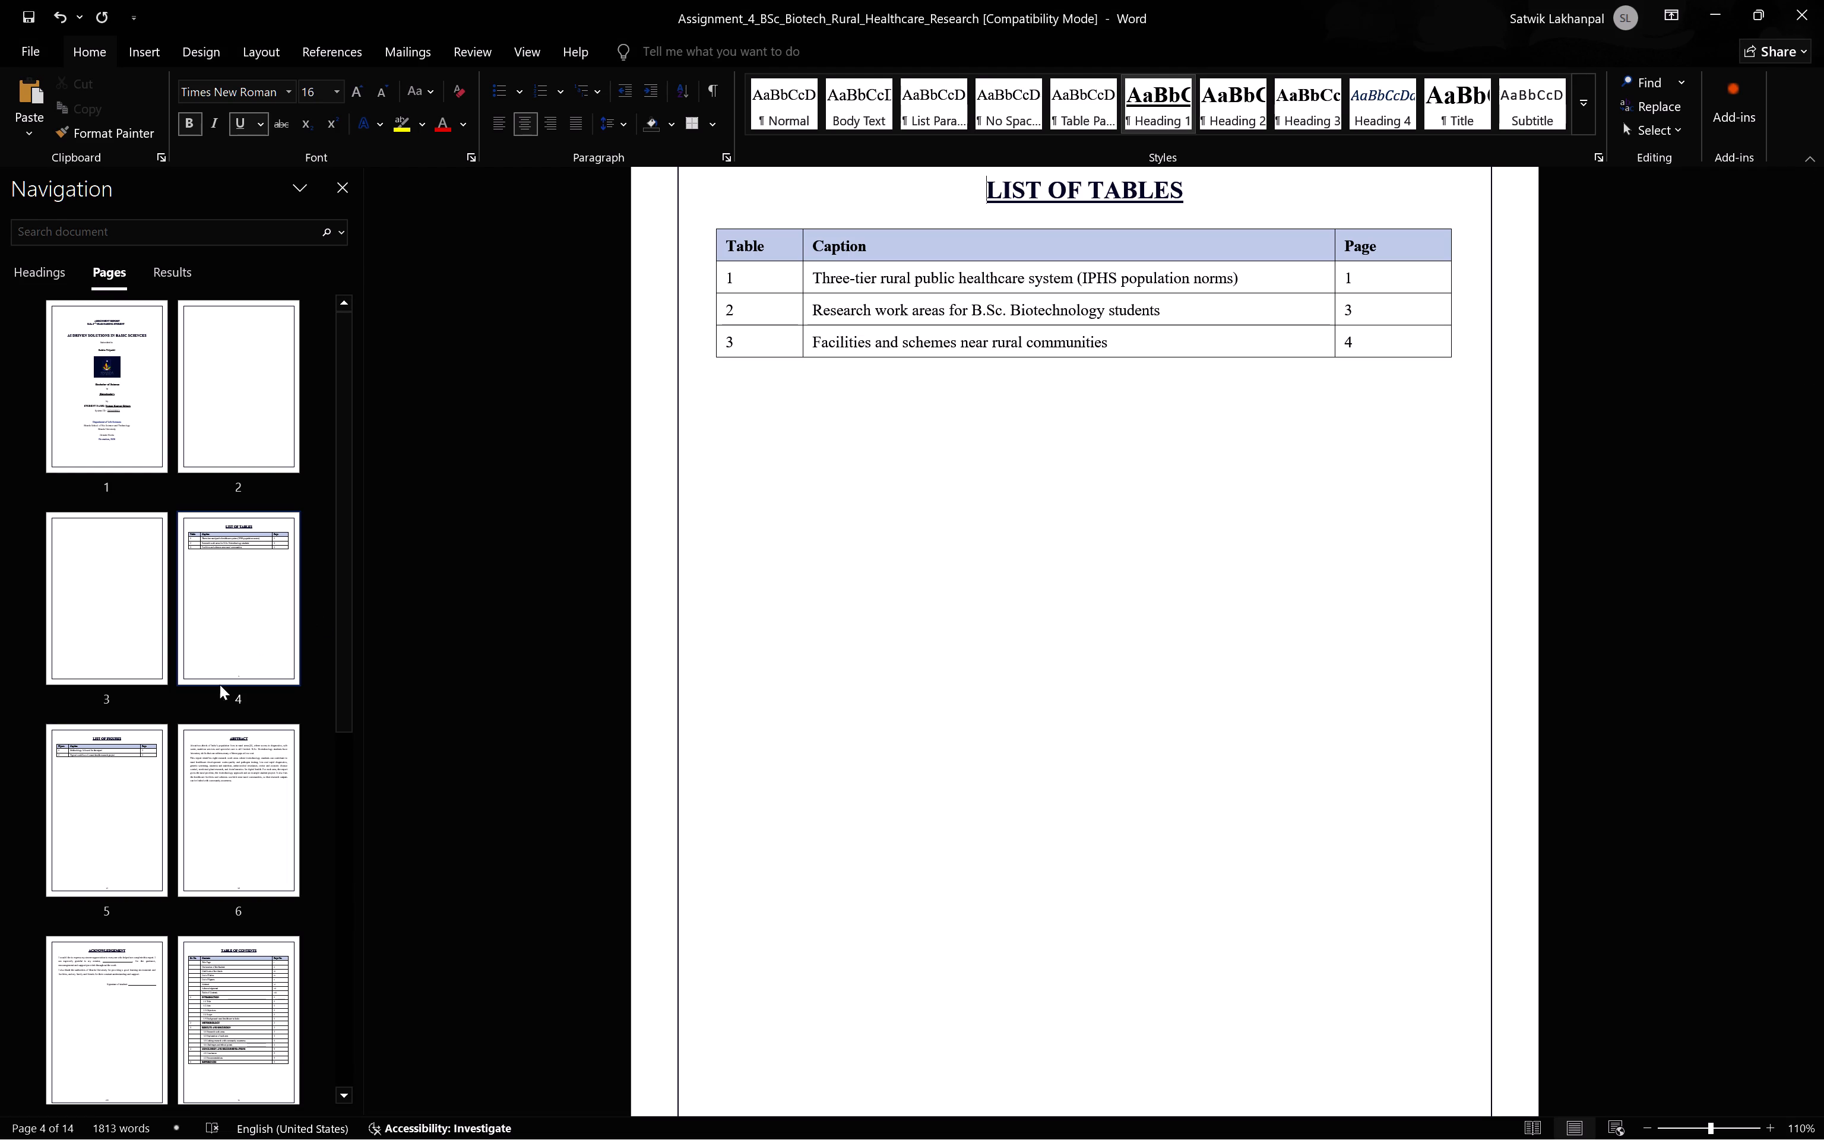
Examine the List of Figures, Abstract and List of Tables pages that follow the blank pages.
left_click(124, 792)
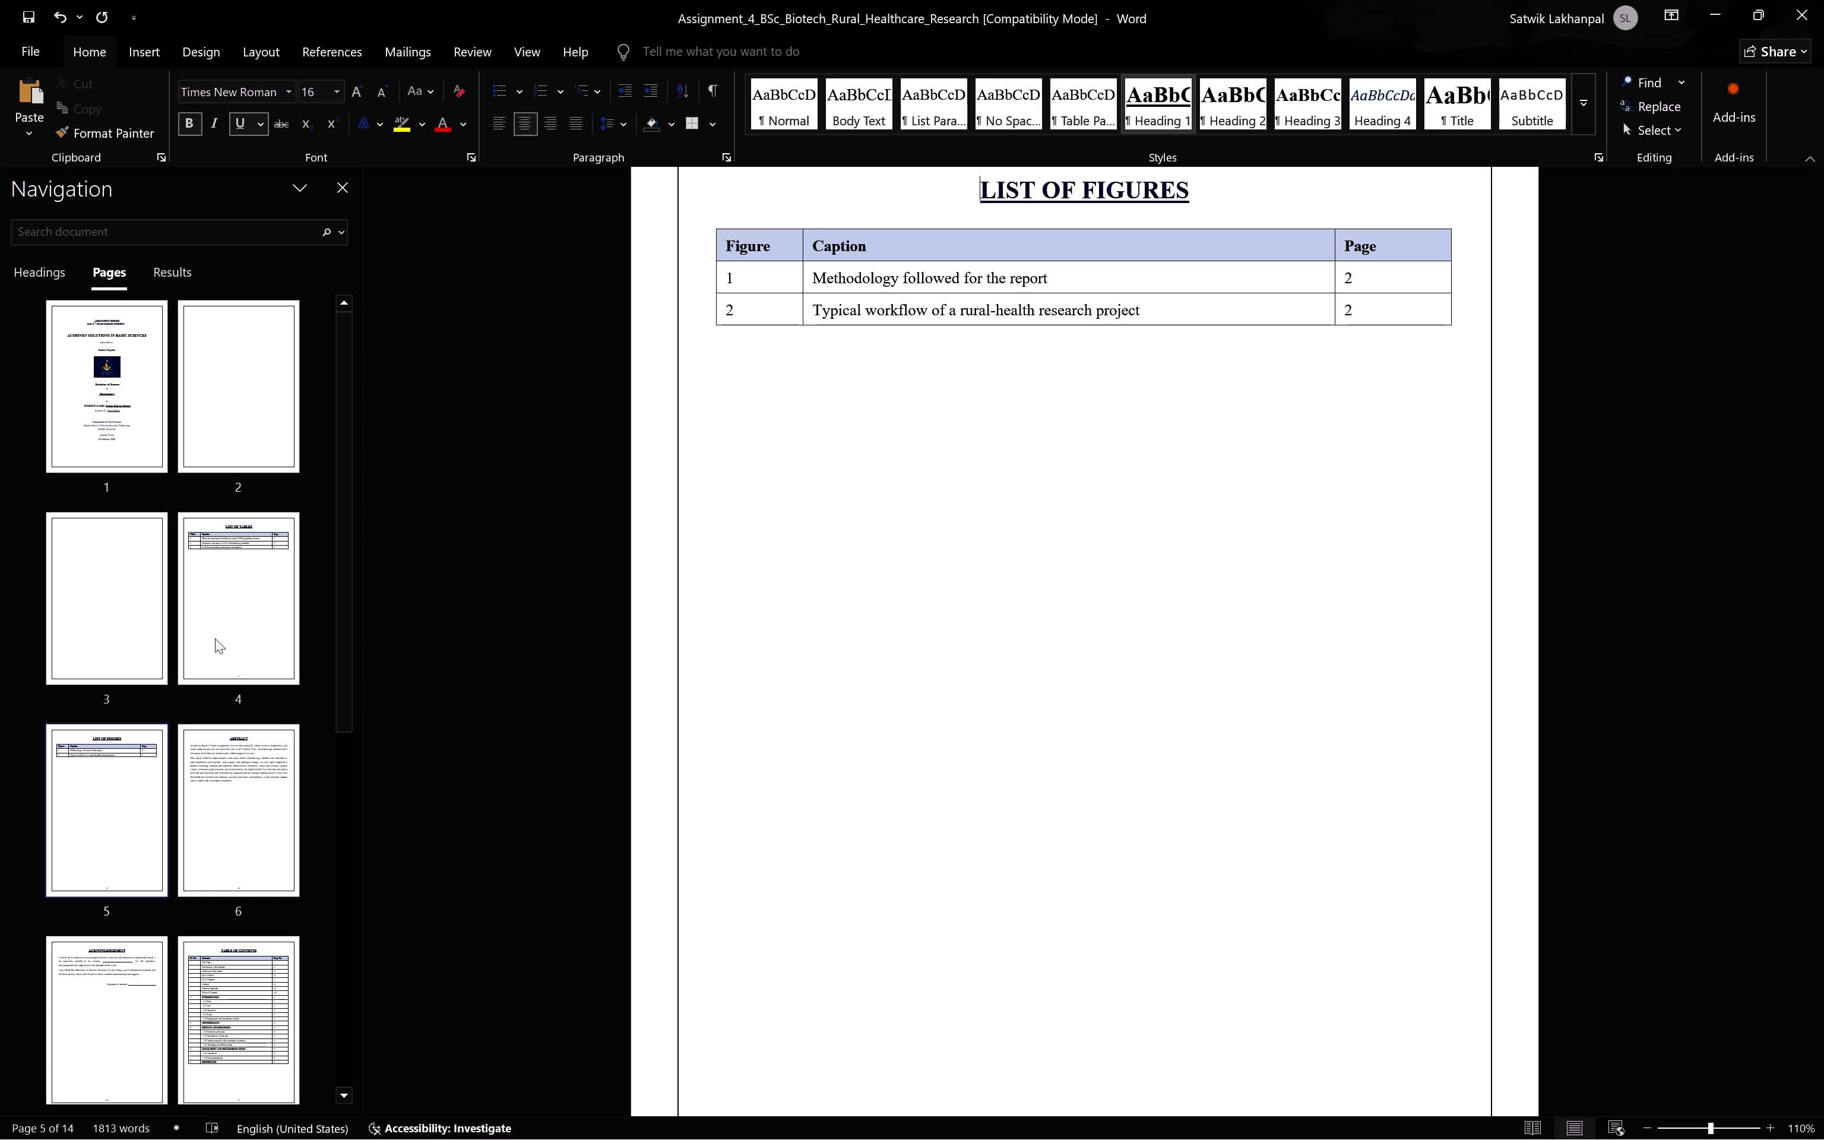
scroll(712, 714, "down", 4)
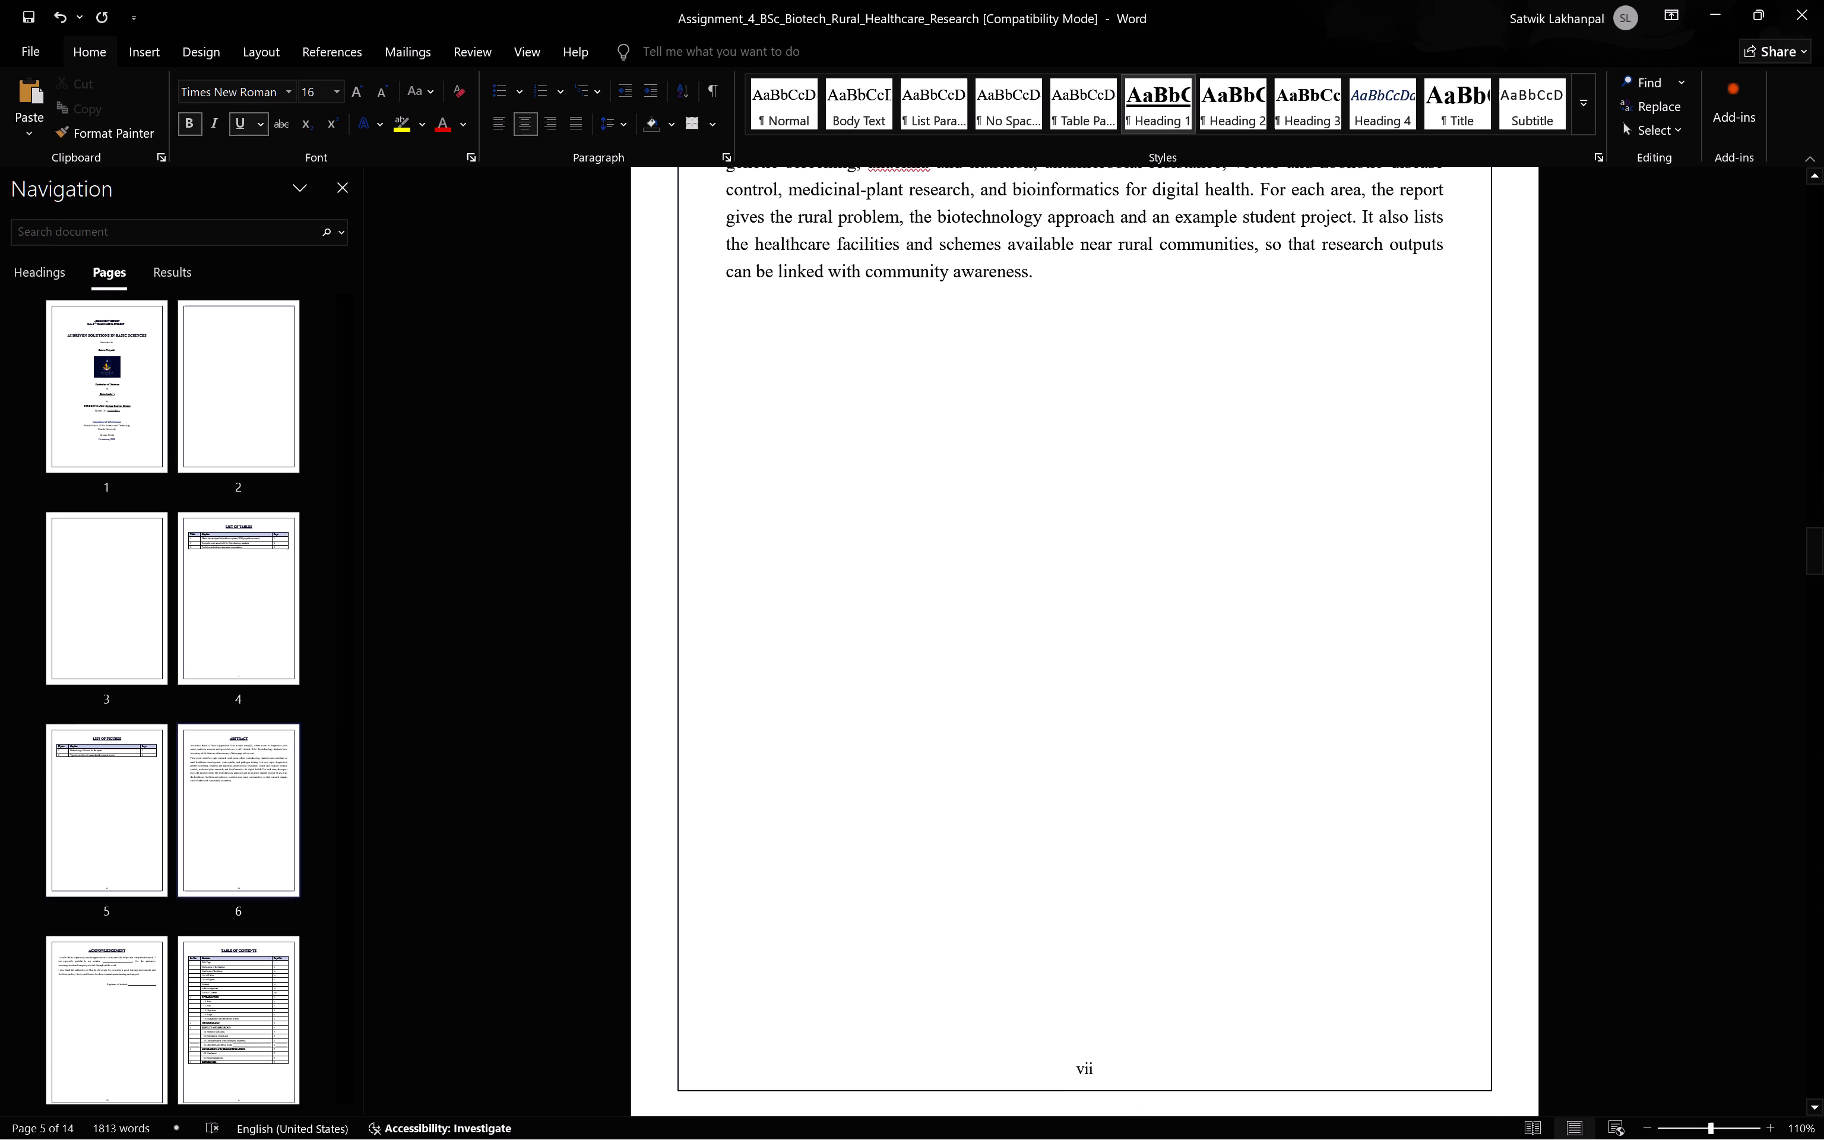
scroll(712, 714, "down", 2)
scroll(712, 714, "up", 2)
left_click(279, 613)
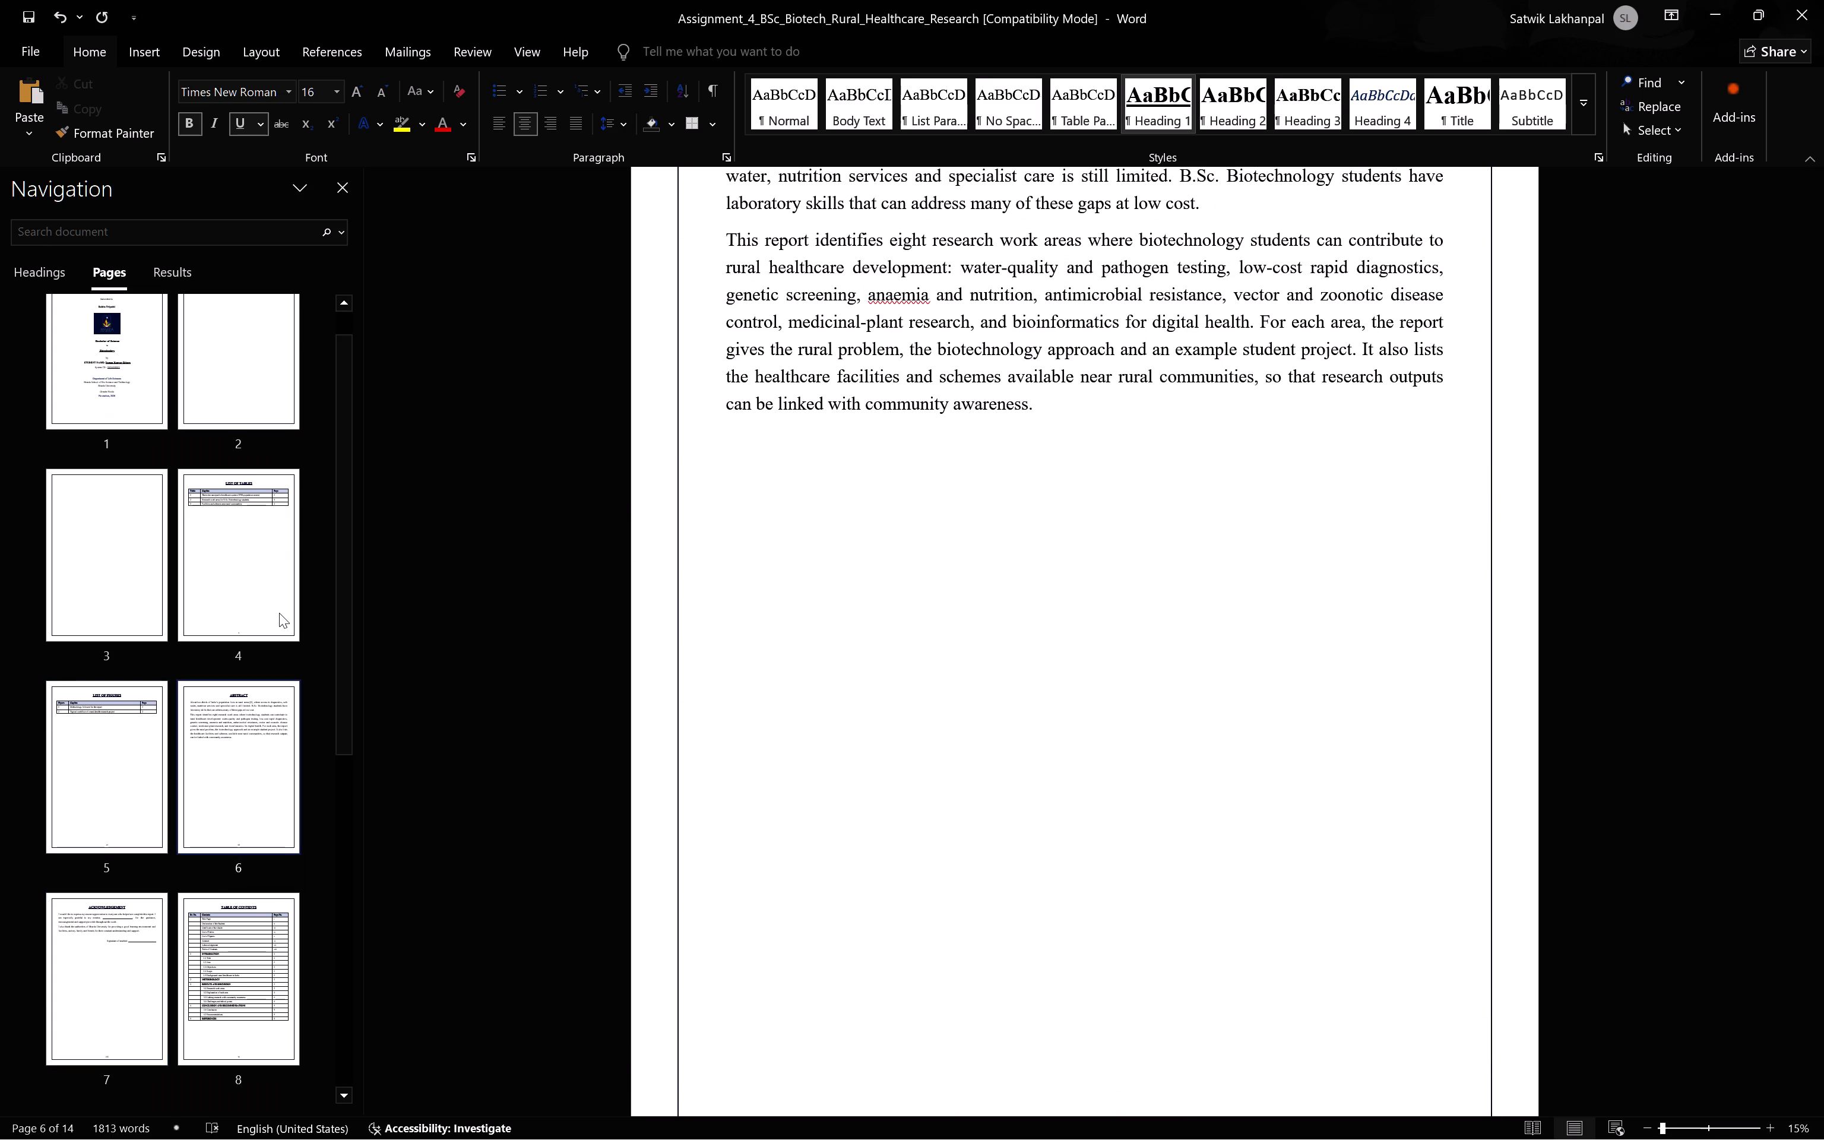
scroll(929, 675, "up", 1)
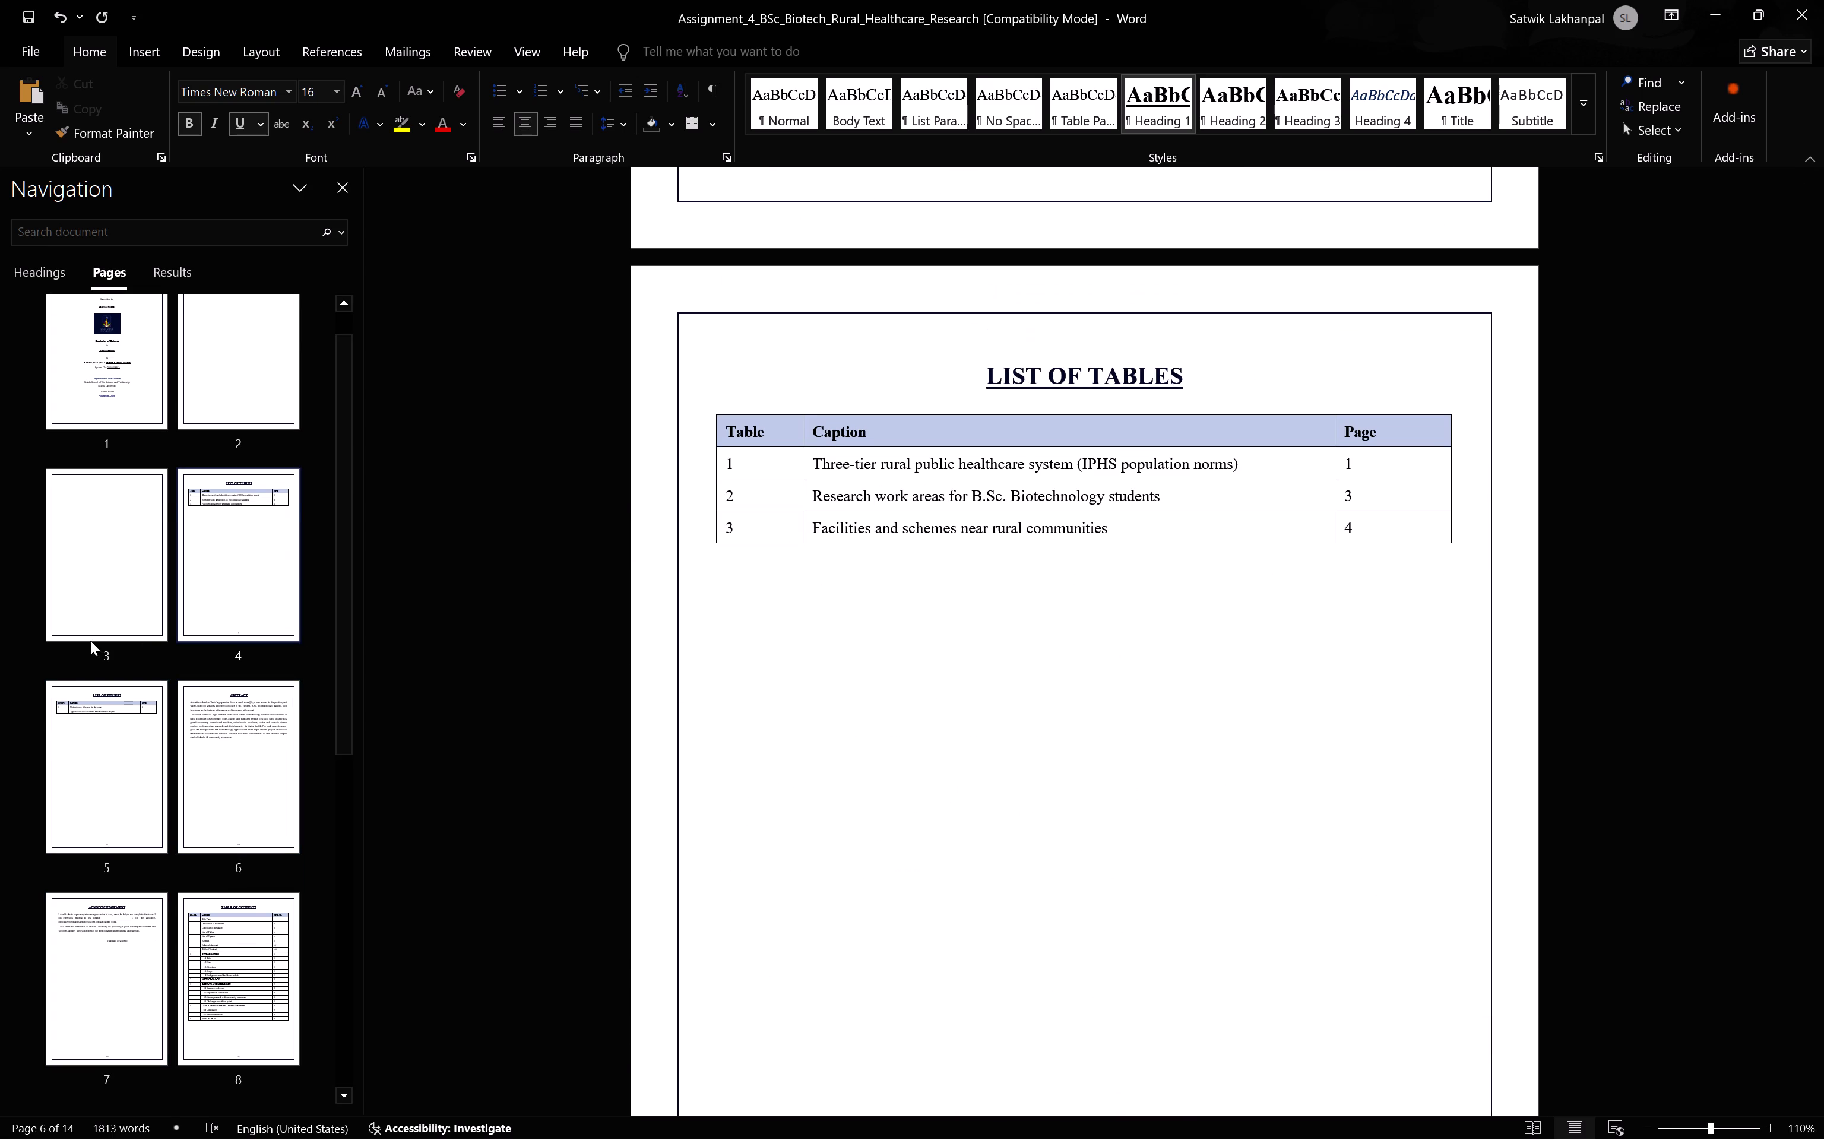
scroll(90, 641, "up", 3)
Delete the empty content starting on blank page 2 to remove one of the two blank pages after the cover.
left_click(227, 394)
key("Delete")
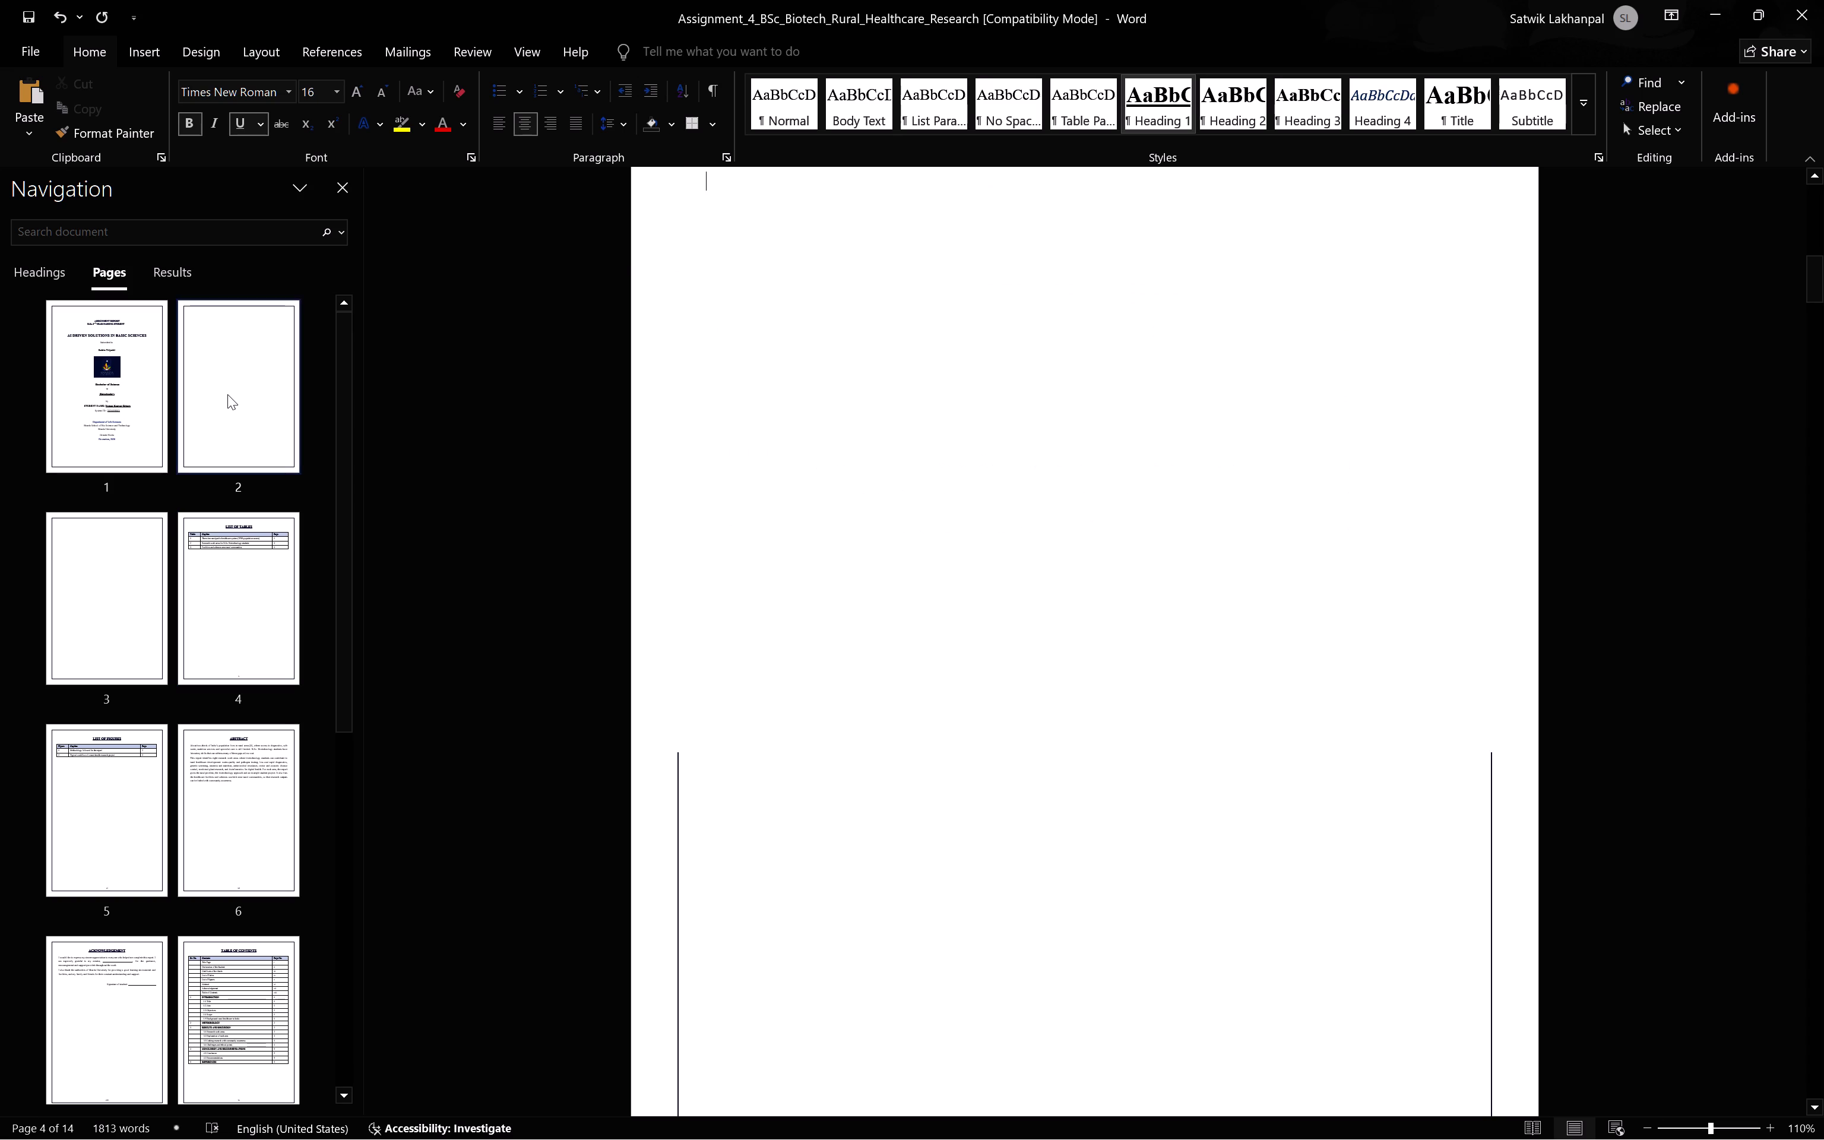
key("Delete")
key("Delete")
key("Delete")
key("Delete")
key("Delete")
key("Delete")
key("Delete")
key("Delete")
key("Delete")
key("Delete")
key("Delete")
key("Delete")
key("Delete")
key("Delete")
key("Delete")
key("Delete")
key("Delete")
key("Delete")
key("Delete")
key("Delete")
key("Delete")
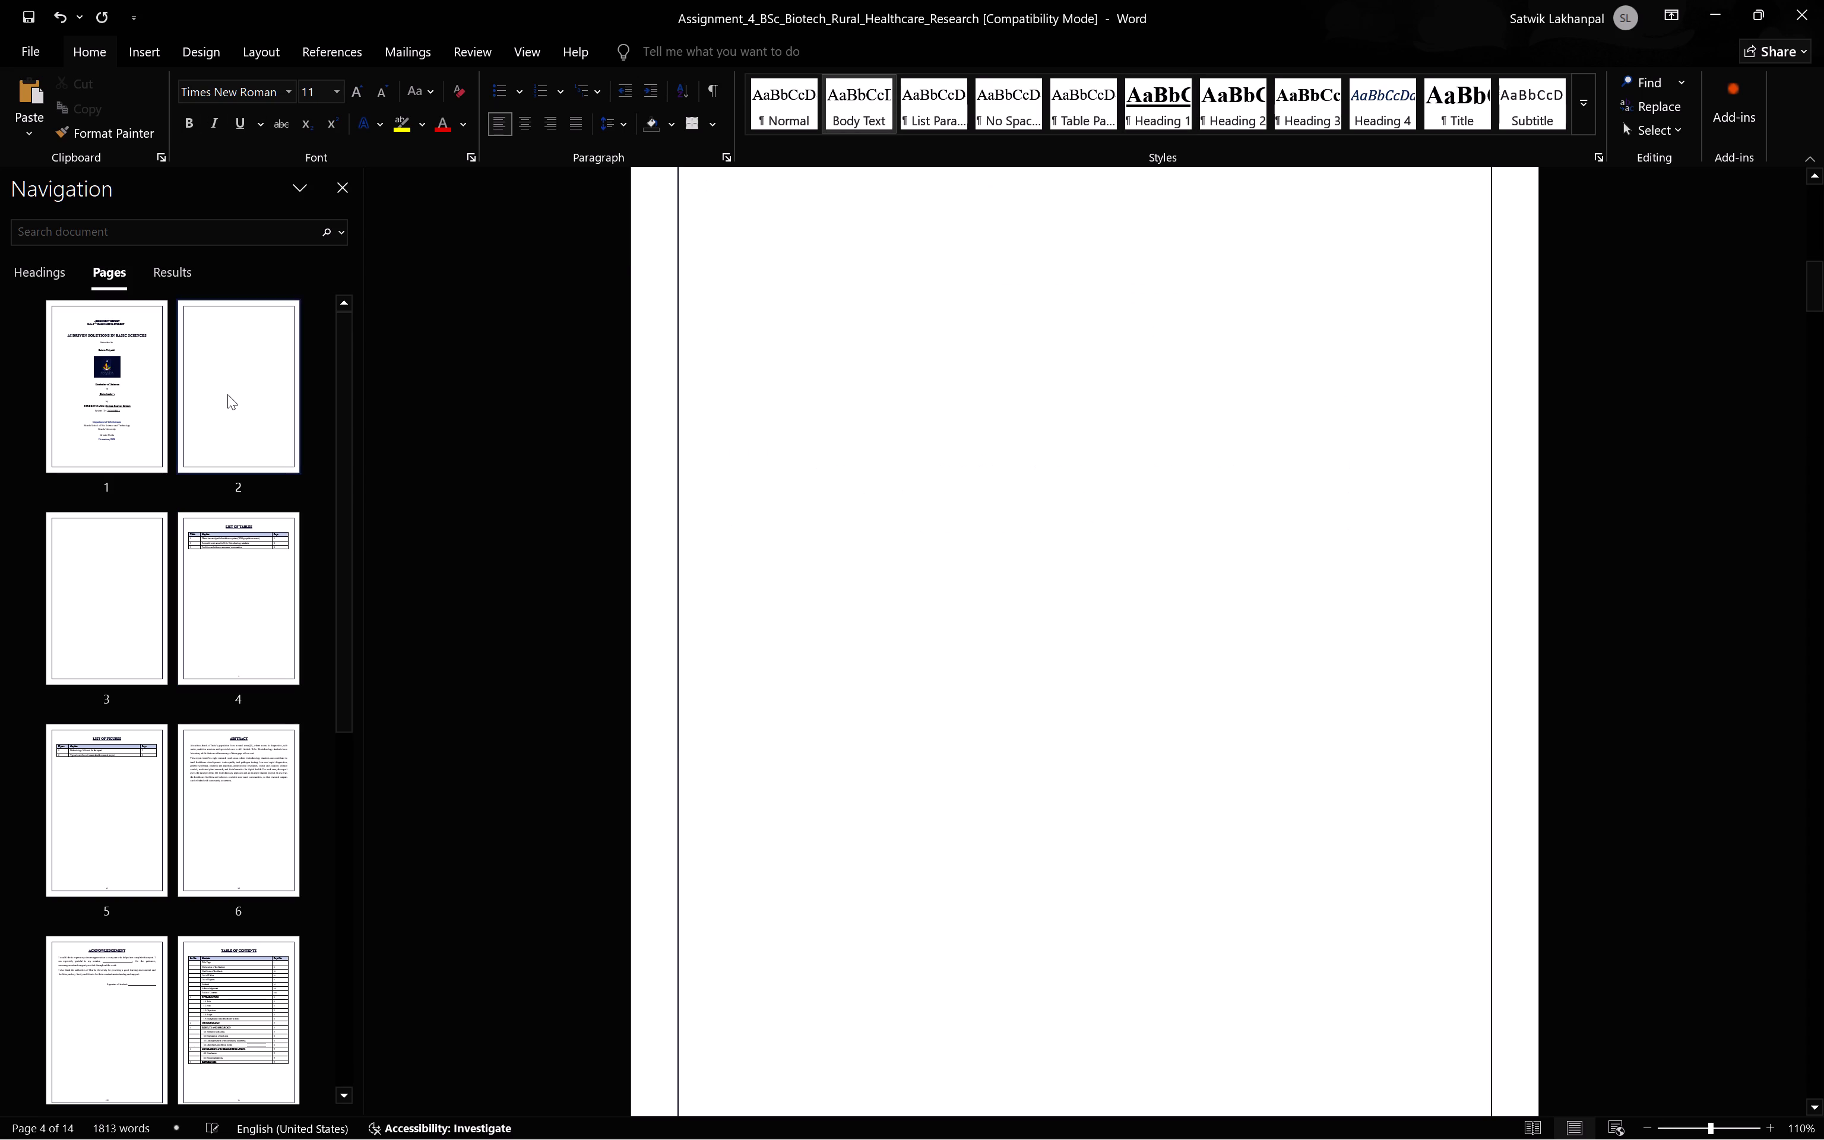
key("Delete")
key("Delete")
key("Delete")
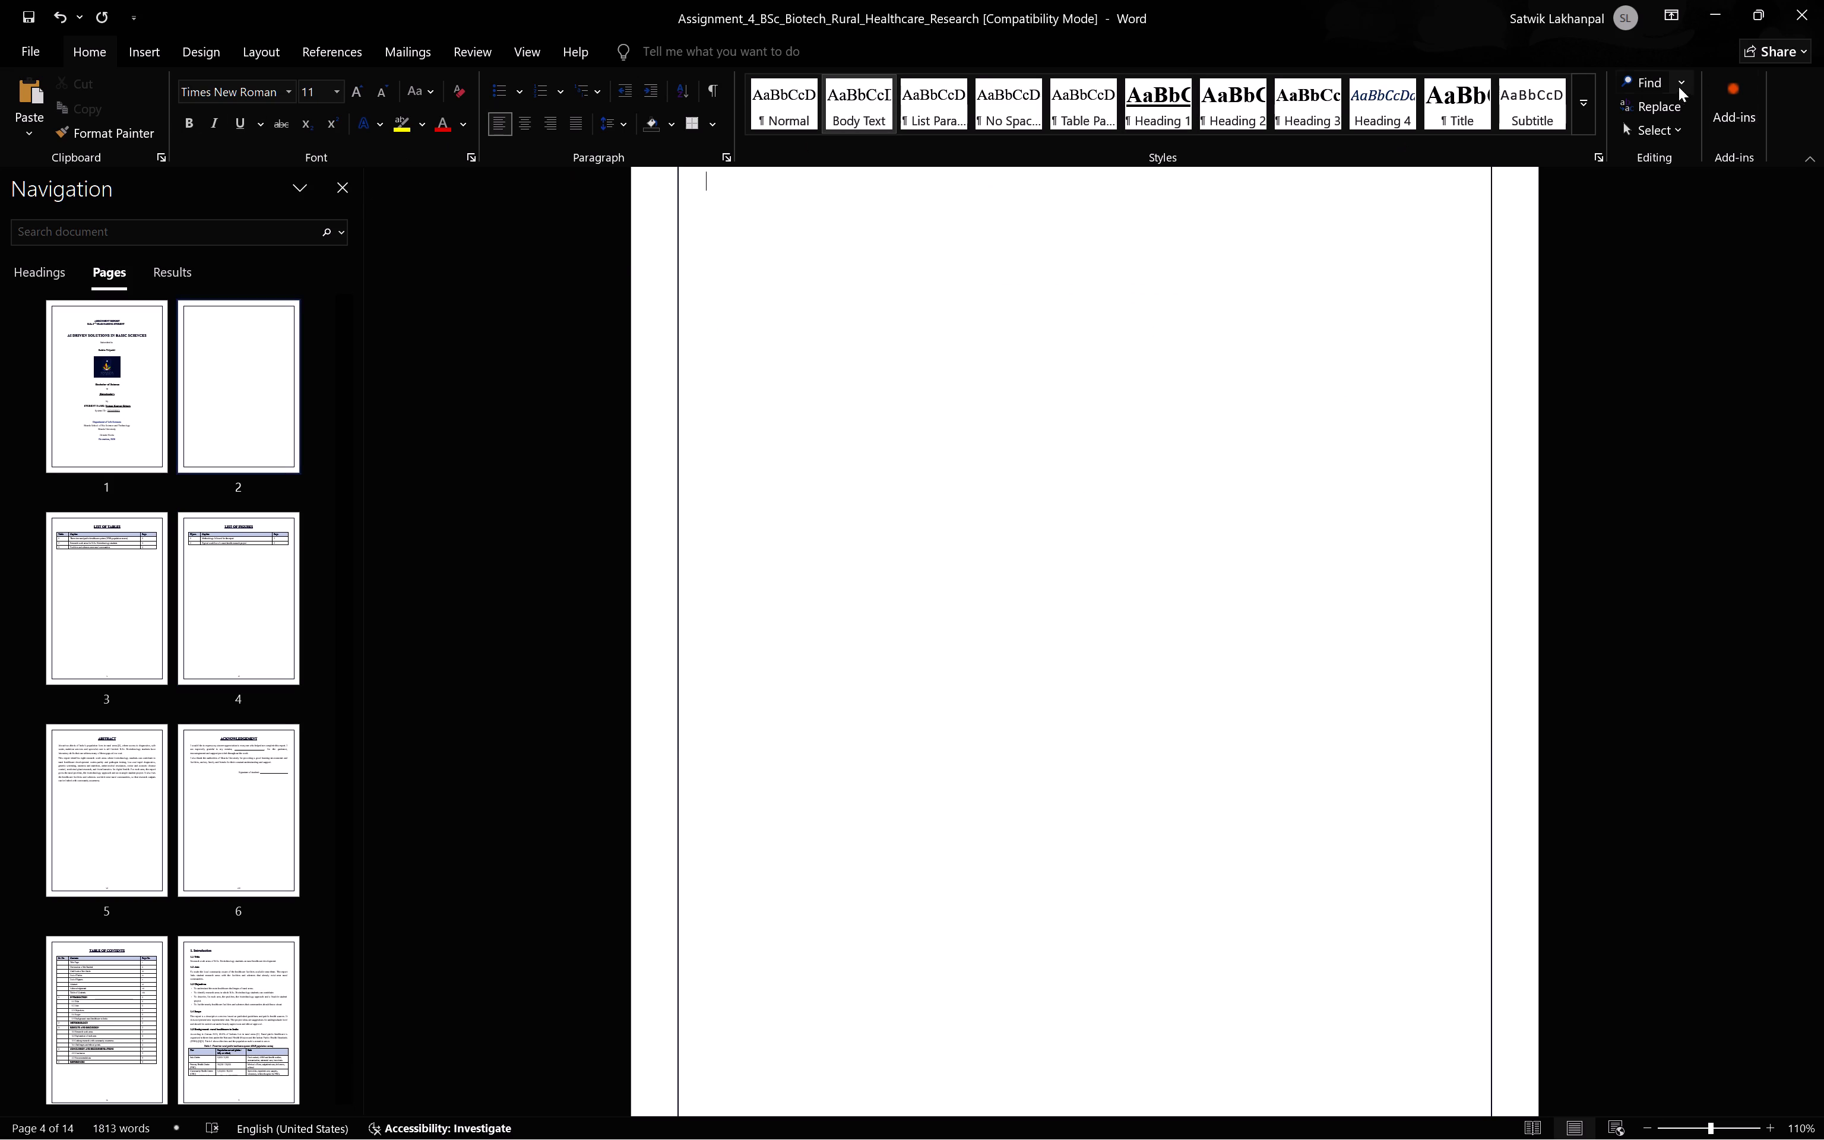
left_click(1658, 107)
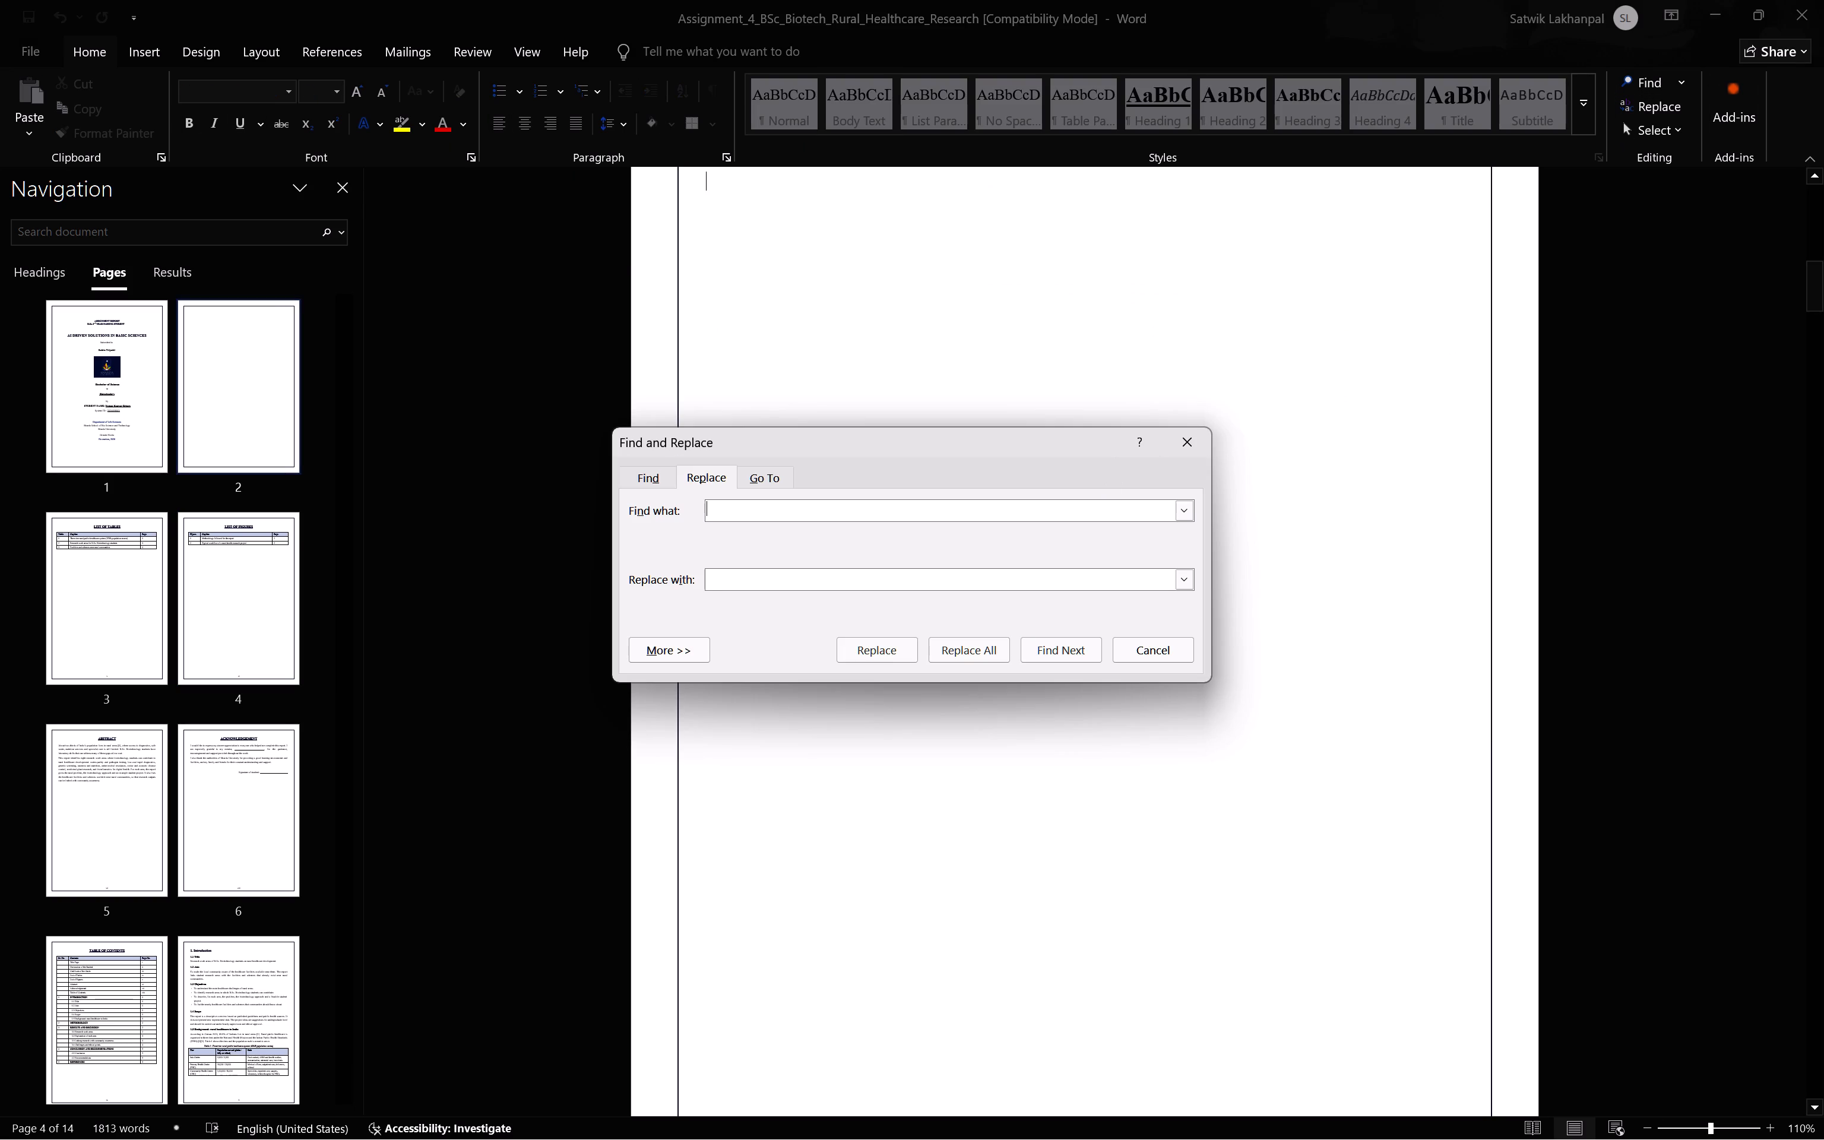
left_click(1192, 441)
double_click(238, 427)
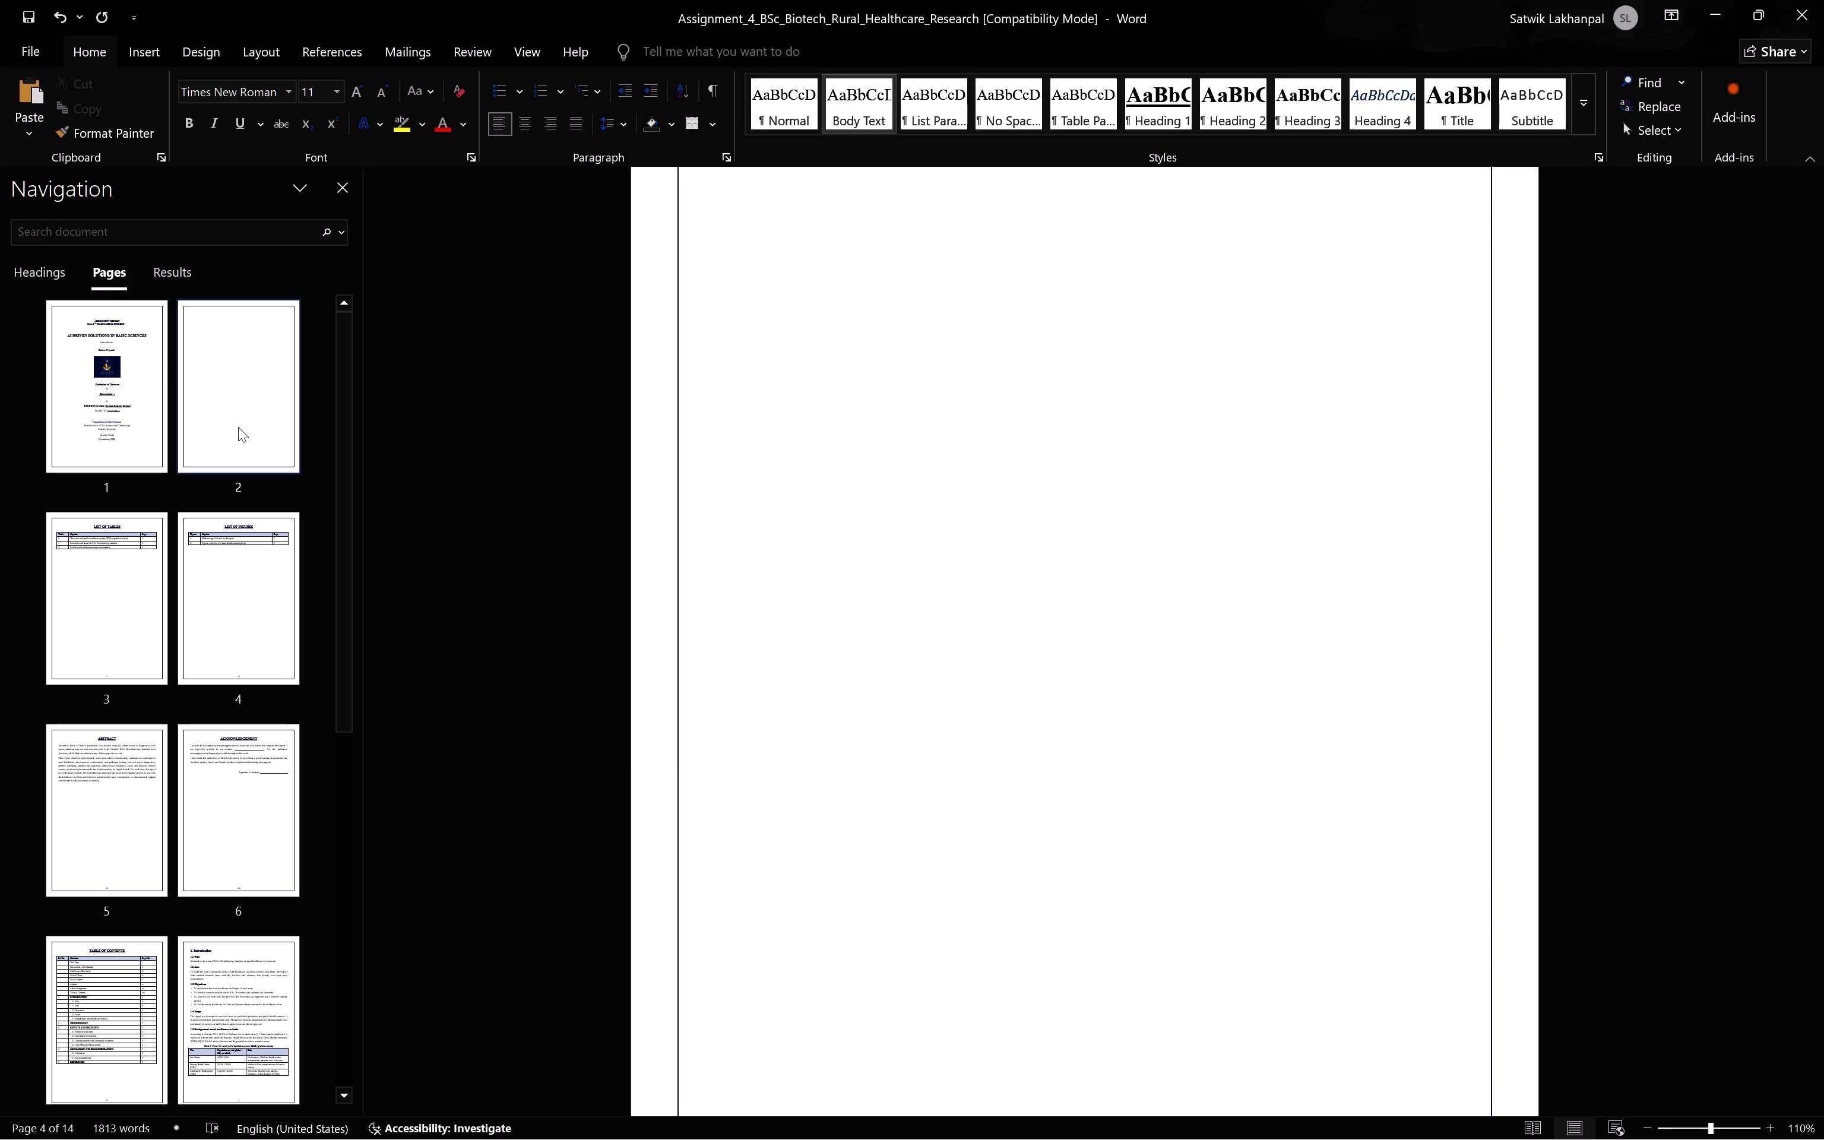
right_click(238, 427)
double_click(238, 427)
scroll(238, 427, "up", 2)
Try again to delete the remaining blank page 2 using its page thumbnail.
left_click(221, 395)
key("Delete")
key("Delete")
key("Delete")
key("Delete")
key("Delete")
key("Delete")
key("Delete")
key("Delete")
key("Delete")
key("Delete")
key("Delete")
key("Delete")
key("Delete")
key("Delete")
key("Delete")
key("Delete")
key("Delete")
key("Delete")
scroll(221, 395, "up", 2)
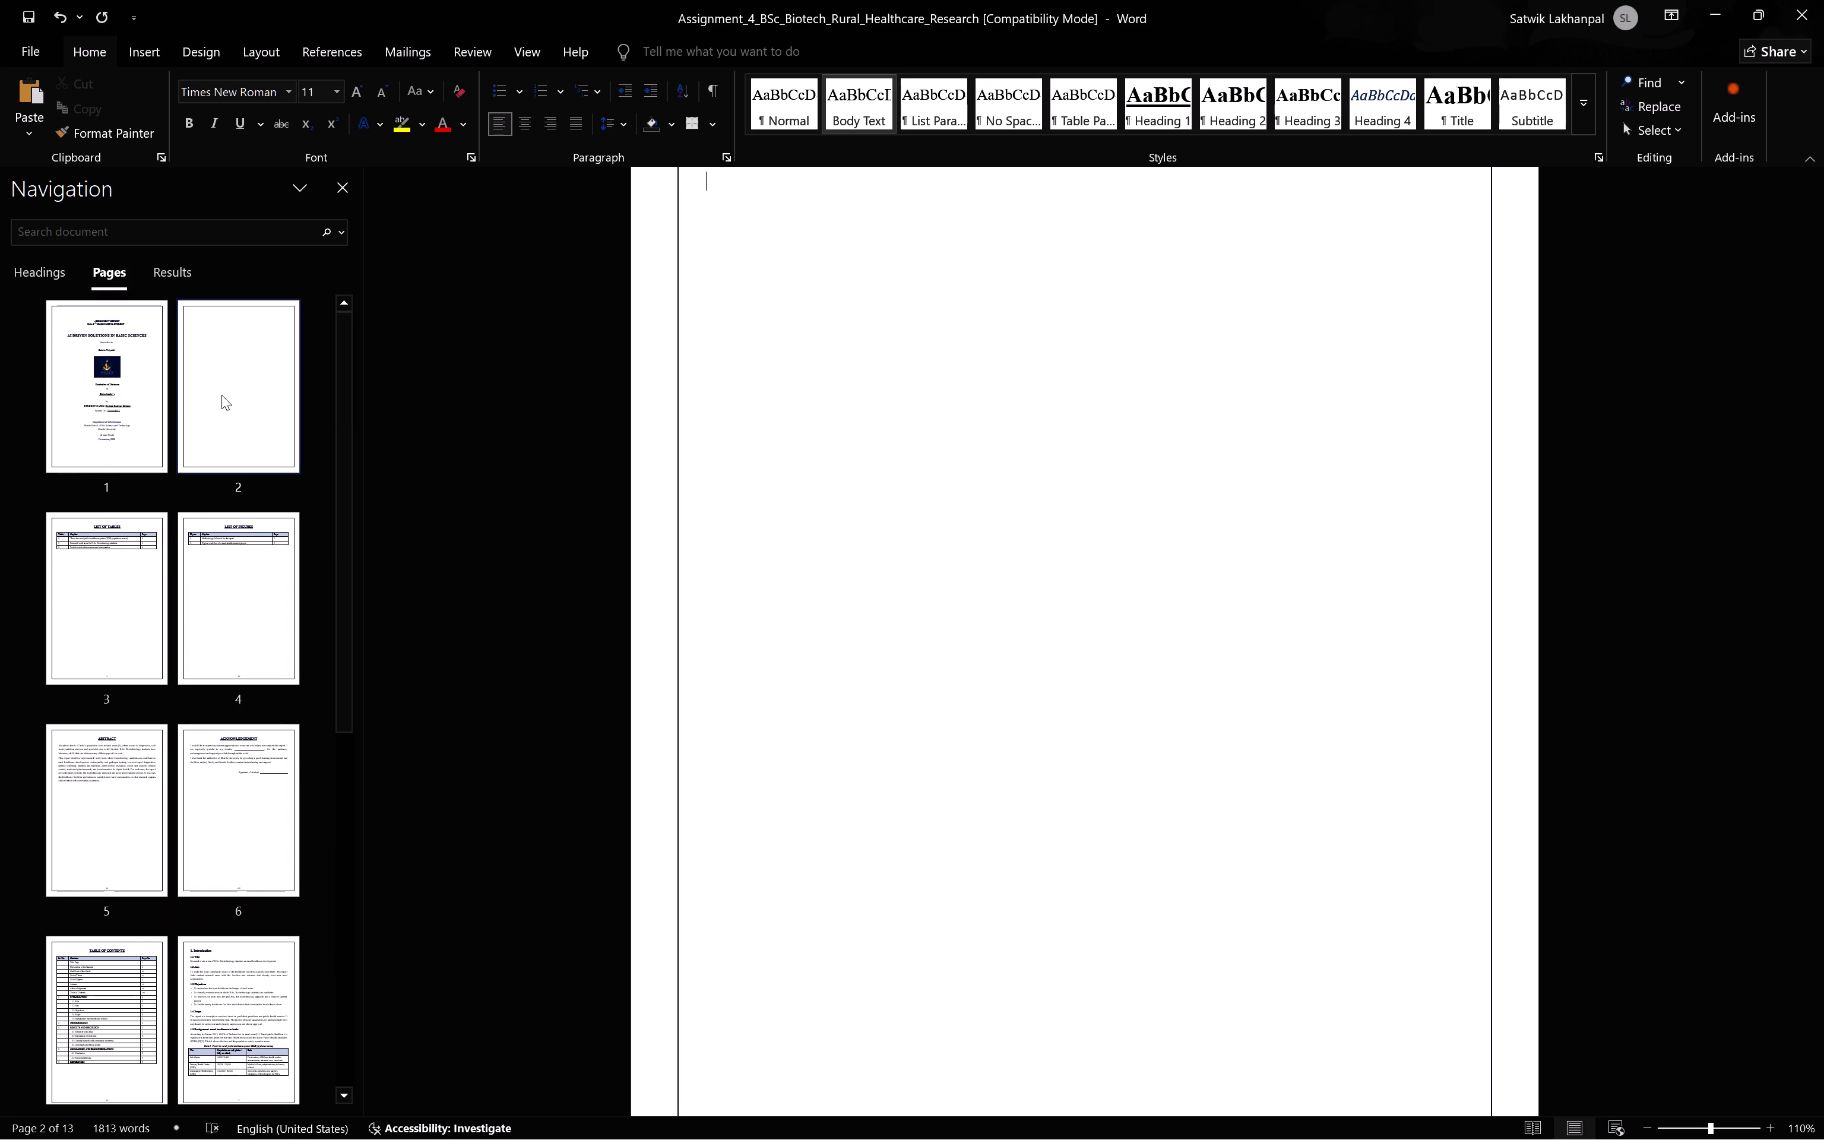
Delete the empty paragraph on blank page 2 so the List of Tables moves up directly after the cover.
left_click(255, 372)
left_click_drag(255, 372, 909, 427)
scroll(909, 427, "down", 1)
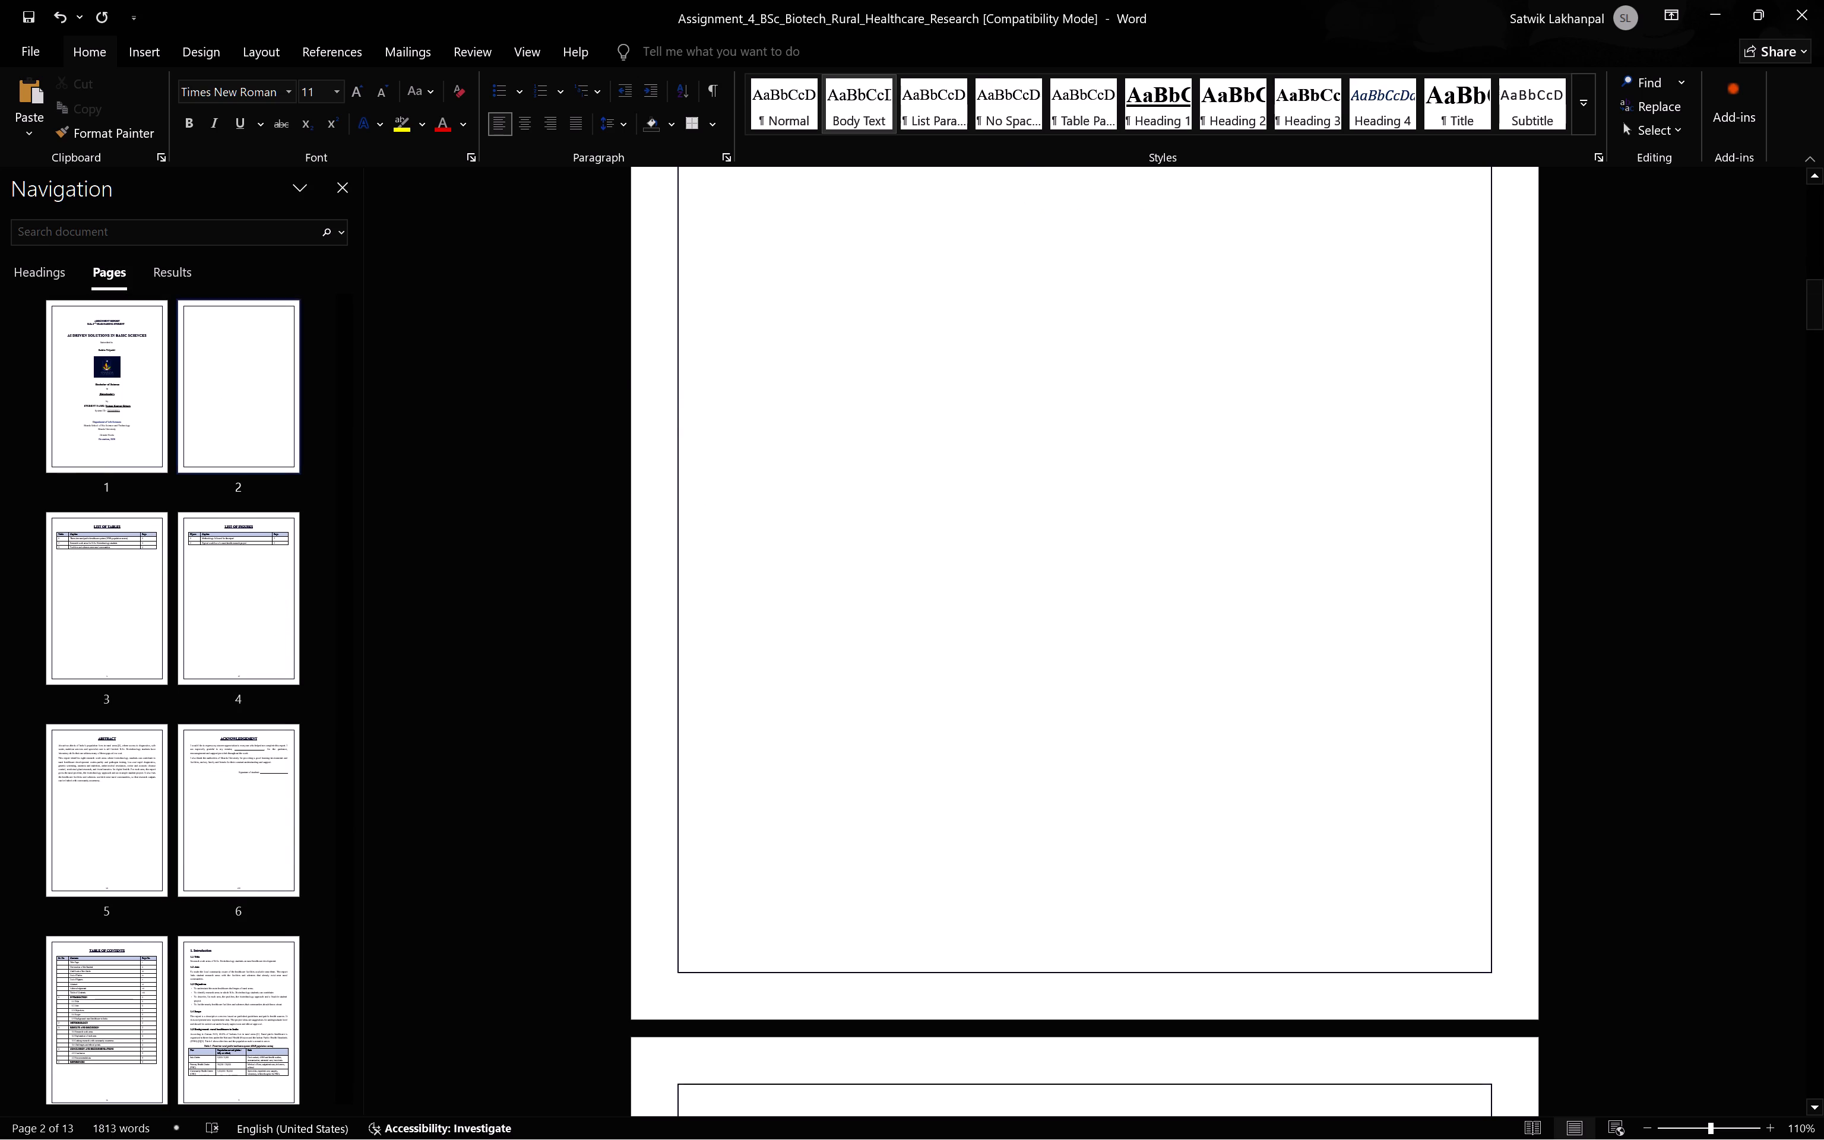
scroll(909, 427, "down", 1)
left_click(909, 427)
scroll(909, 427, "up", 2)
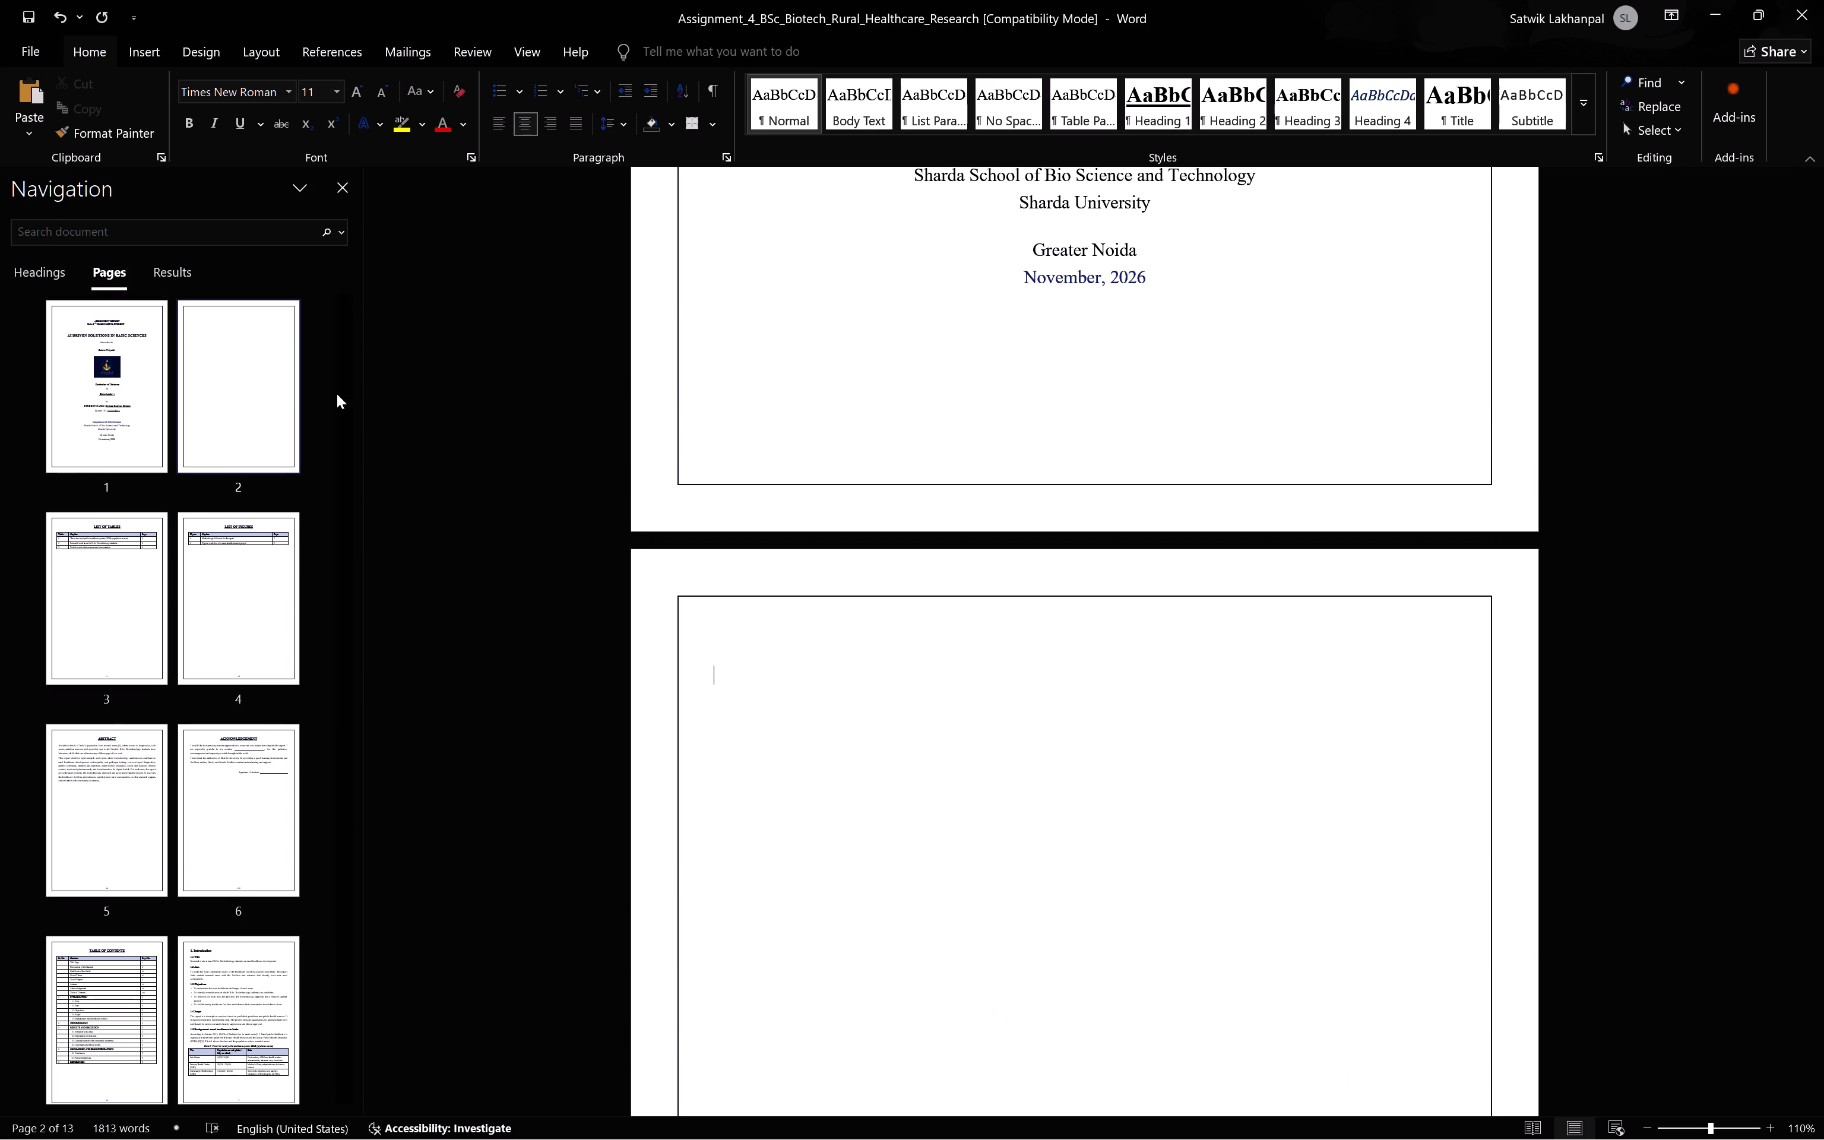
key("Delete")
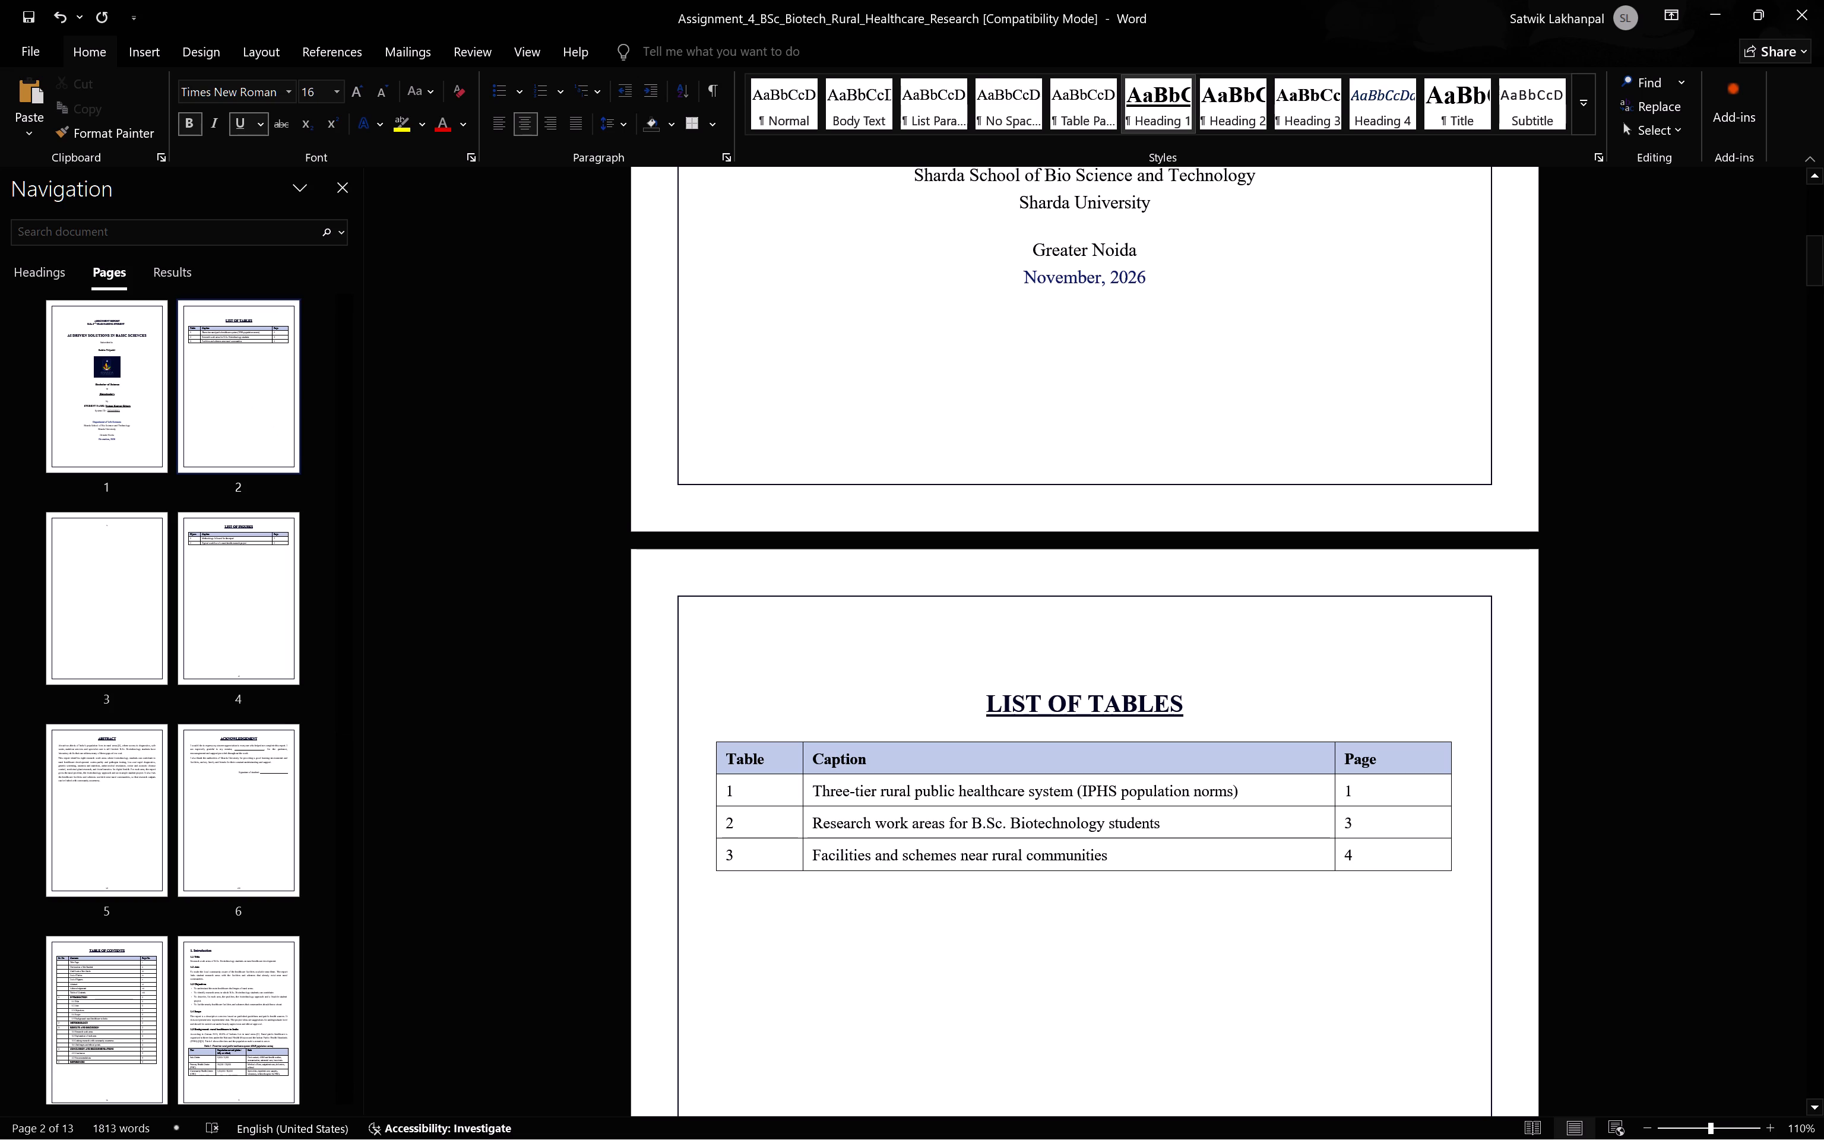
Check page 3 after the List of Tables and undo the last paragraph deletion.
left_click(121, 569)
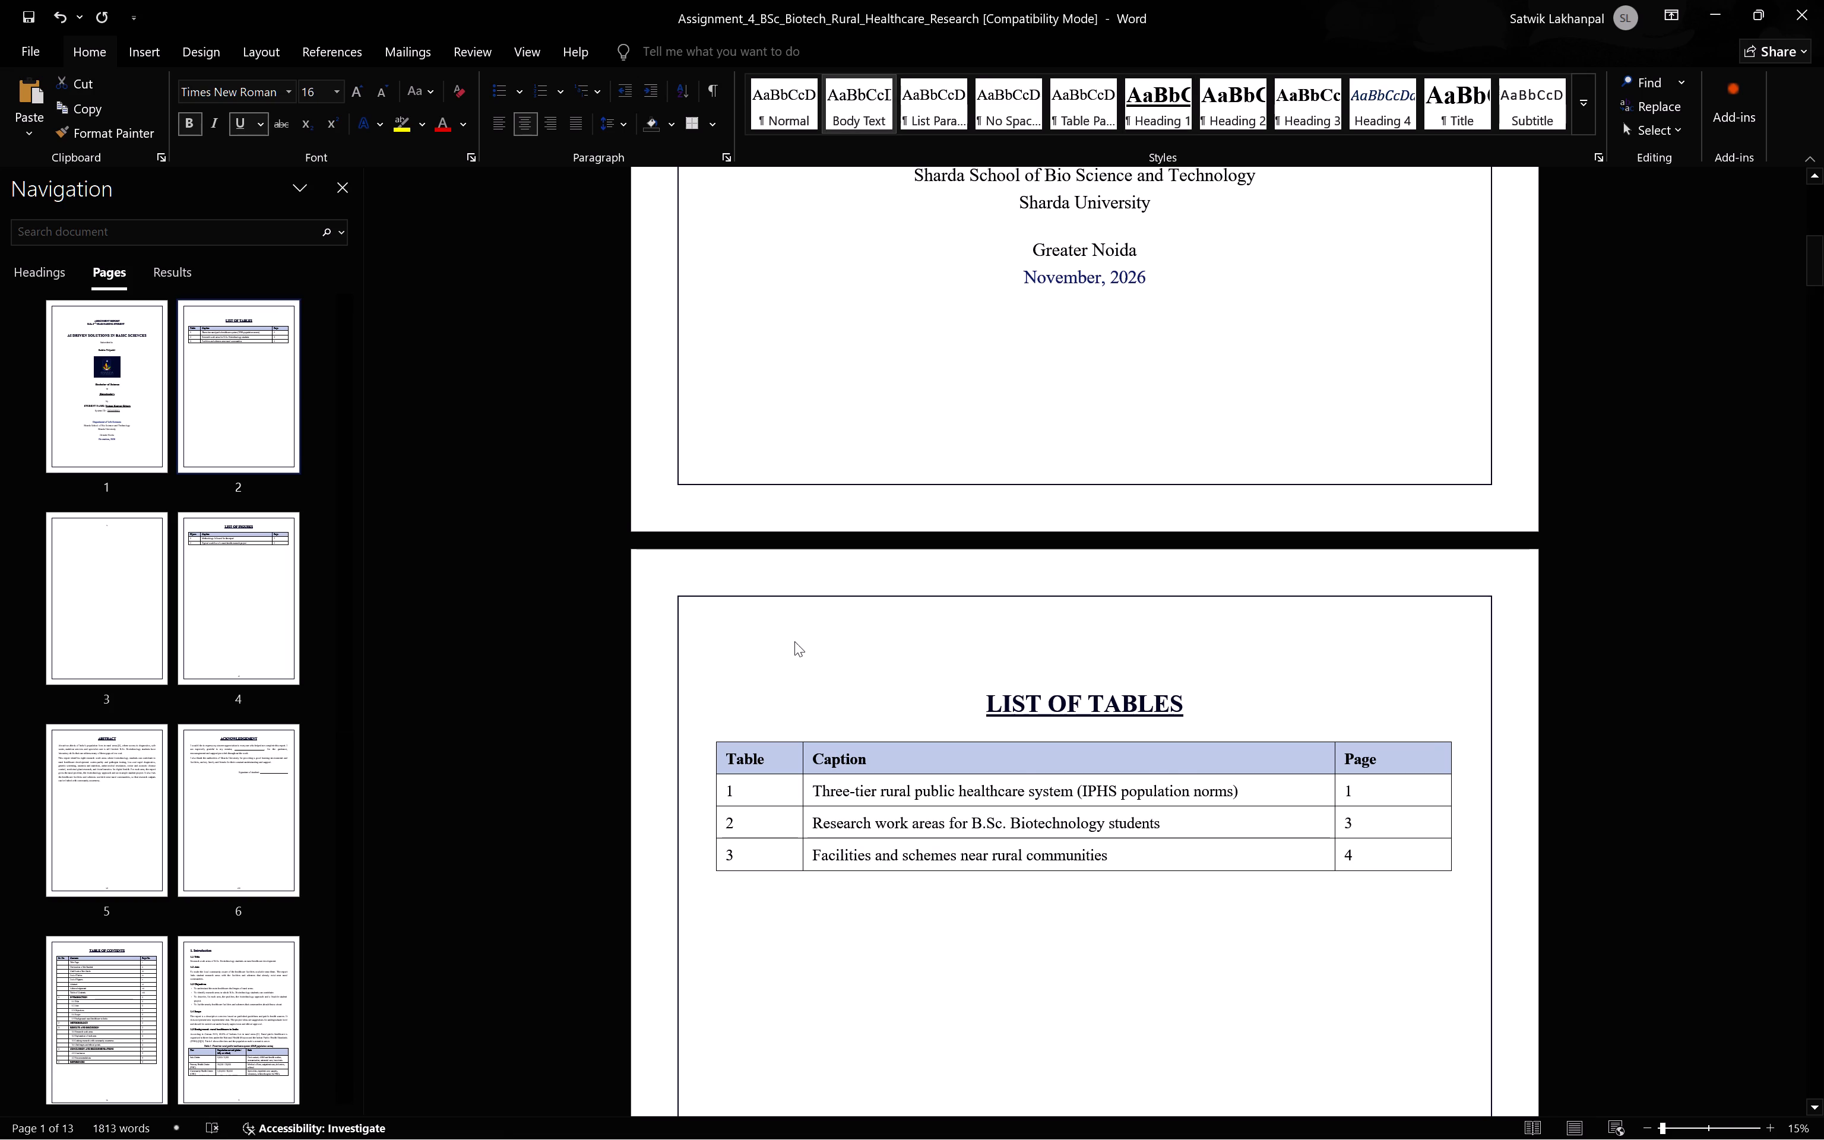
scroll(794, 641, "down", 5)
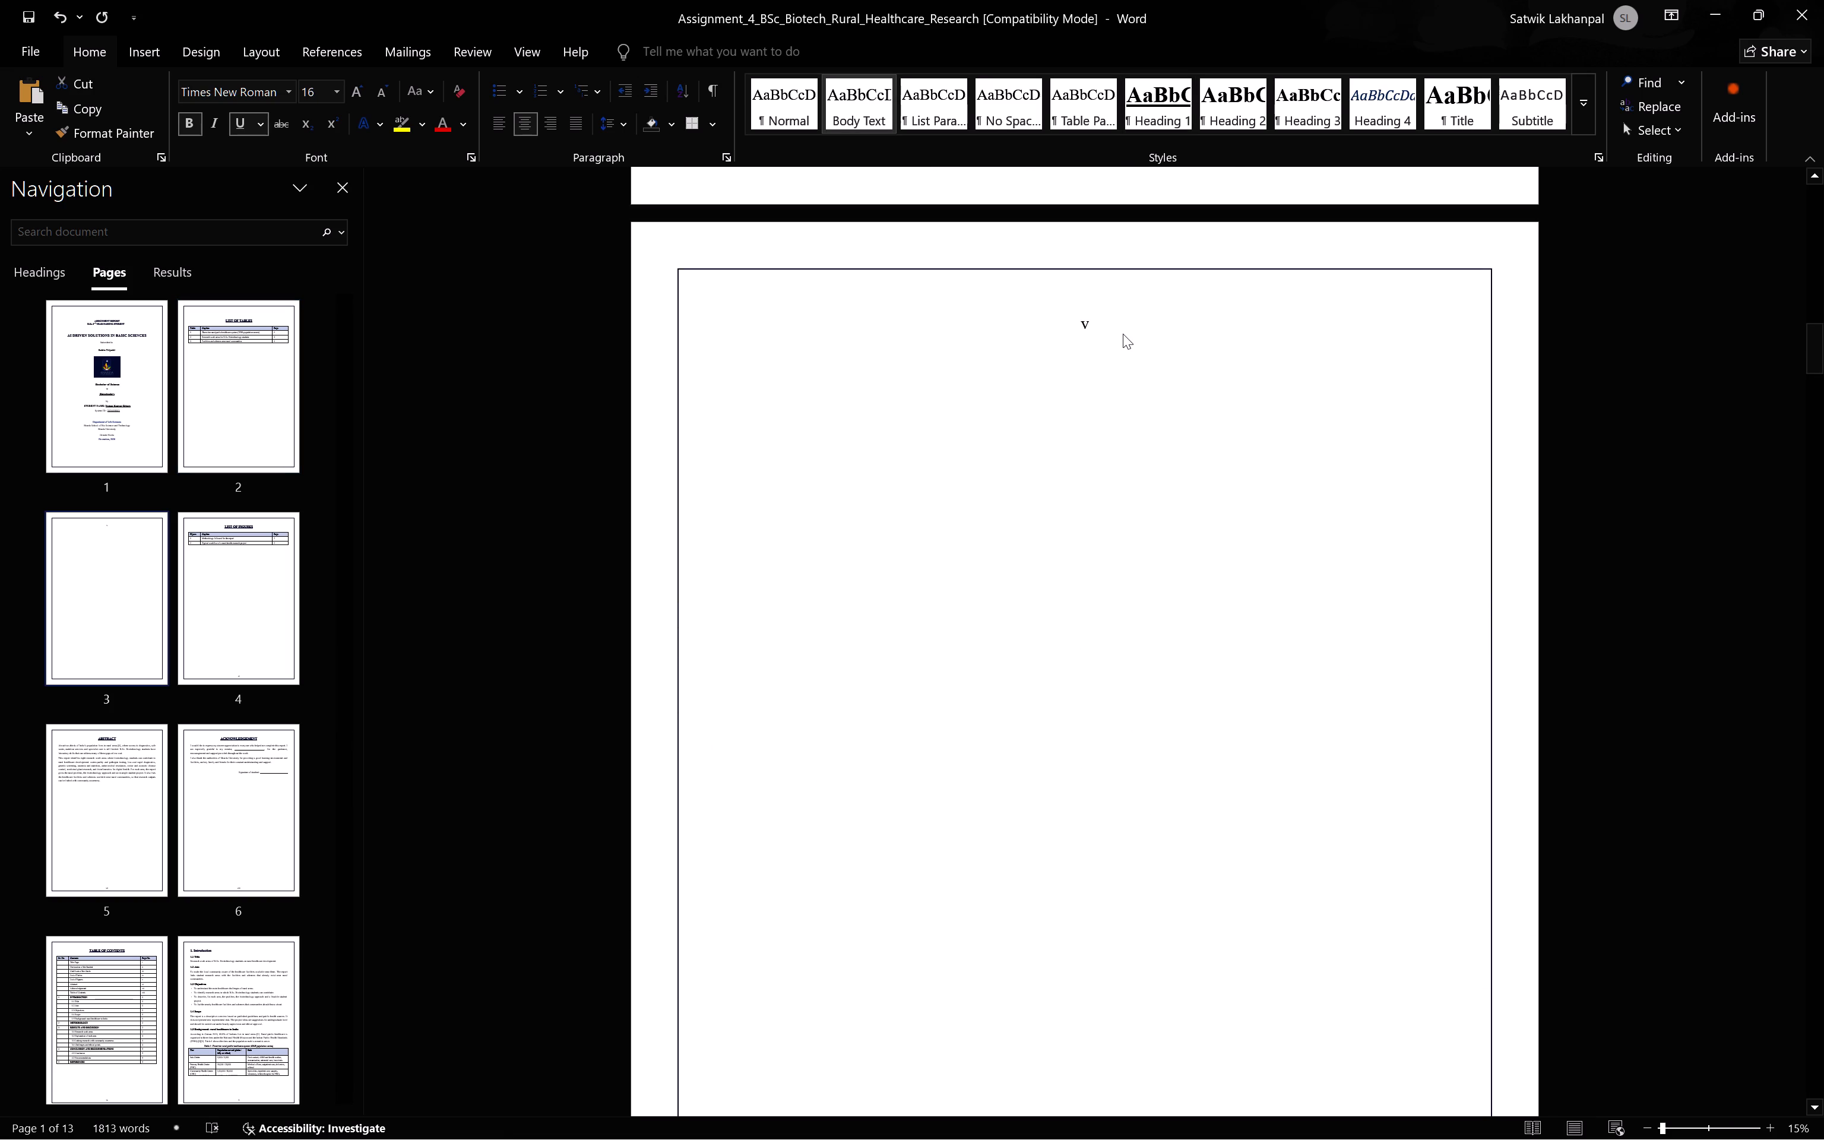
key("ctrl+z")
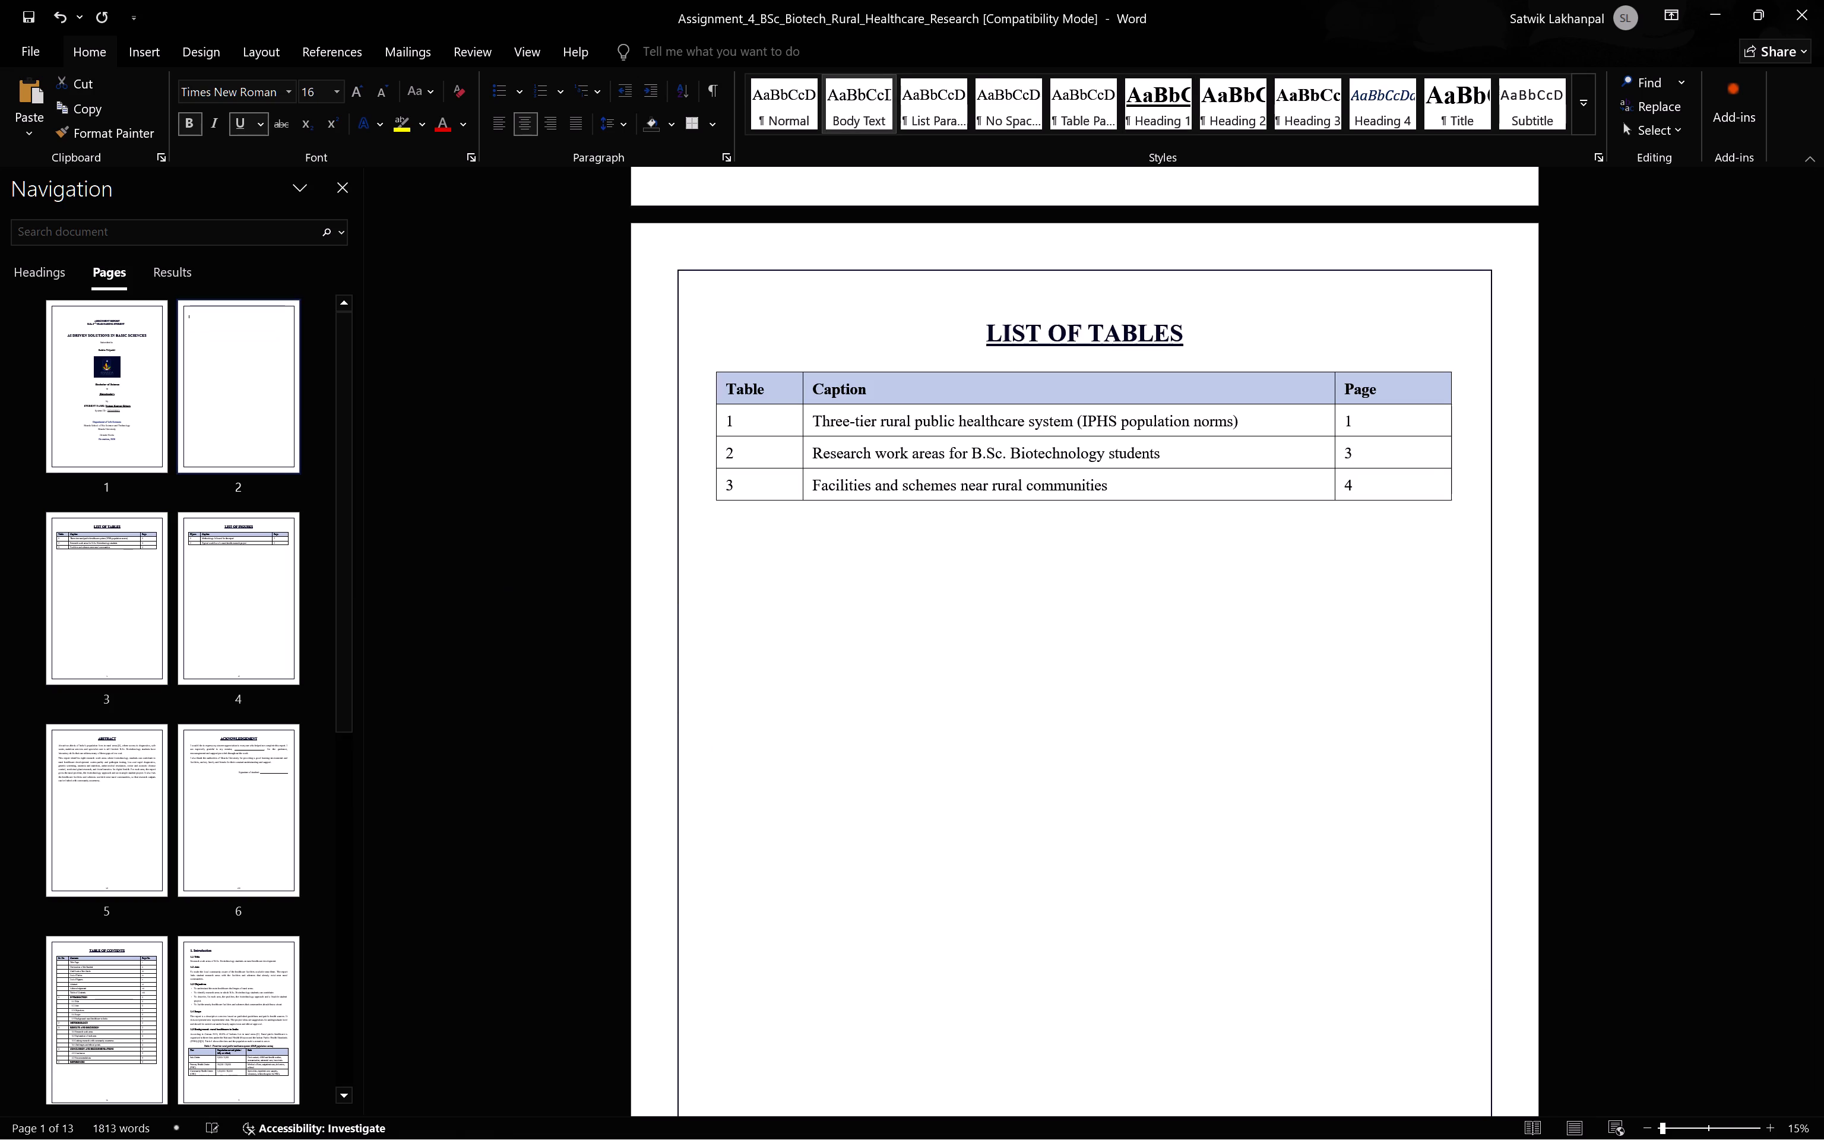
Delete the empty paragraph on blank page 2 again to bring the List of Tables onto that page.
left_click(256, 444)
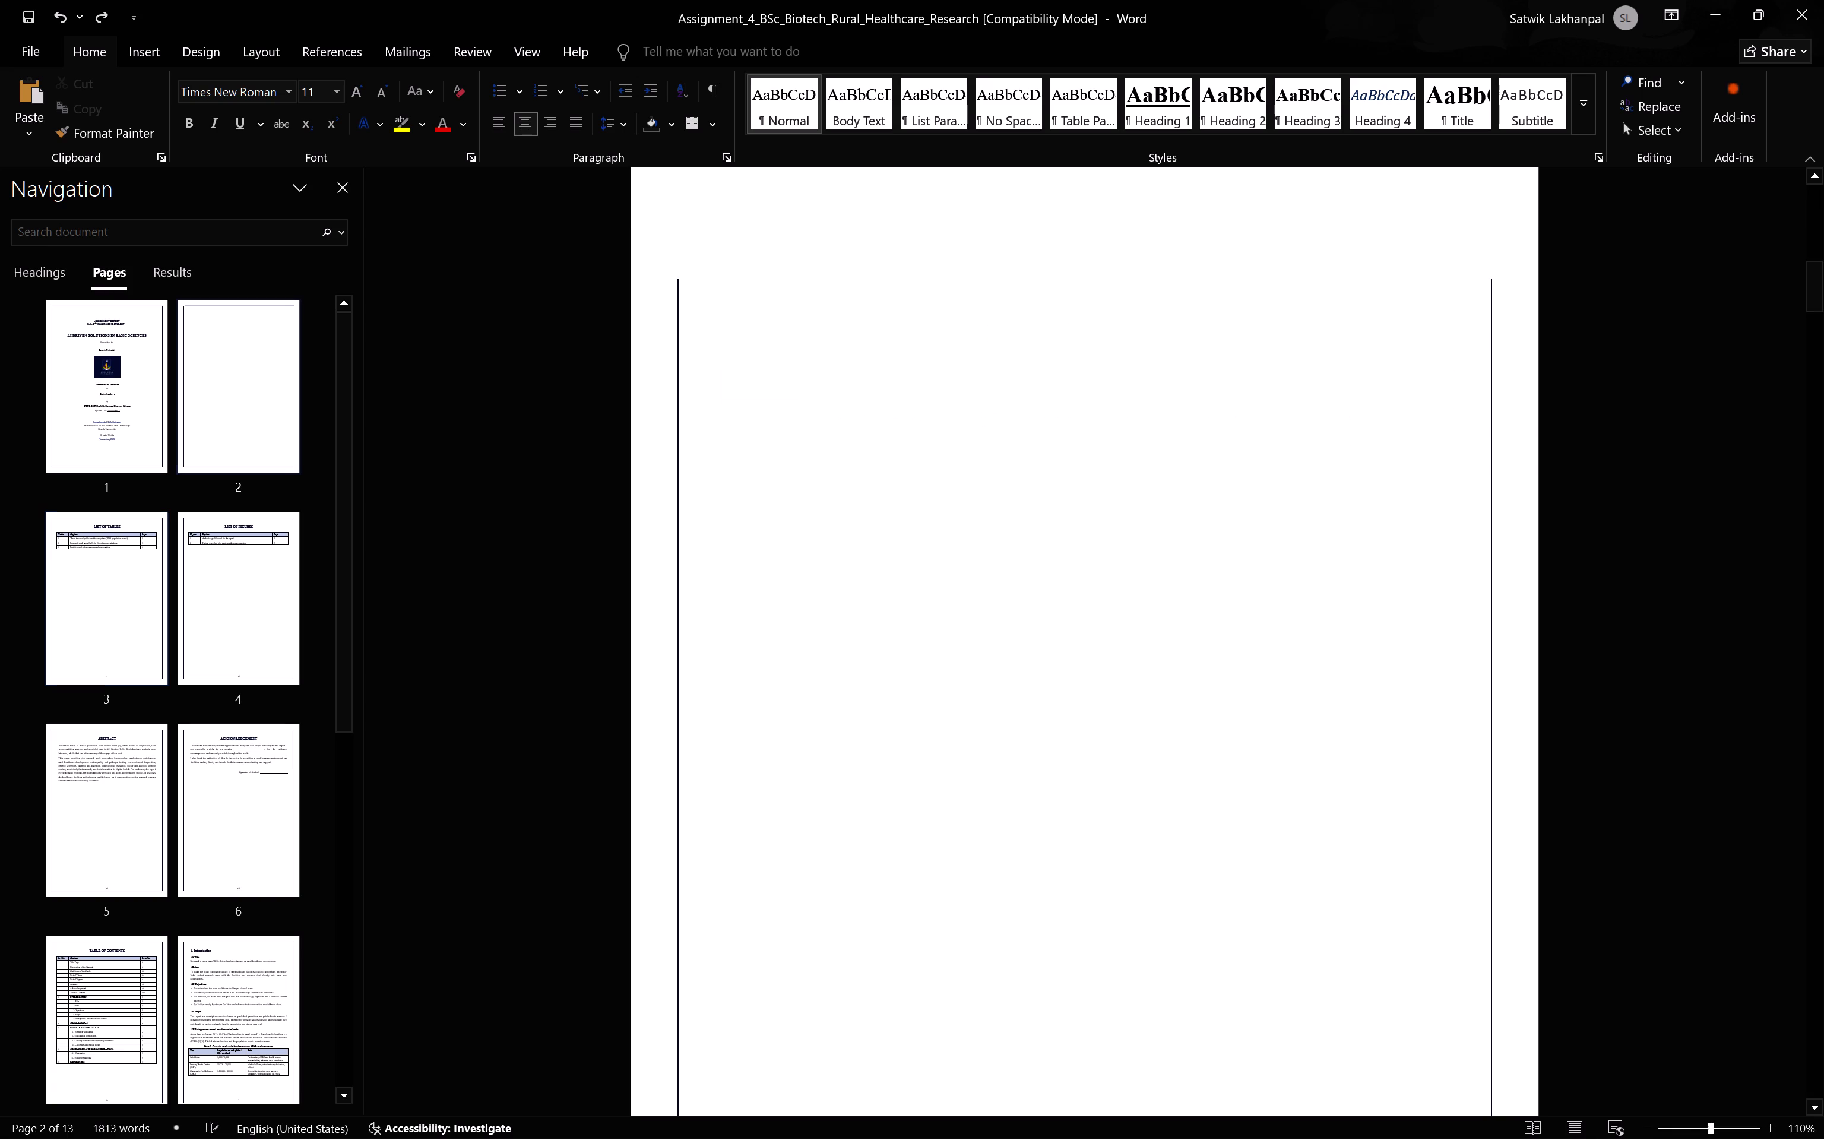
scroll(909, 437, "up", 1)
left_click(909, 437)
left_click(900, 579)
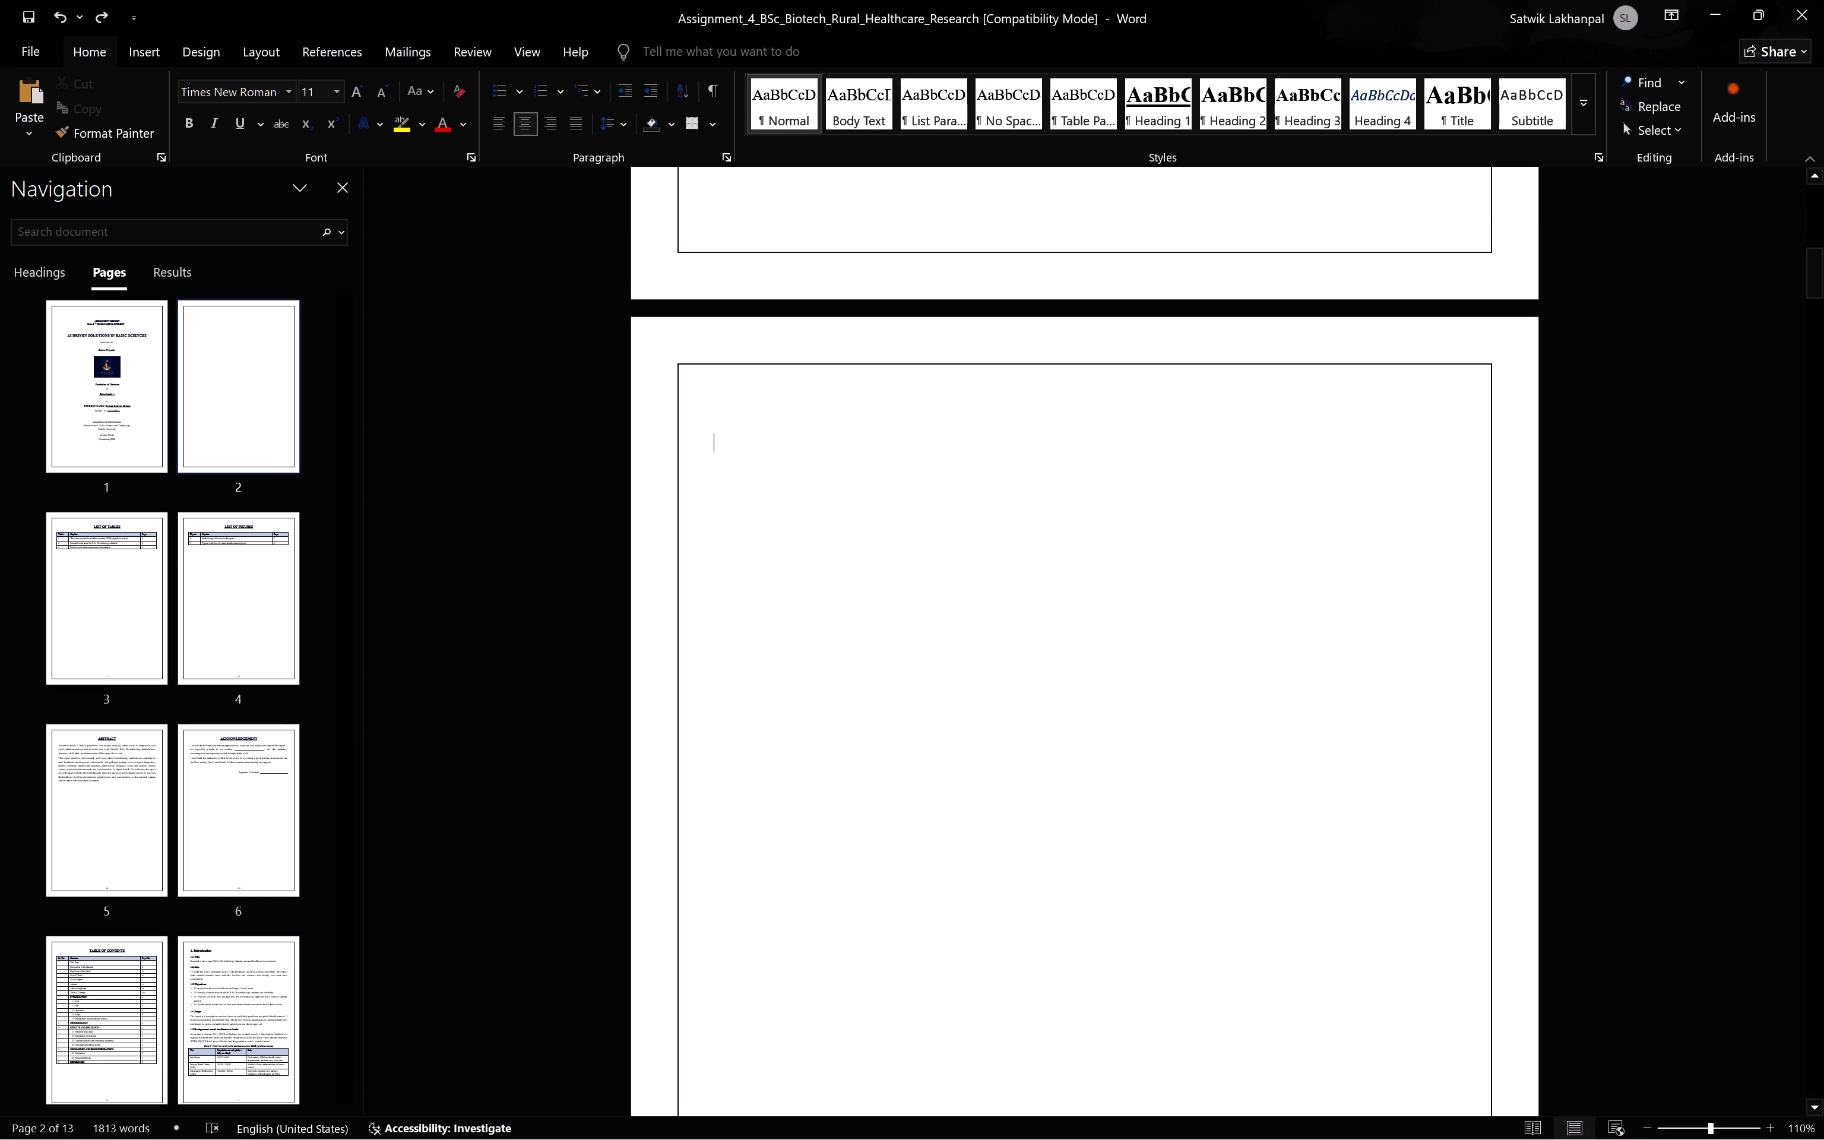
key("Delete")
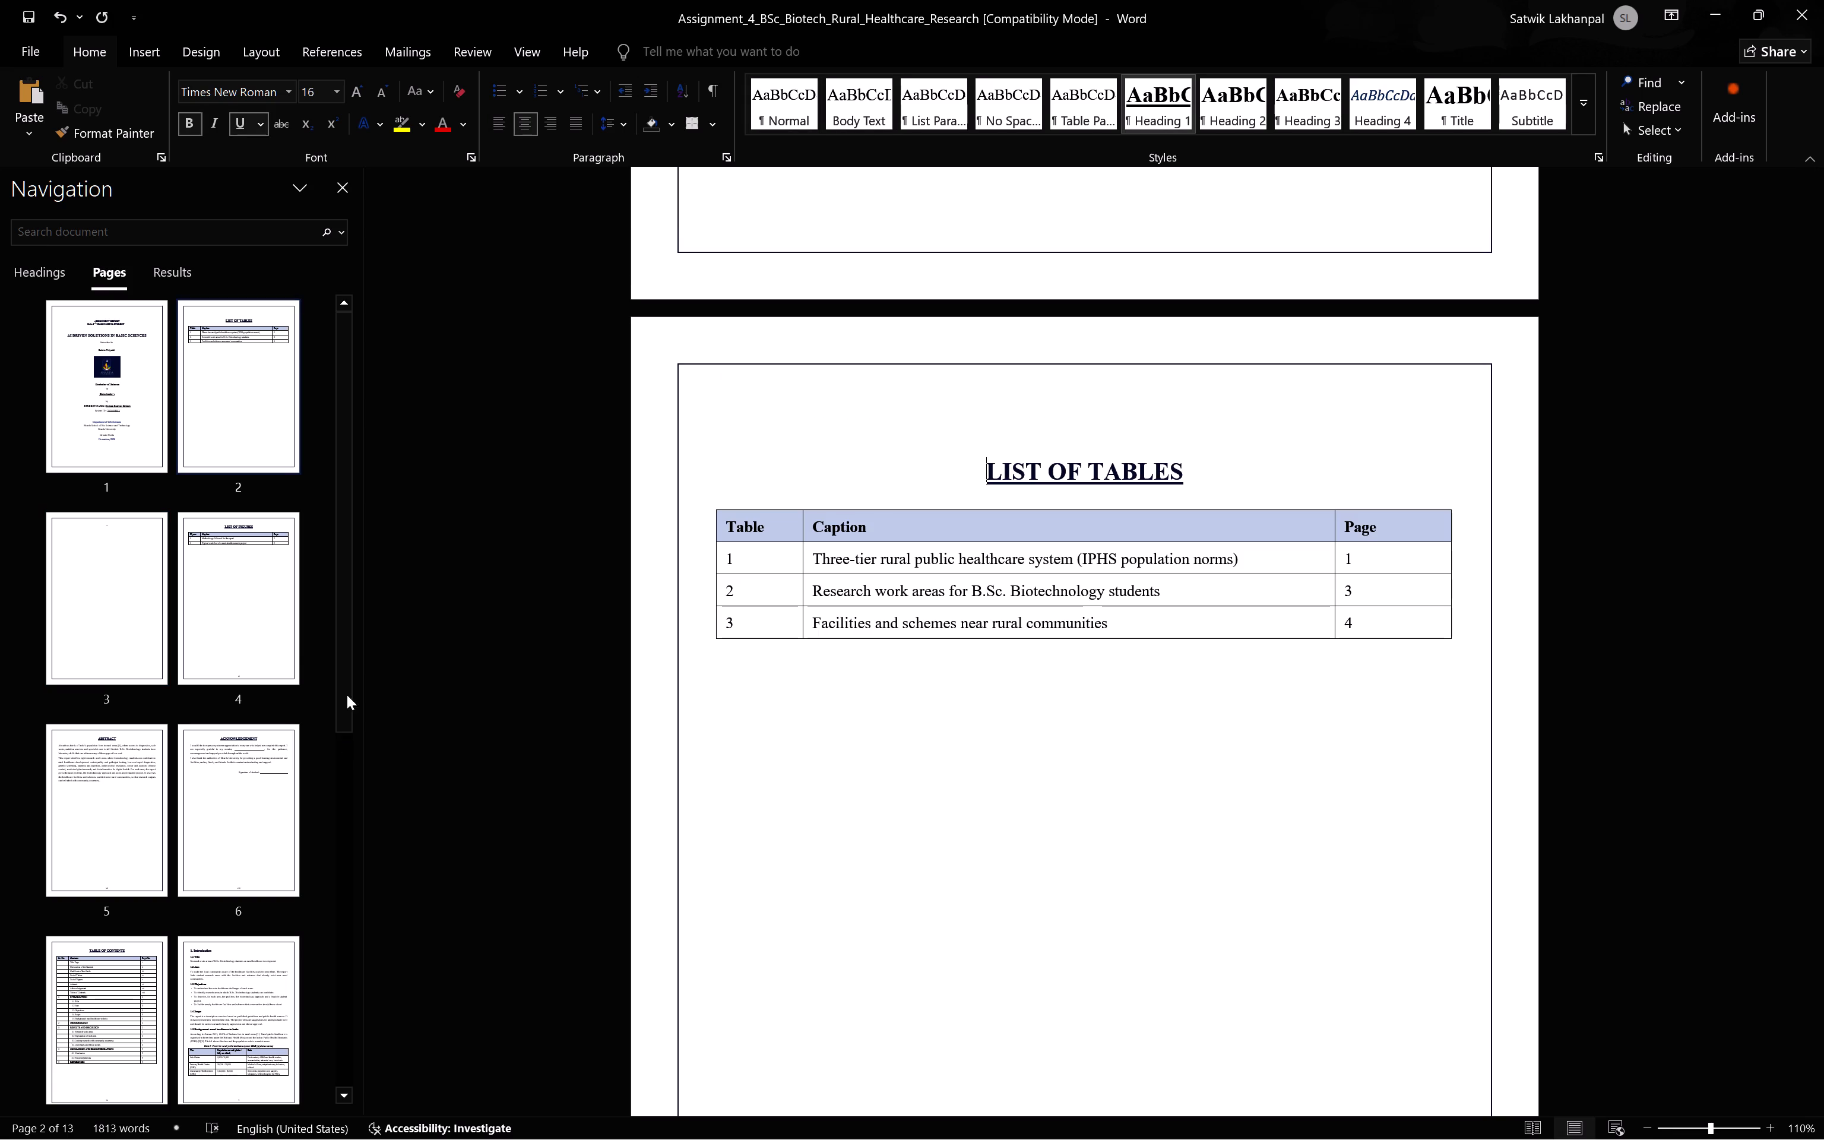
Delete the stray page number "v" and the leftover break on page 3 to remove the blank page before the List of Figures.
left_click(117, 641)
left_click(1010, 550)
key("Delete")
key("BackSpace")
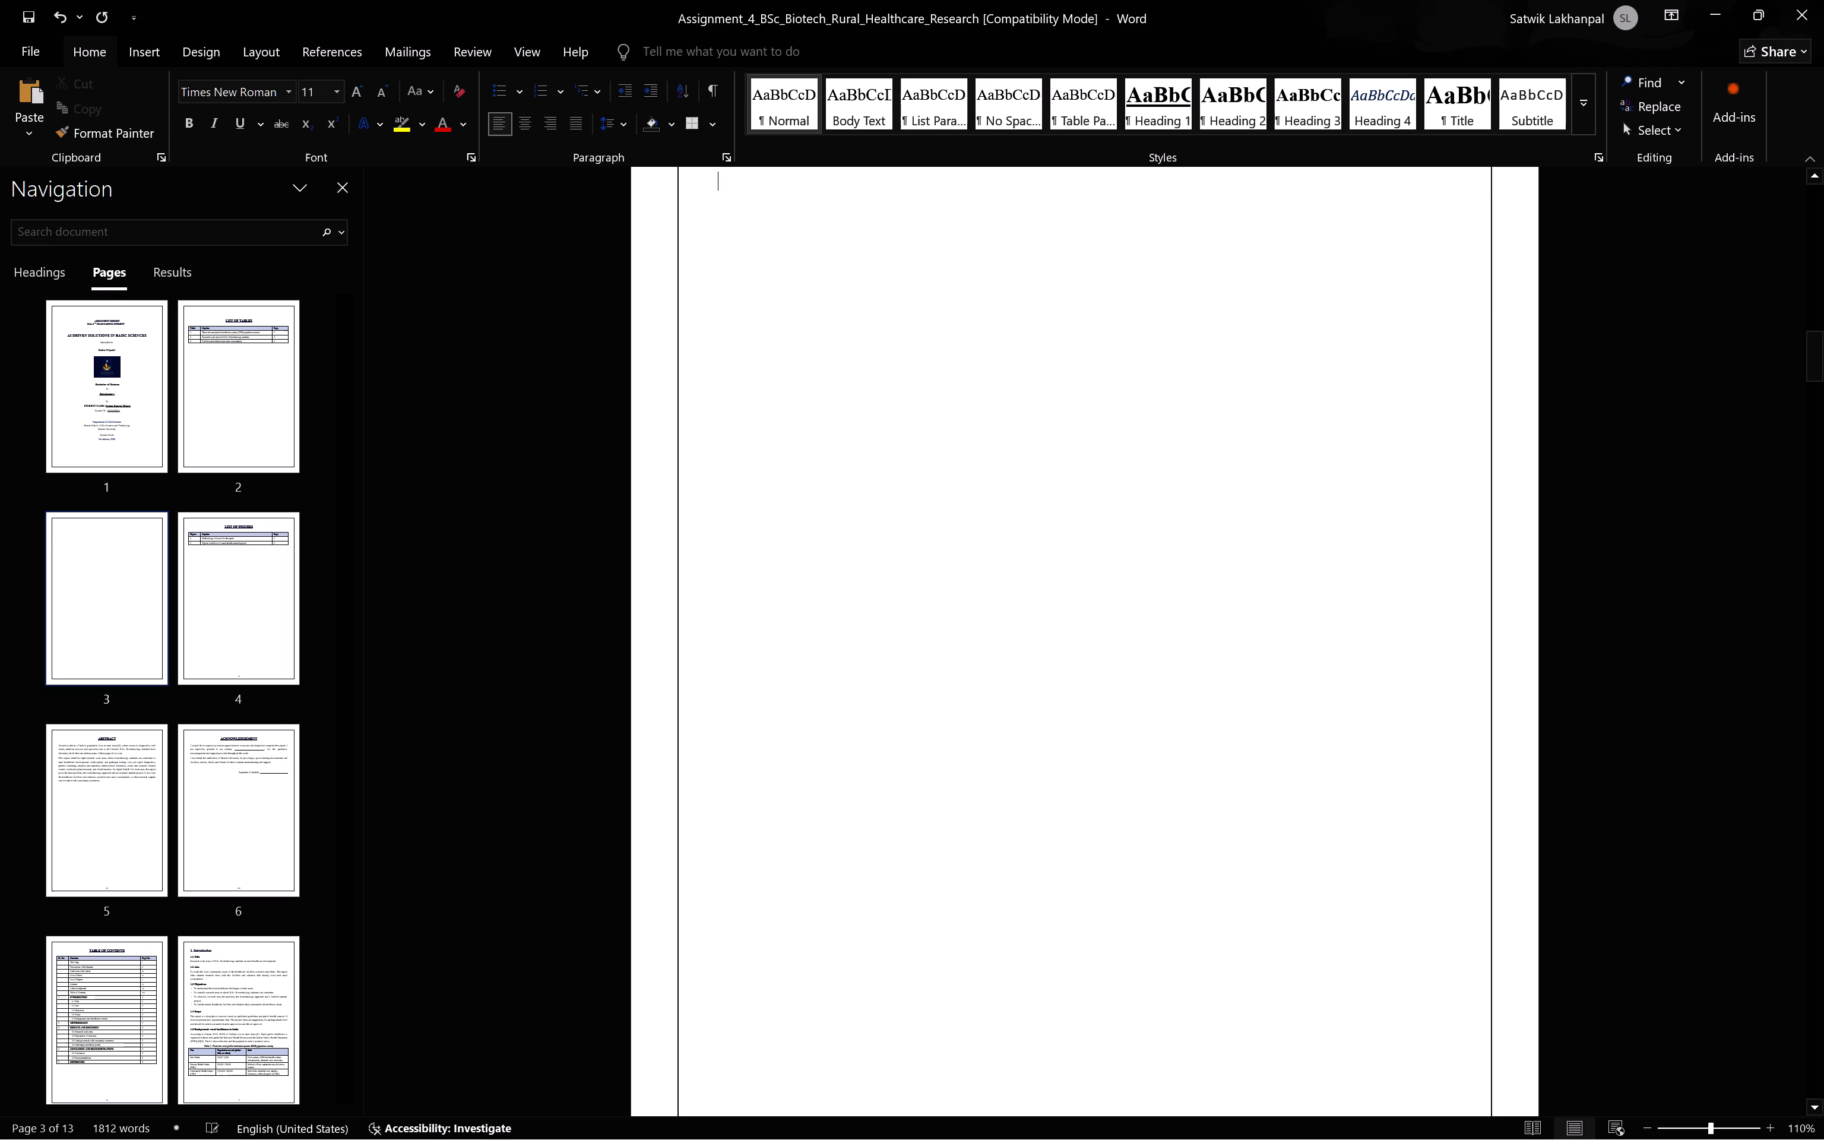
key("Delete")
Review the cover, List of Tables, List of Figures and Abstract pages for correct order and page layout.
scroll(109, 679, "up", 1)
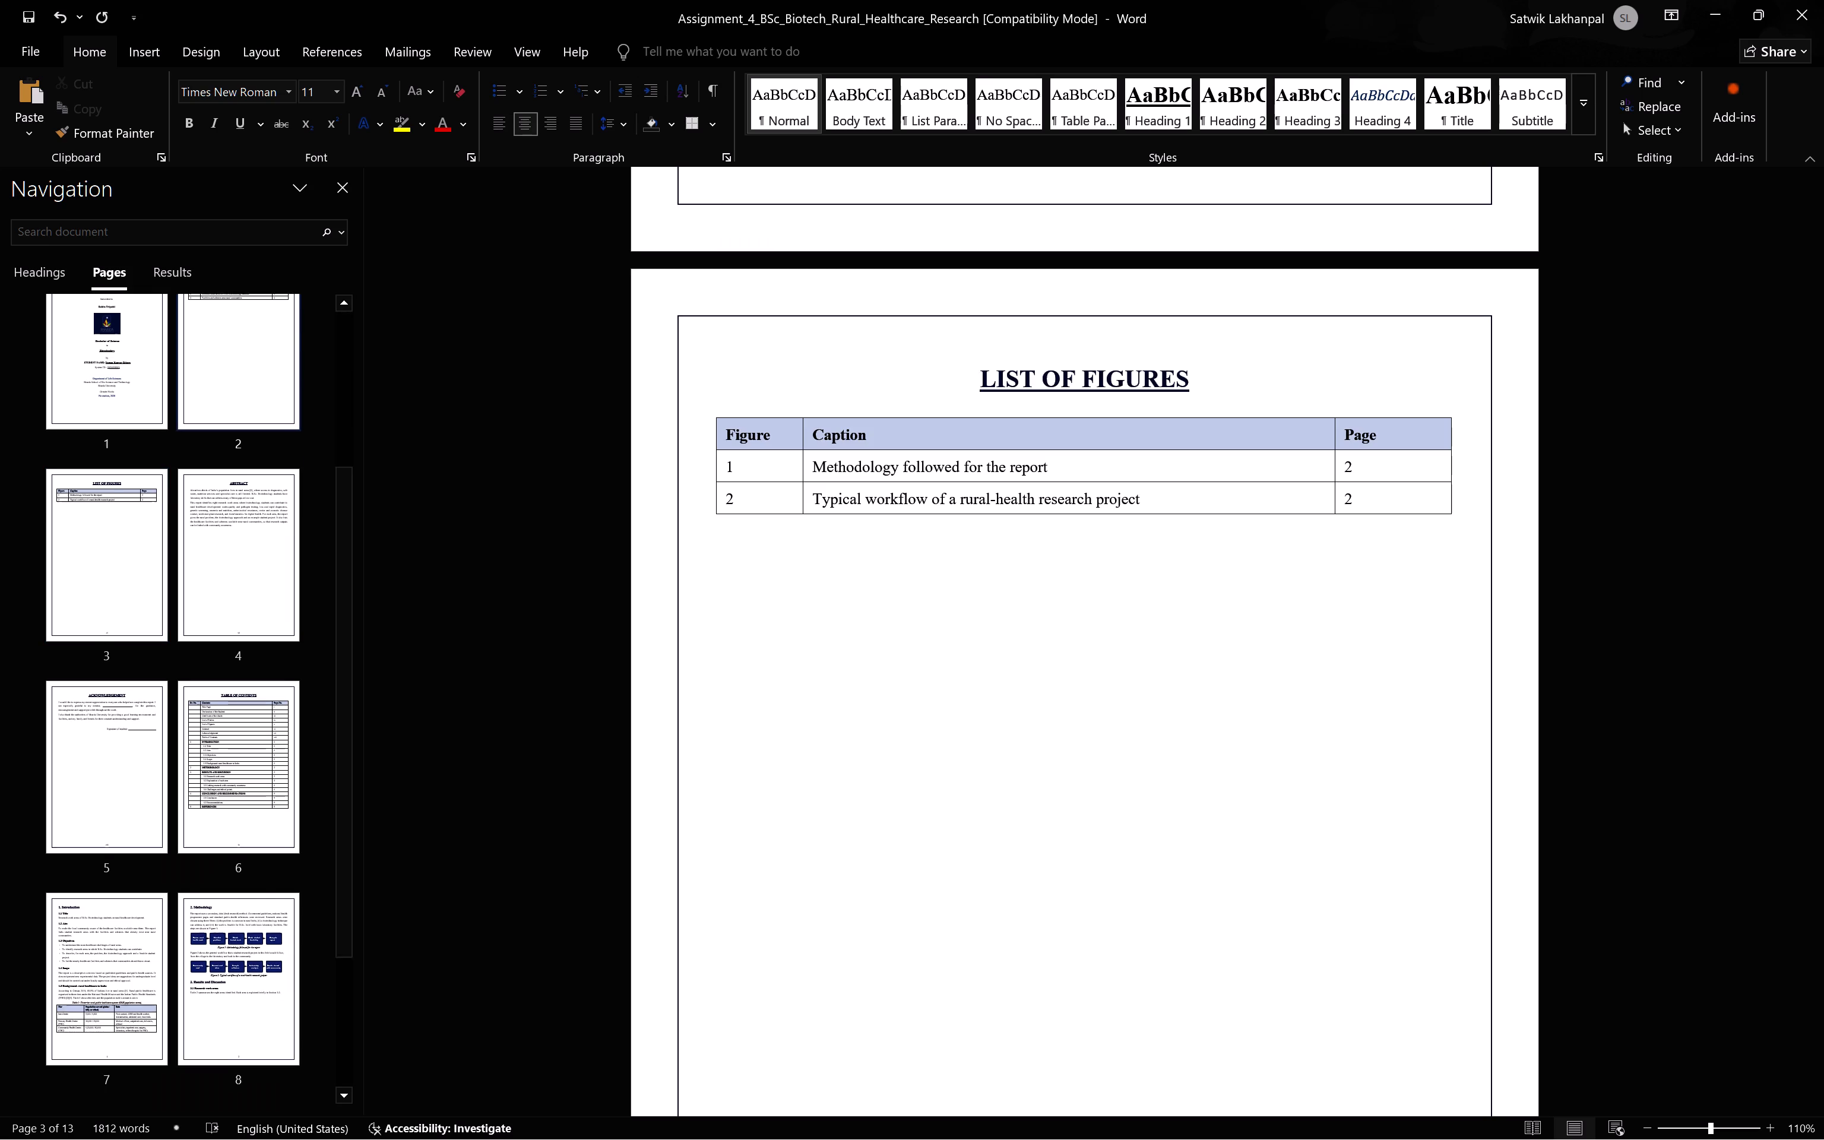
scroll(109, 679, "up", 1)
left_click(131, 384)
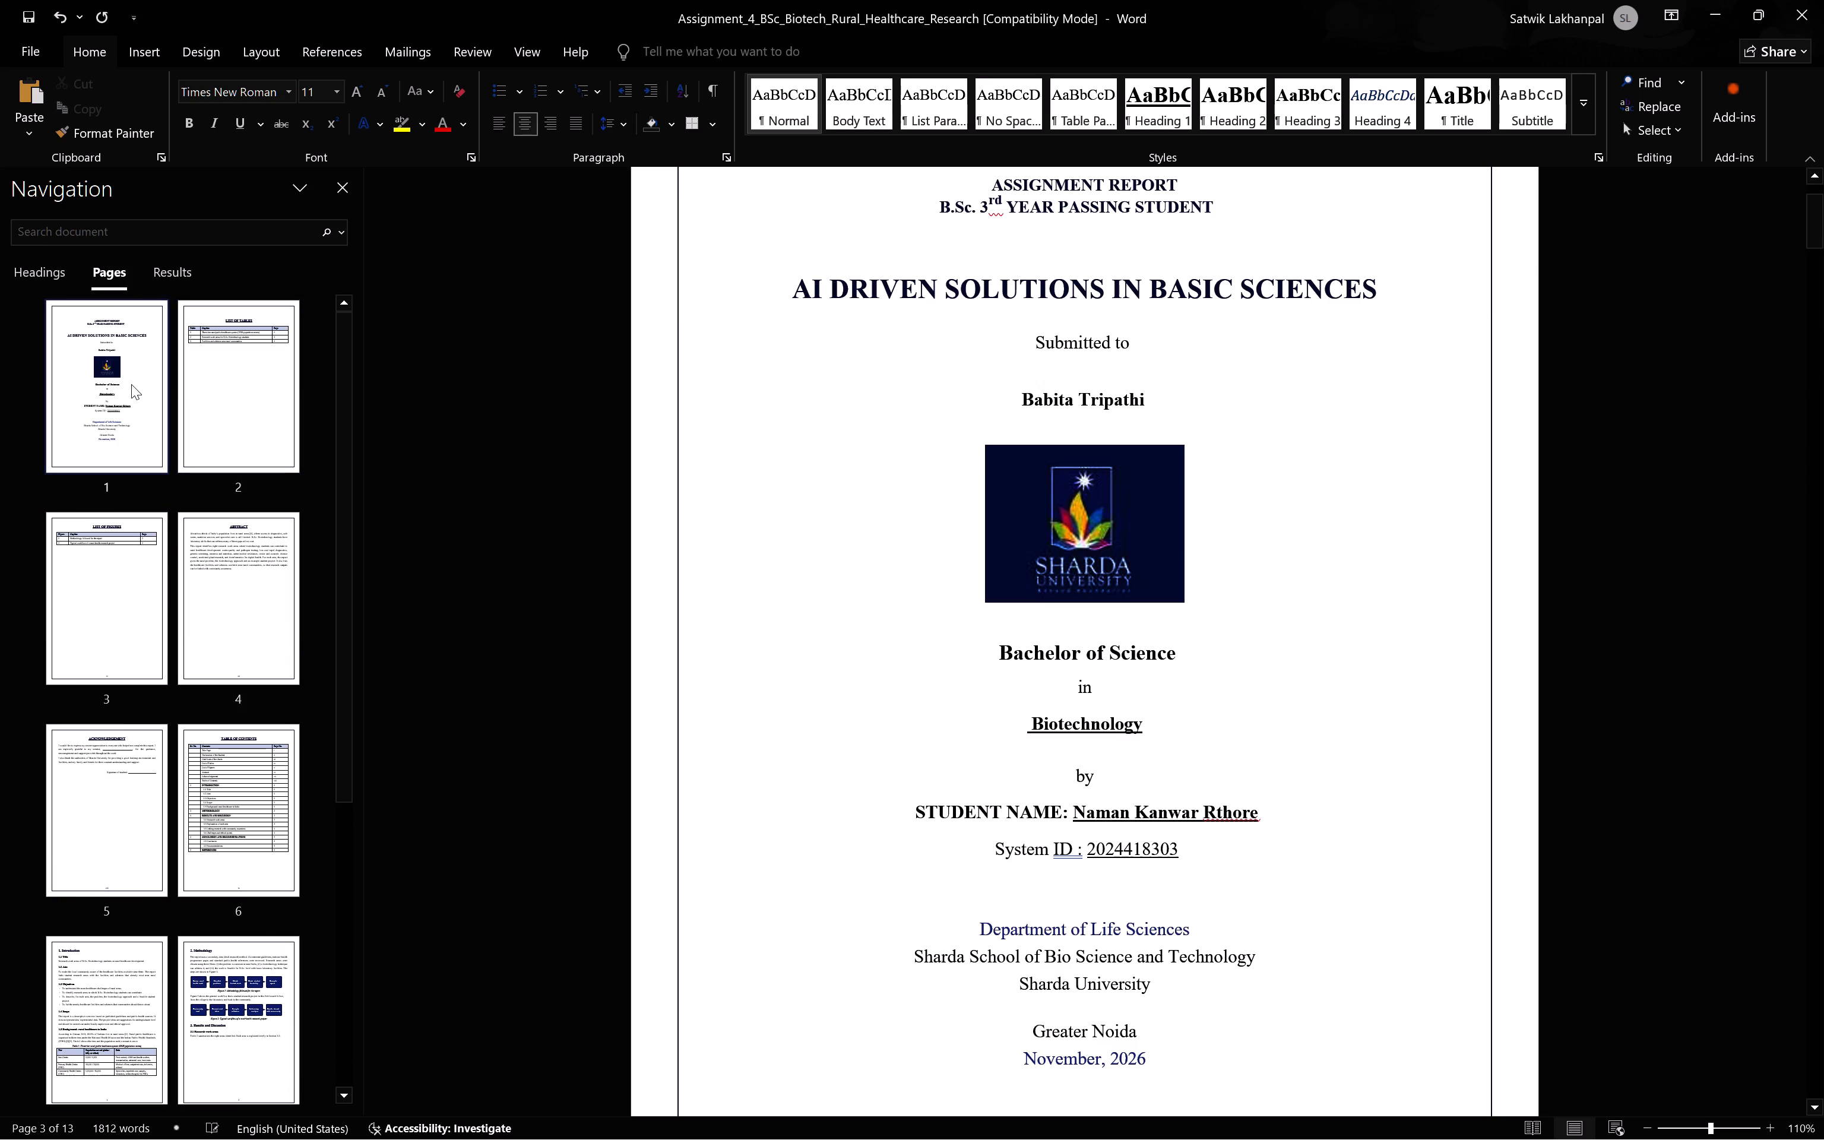
left_click(214, 402)
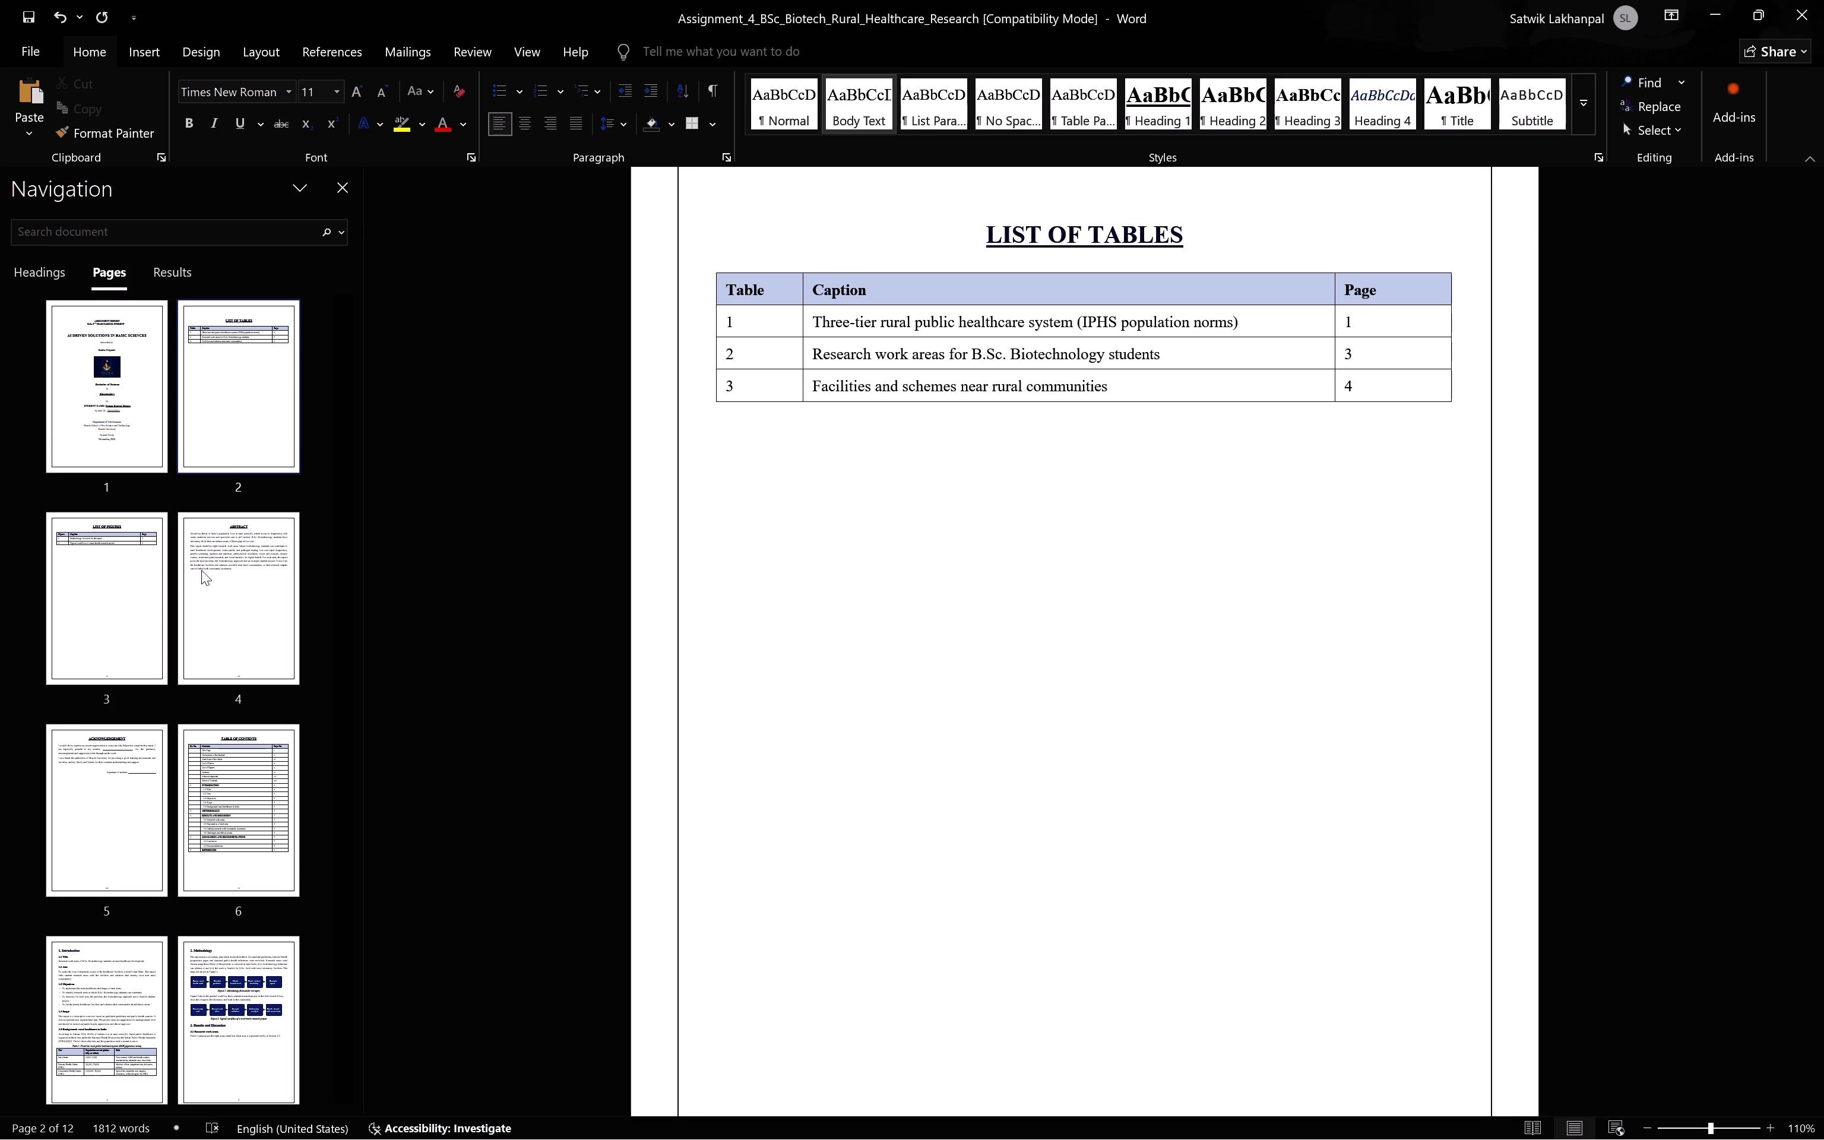
left_click(151, 601)
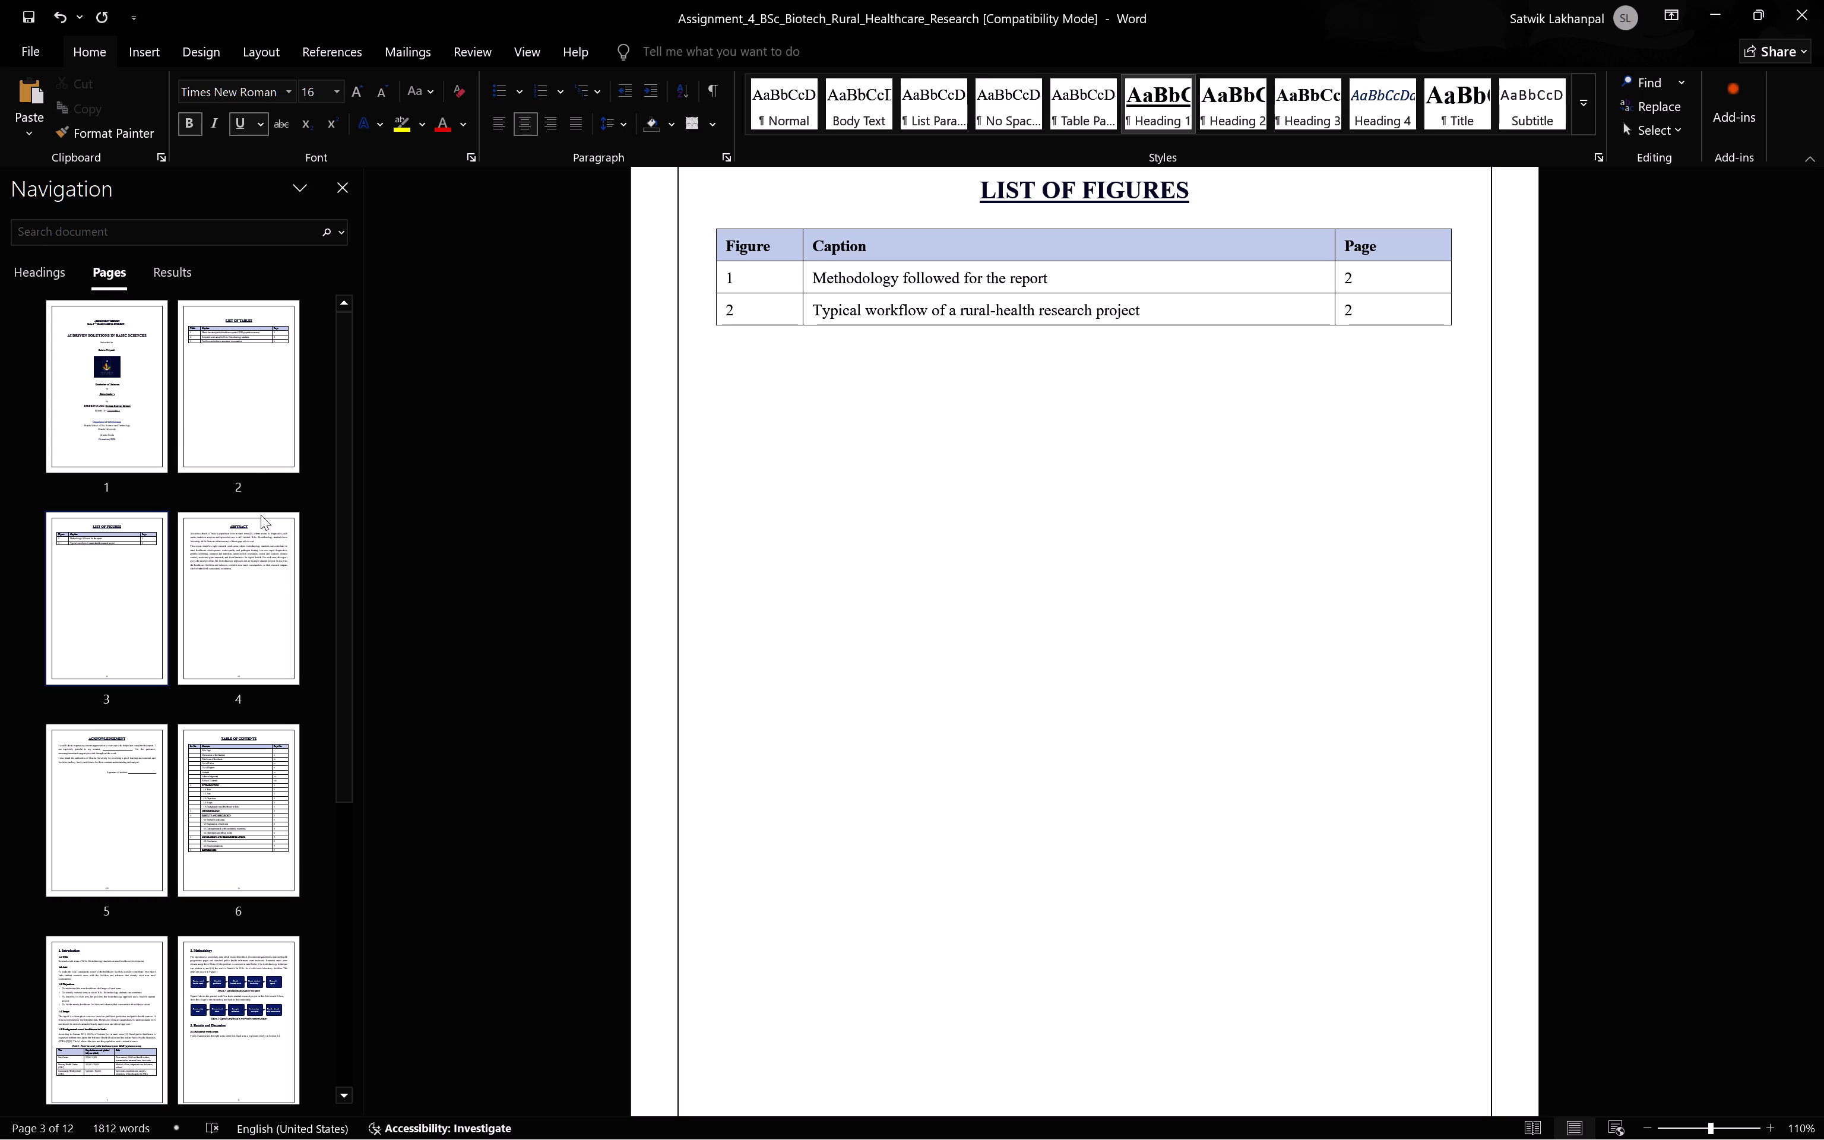
left_click(72, 442)
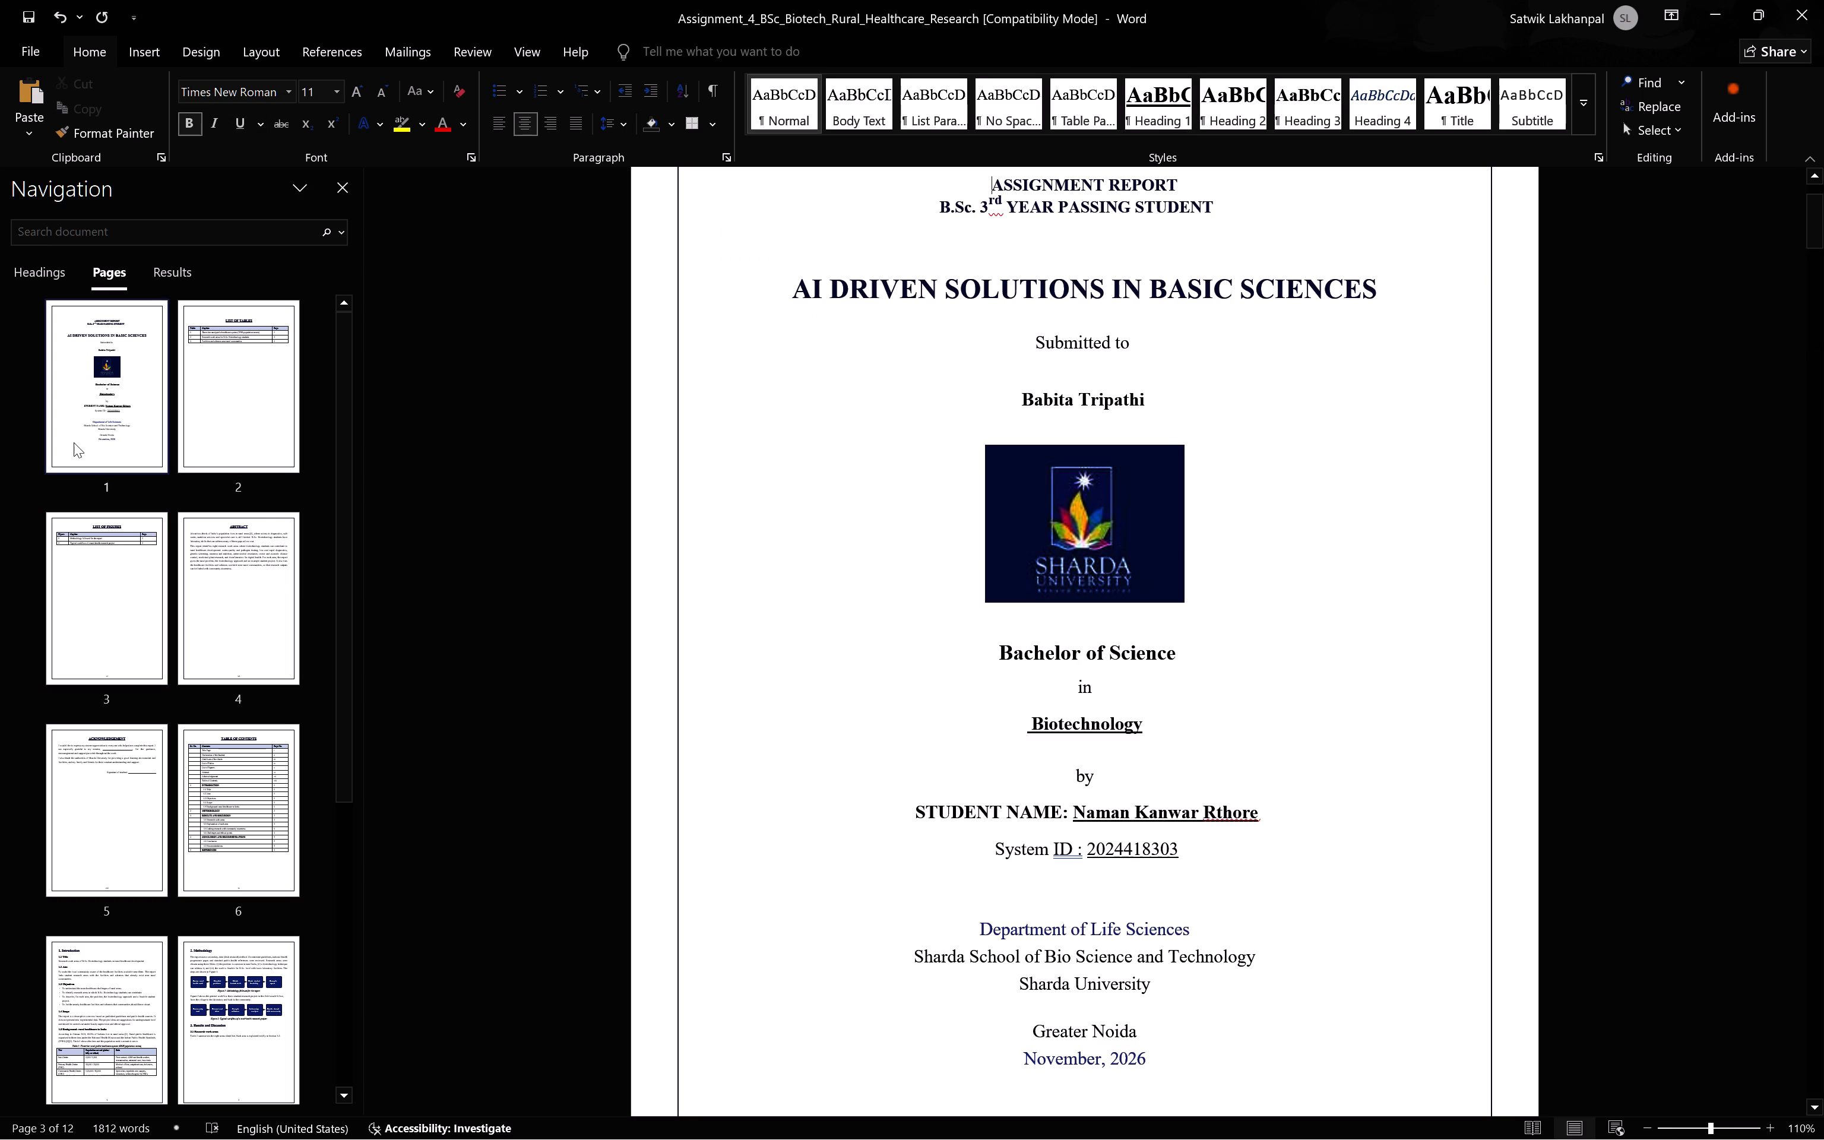
left_click(223, 414)
left_click(122, 555)
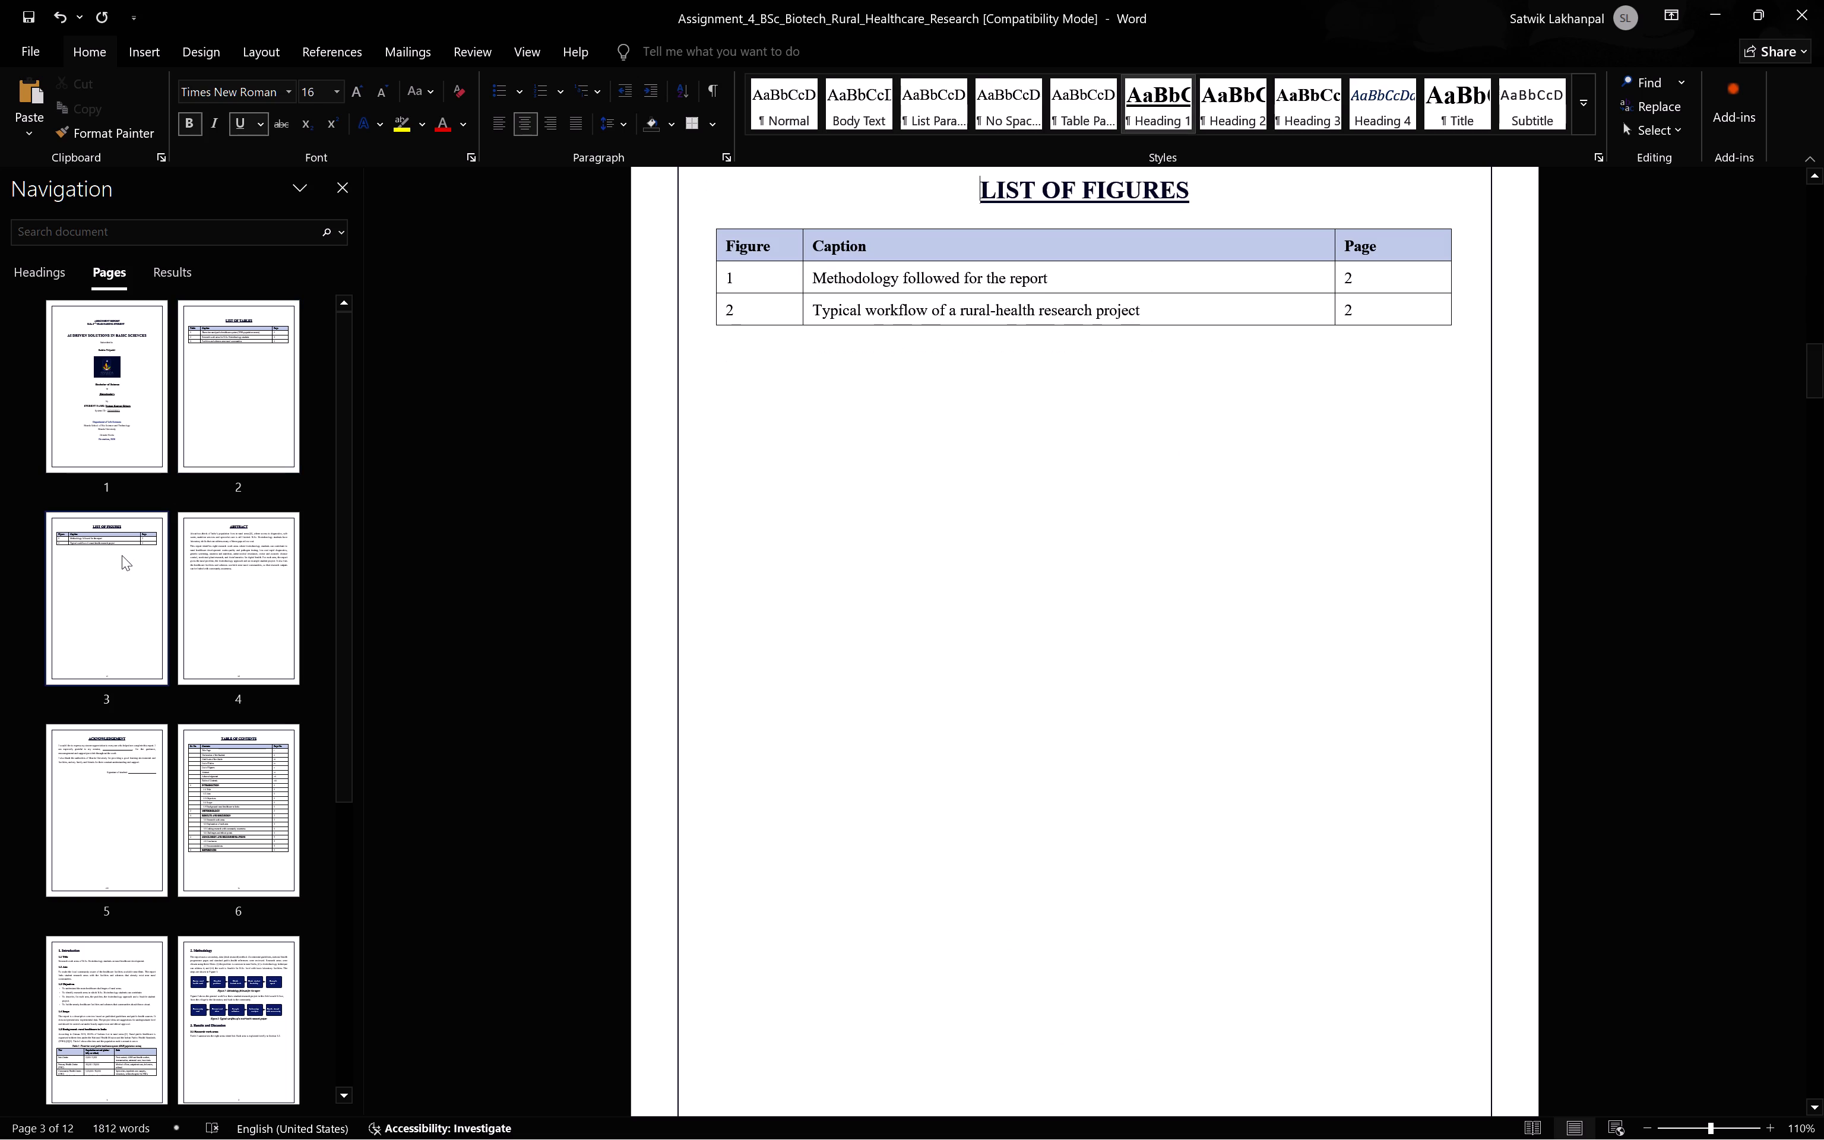
left_click(267, 564)
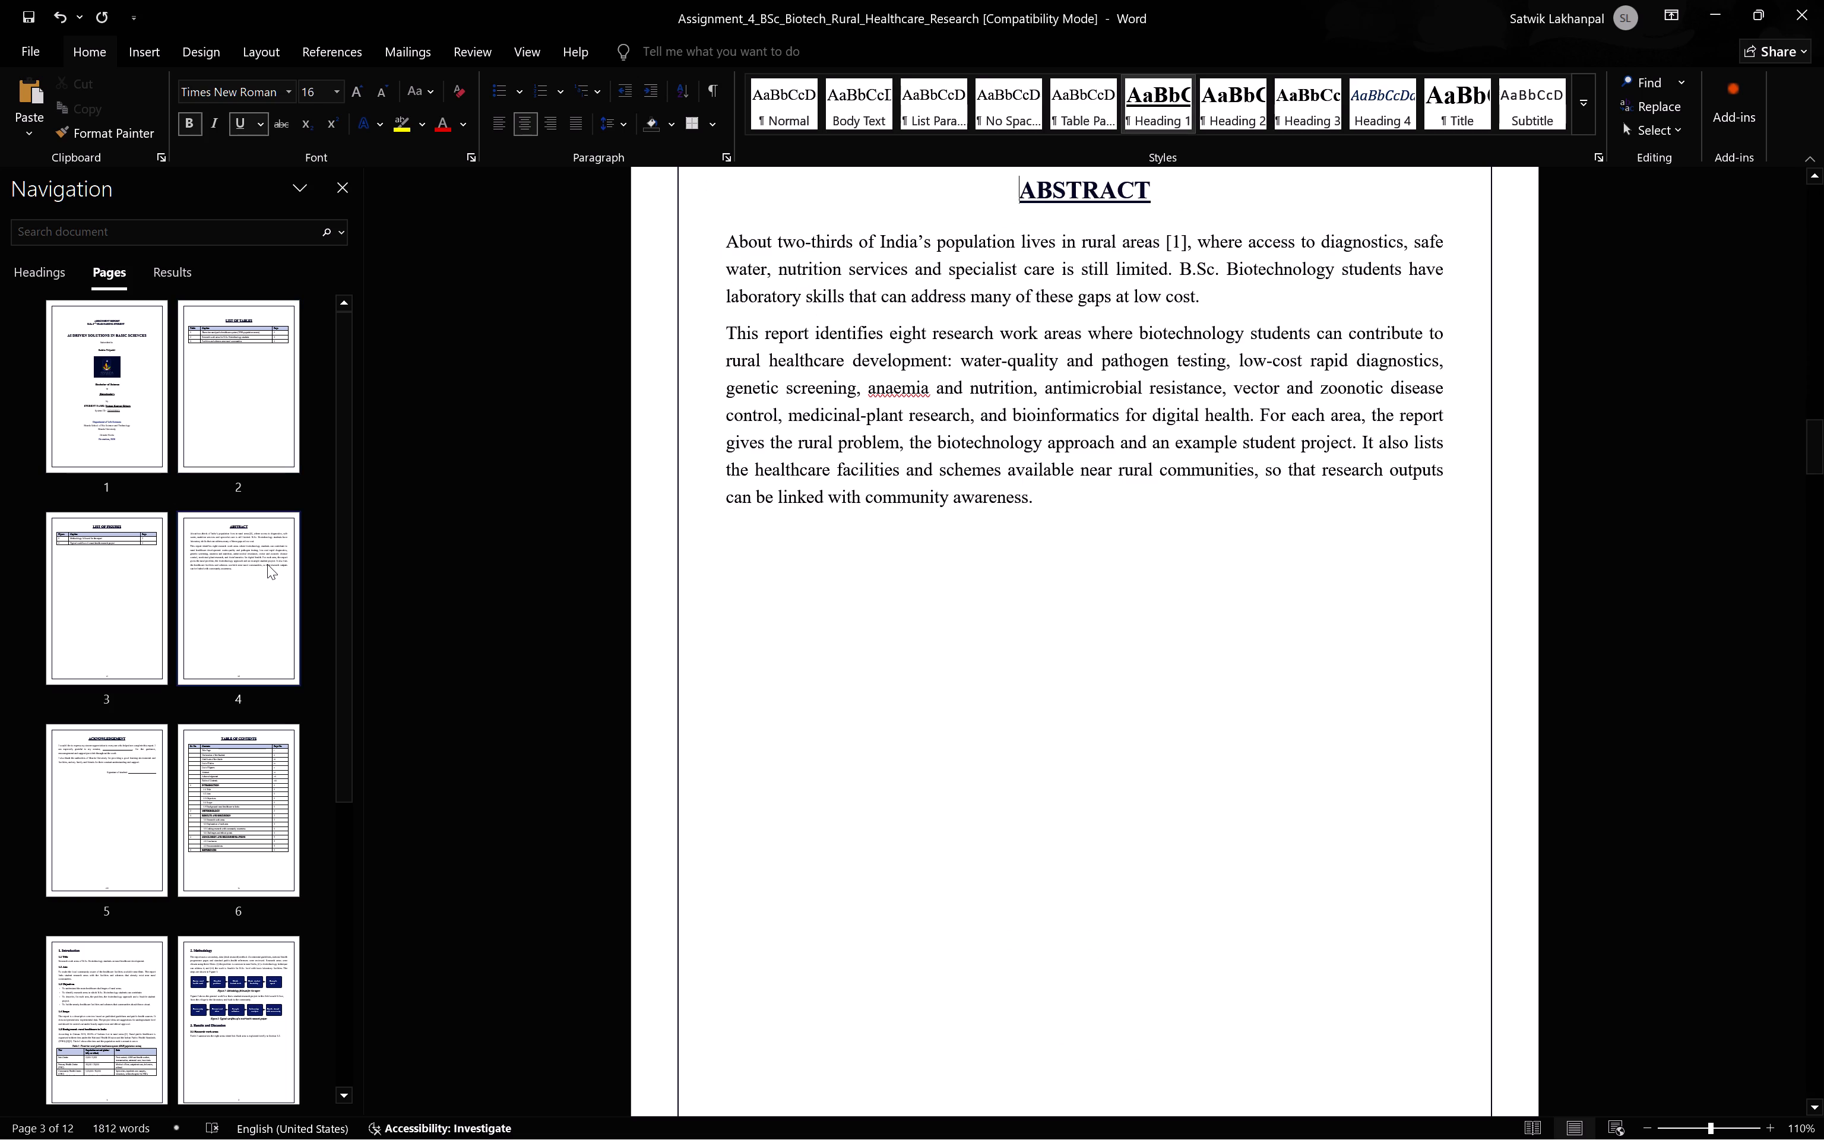
left_click(112, 578)
left_click(214, 471)
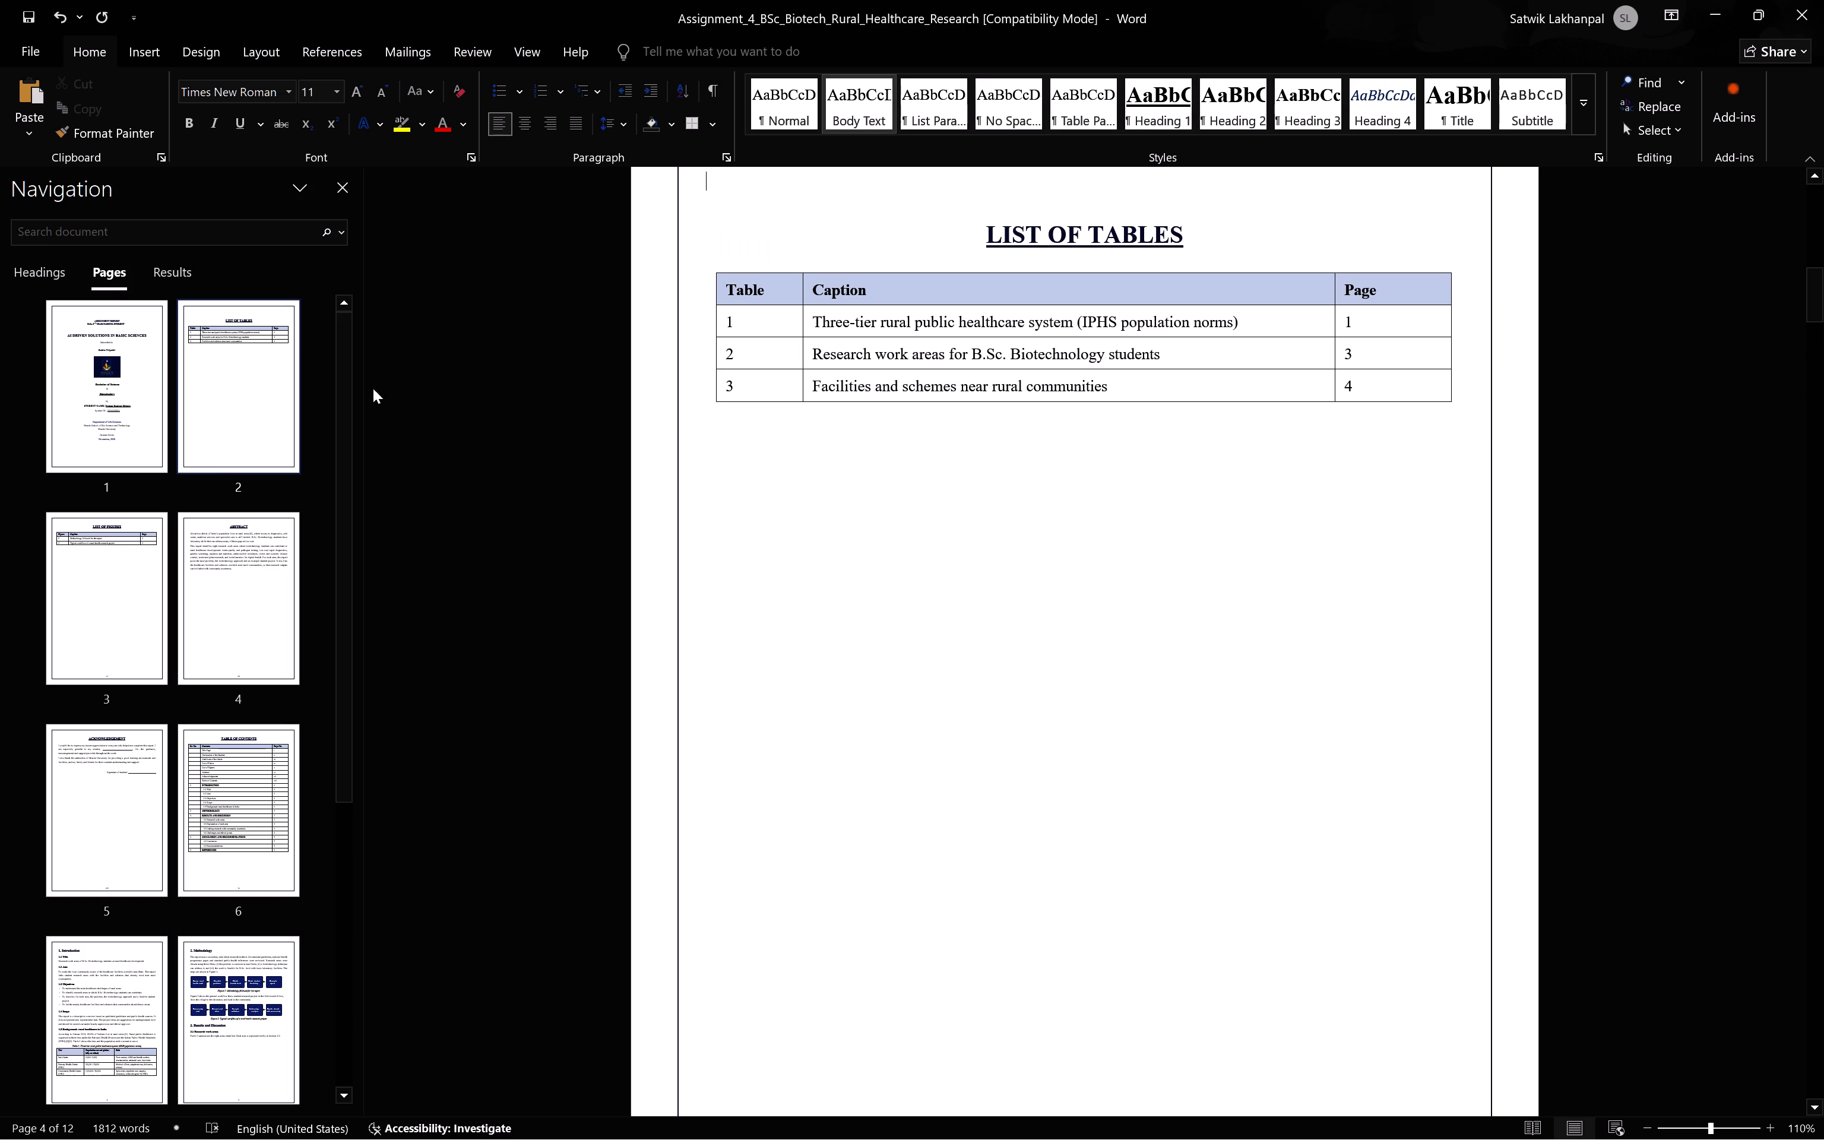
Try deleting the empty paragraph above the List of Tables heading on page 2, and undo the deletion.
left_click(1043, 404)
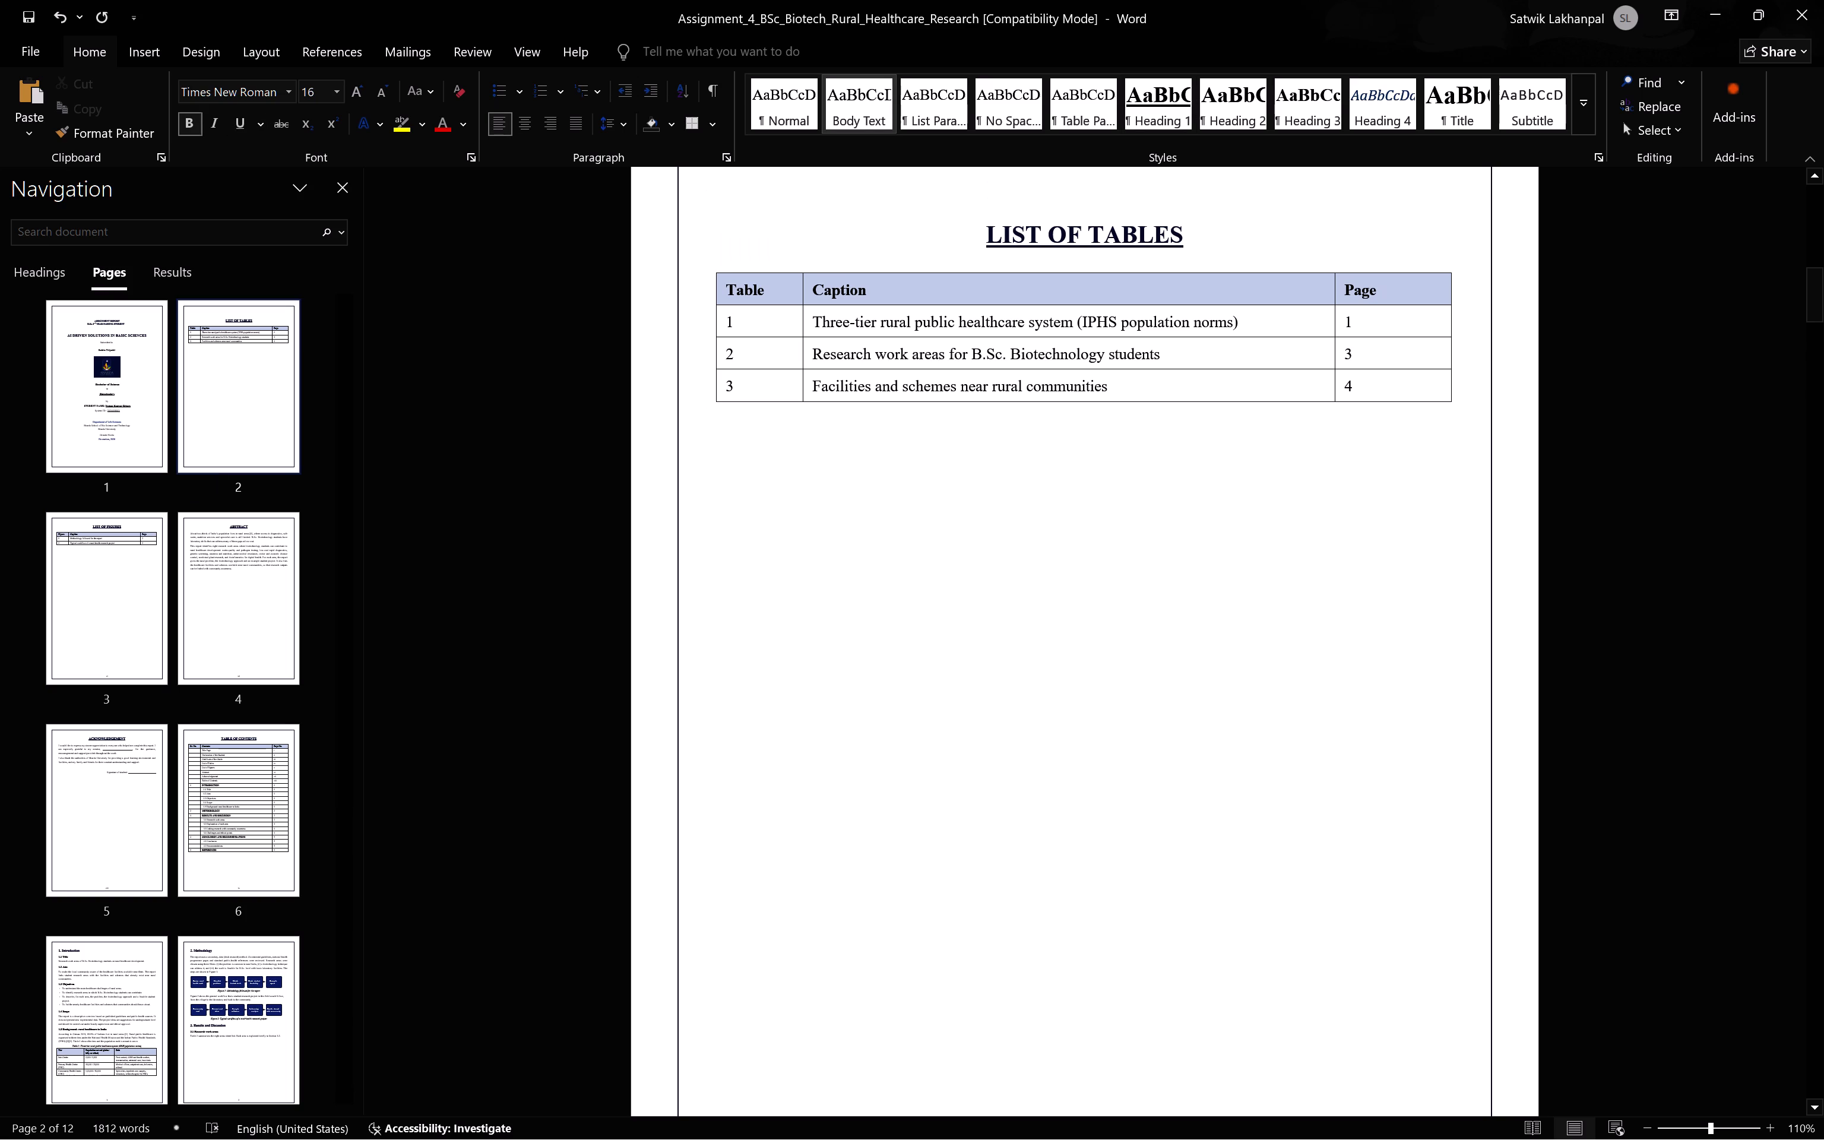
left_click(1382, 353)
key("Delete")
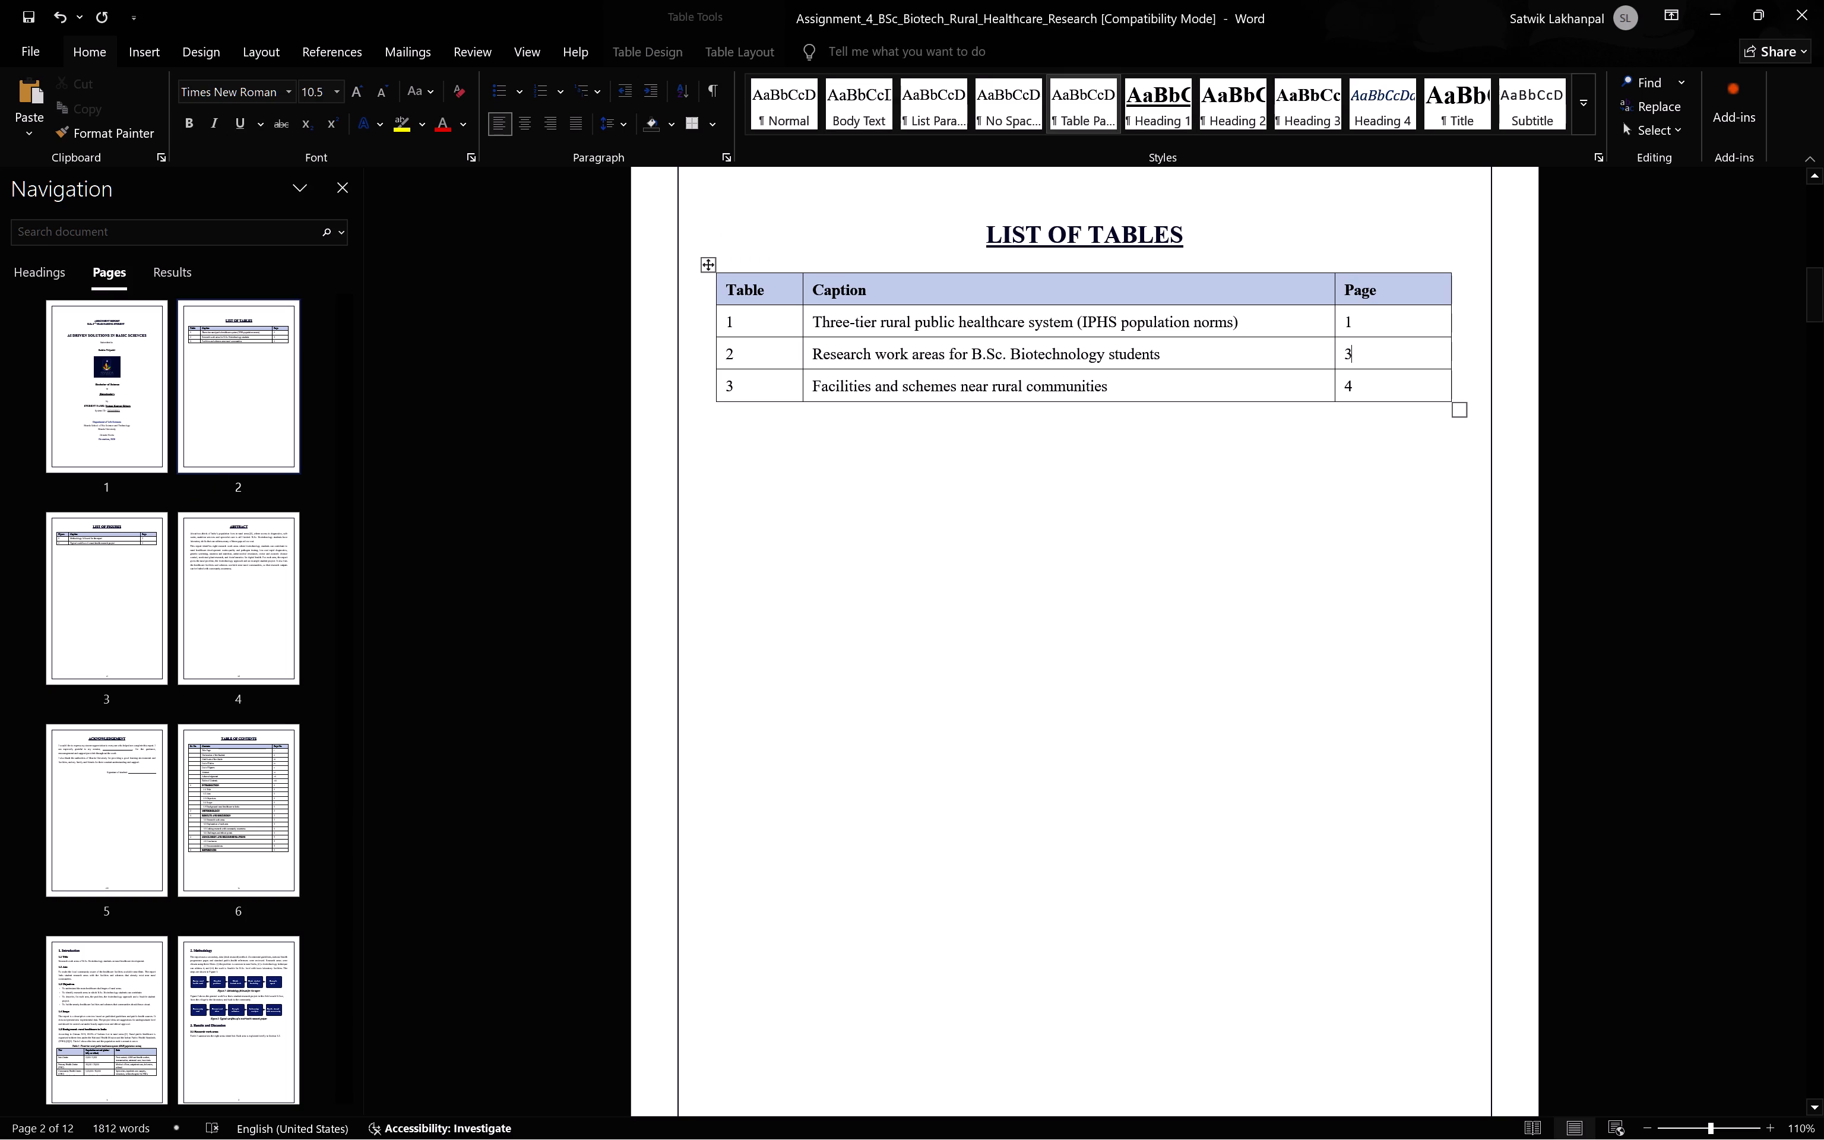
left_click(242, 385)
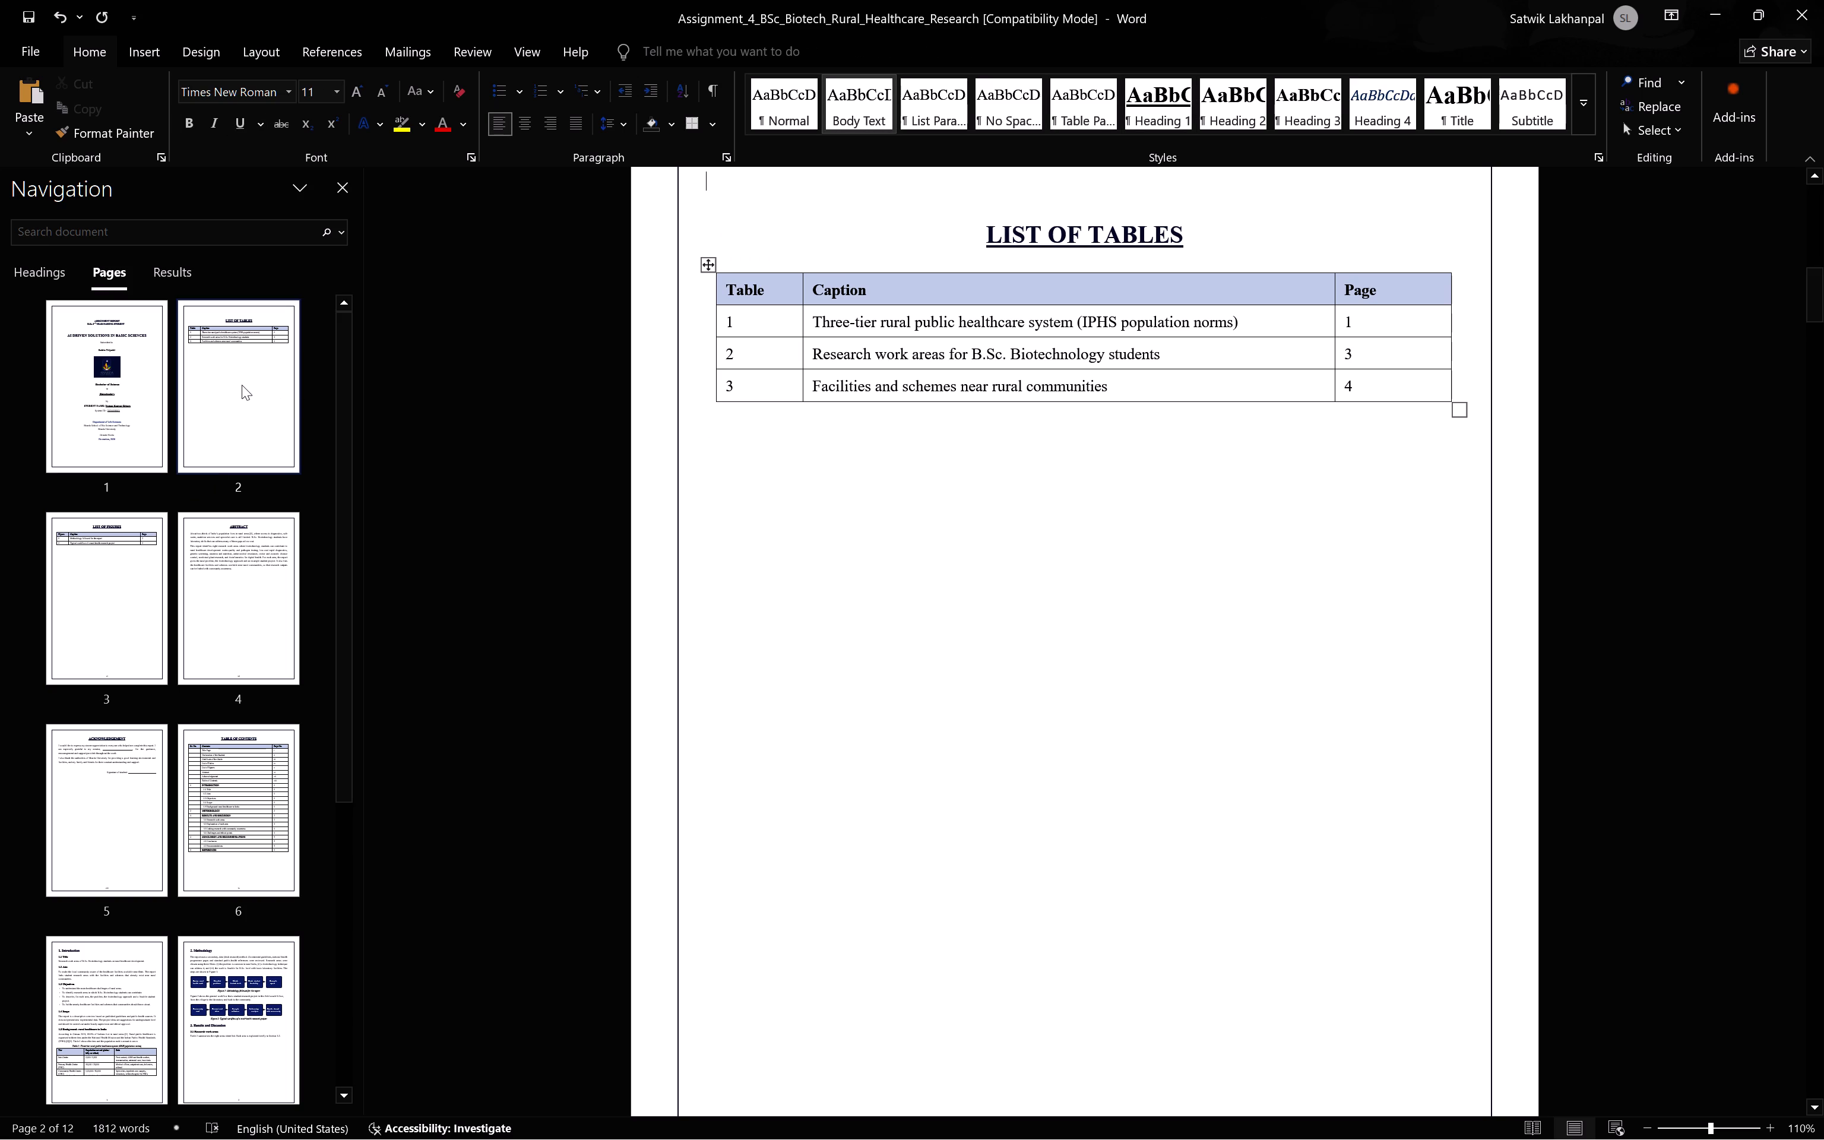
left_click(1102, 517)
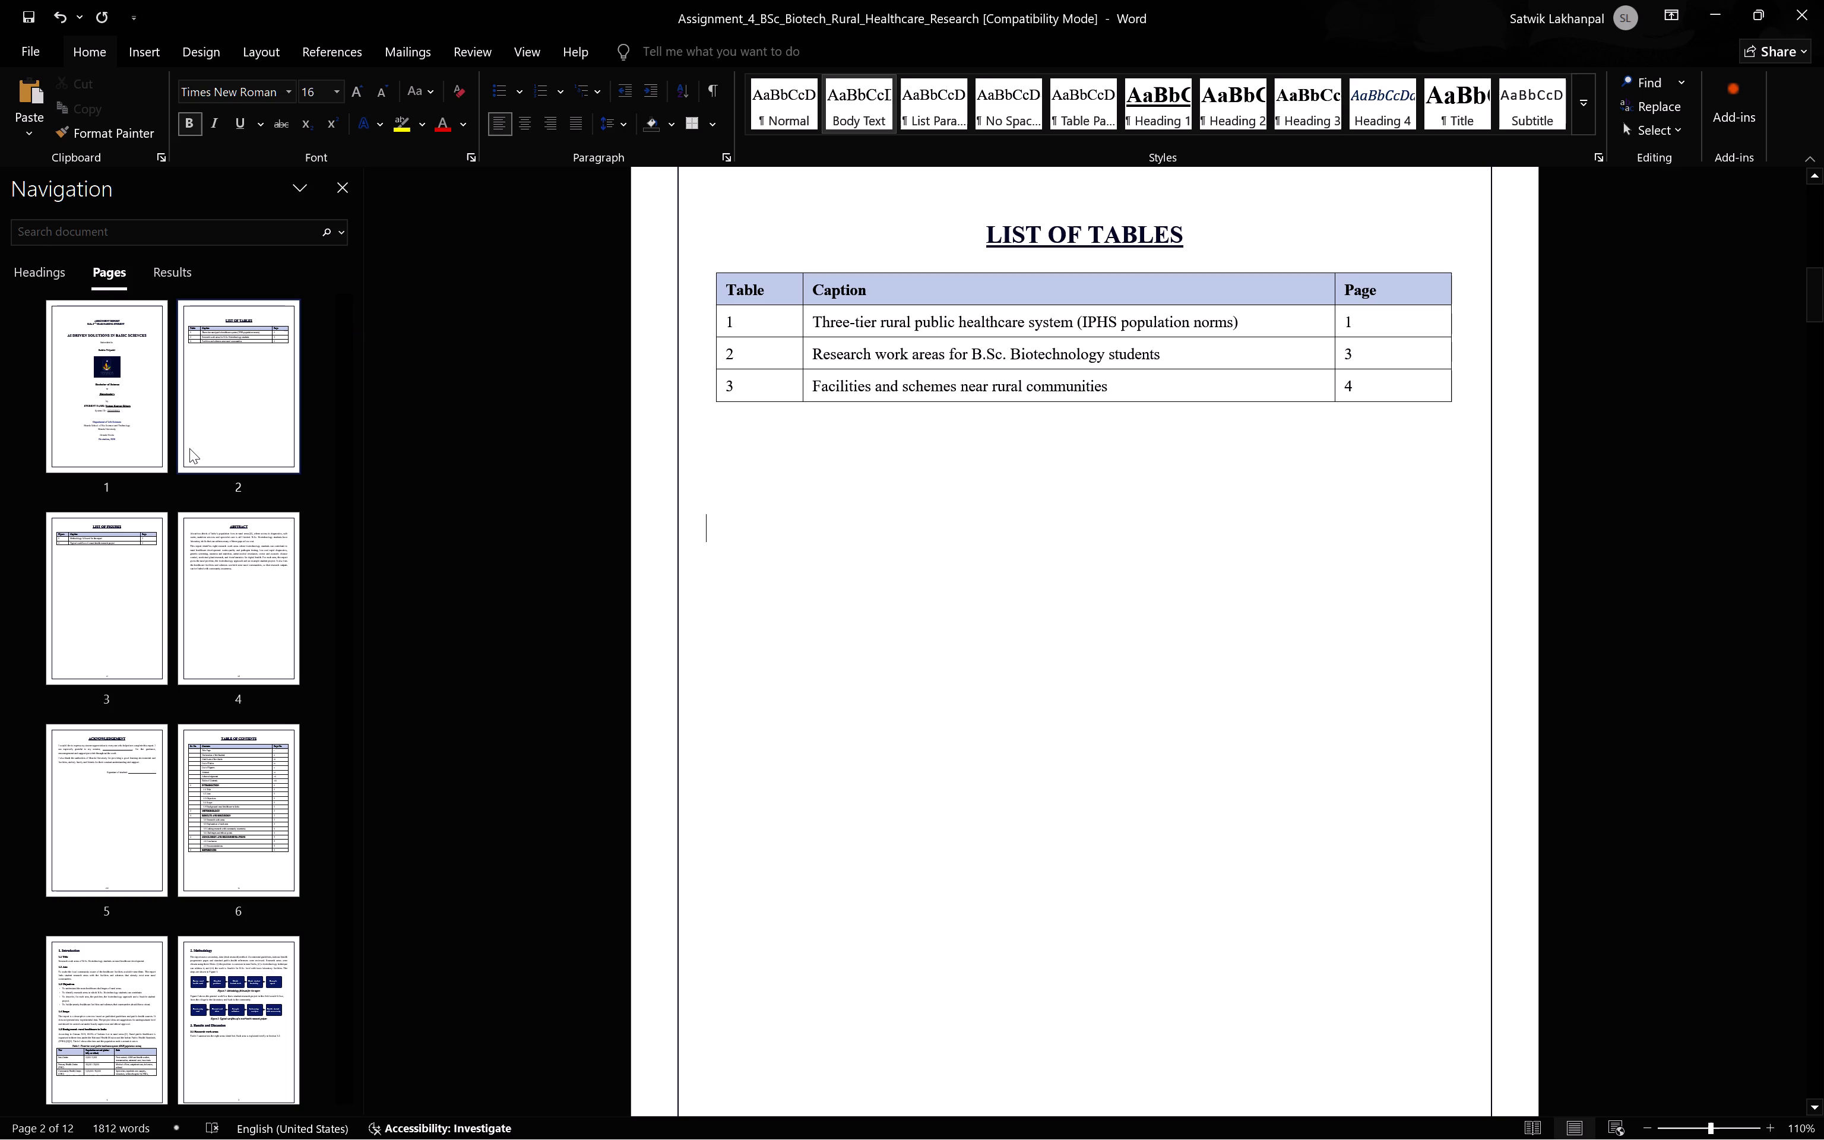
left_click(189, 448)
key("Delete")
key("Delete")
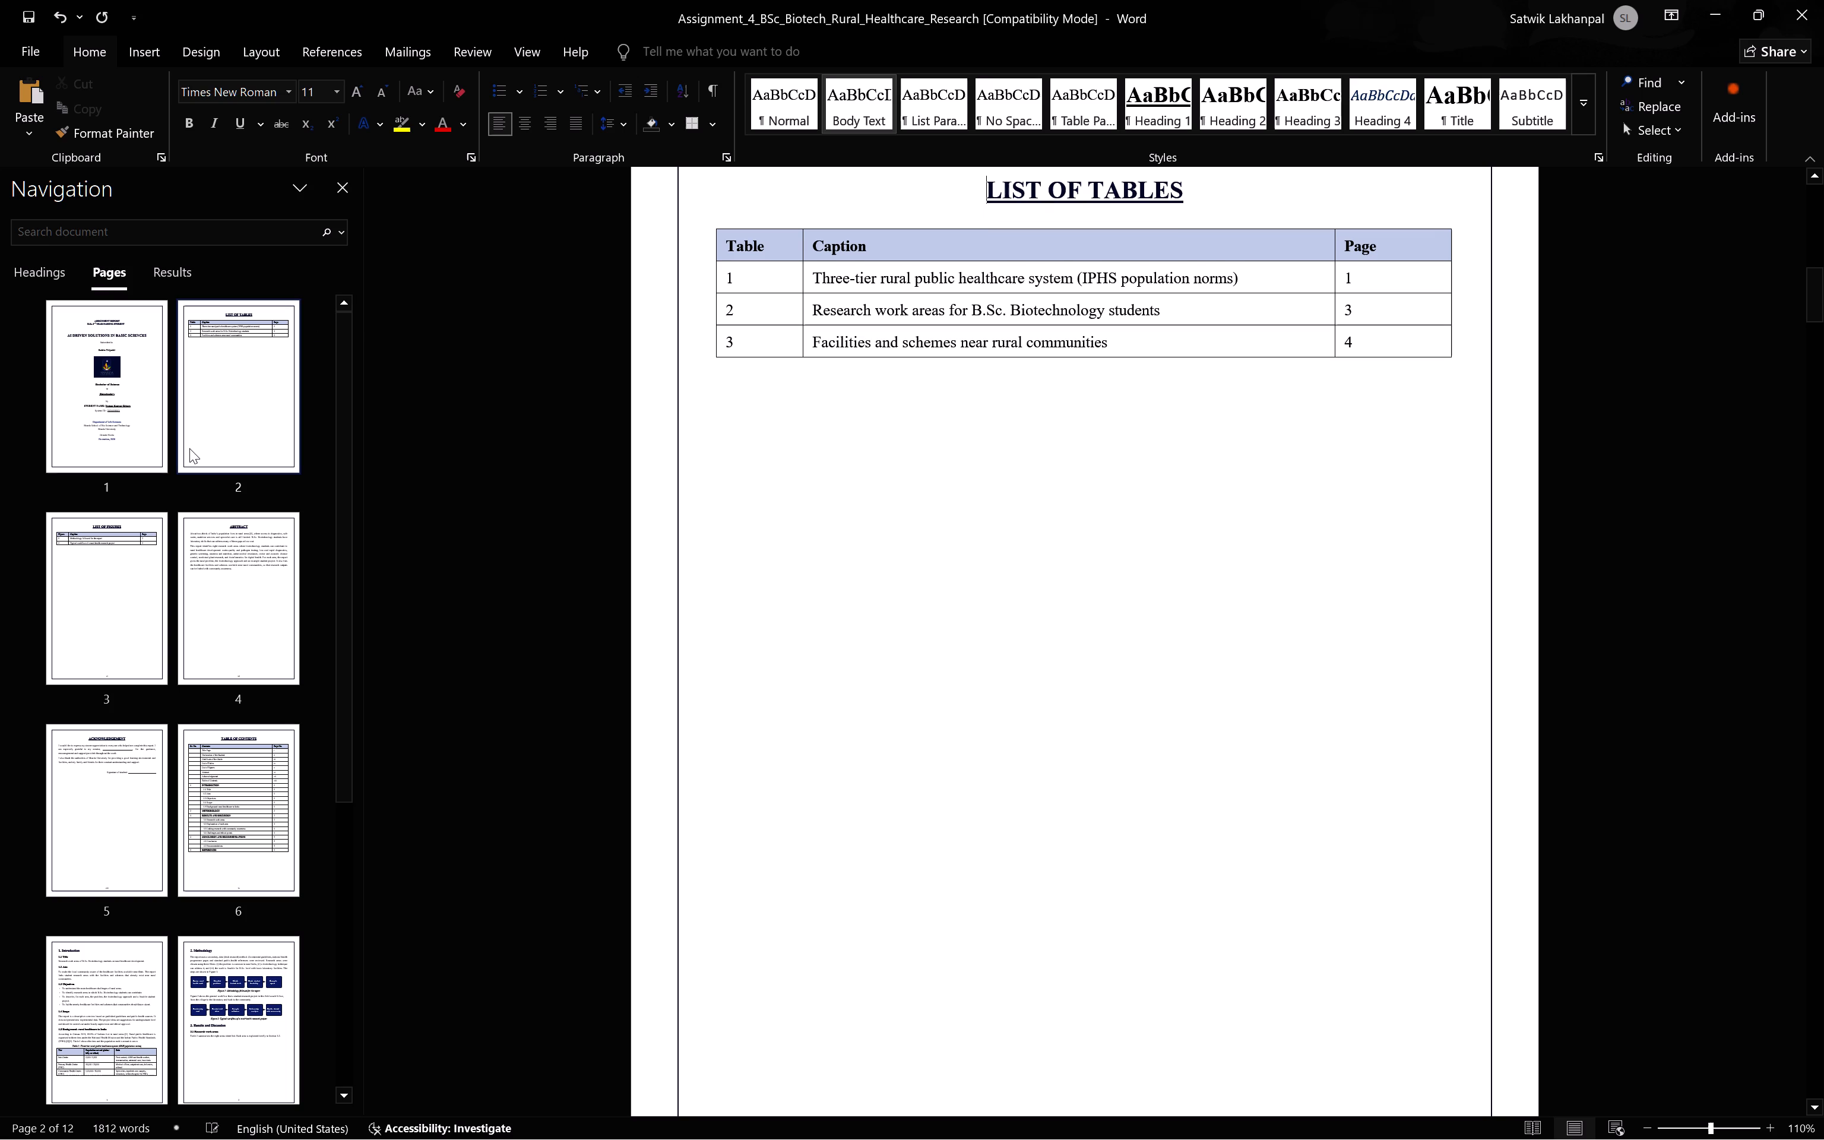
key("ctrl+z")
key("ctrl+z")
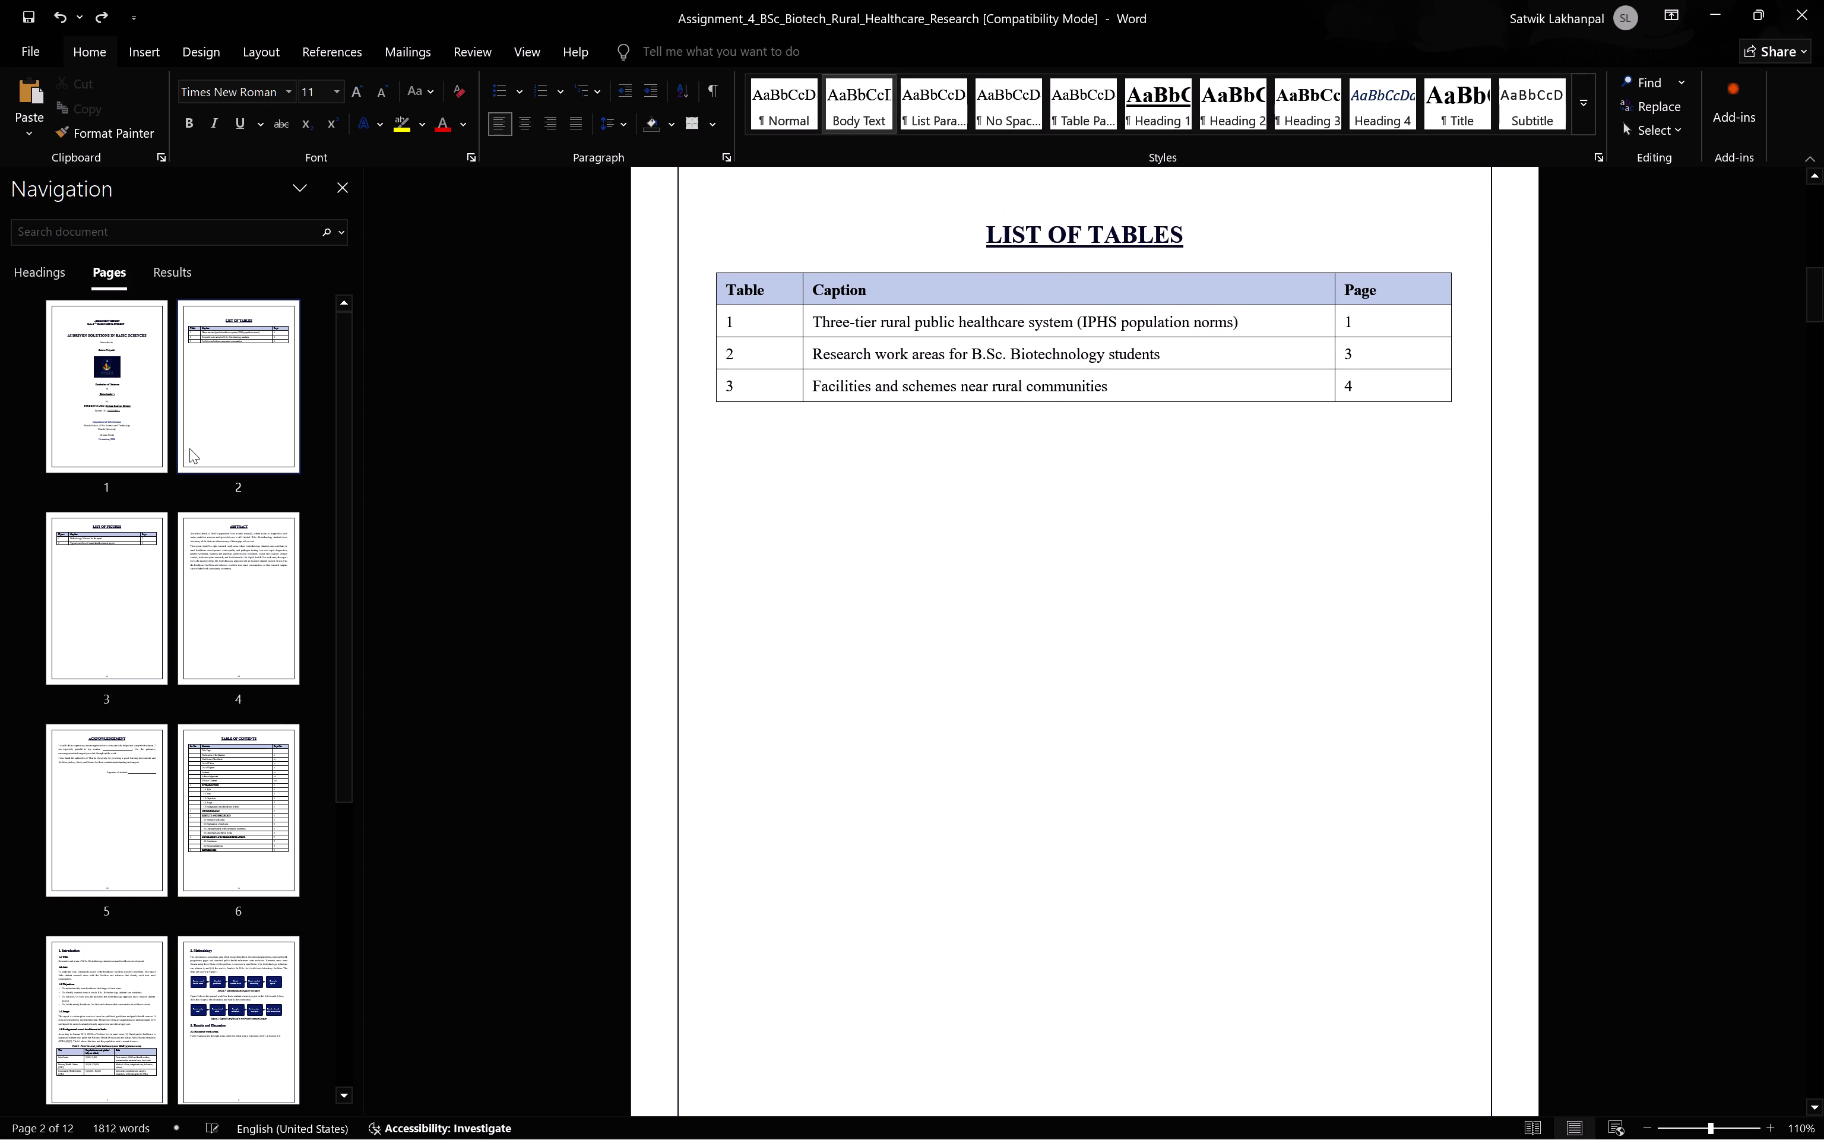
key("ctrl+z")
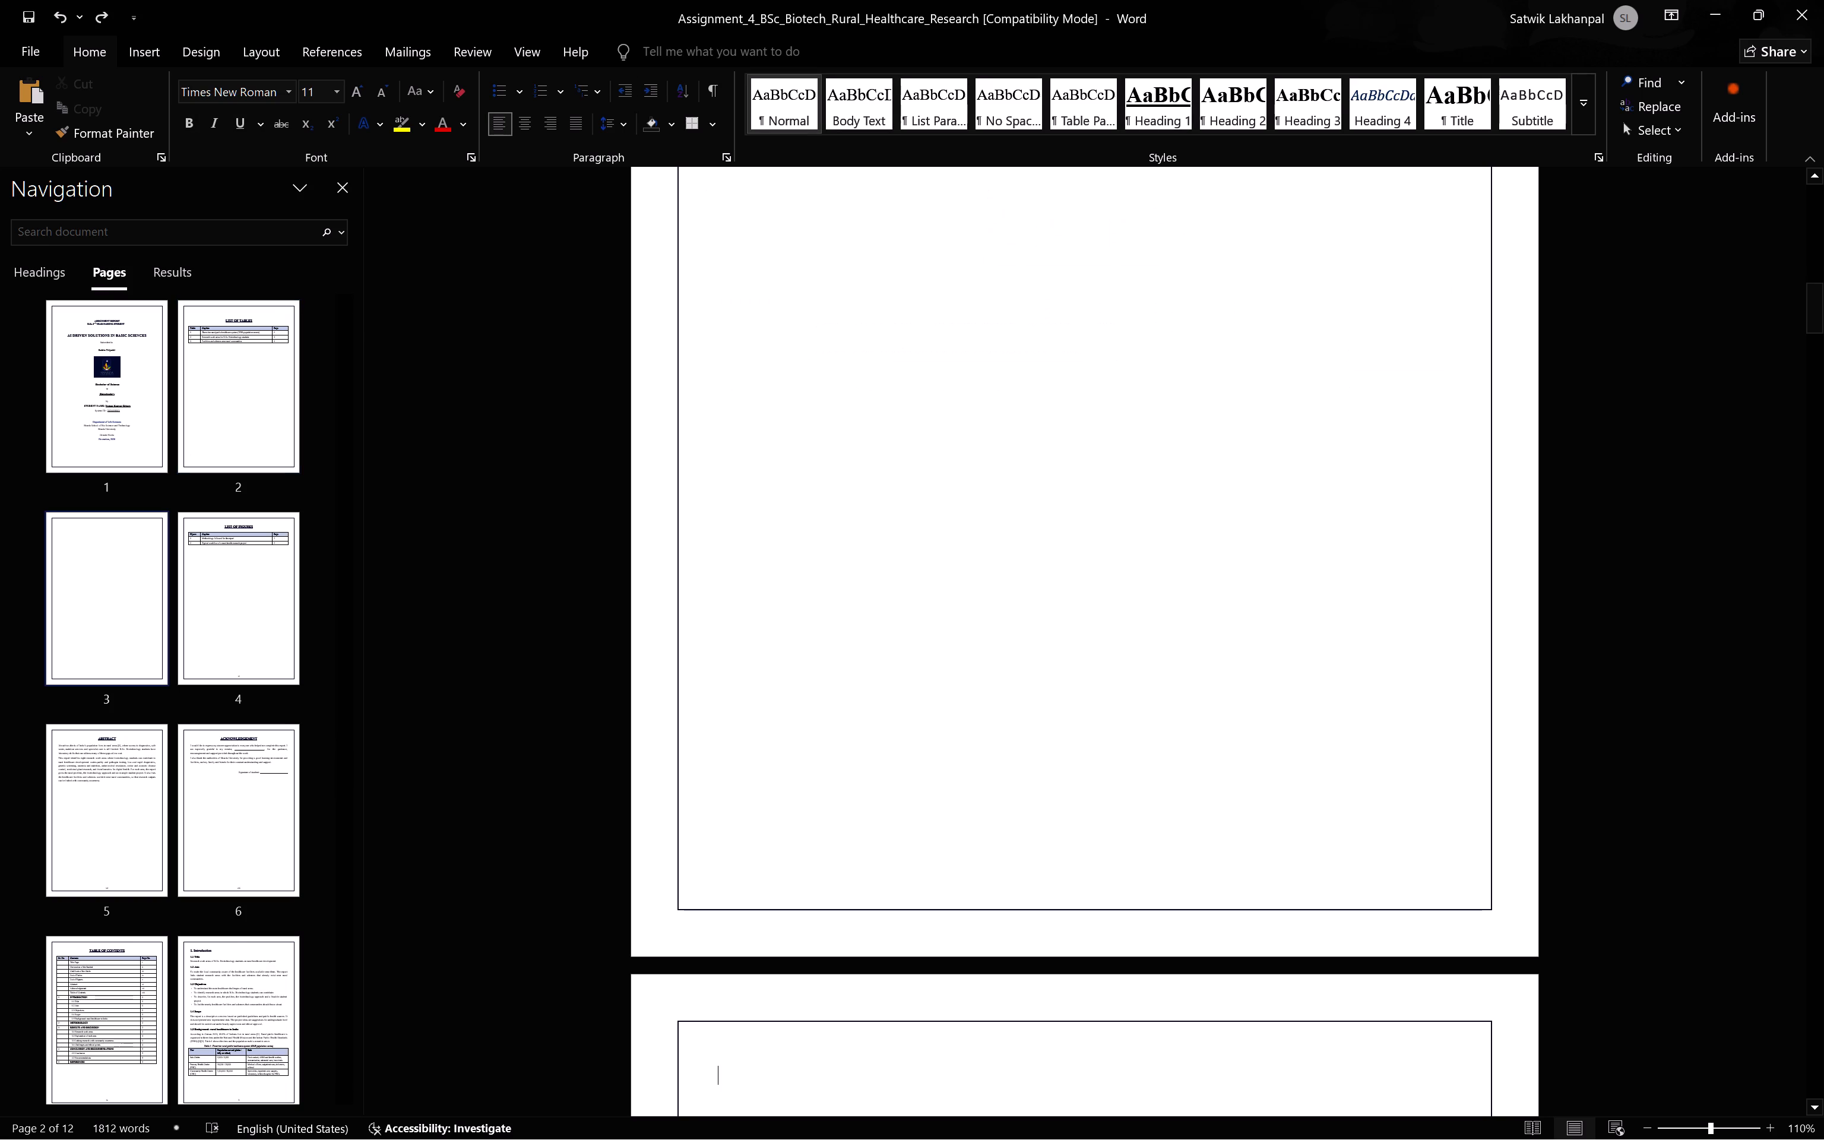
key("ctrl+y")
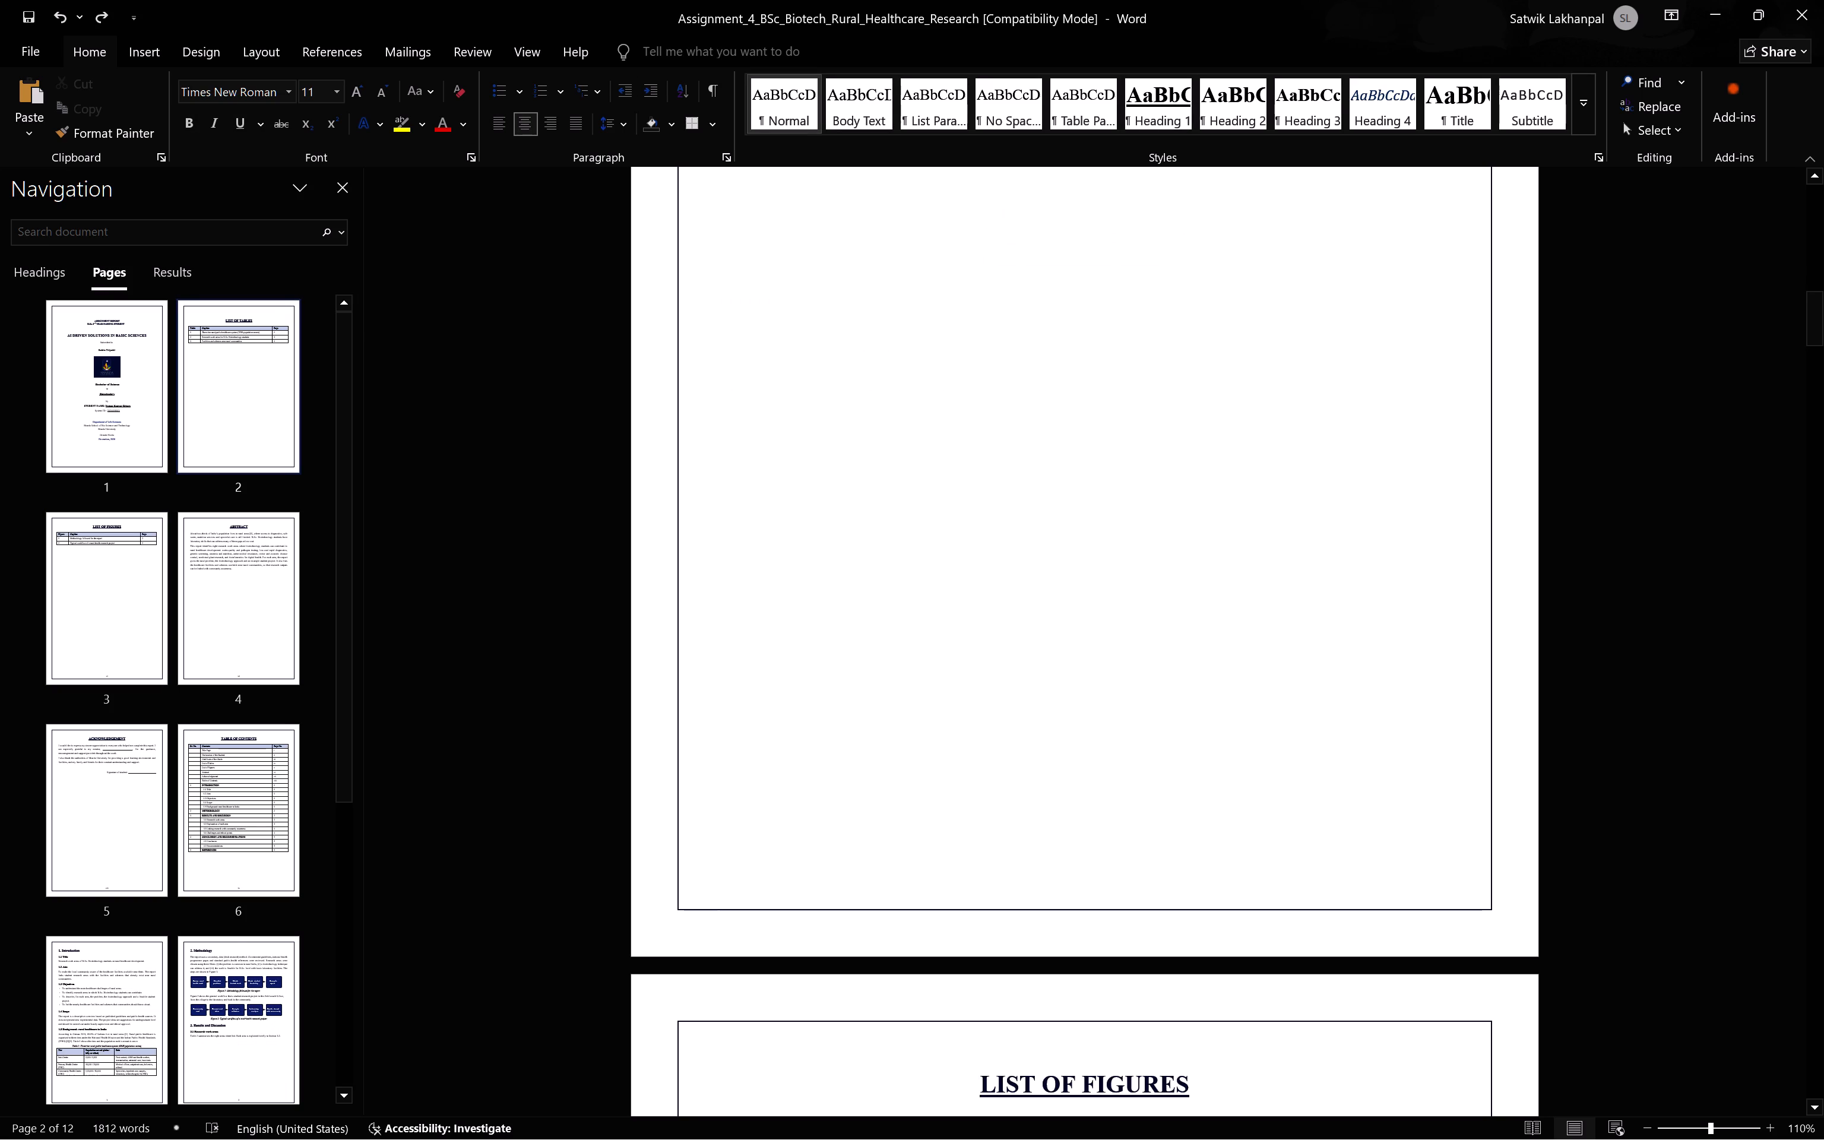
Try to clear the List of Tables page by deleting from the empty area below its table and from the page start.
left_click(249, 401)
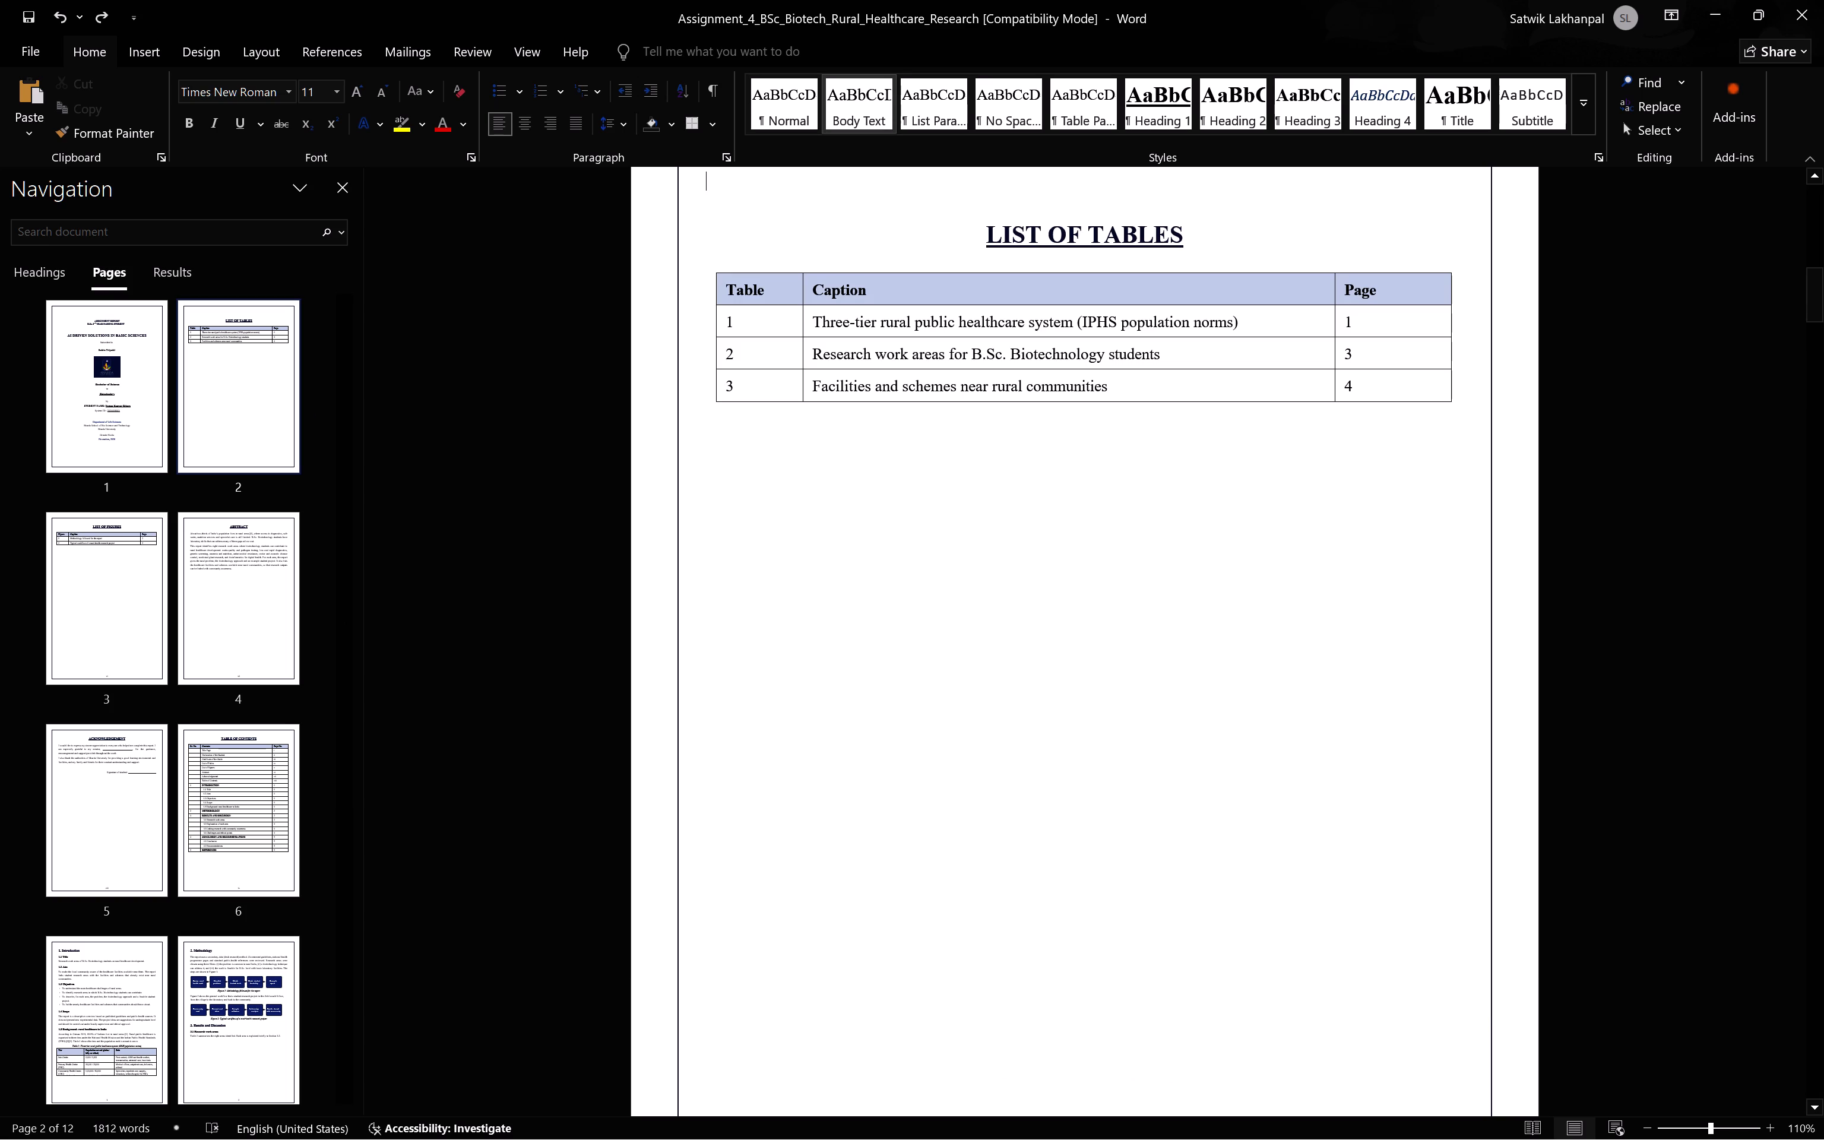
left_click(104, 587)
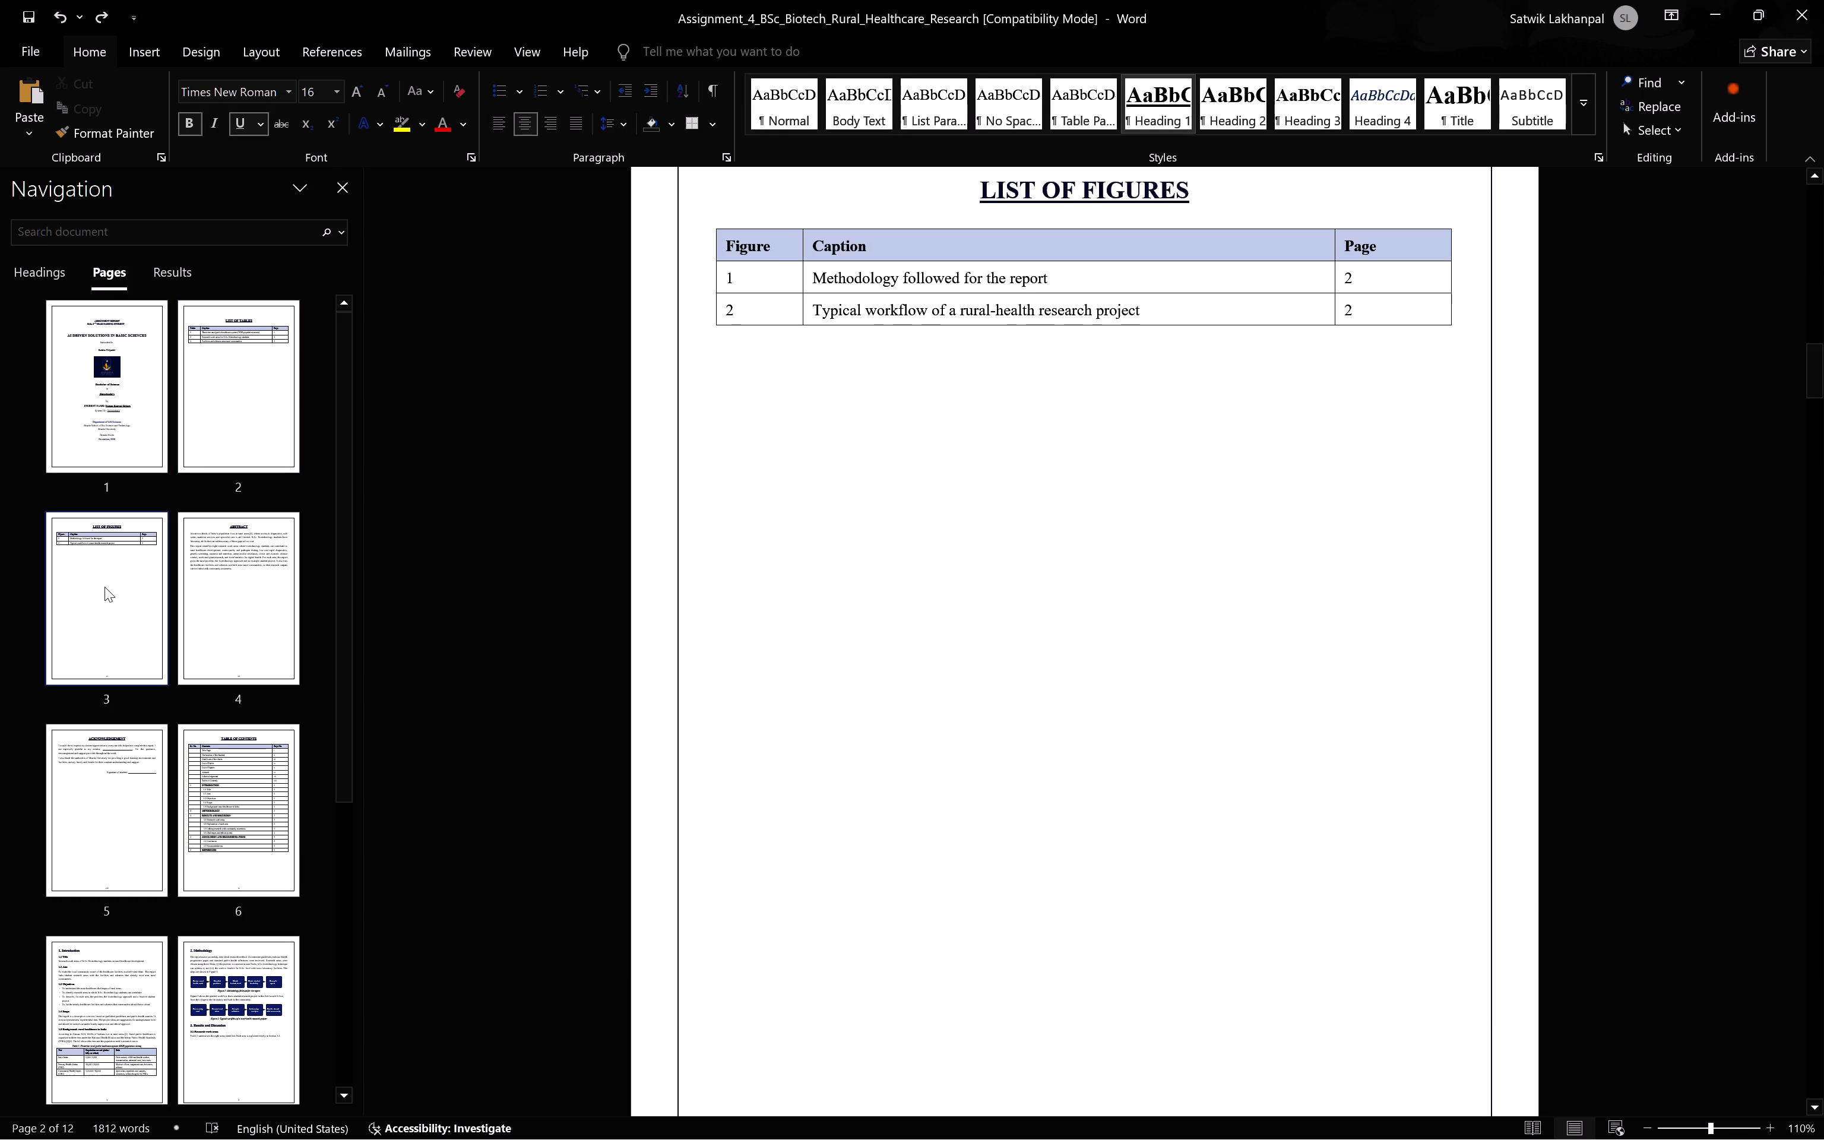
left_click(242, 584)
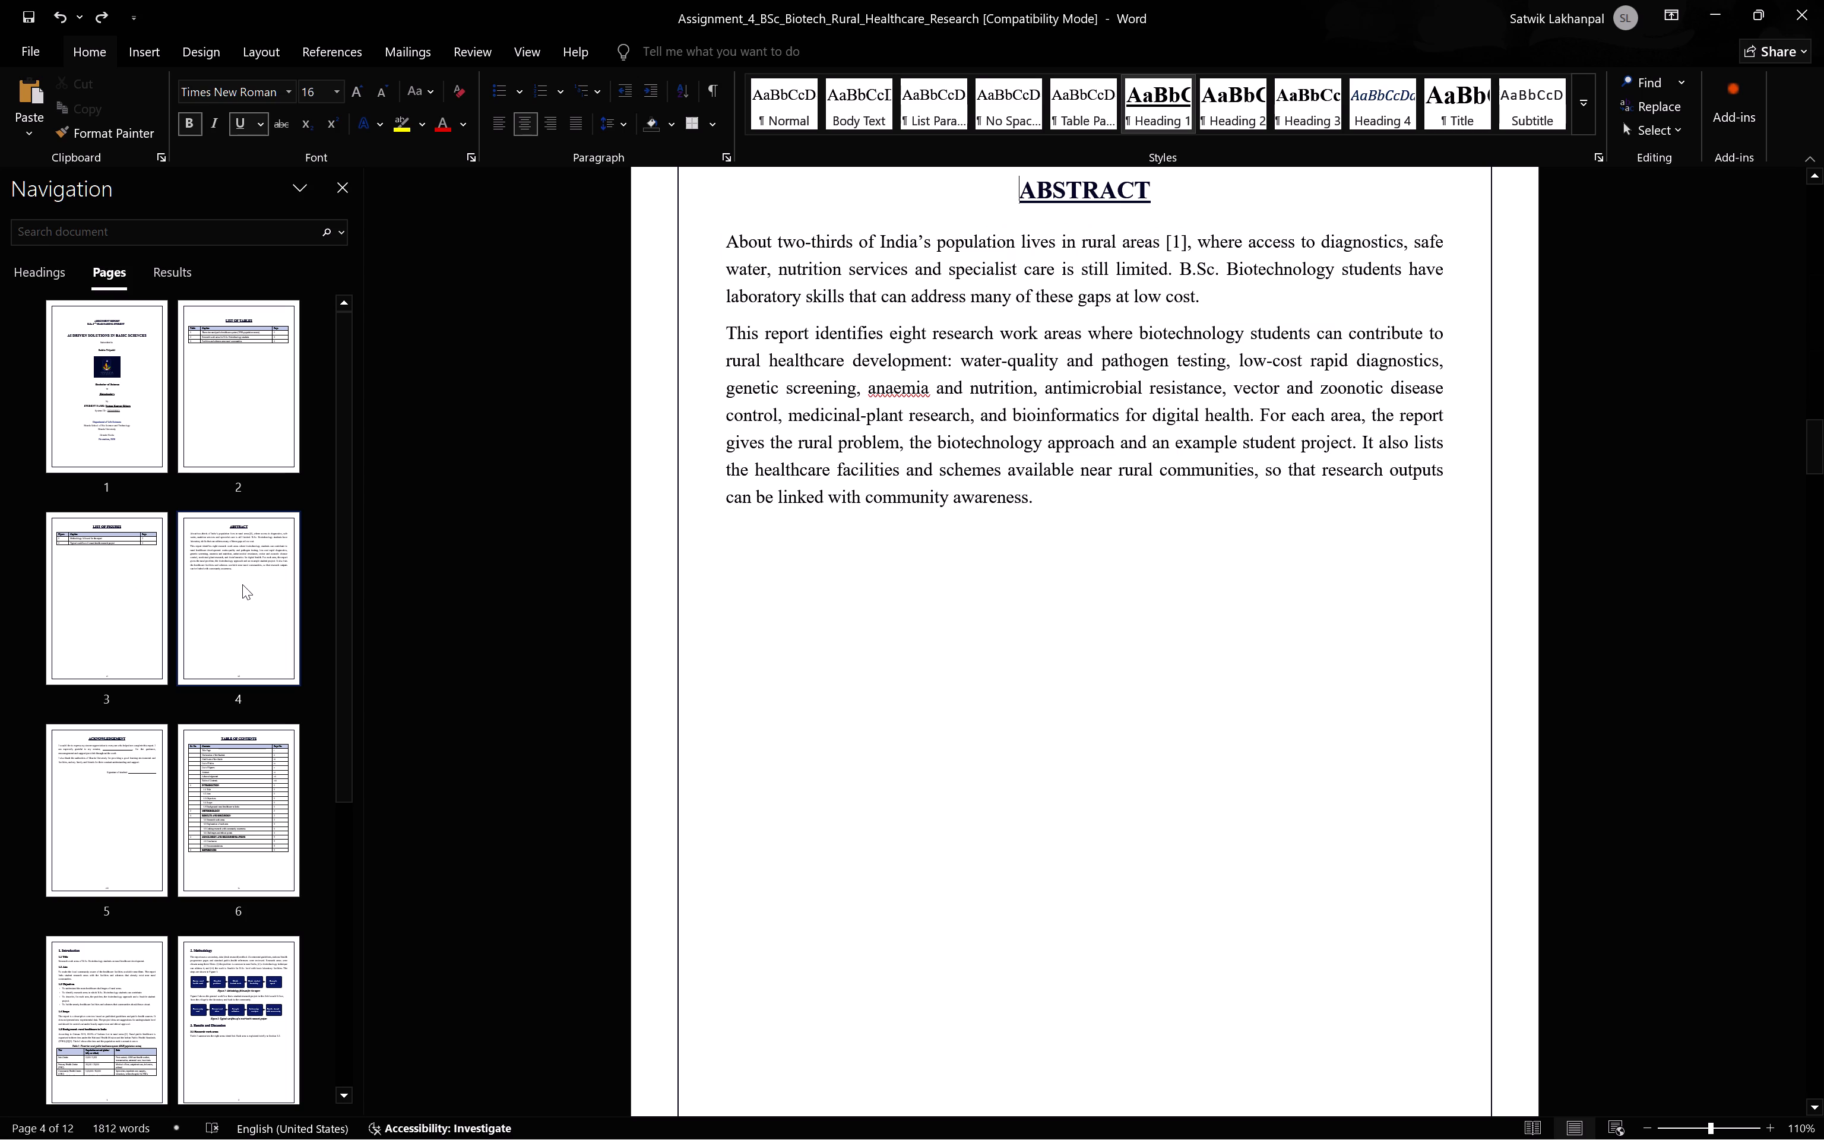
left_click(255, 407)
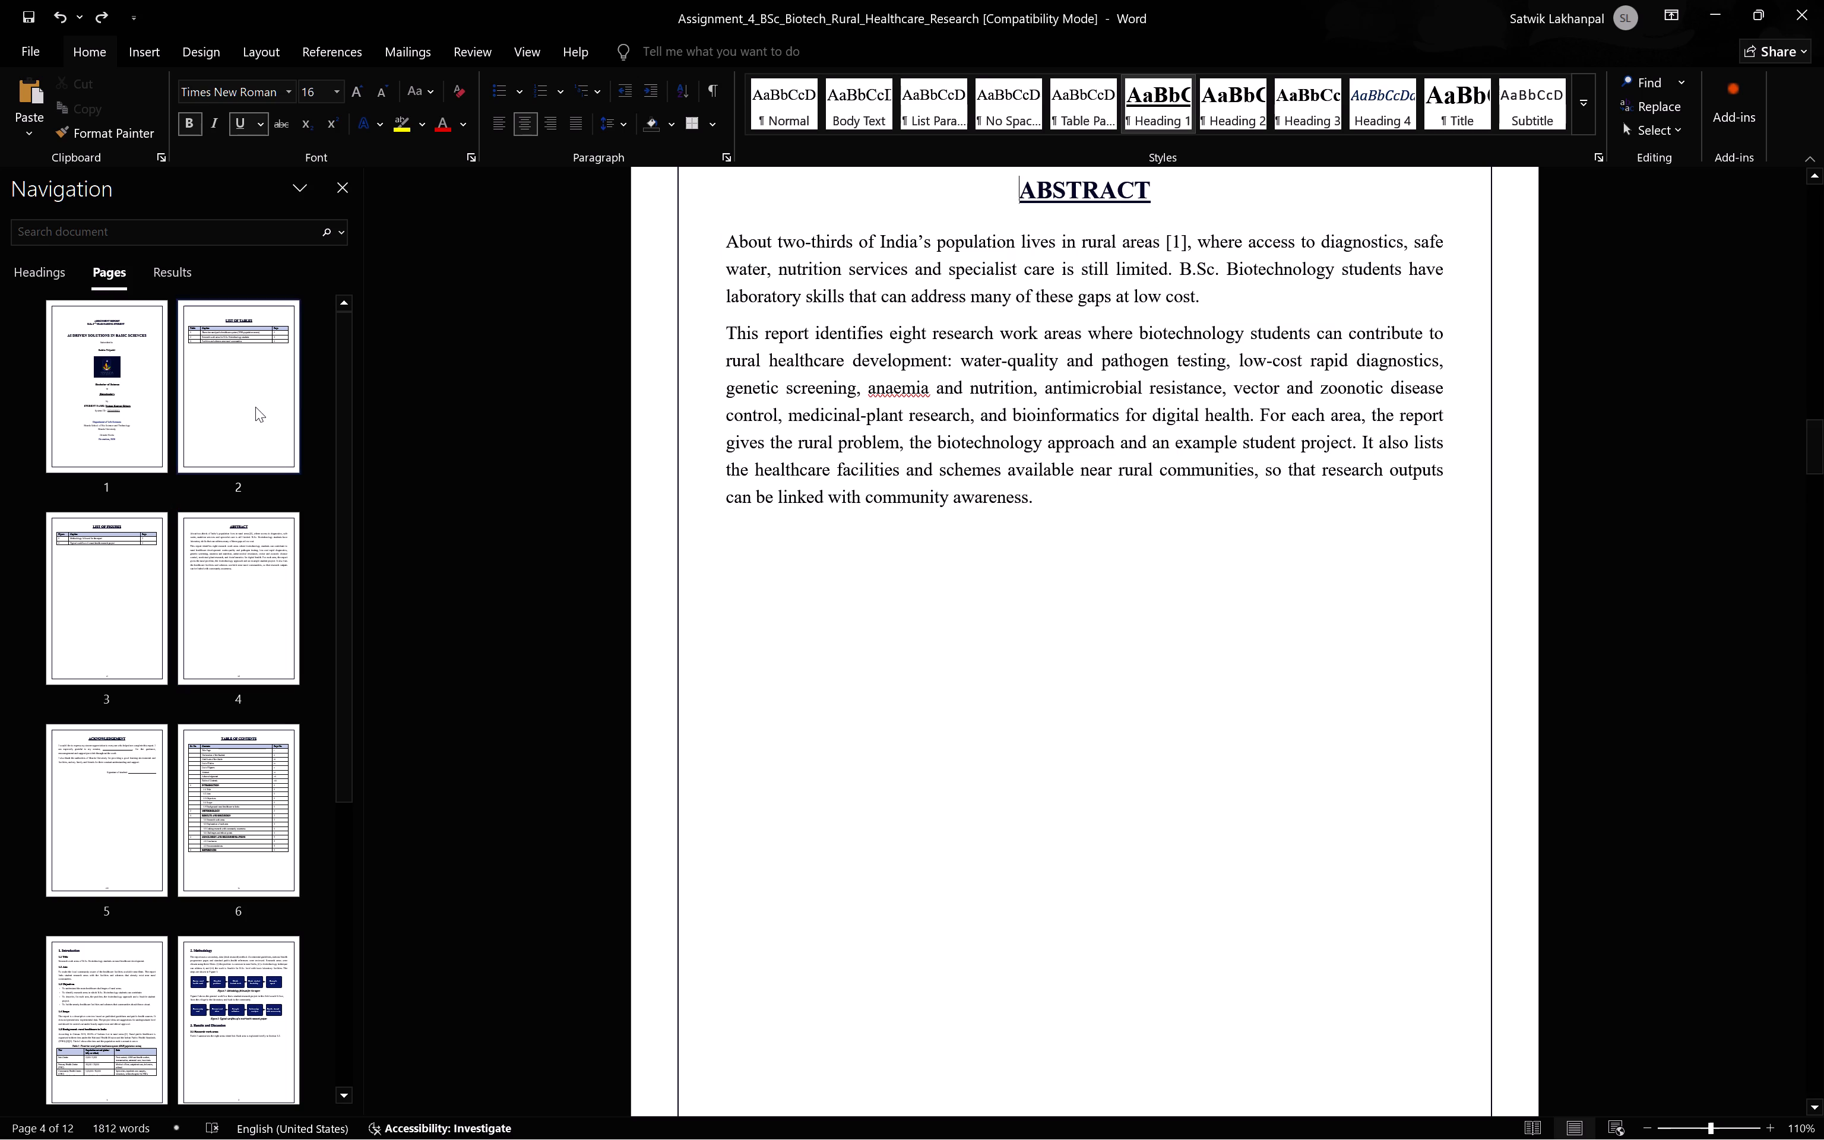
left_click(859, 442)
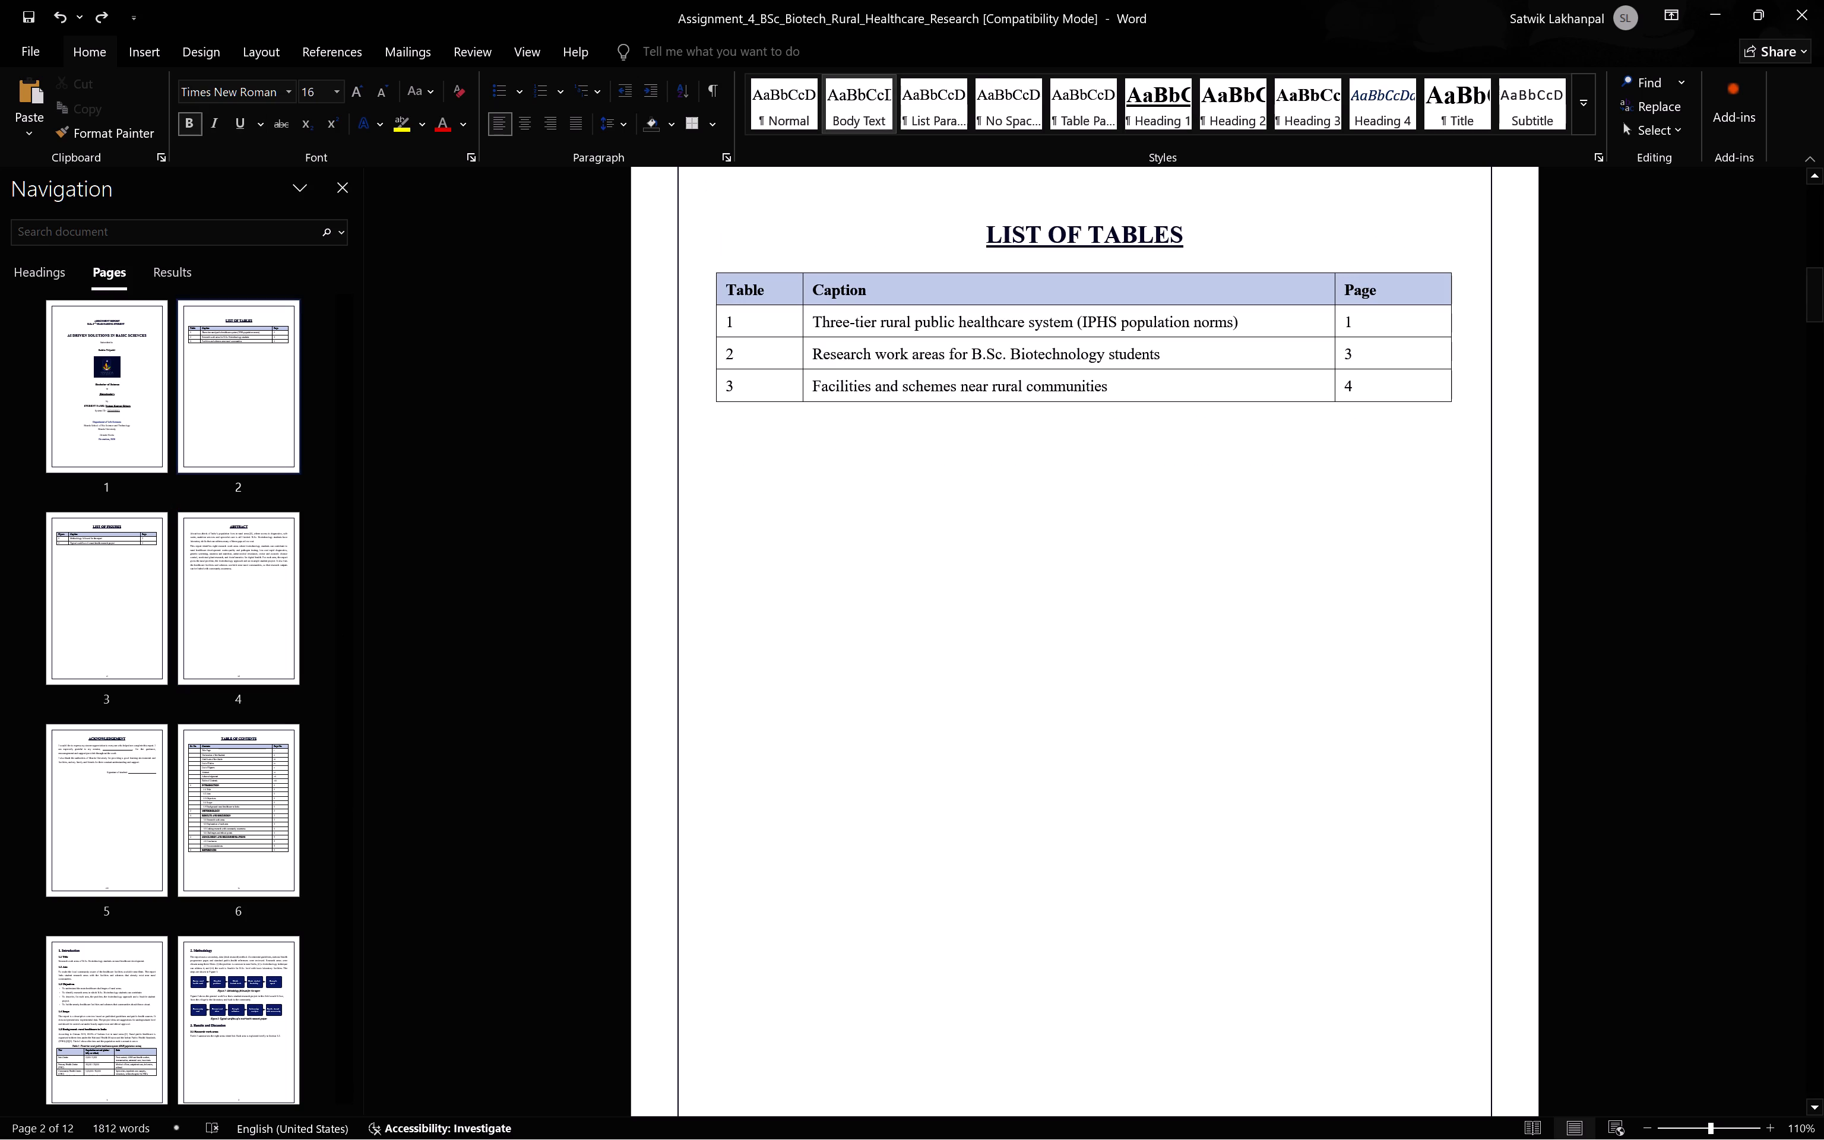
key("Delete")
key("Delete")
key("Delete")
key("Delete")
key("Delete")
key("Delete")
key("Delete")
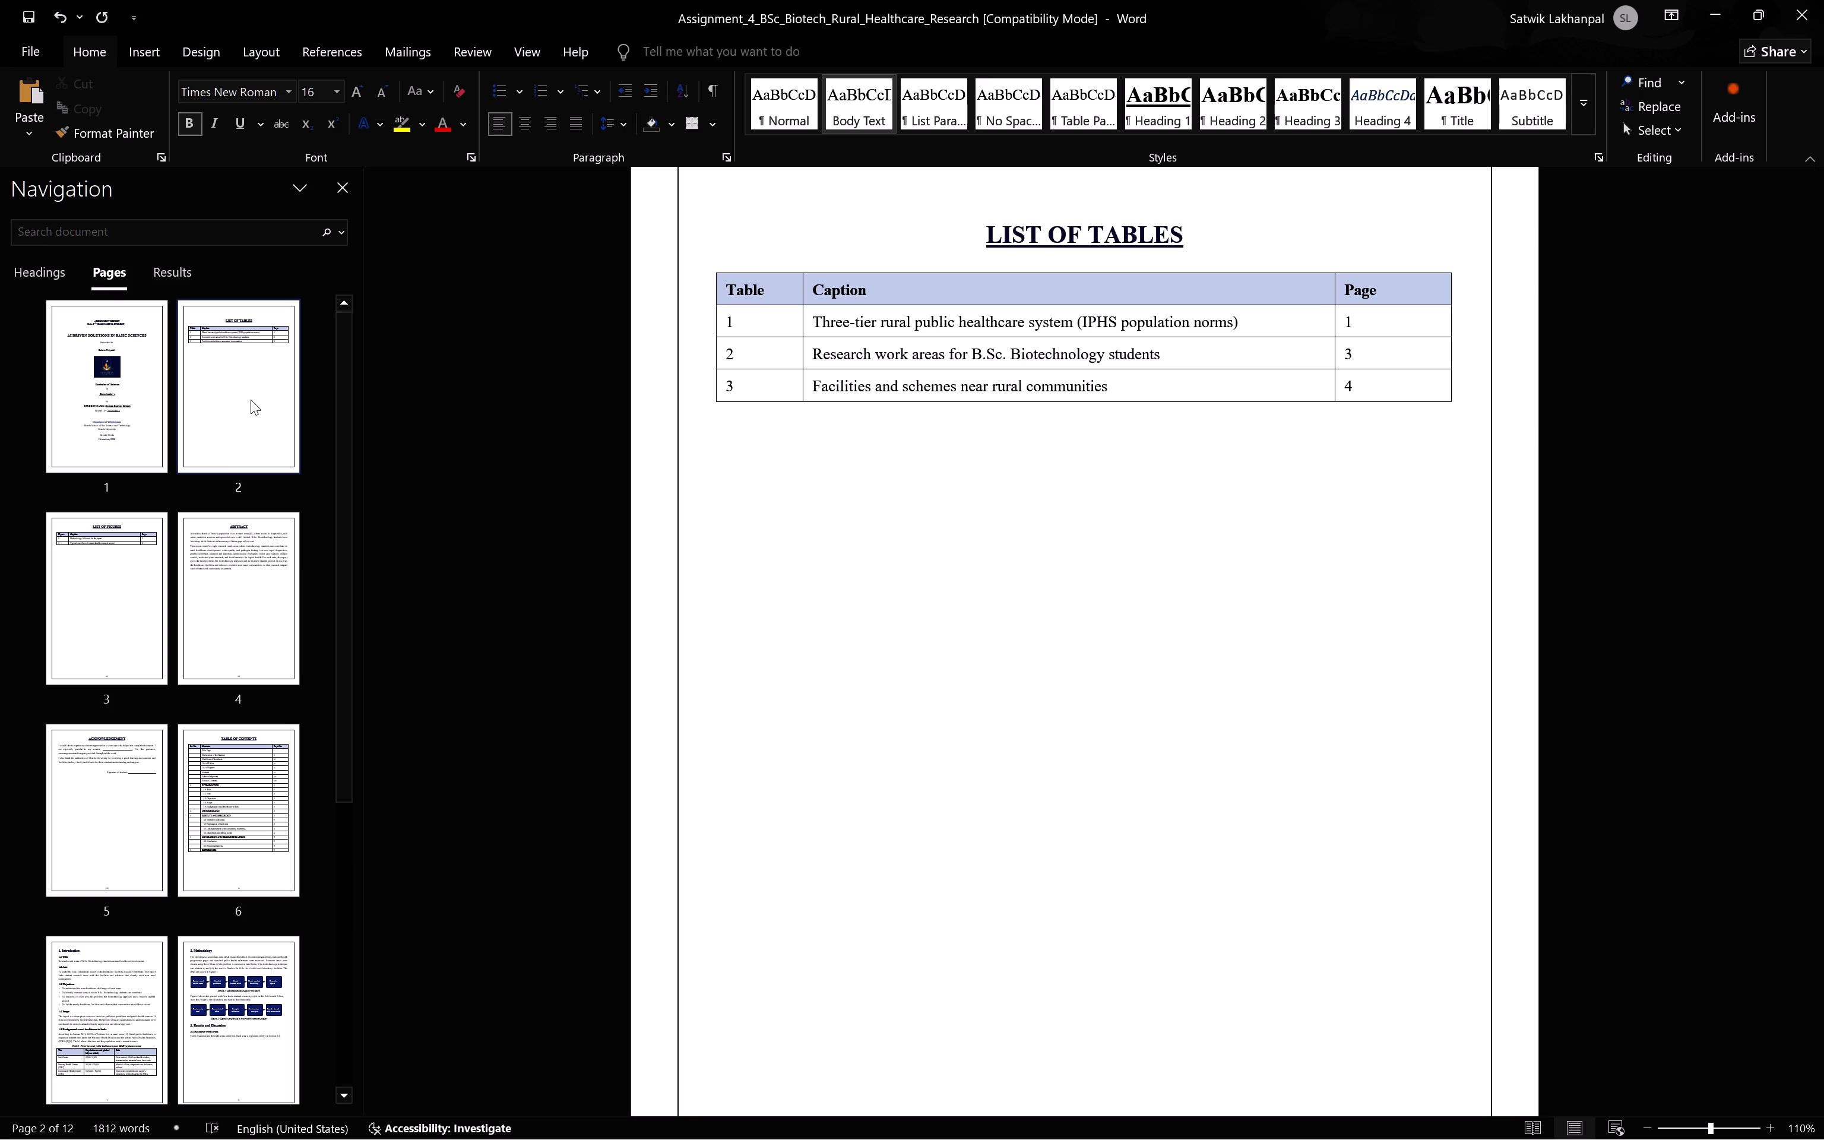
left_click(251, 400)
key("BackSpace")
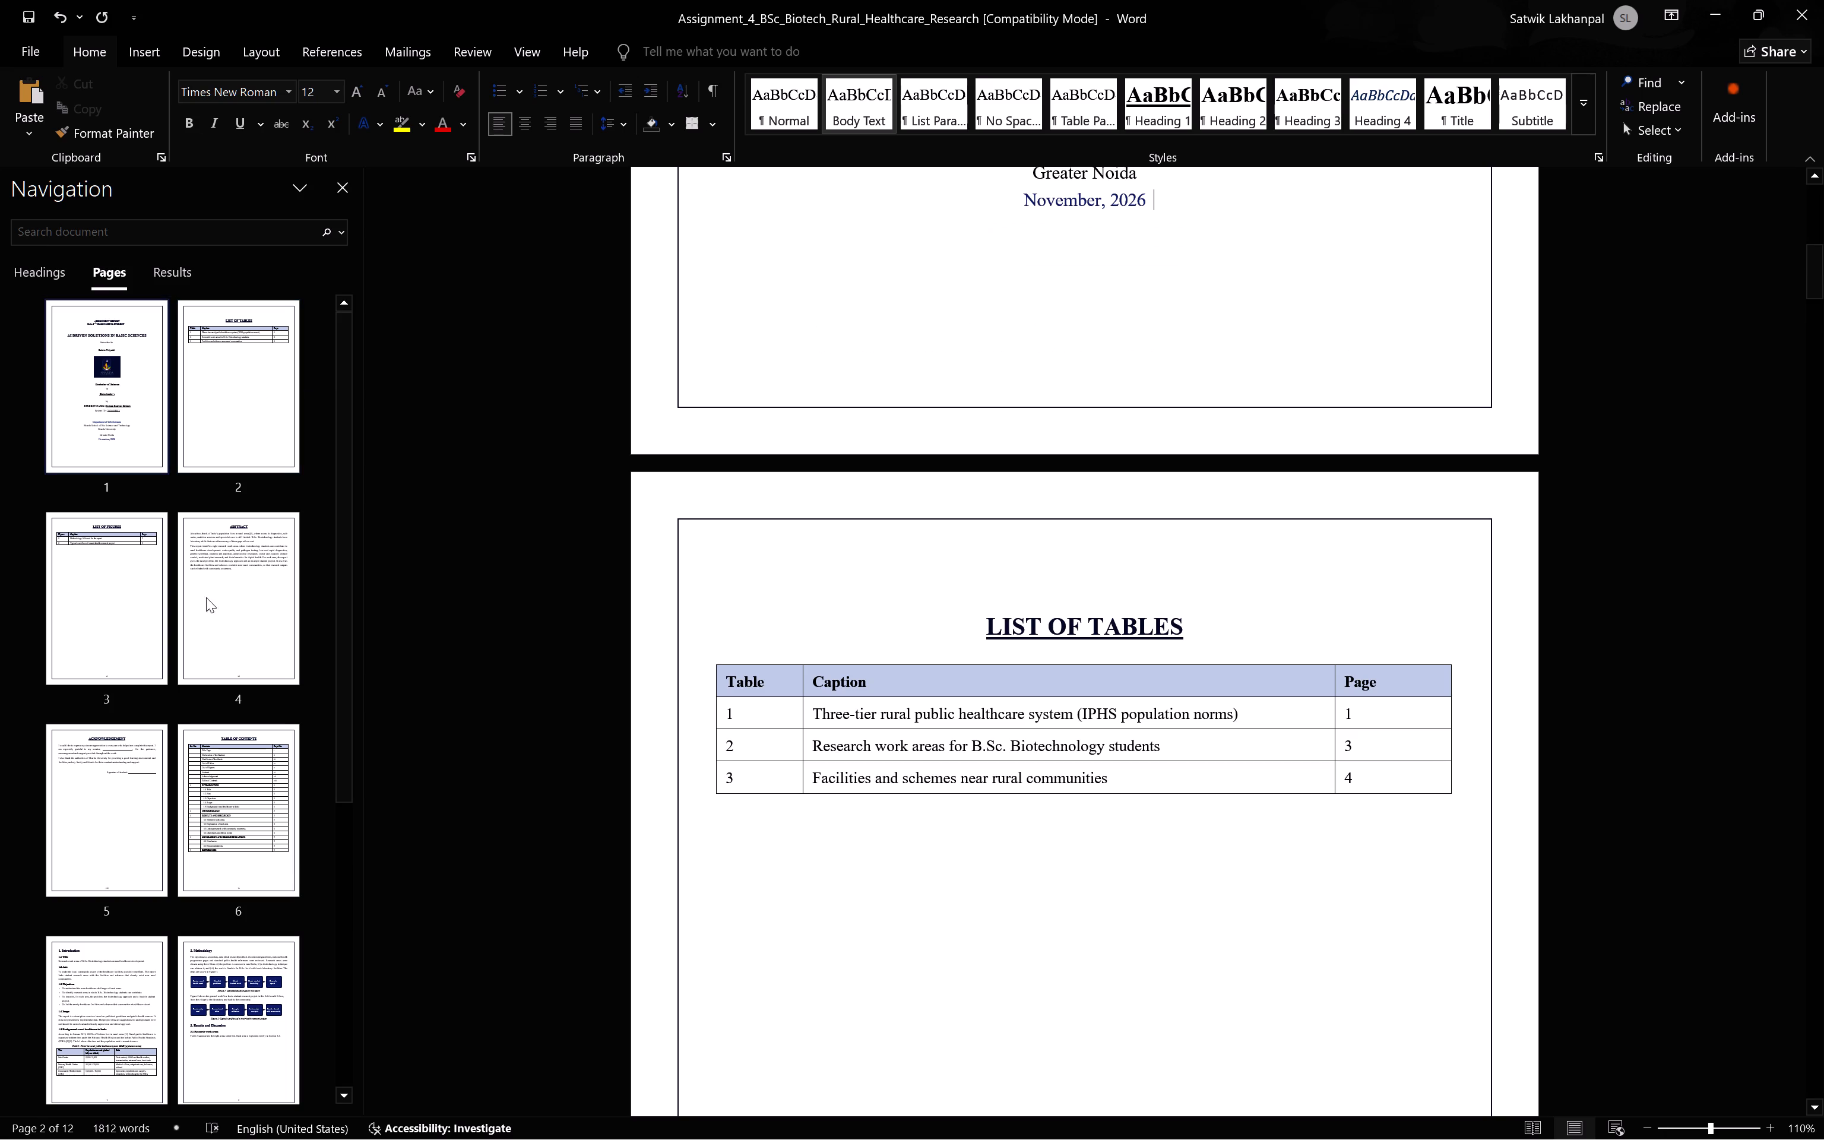
Delete the "LIST OF TABLES" heading and the "Table" column header text on page 2.
left_click(246, 427)
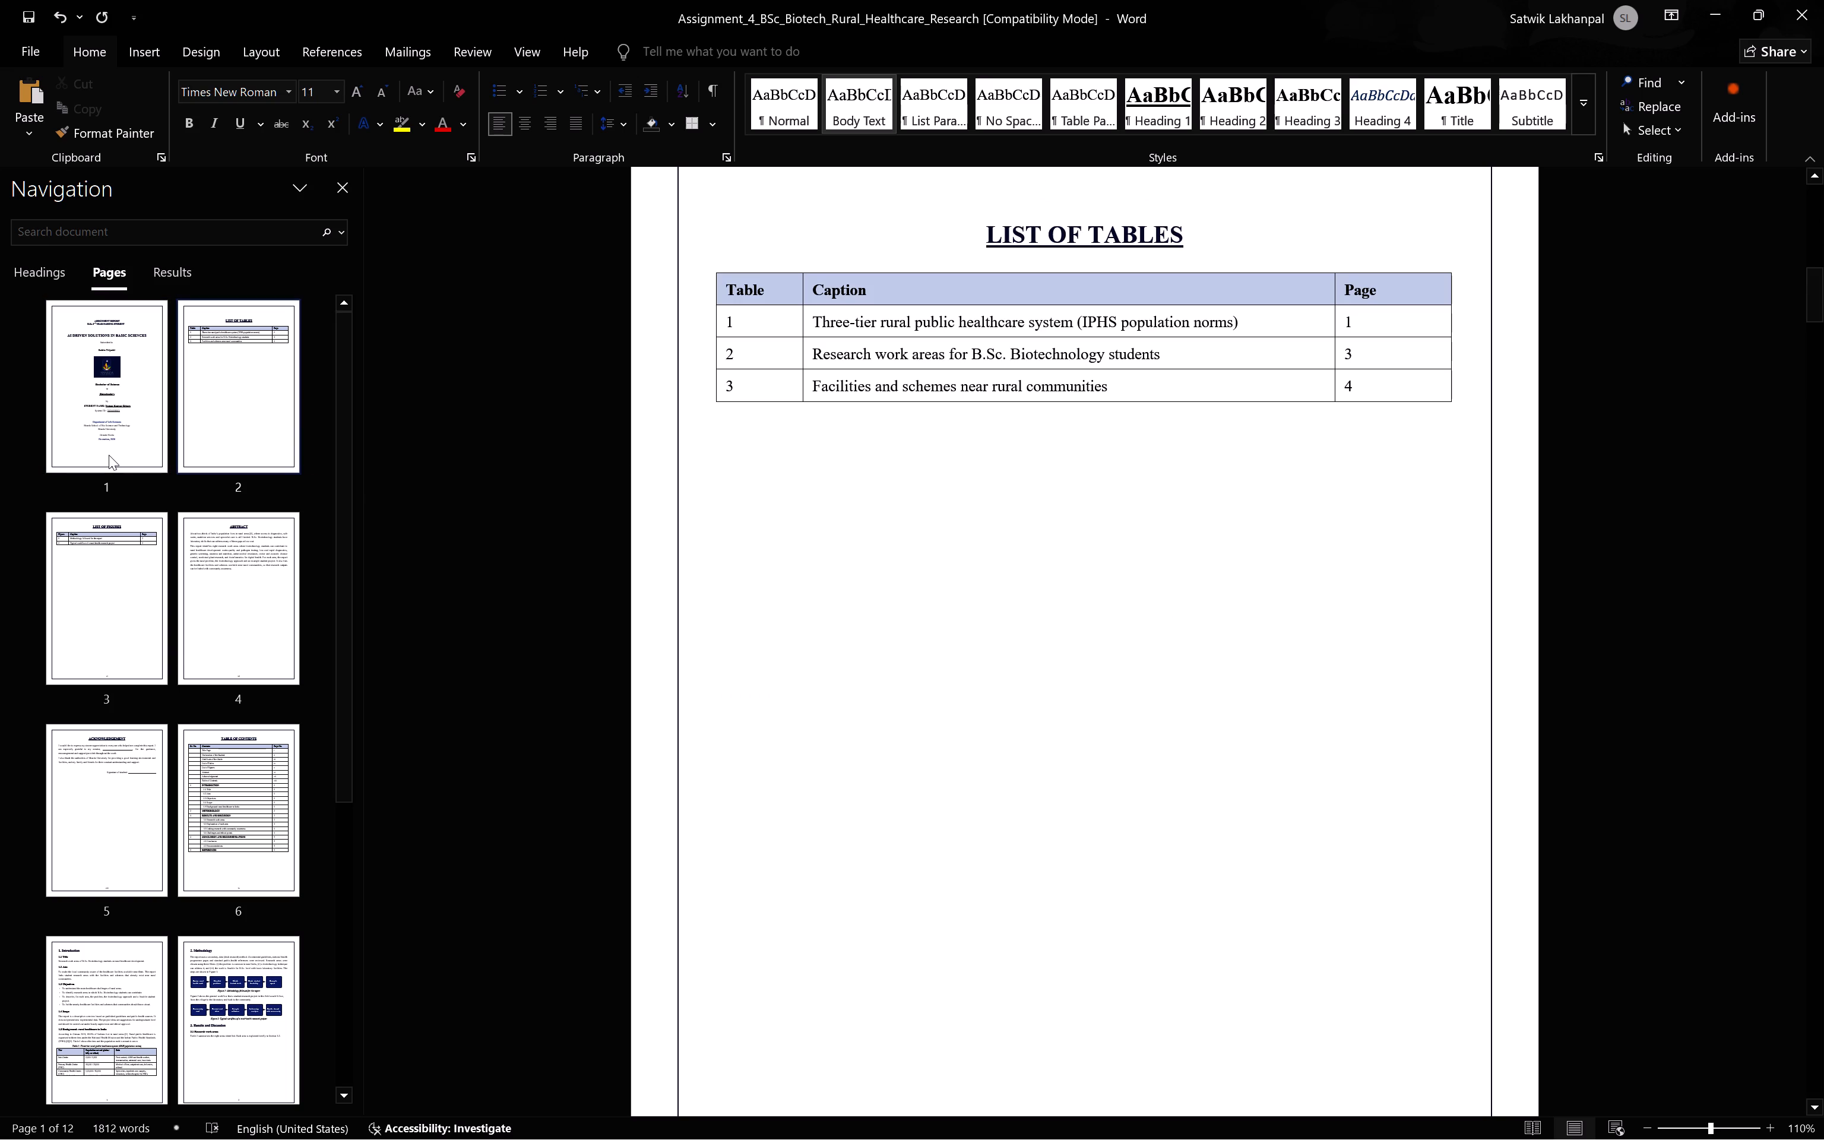
left_click(109, 455)
left_click(253, 403)
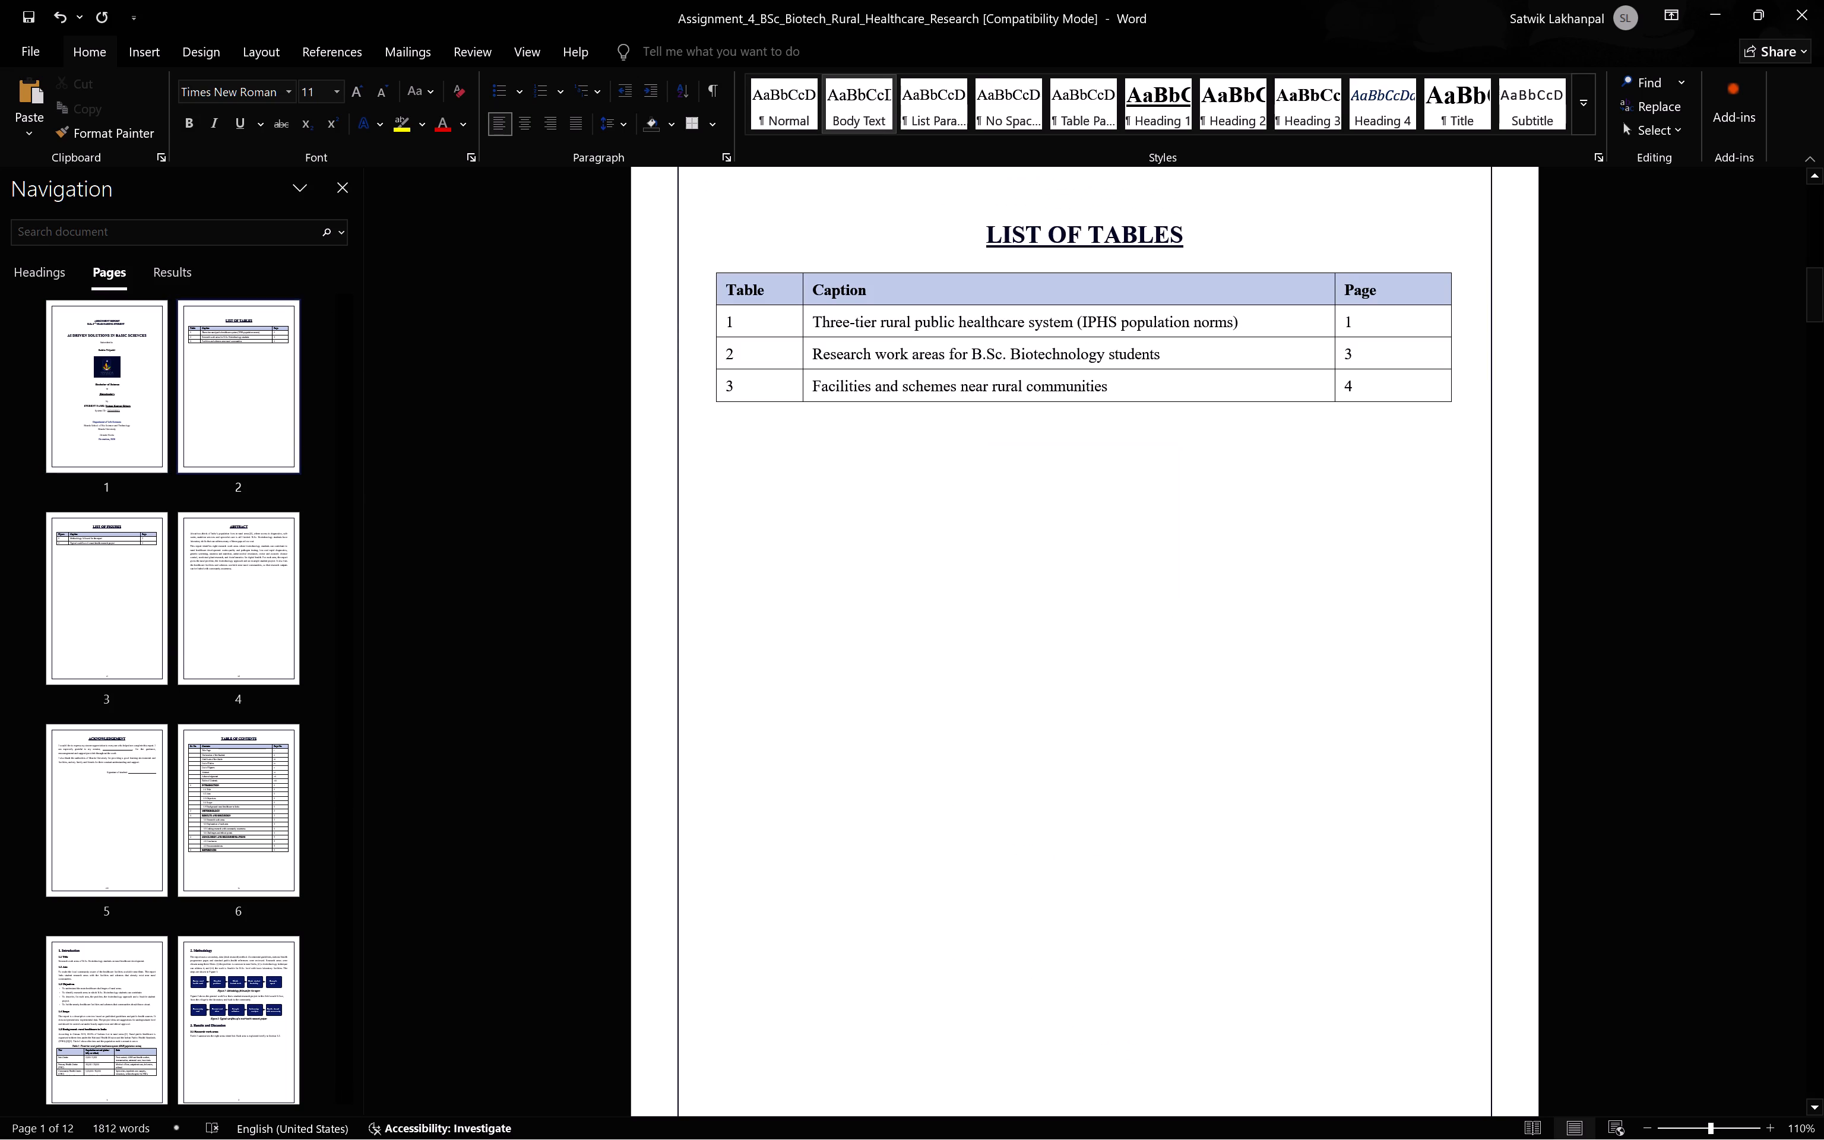
key("Delete")
key("Delete")
key("Delete")
key("Delete")
key("Delete")
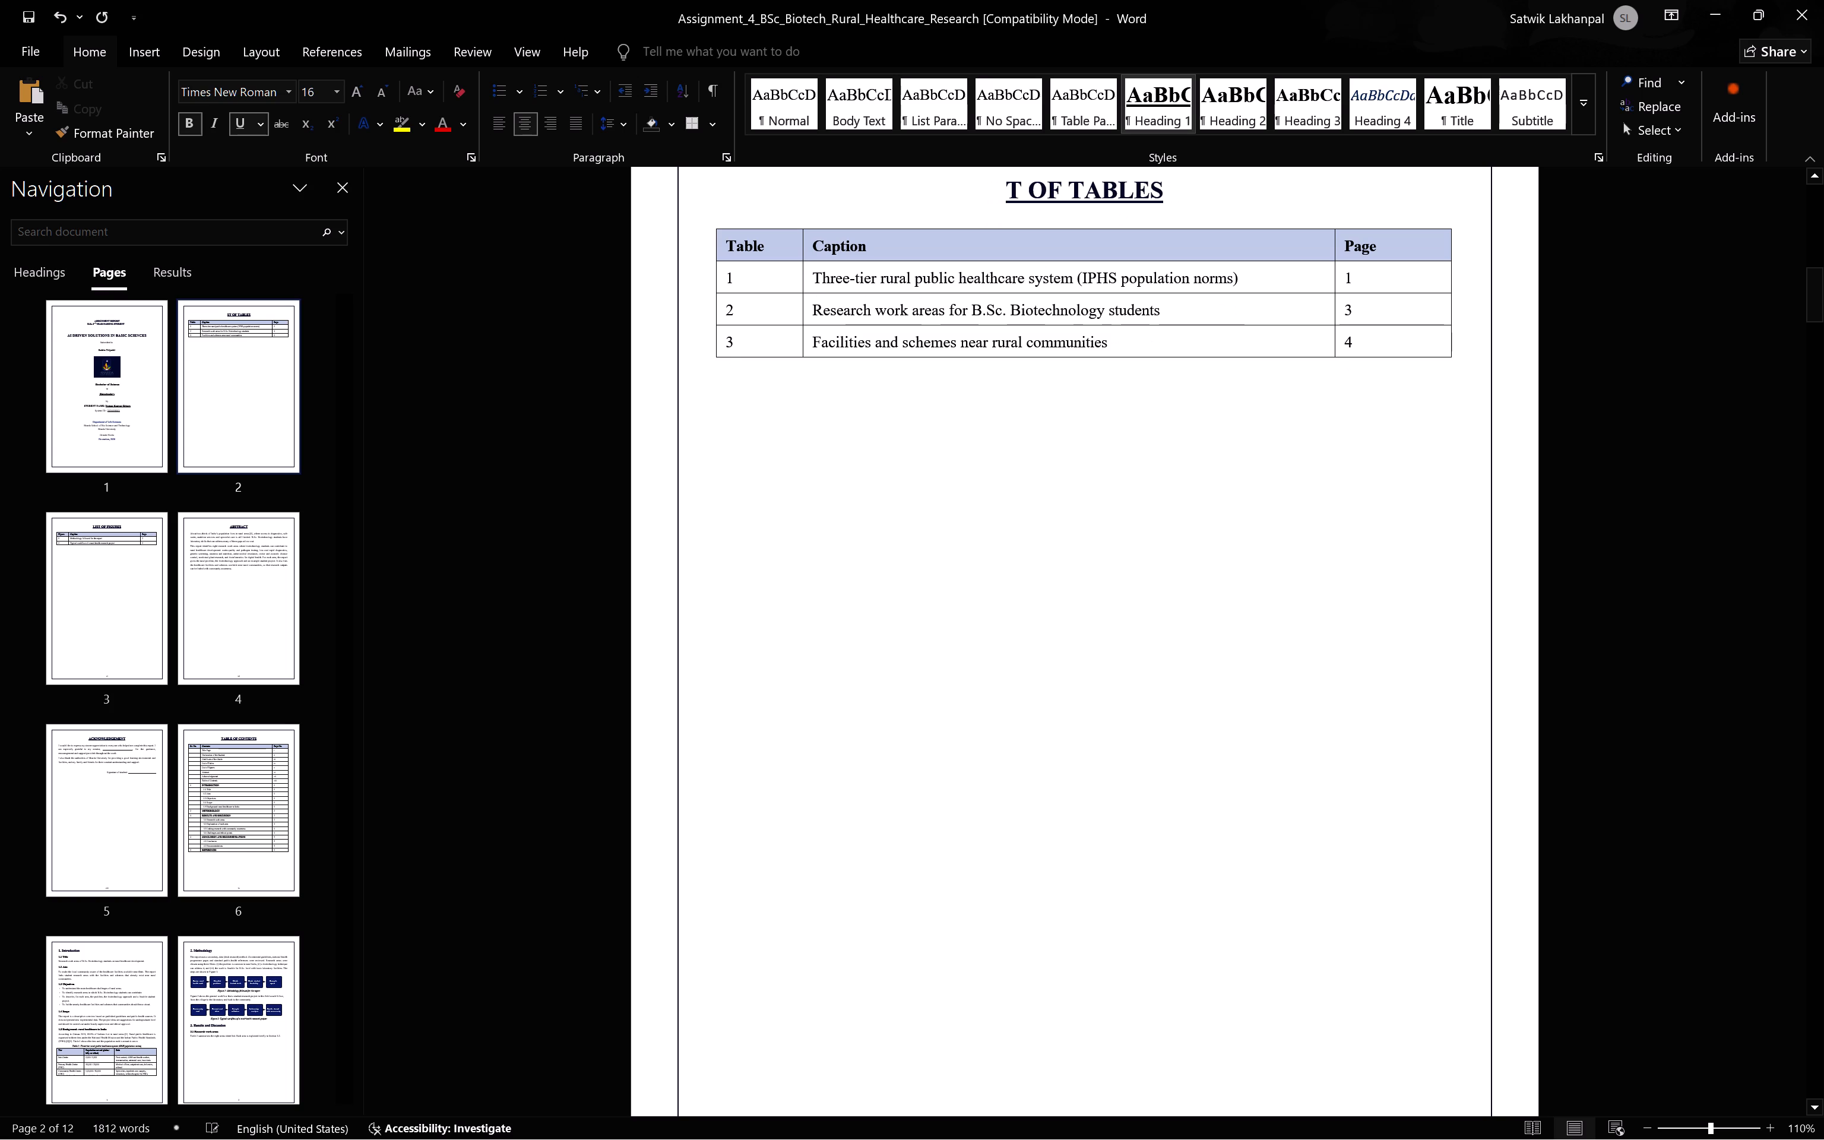
key("Delete")
key("Delete")
key("Delete")
key("Delete")
key("Delete")
key("Delete")
key("Delete")
key("Delete")
key("Delete")
key("Delete")
key("Delete")
key("Delete")
key("Delete")
key("Delete")
key("Delete")
key("Delete")
key("Delete")
key("Delete")
key("Delete")
key("Delete")
key("Delete")
key("Delete")
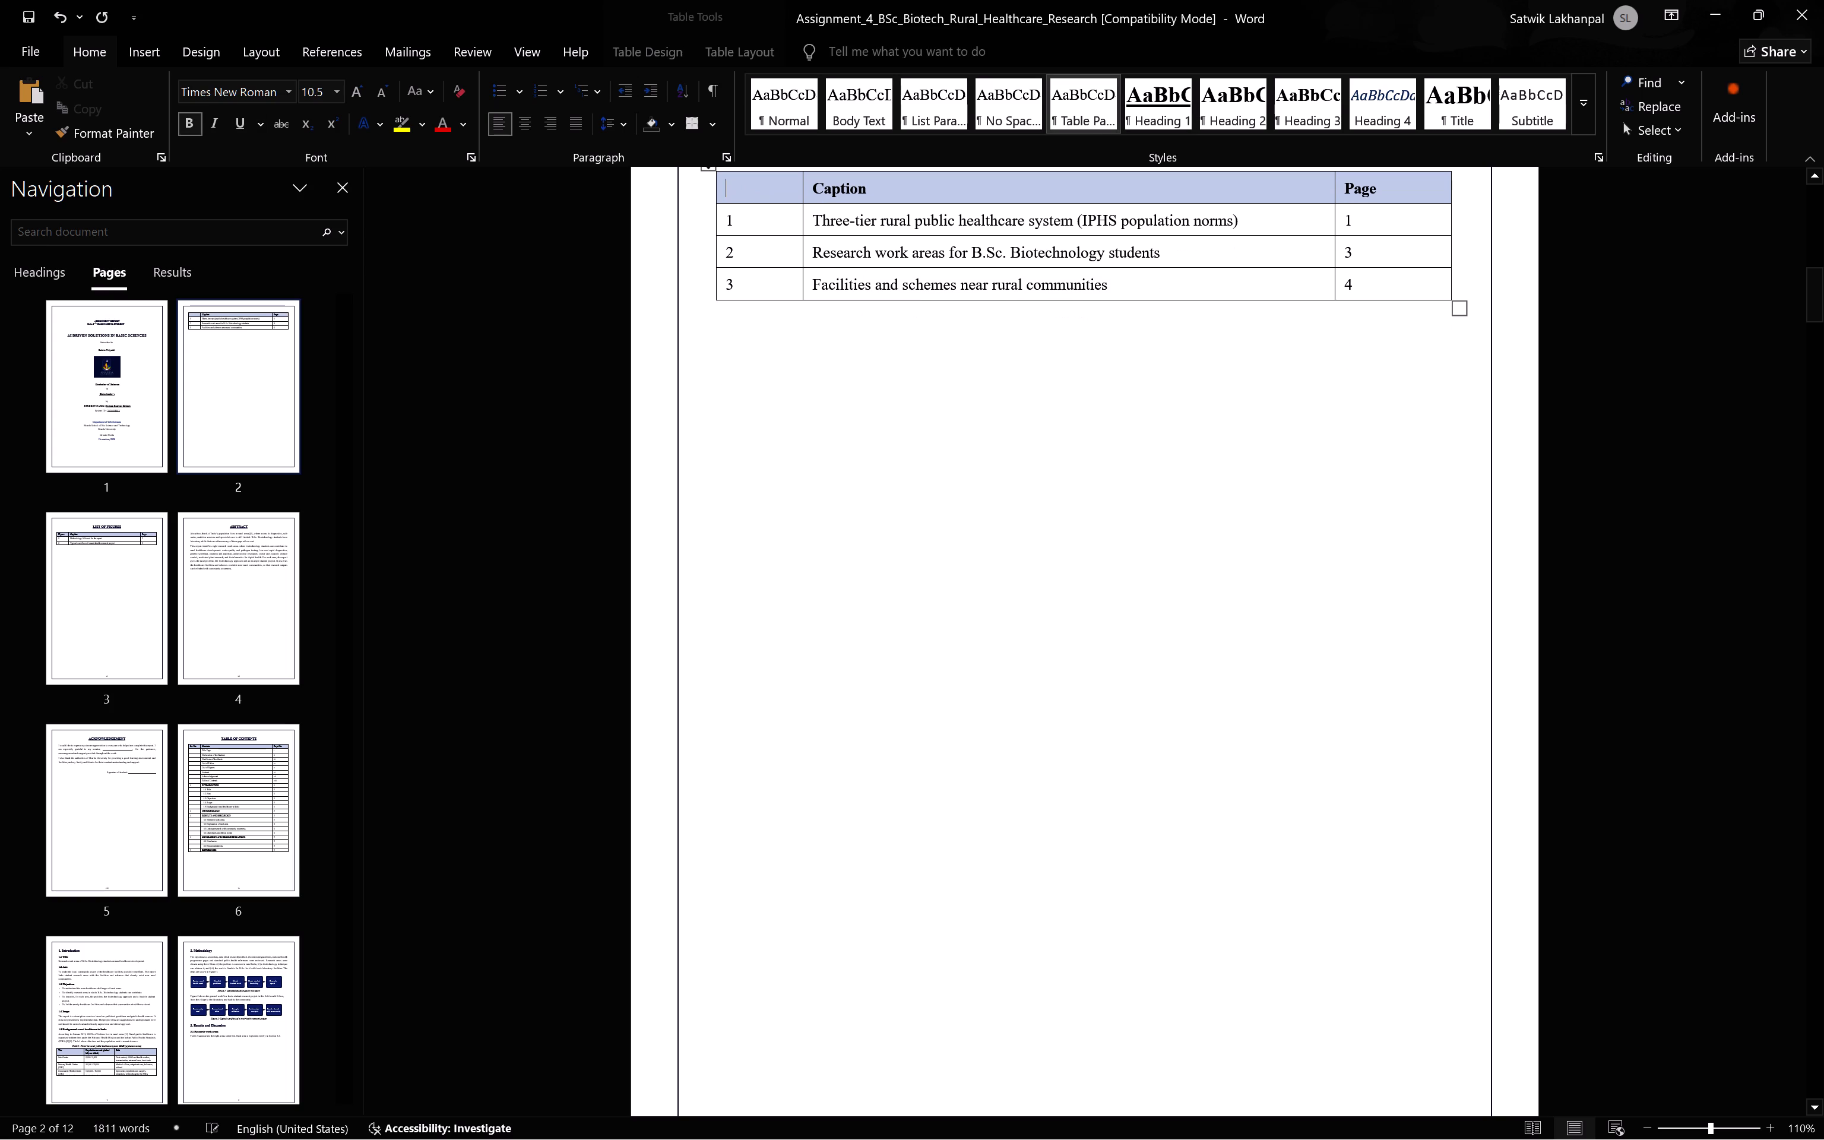
key("Delete")
key("Delete")
left_click(227, 412)
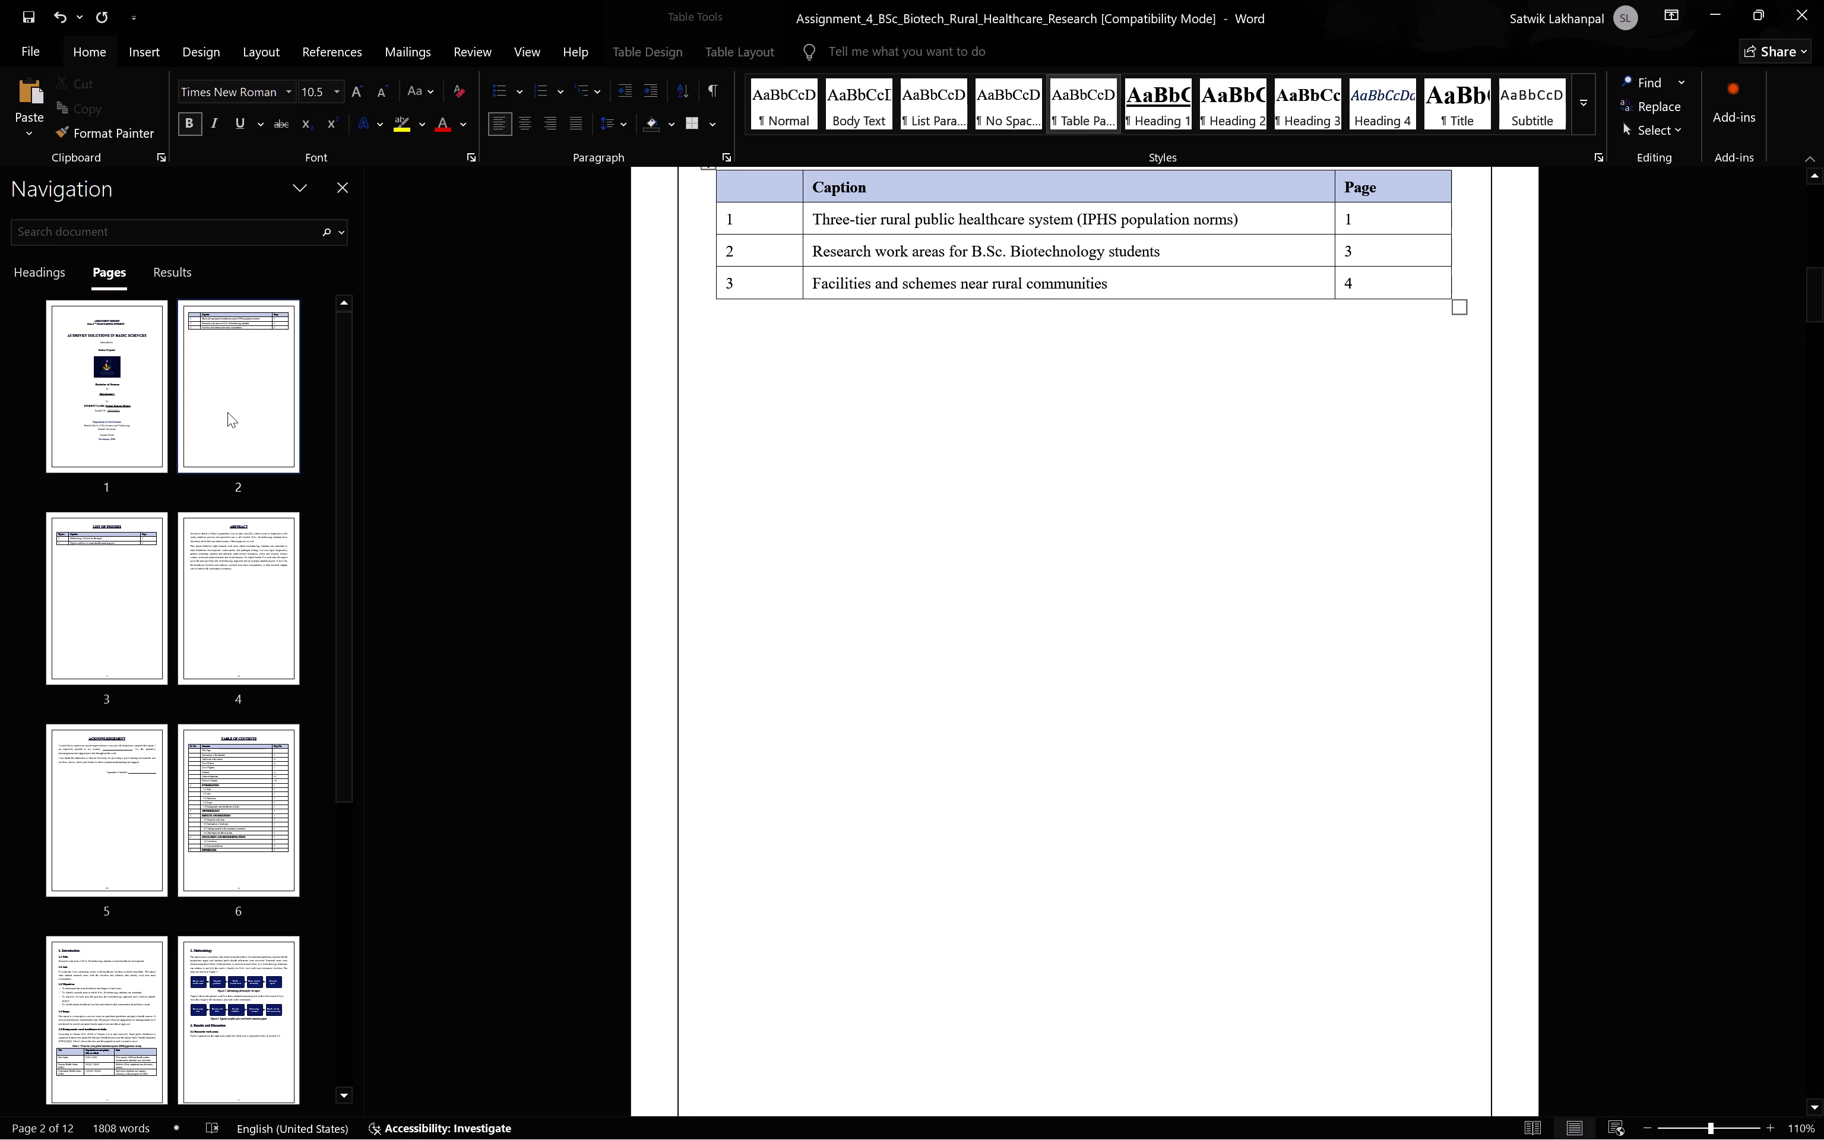
key("Delete")
key("Delete")
Delete the whole remaining table of captions and page numbers from page 2.
scroll(654, 485, "up", 1)
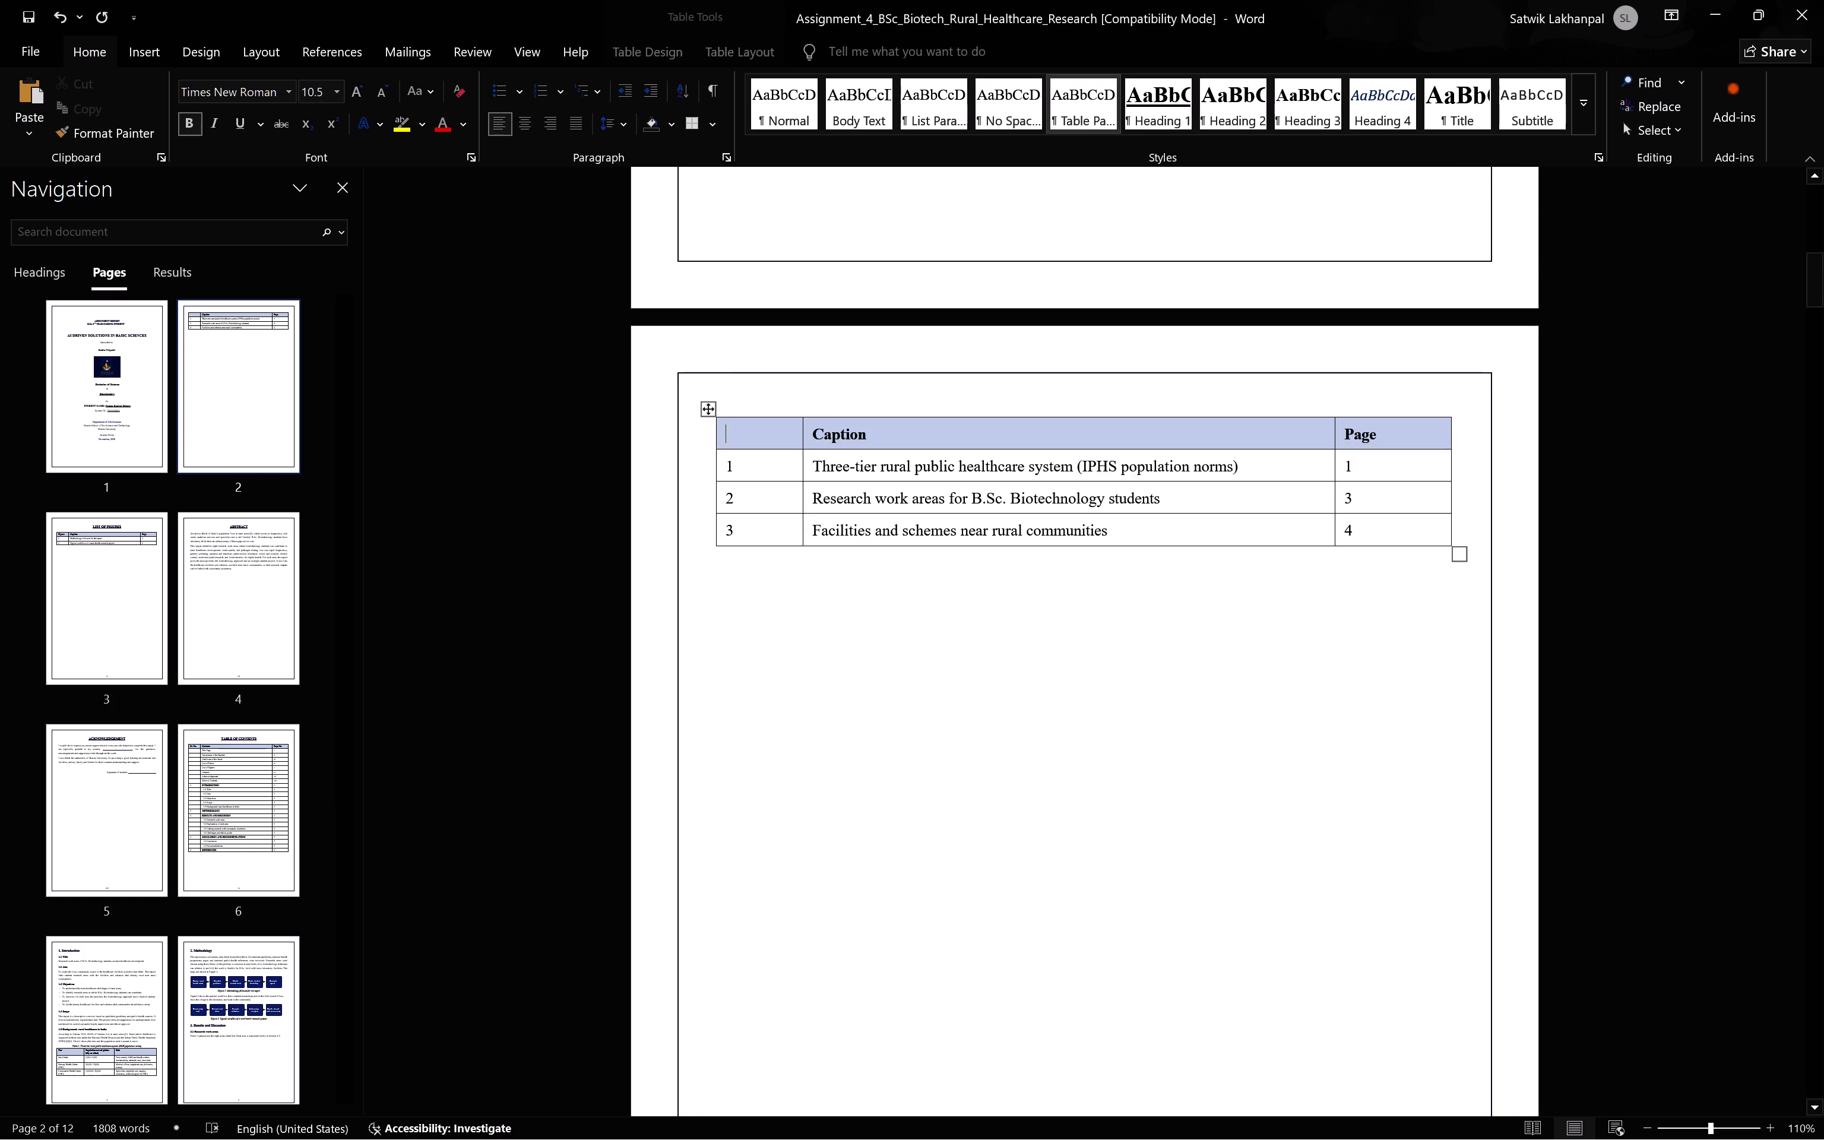
left_click(990, 465)
key("Delete")
key("Delete")
key("Delete")
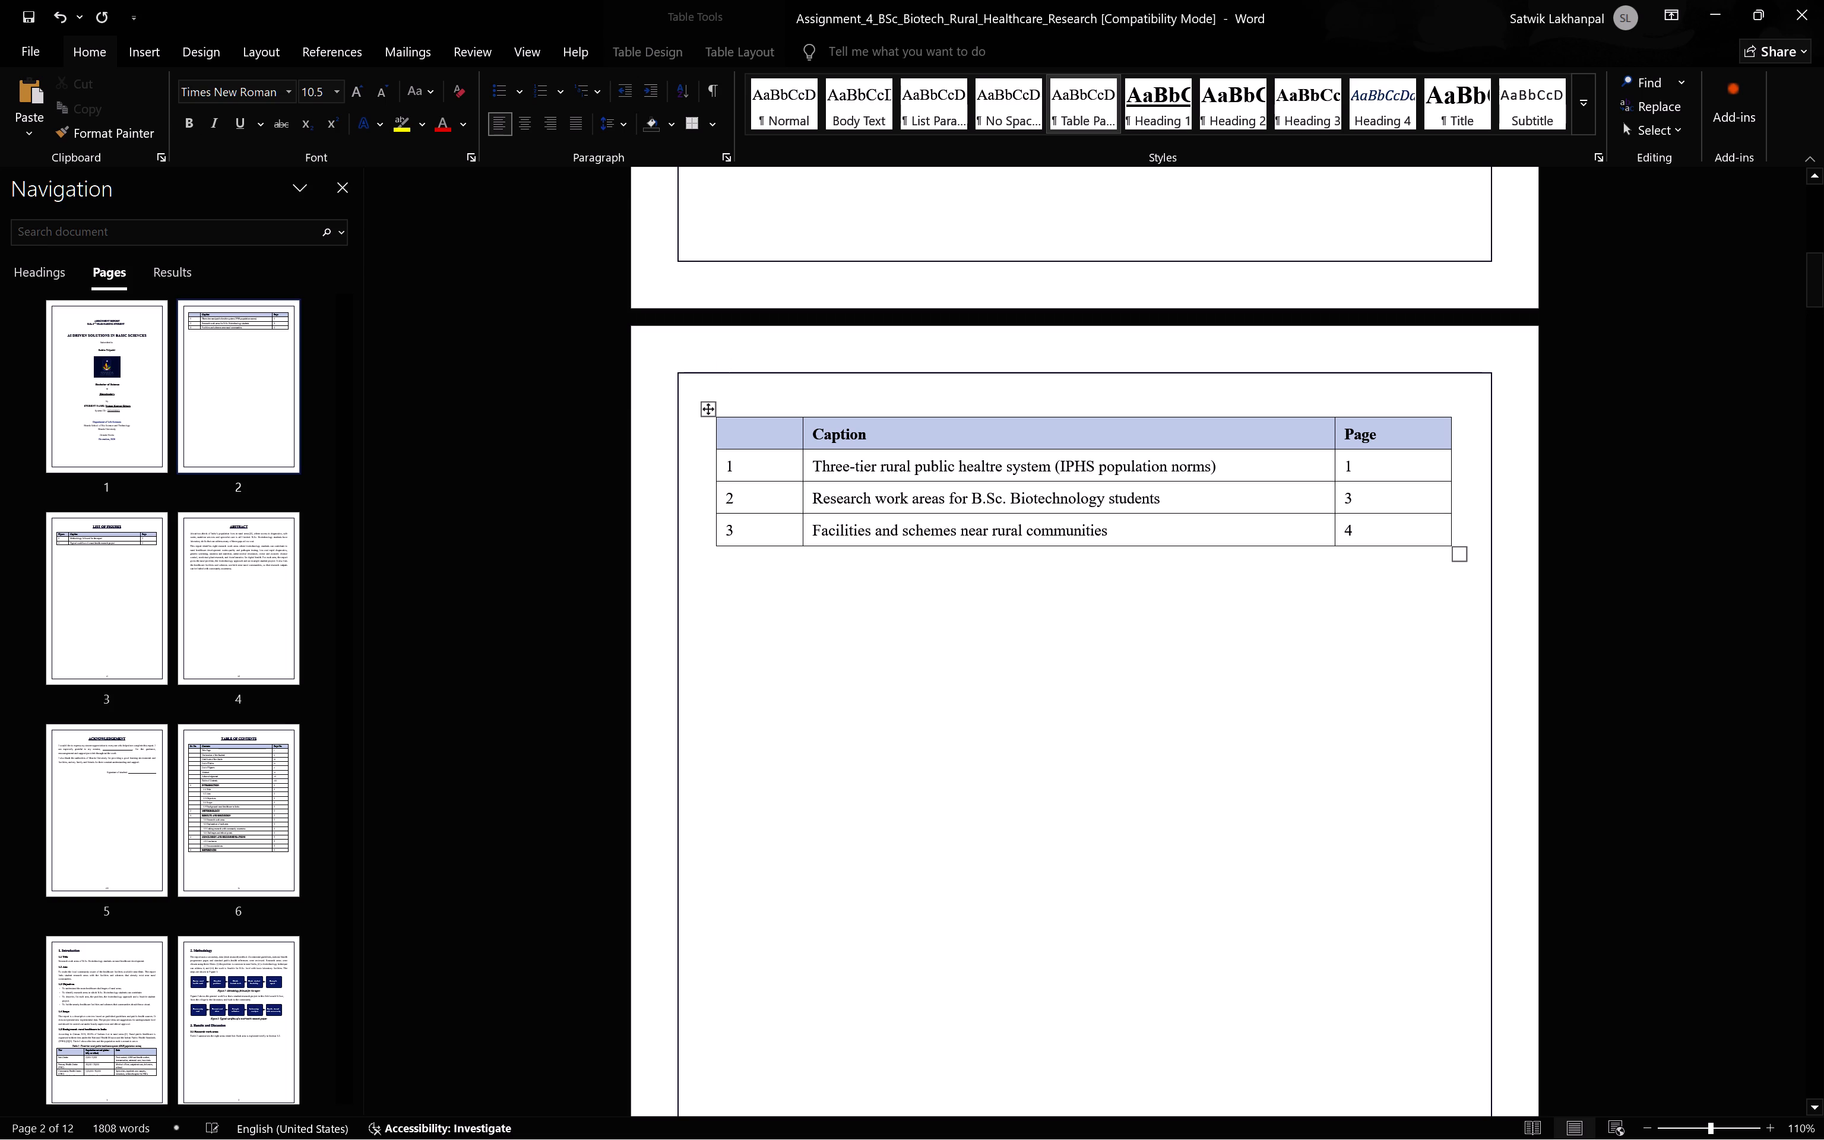
left_click_drag(1312, 529, 1245, 525)
left_click_drag(1356, 636, 1076, 484)
left_click(1076, 484)
scroll(1076, 484, "down", 1)
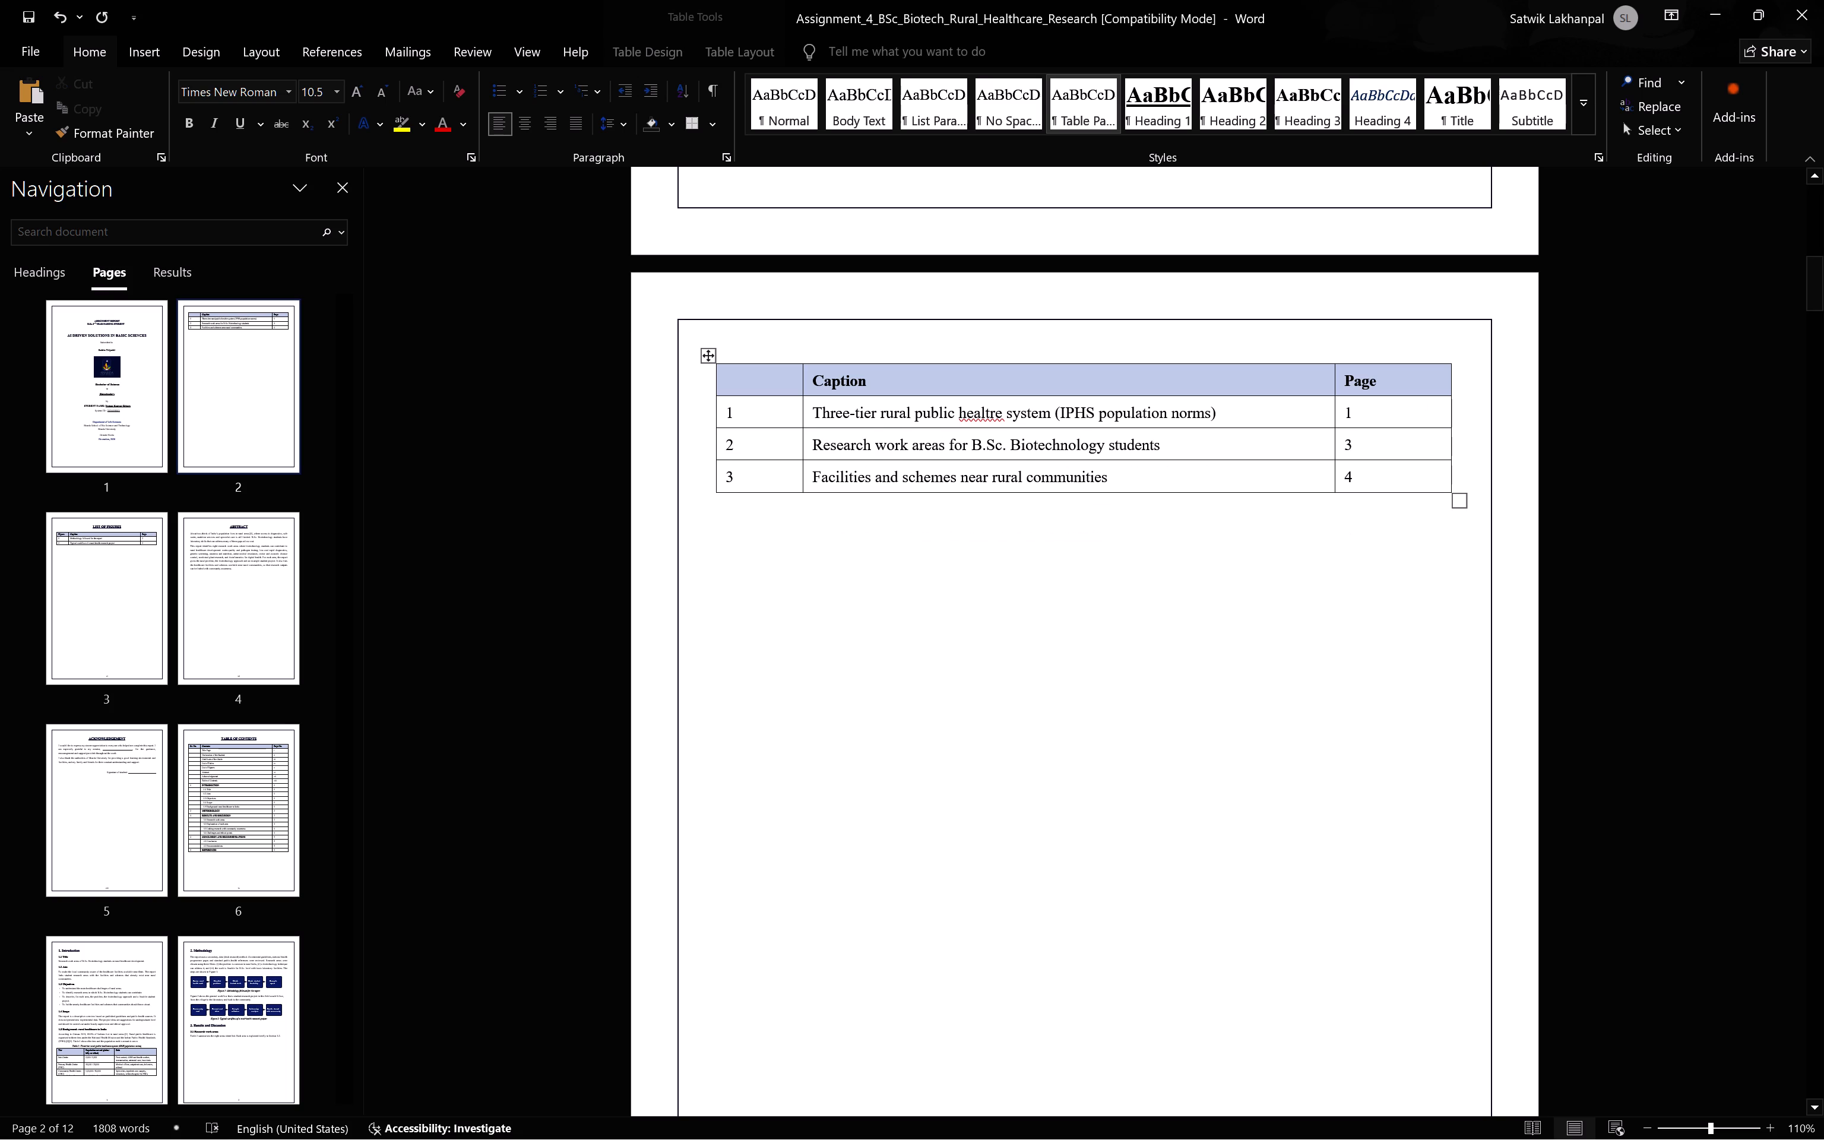
triple_click(1076, 484)
left_click(1076, 484)
left_click_drag(1437, 491, 1260, 408)
left_click_drag(1278, 578, 1084, 373)
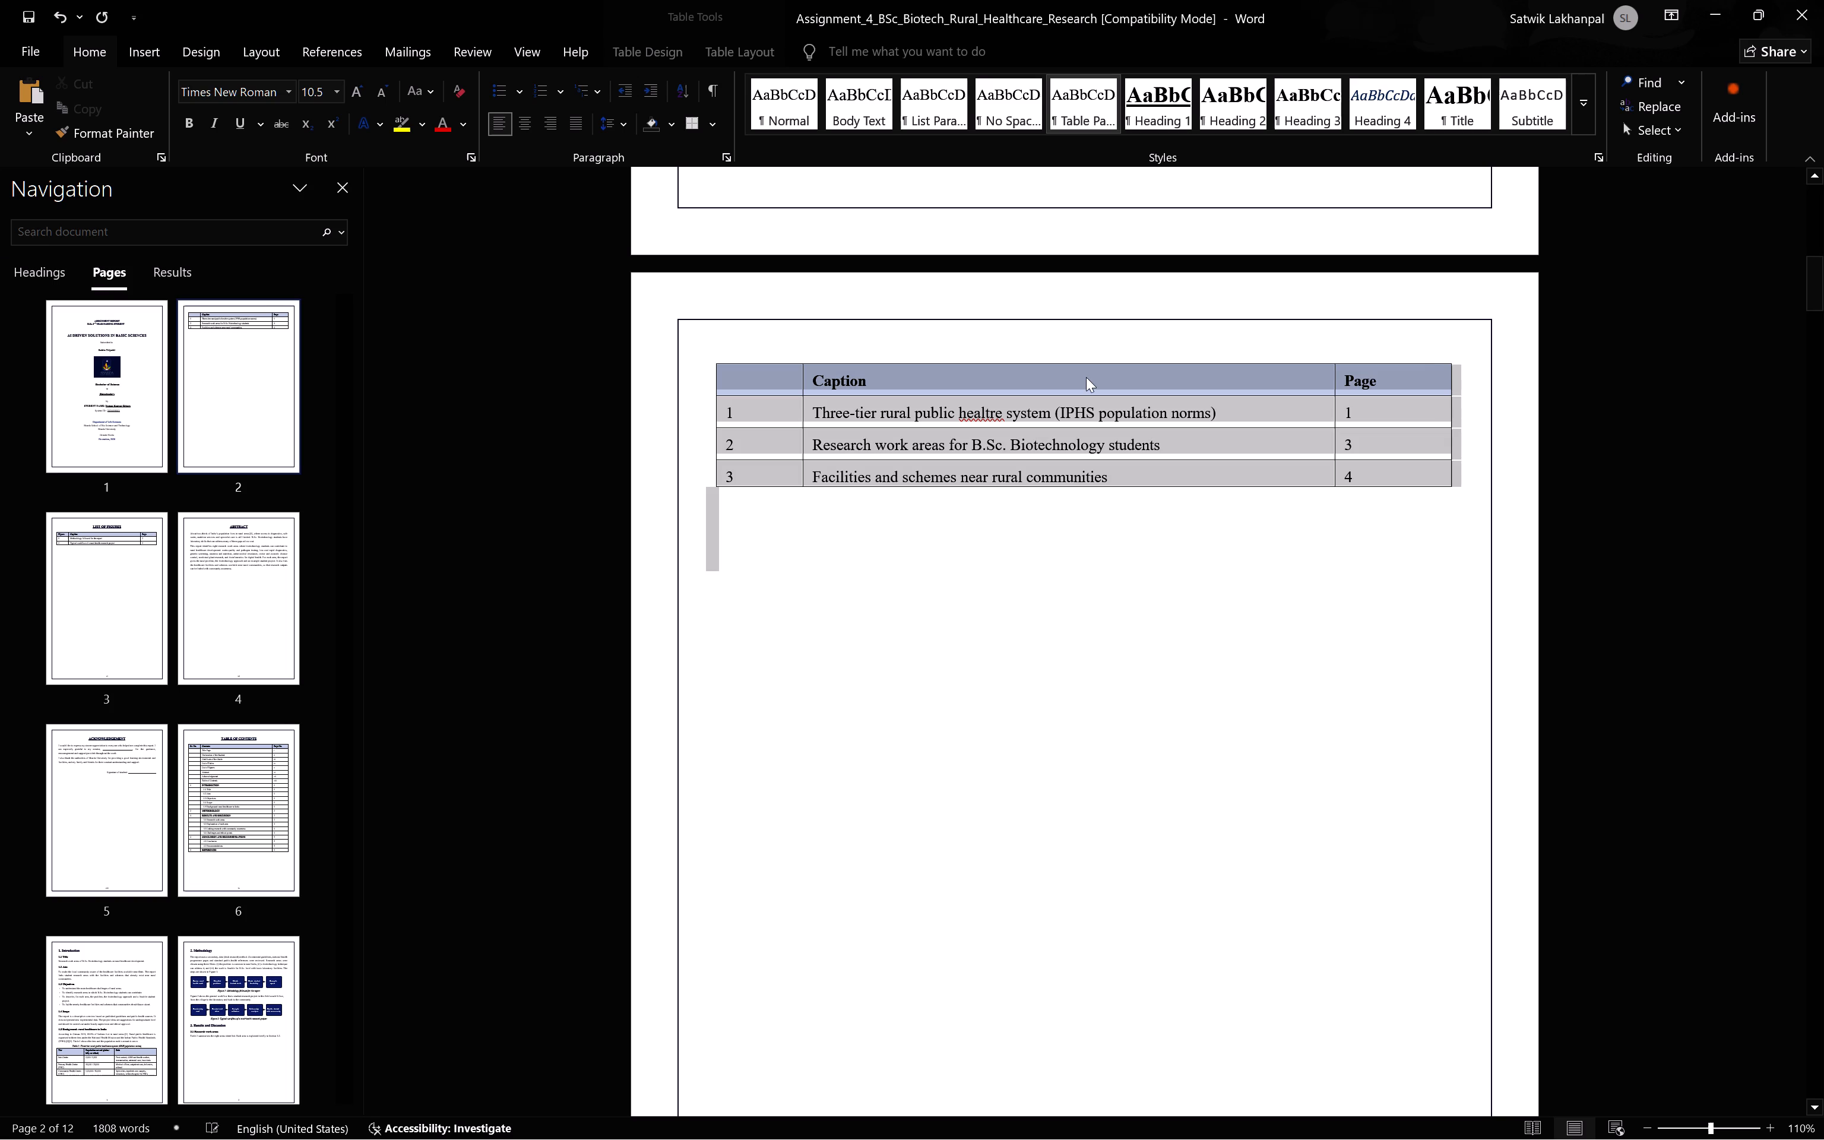
key("Delete")
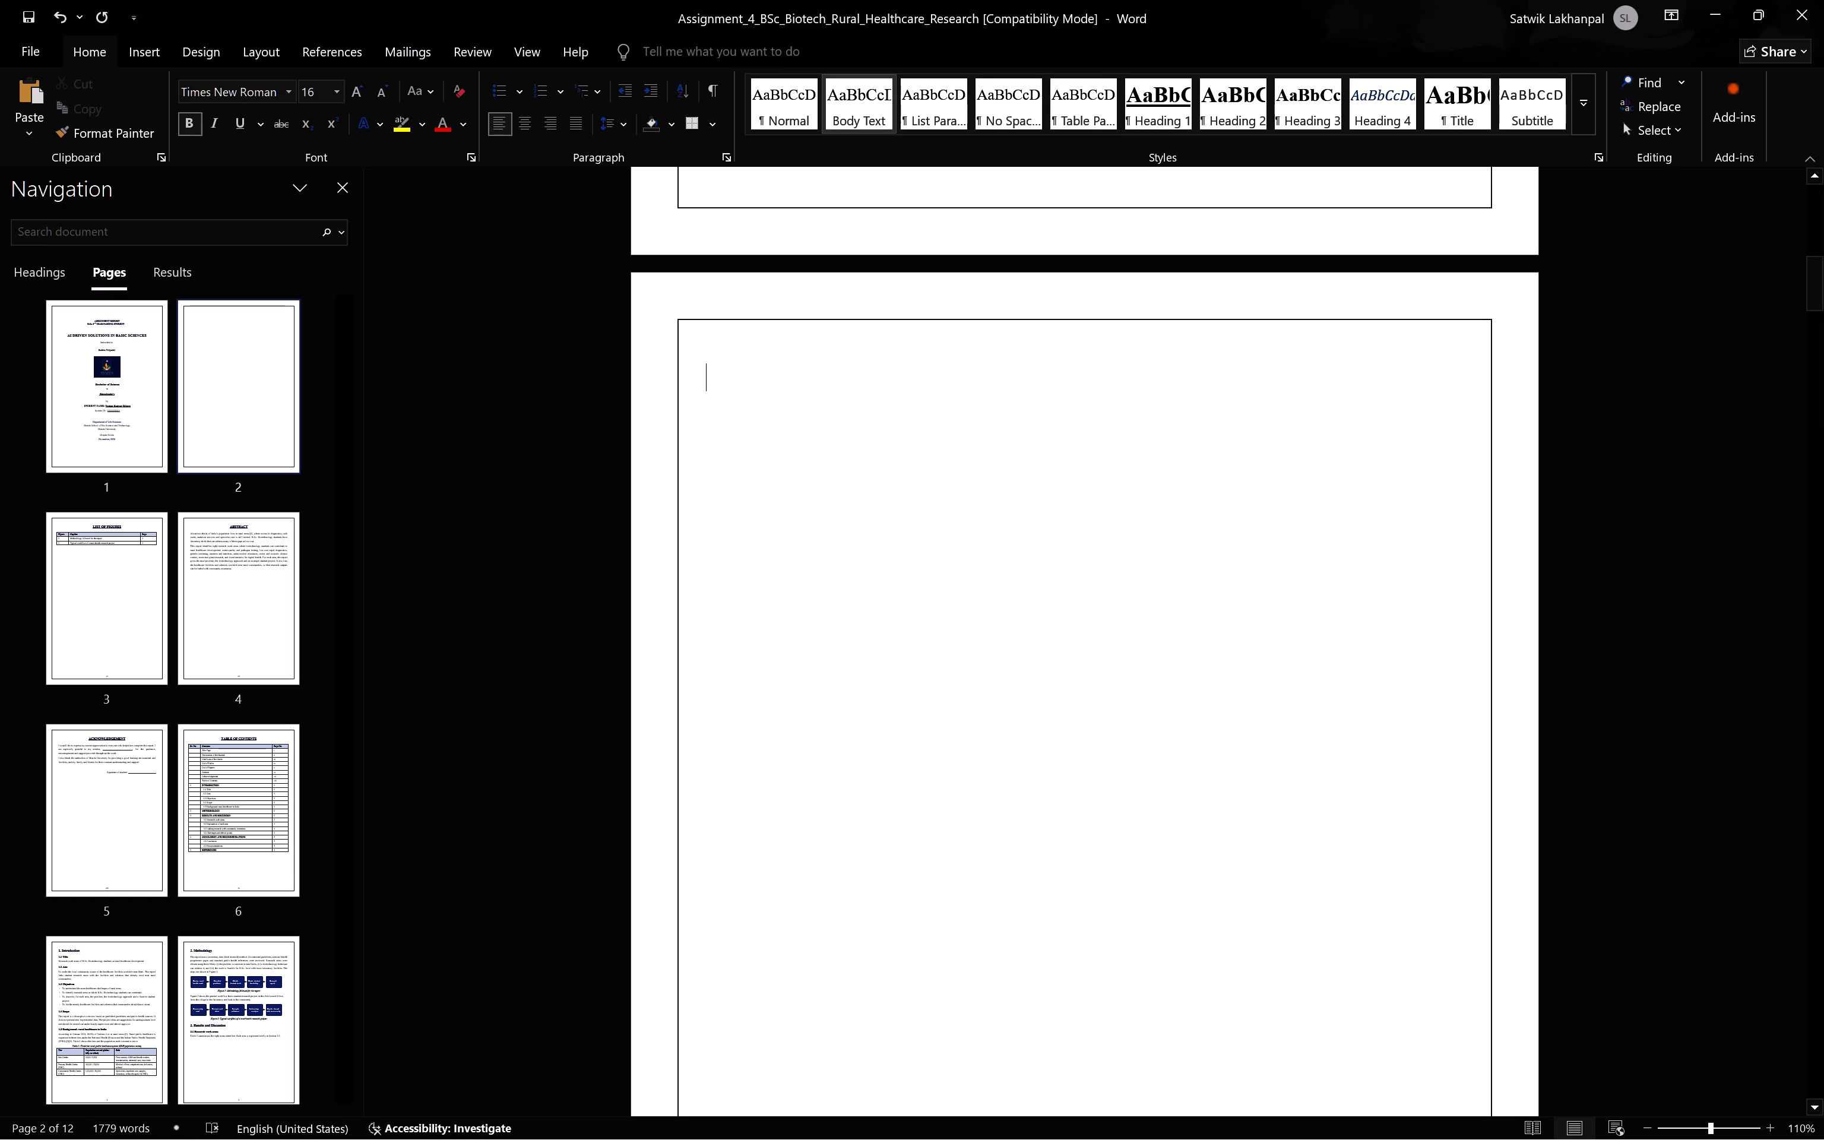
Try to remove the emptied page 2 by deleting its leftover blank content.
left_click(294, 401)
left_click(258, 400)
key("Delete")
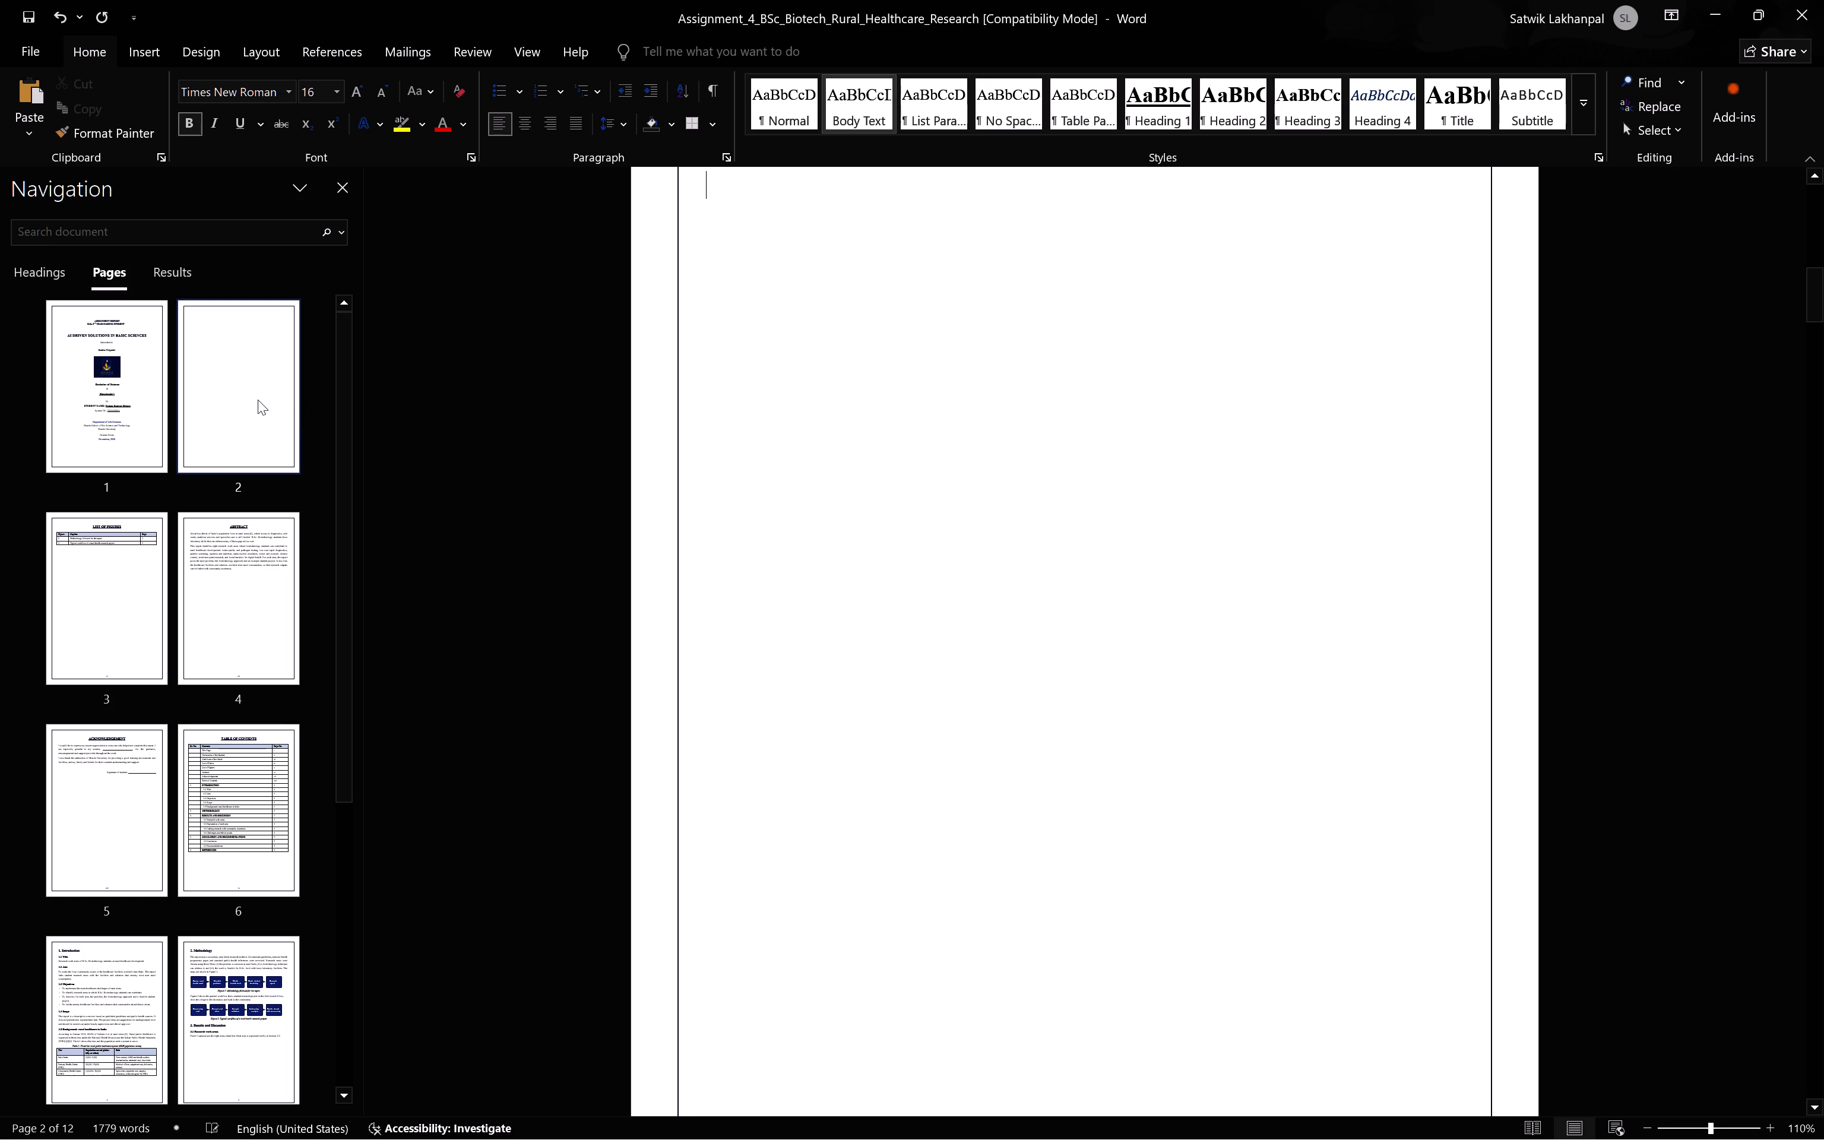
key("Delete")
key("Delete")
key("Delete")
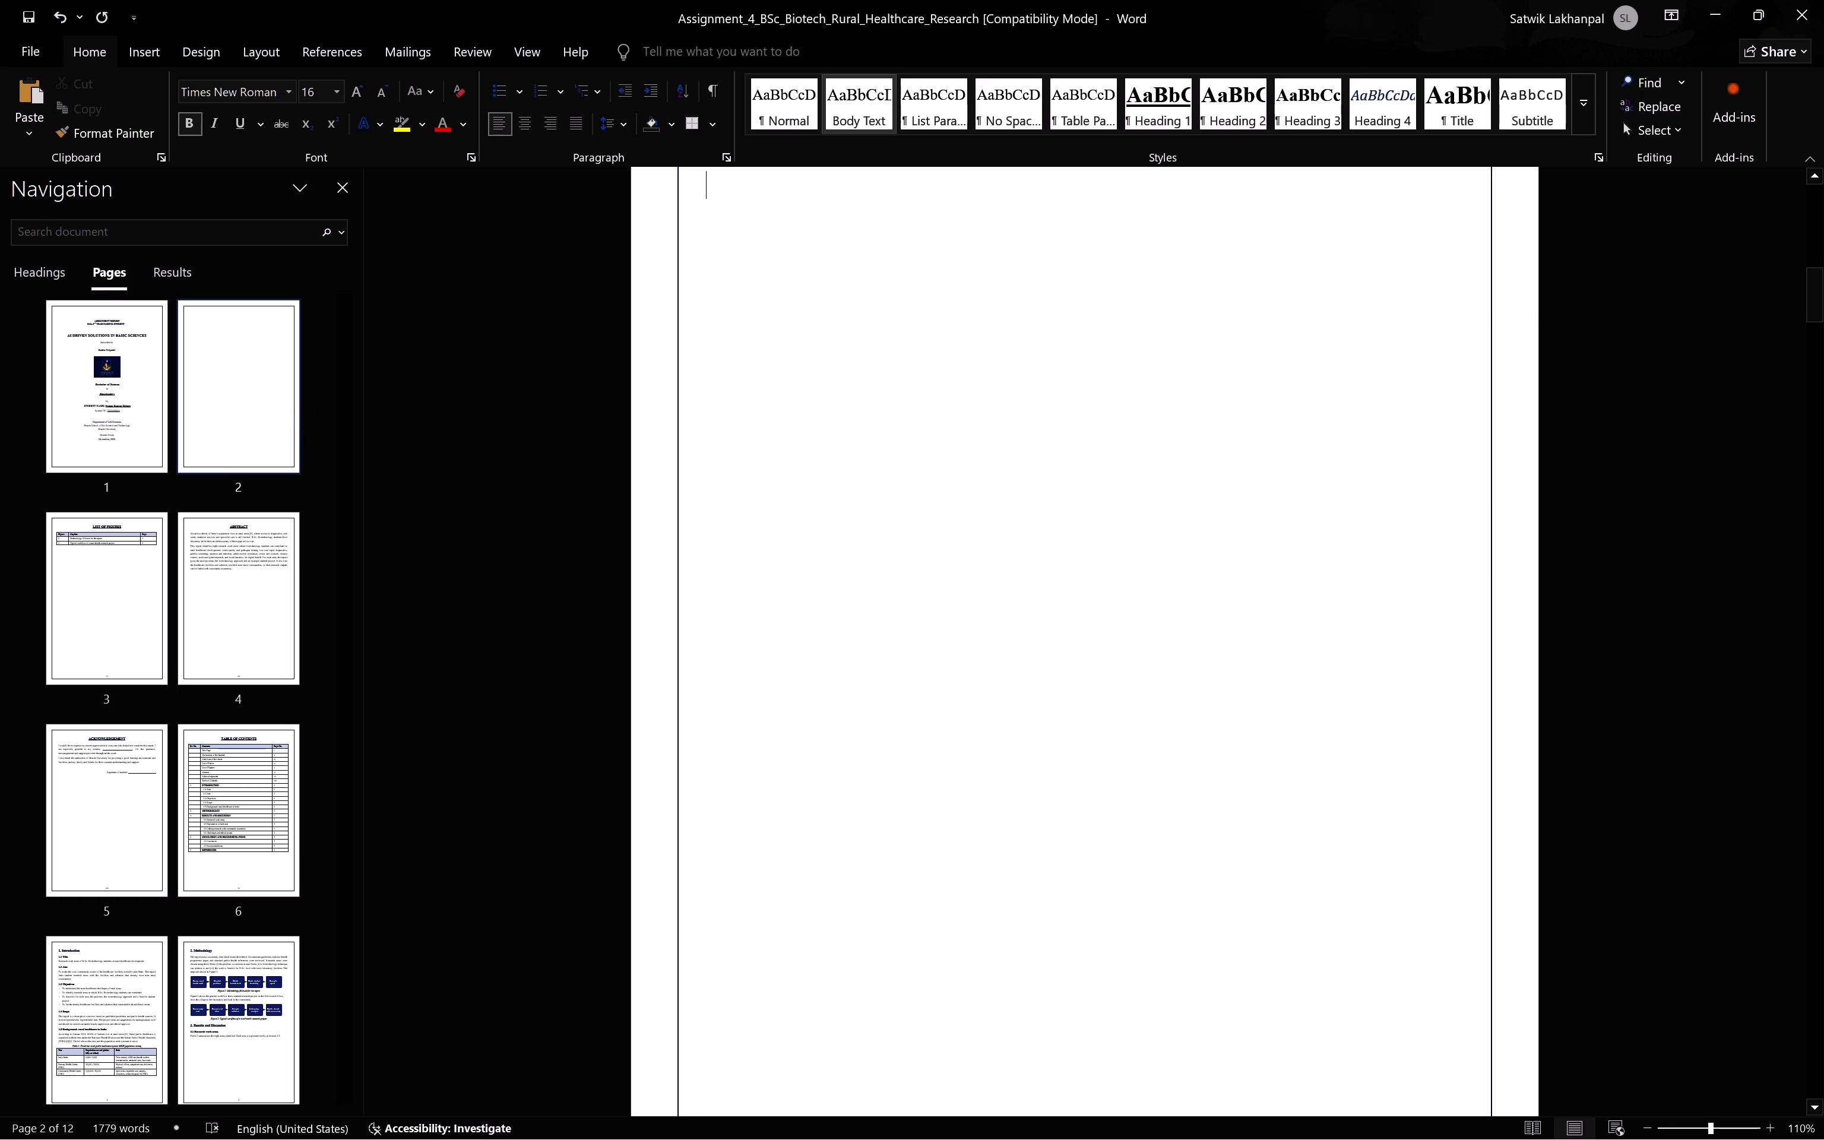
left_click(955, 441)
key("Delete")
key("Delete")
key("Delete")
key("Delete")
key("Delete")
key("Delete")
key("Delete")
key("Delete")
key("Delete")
Delete the "LIST OF FIGURES" heading together with its table from page 3.
left_click(101, 560)
left_click_drag(1312, 481, 815, 163)
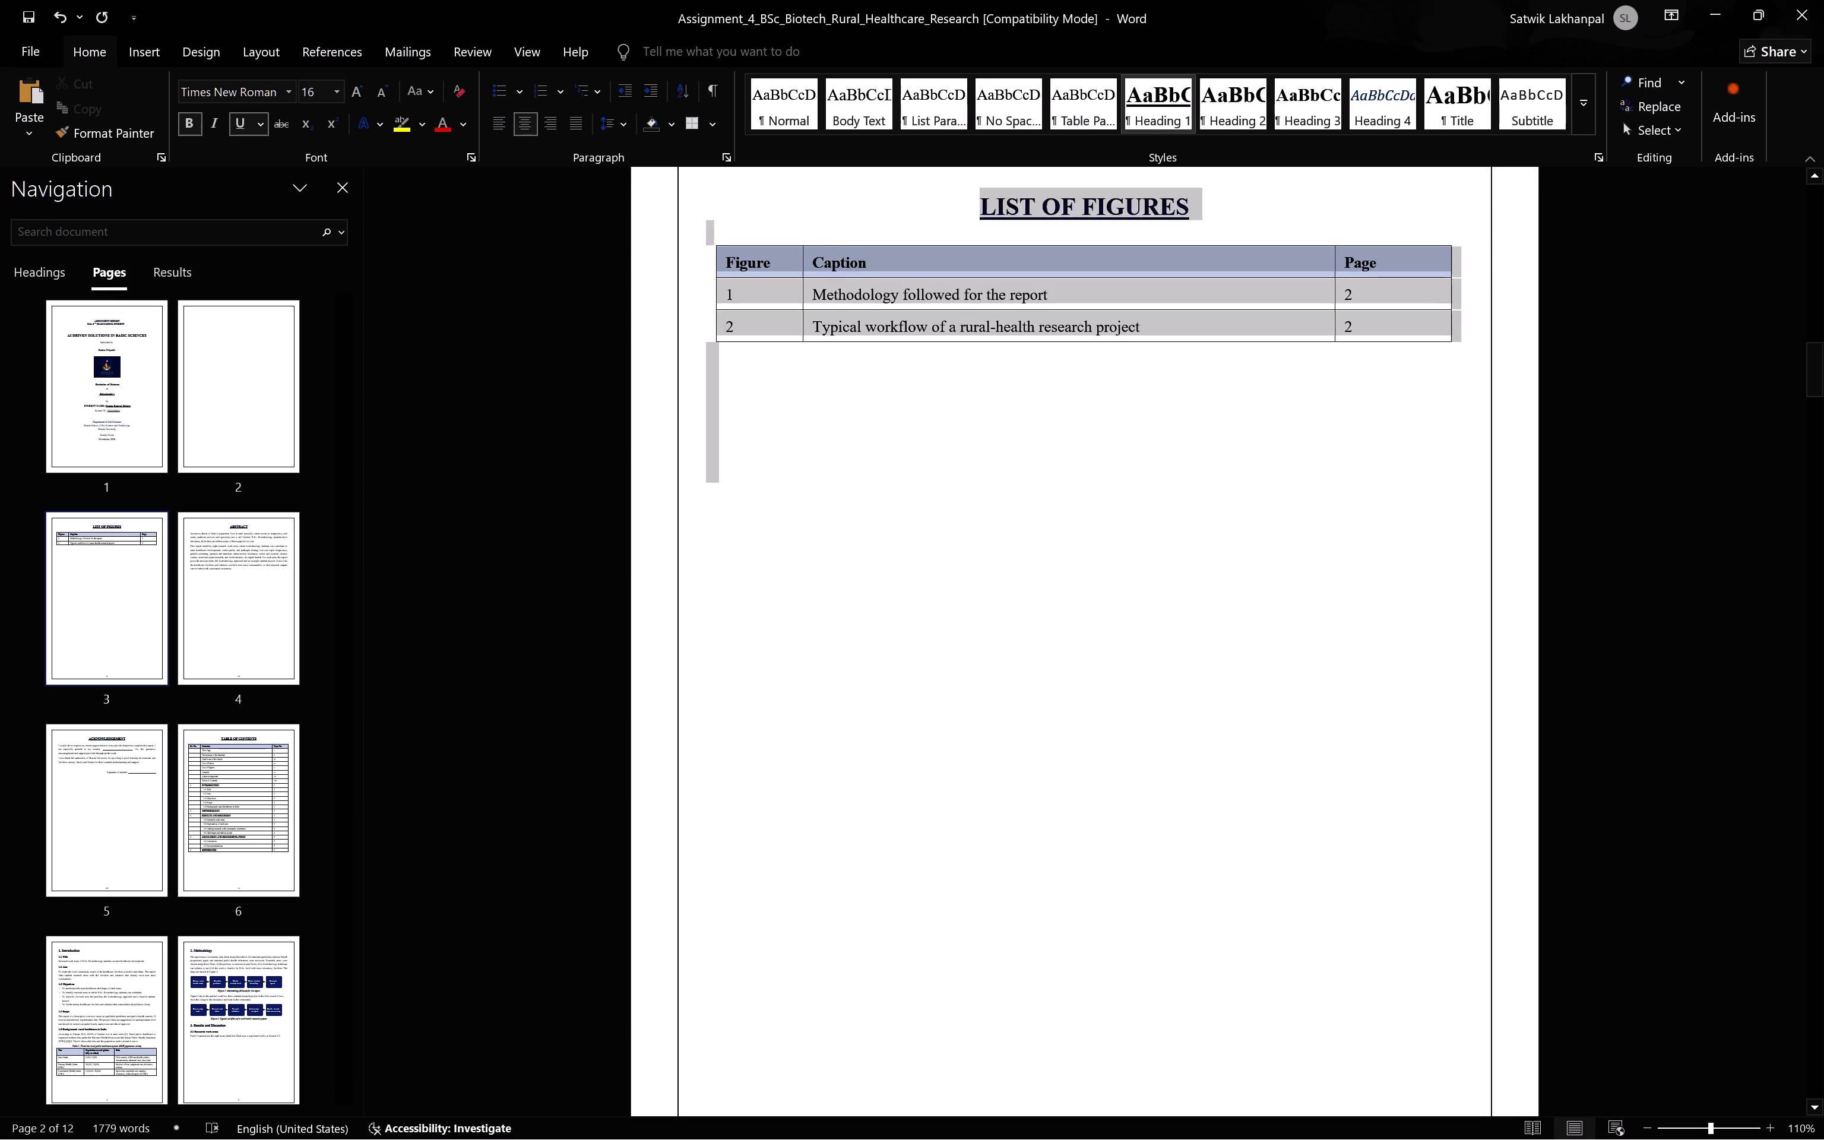
left_click_drag(815, 163, 829, 357)
key("Delete")
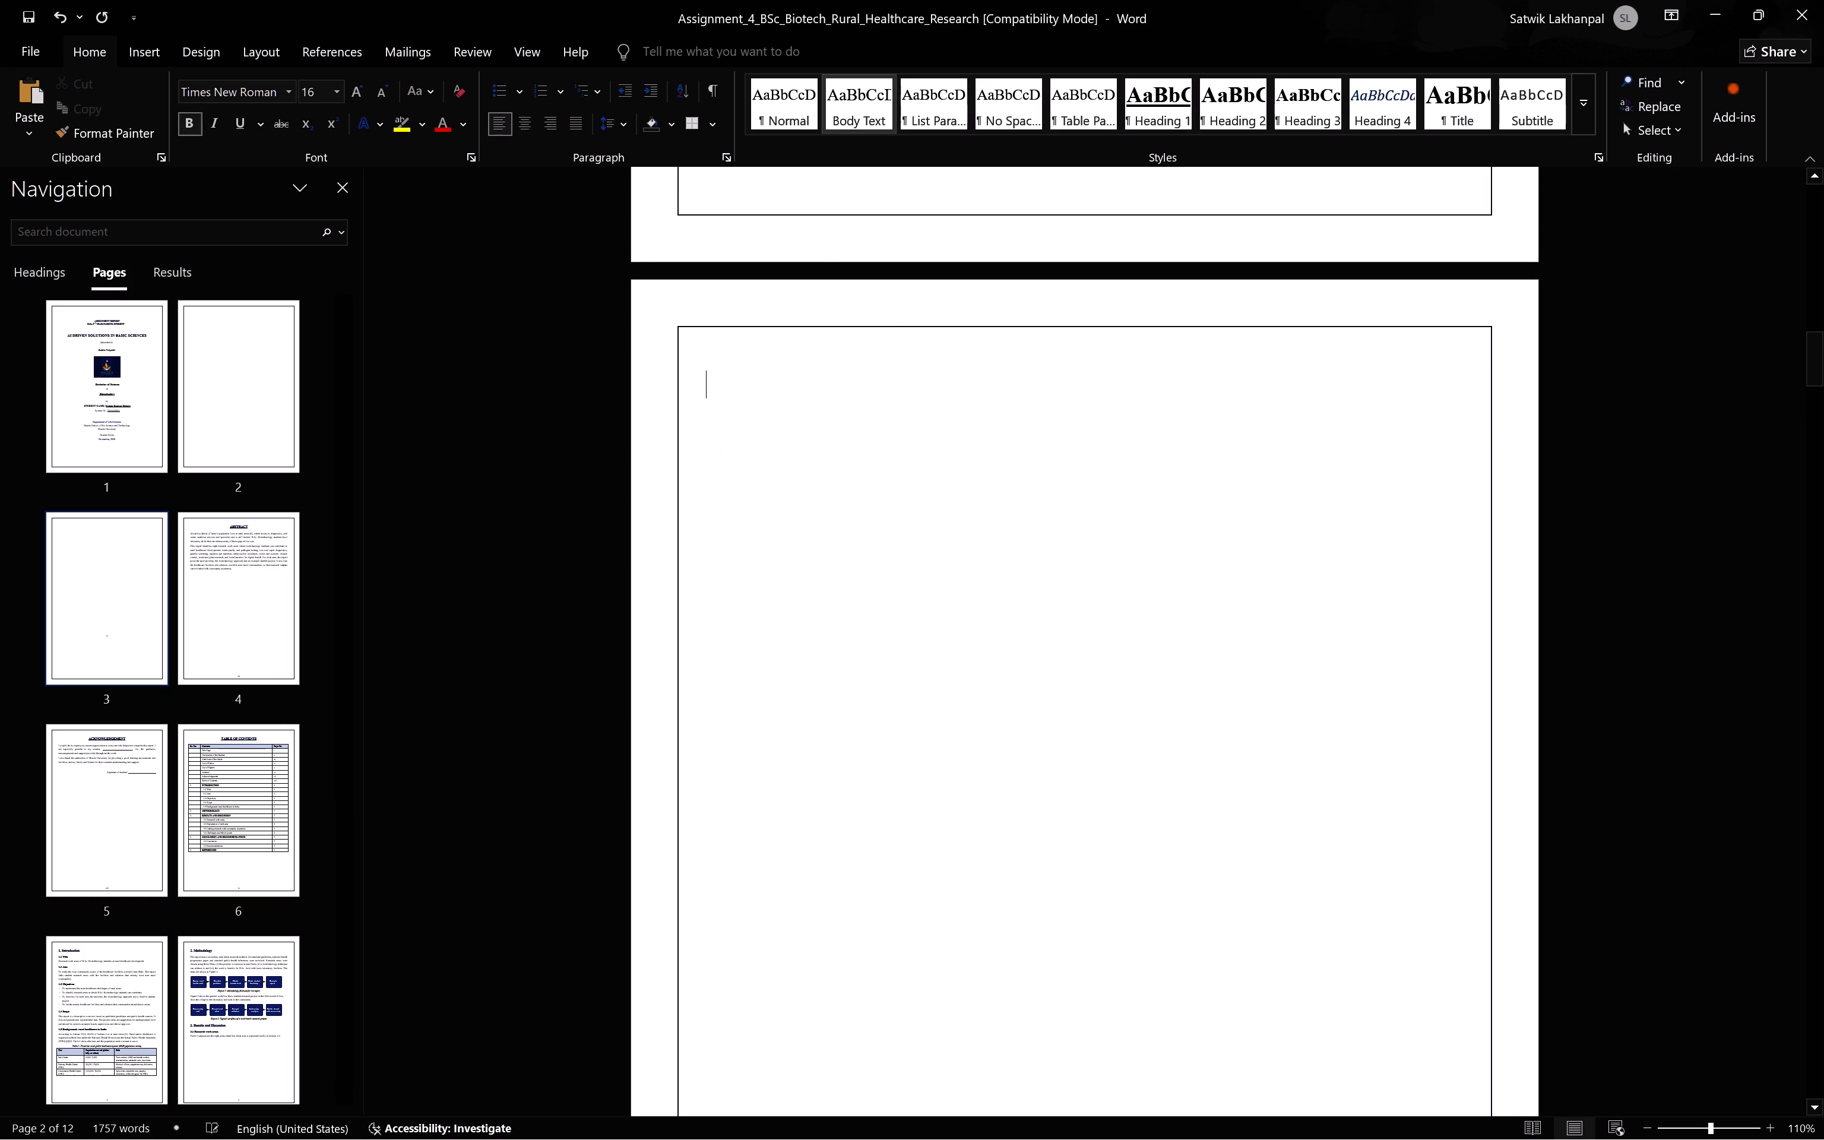
Delete the page number "vi" at the bottom of the blank page 3.
scroll(851, 370, "down", 7)
left_click_drag(1168, 839, 1050, 783)
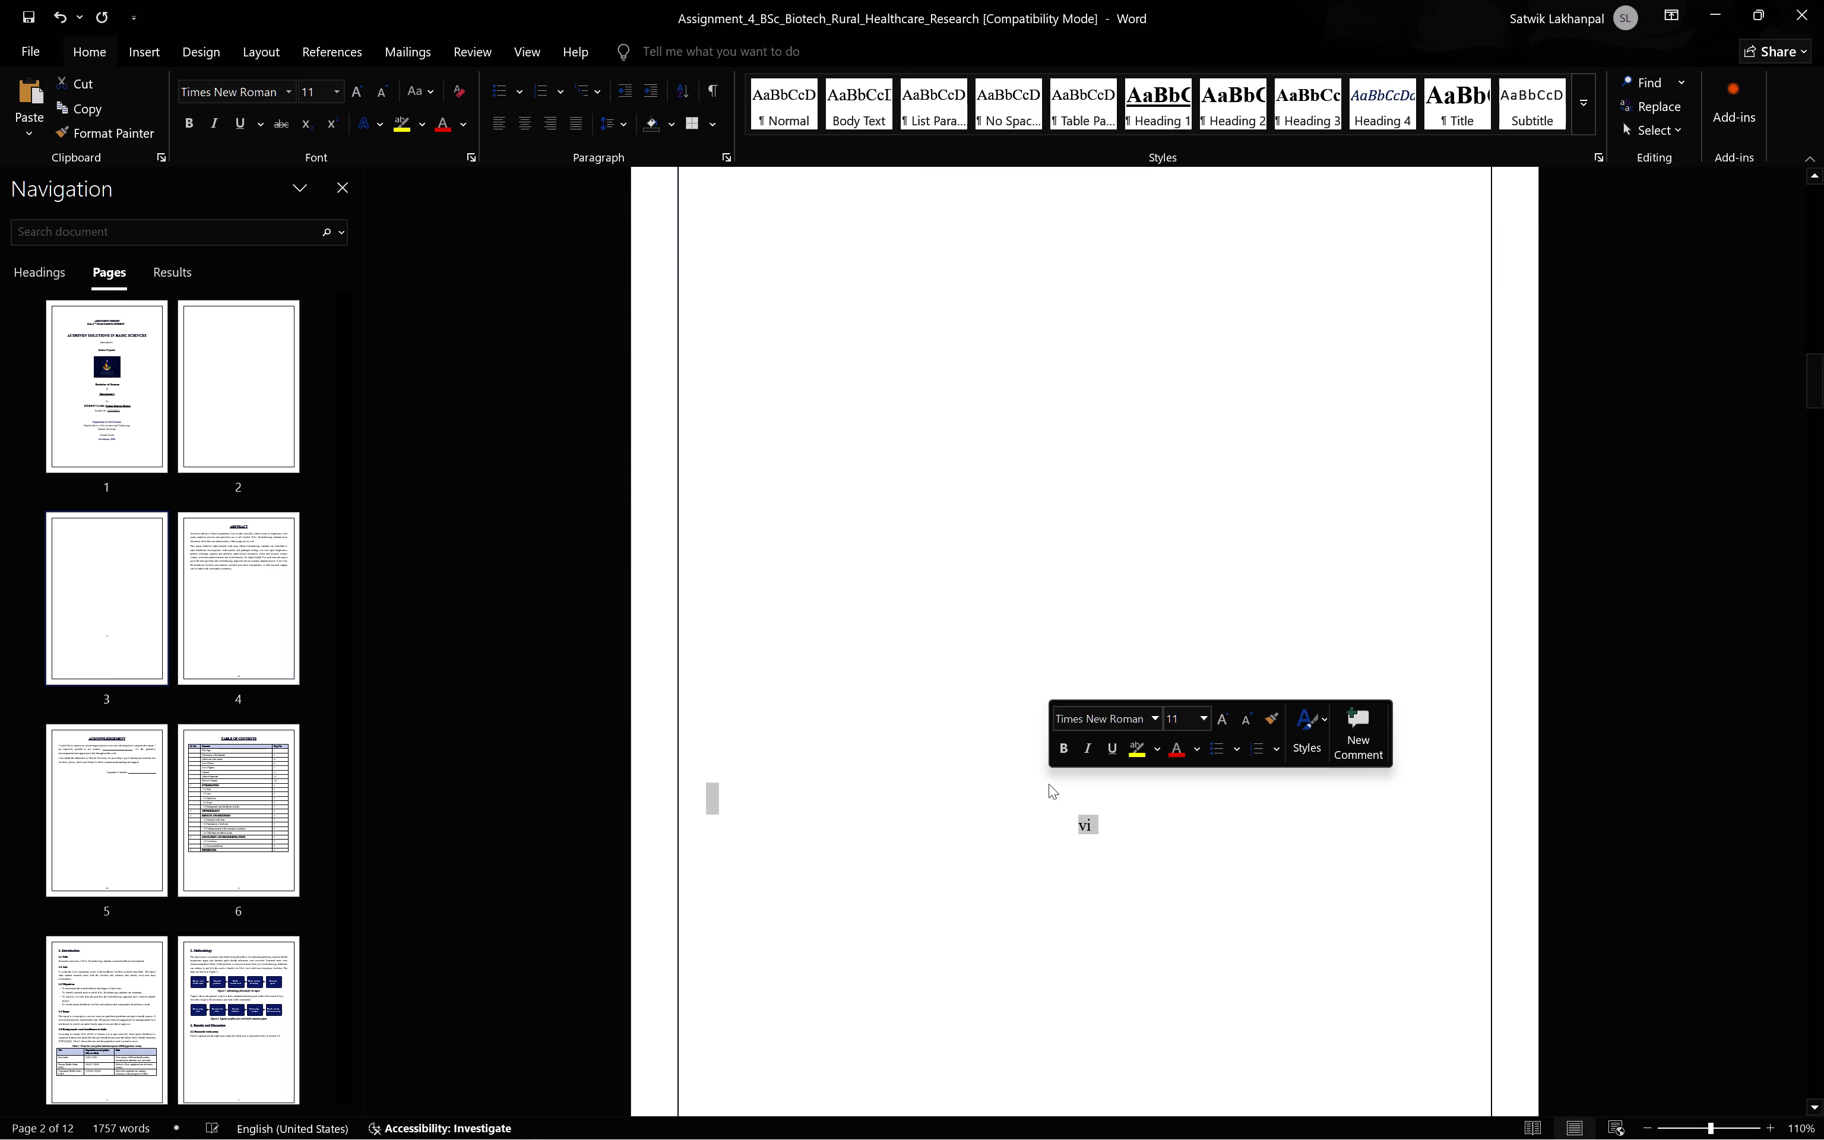
key("BackSpace")
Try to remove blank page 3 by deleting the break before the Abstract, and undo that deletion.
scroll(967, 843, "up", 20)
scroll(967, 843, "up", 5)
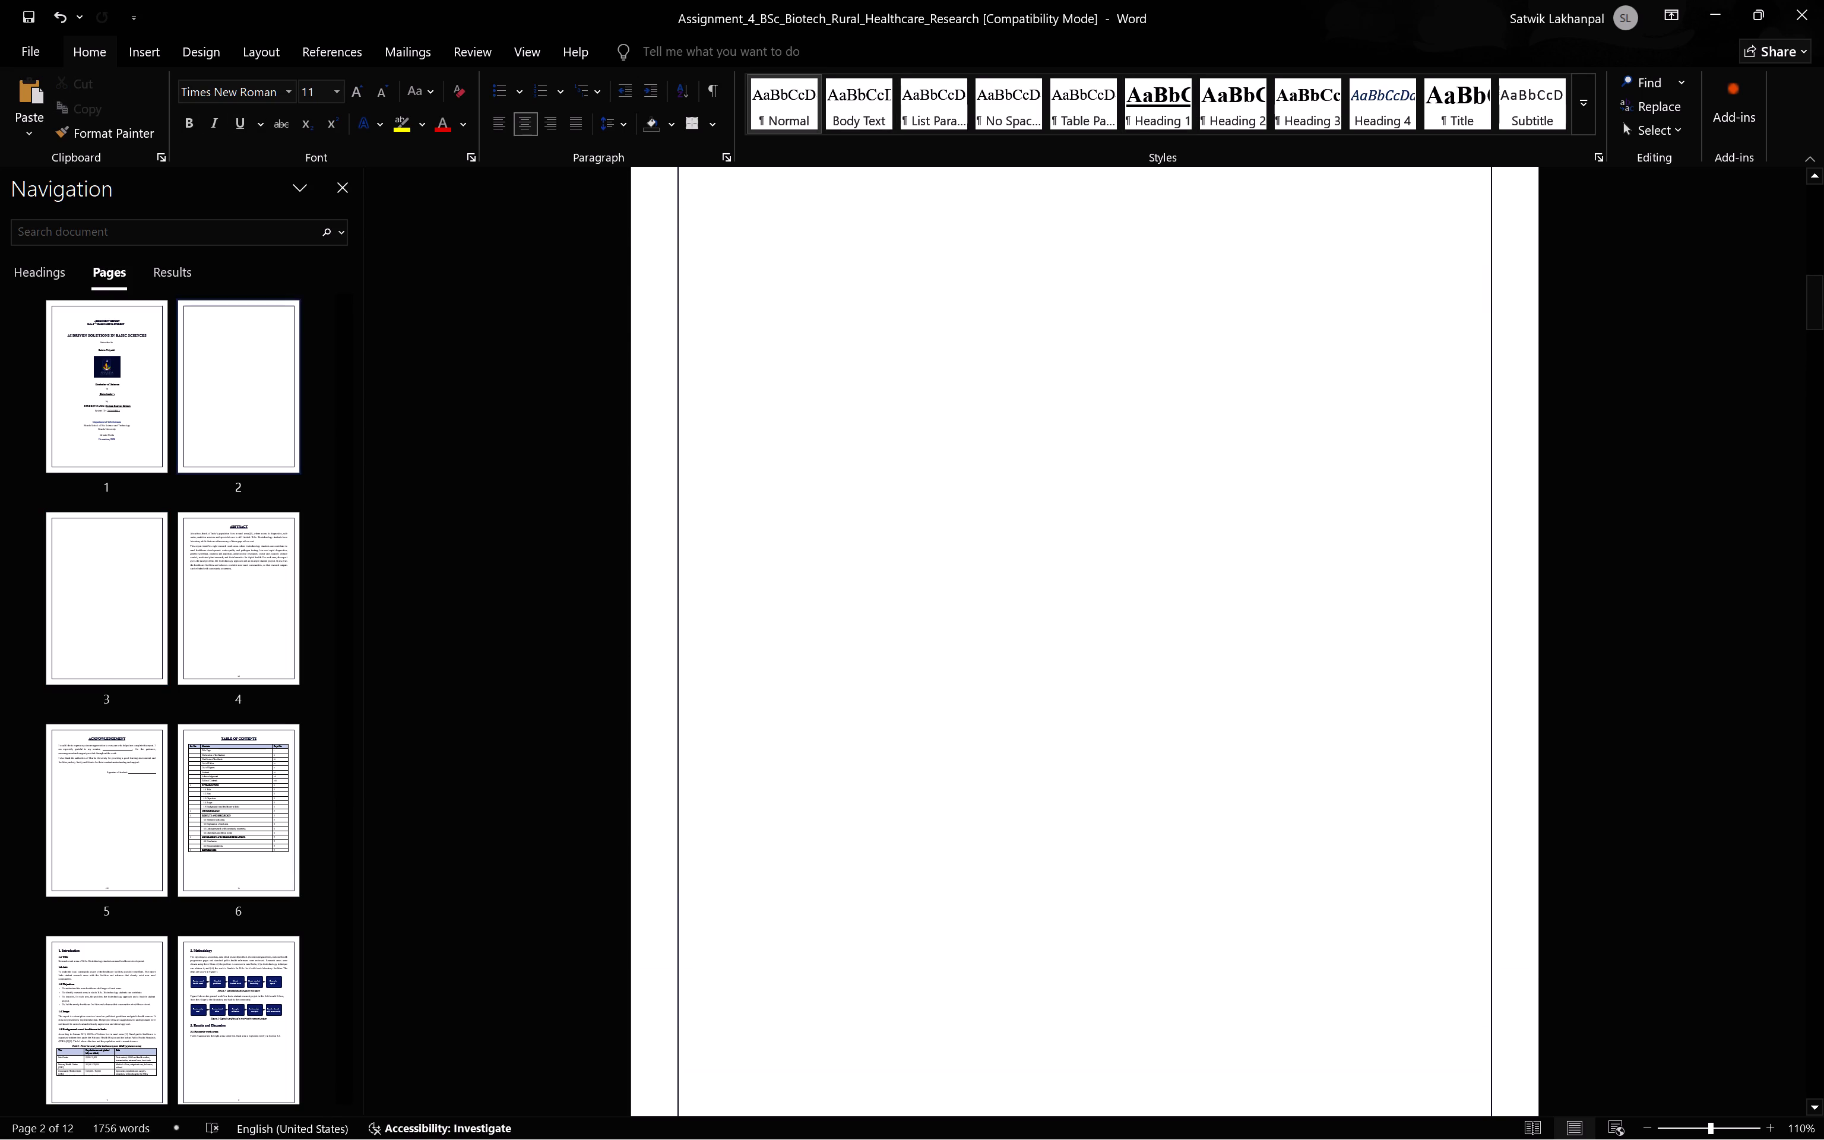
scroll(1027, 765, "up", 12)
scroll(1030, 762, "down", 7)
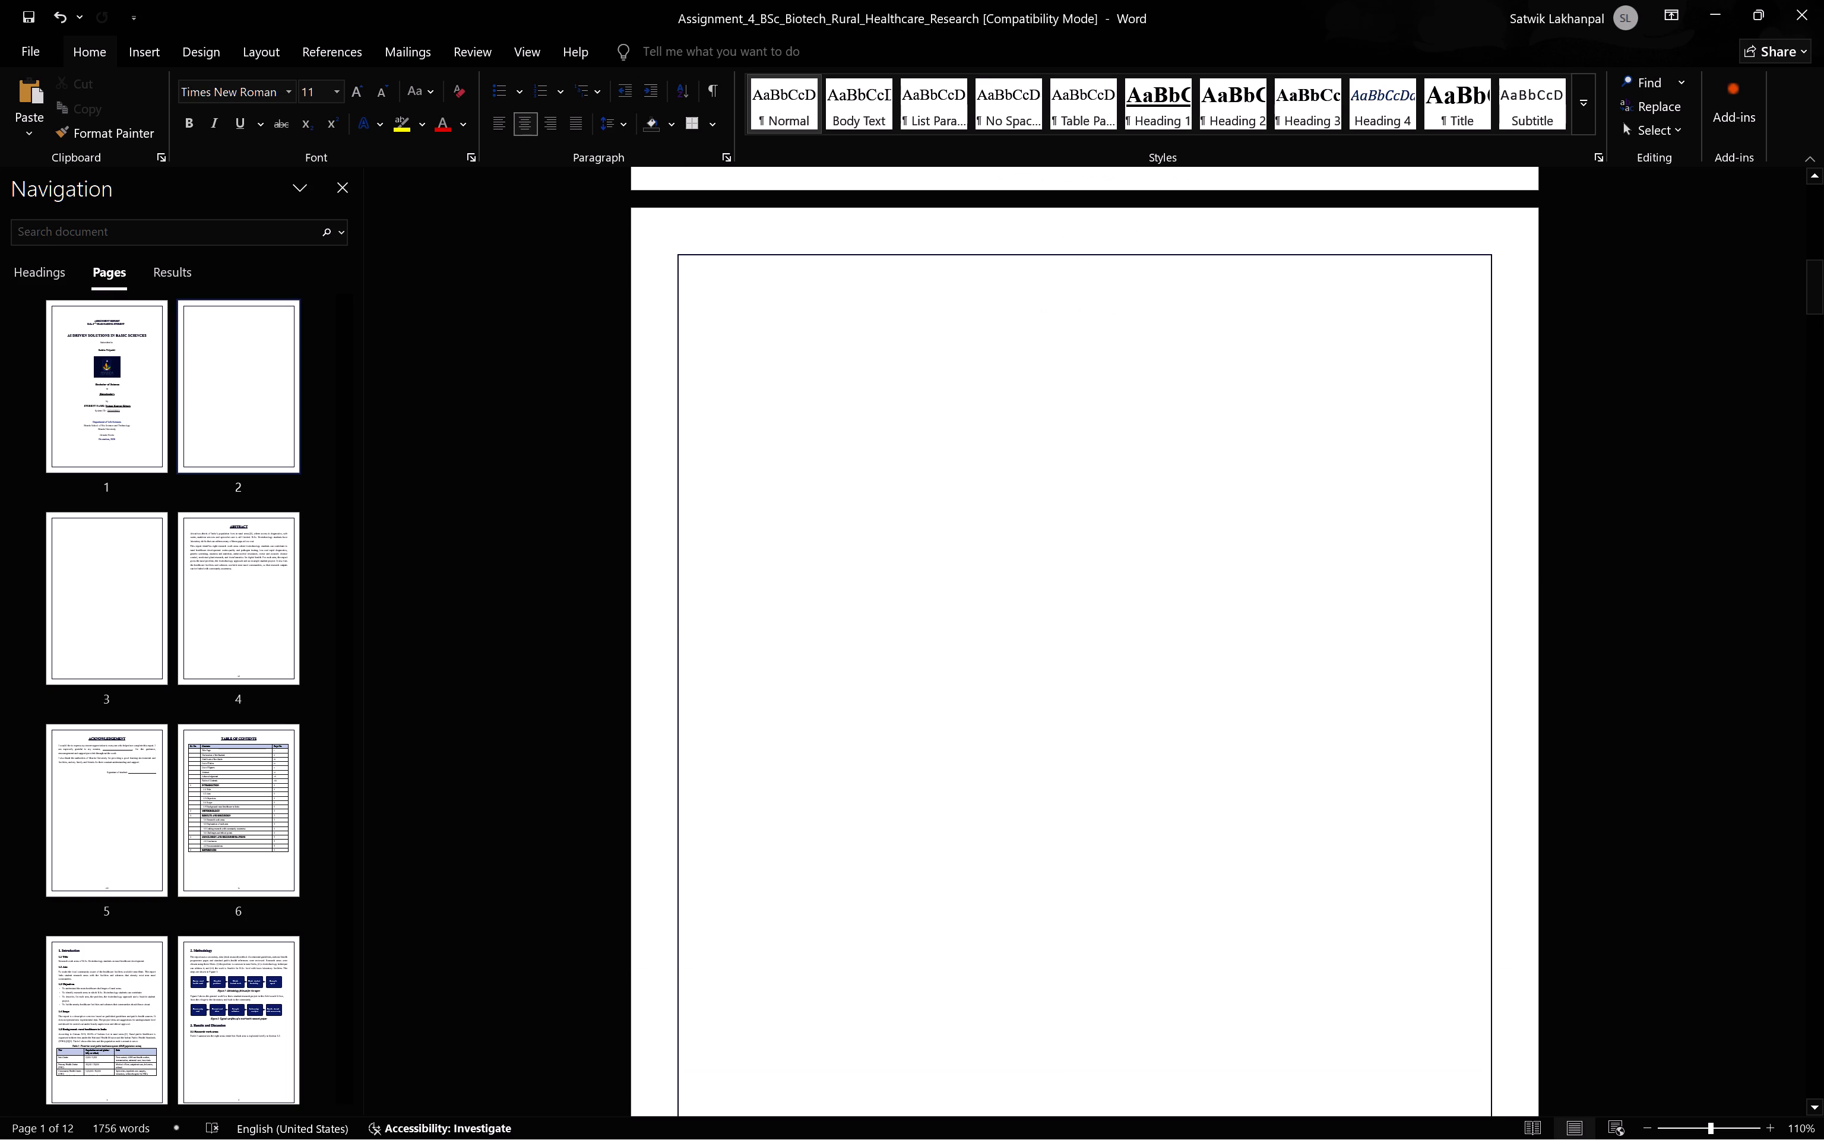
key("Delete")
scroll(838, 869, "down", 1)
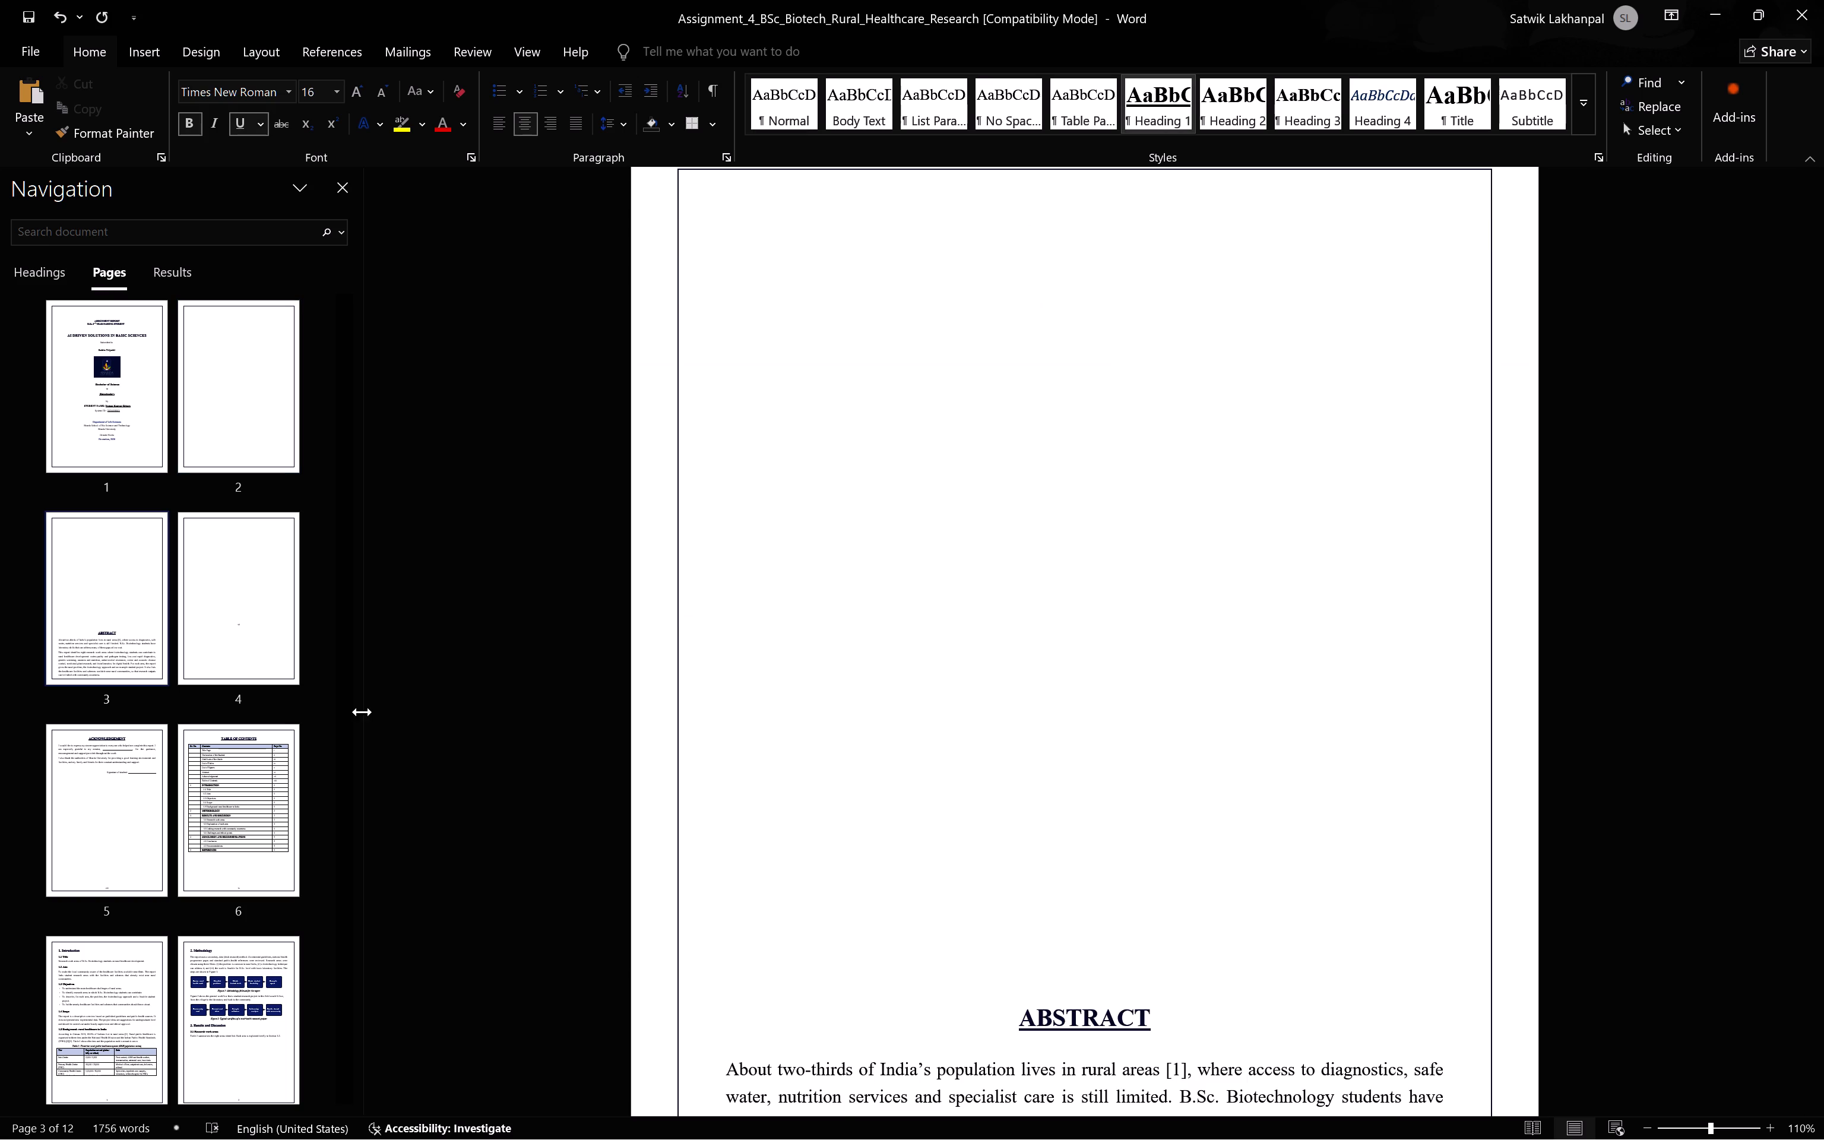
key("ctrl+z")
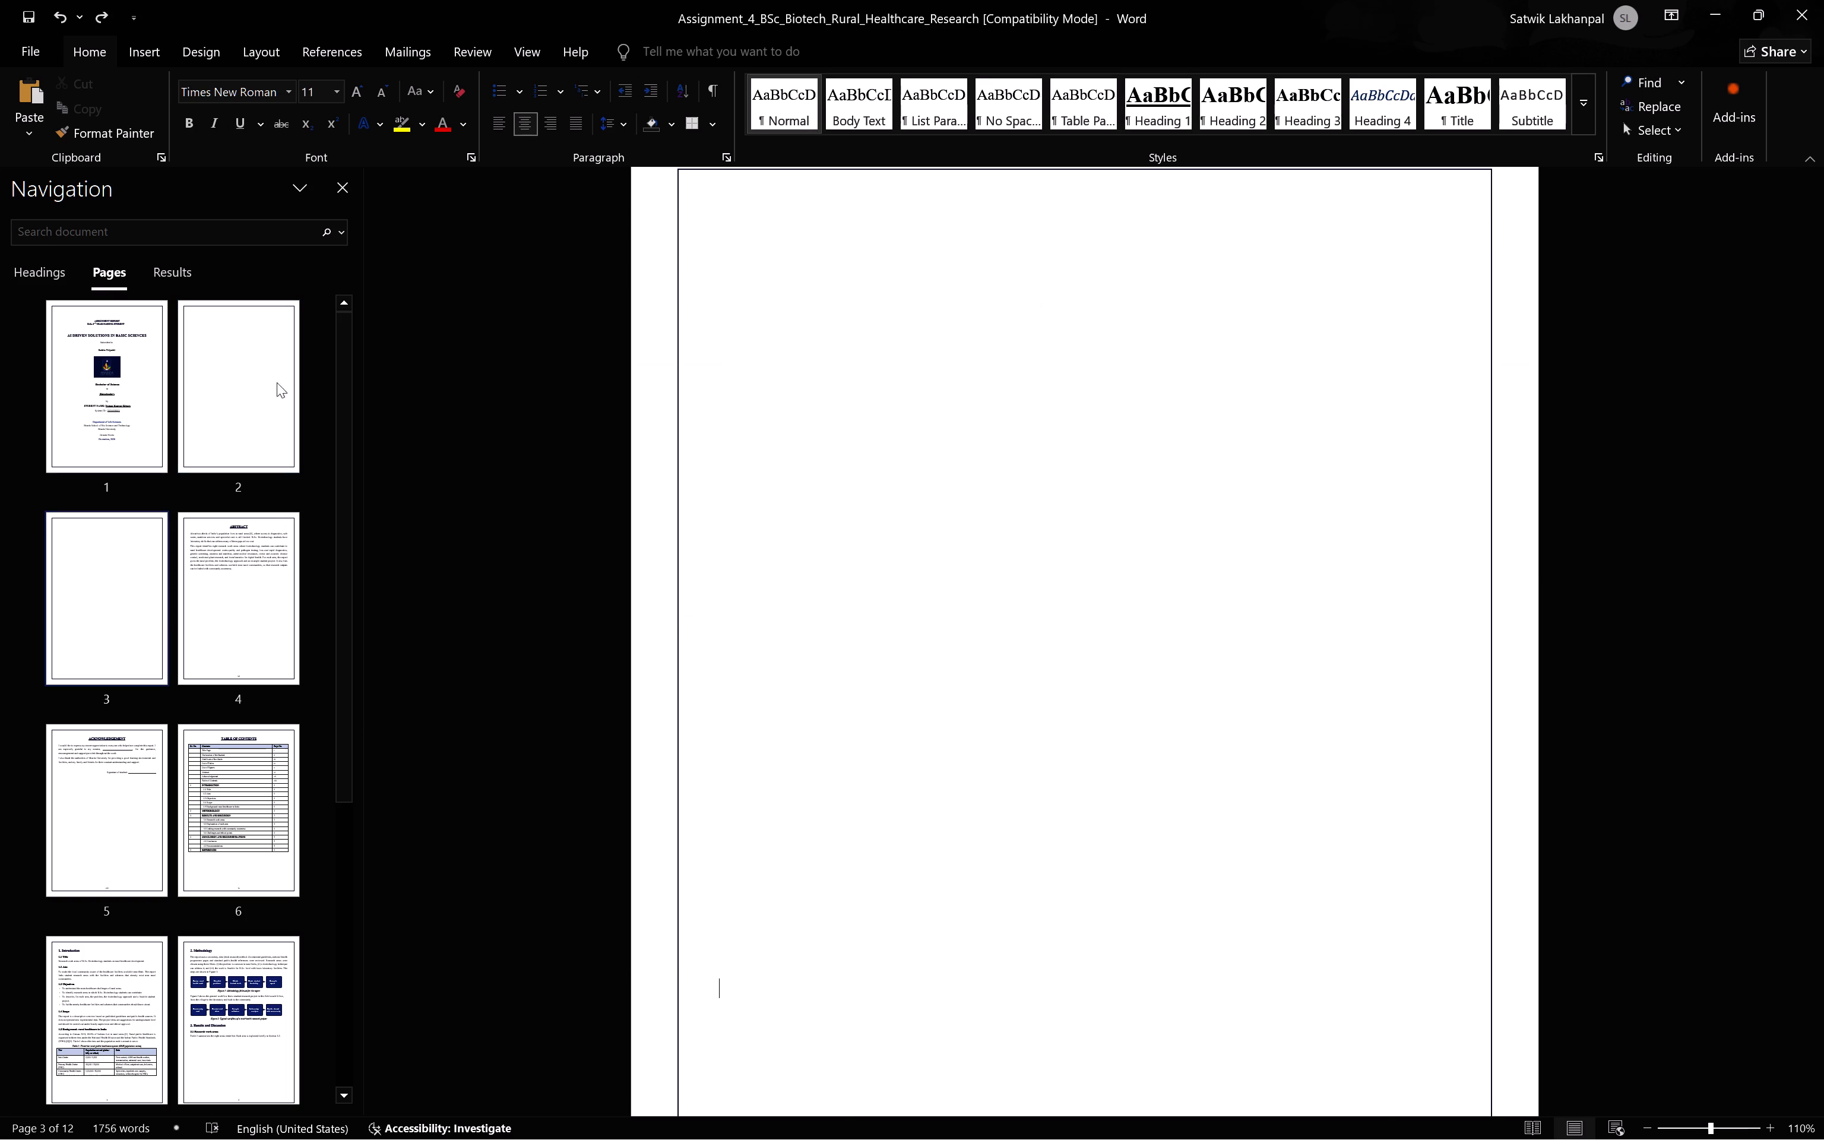
Delete the empty lines starting on page 2 to remove one of the two blank pages before the Abstract.
left_click(255, 377)
key("Delete")
key("Delete")
key("Delete")
key("Delete")
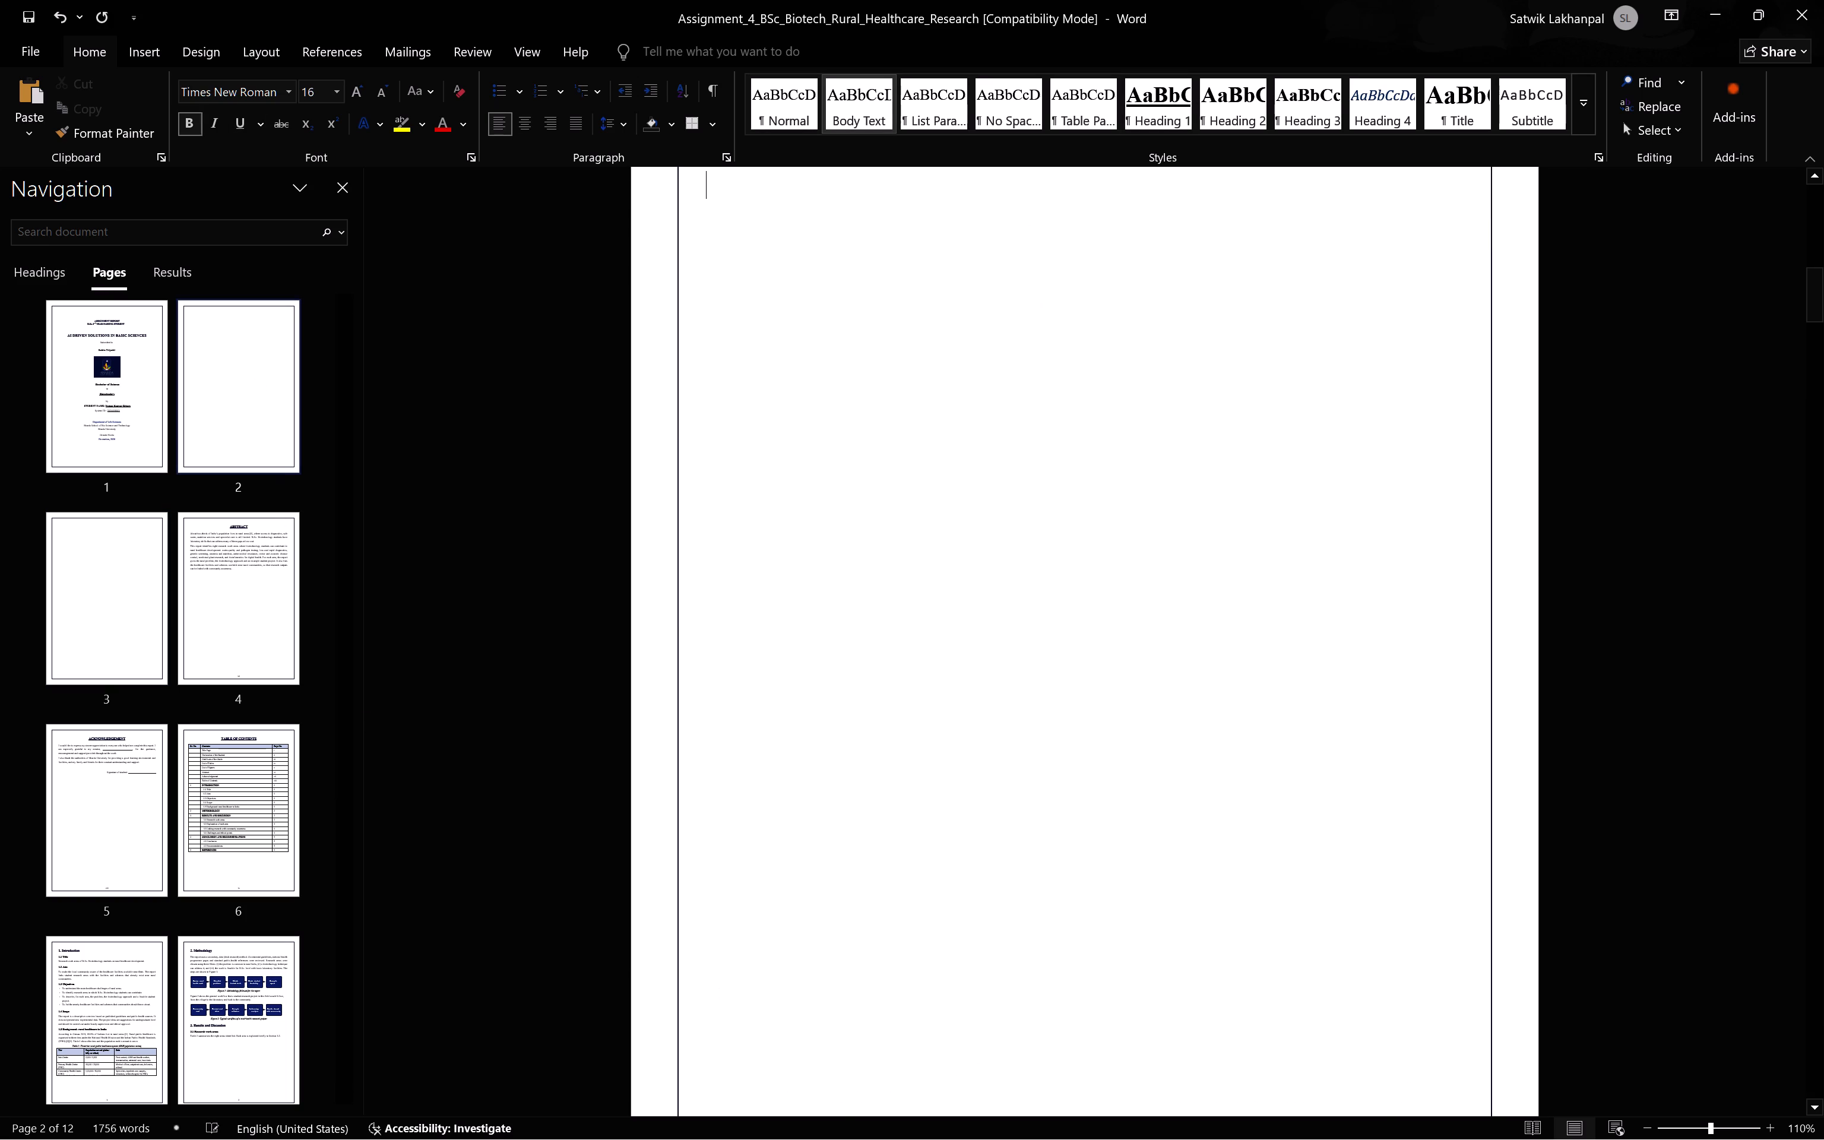
key("Delete")
key("Delete")
key("Delete")
left_click(812, 552)
key("Delete")
key("Delete")
key("Delete")
key("Delete")
key("Delete")
key("Delete")
key("Delete")
key("Delete")
key("Delete")
key("Delete")
key("Delete")
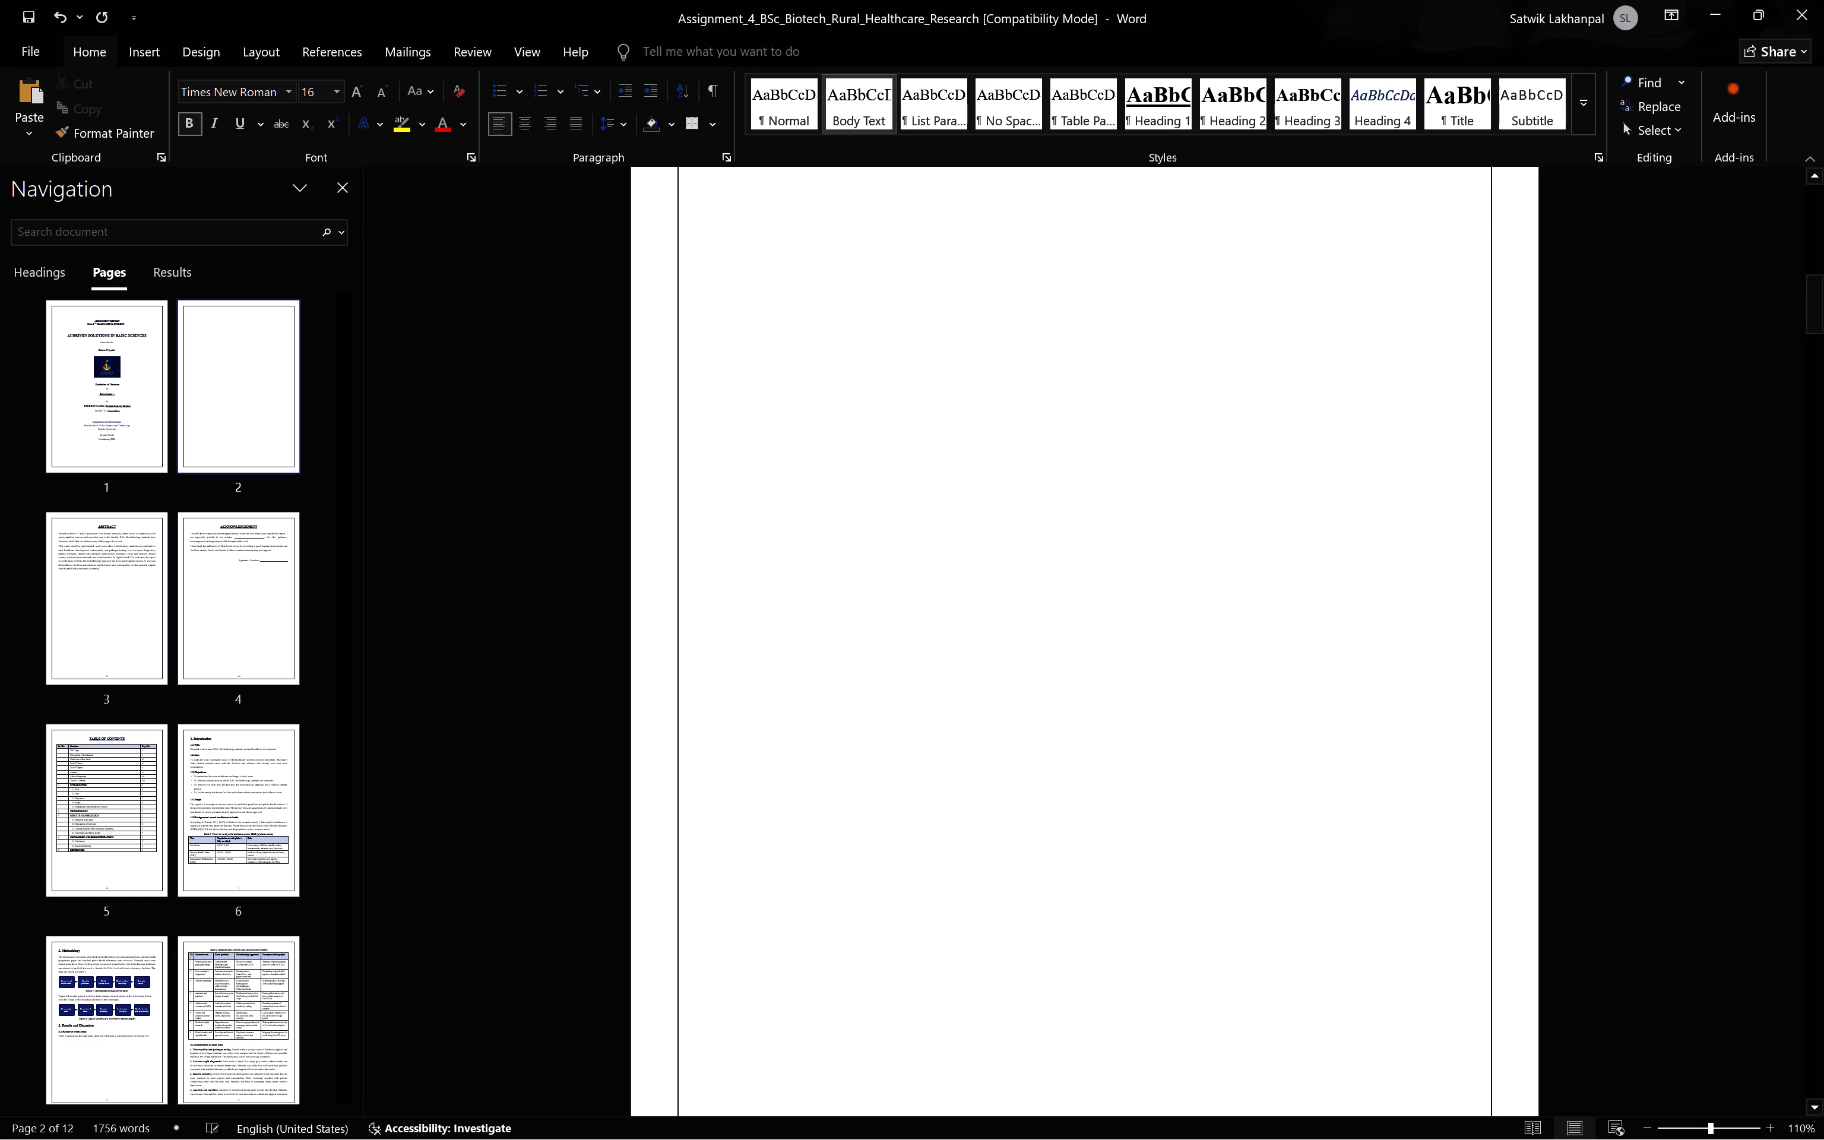
Delete more empty lines on blank page 2, undoing the deletions that cut into the ABSTRACT heading.
left_click(256, 429)
left_click(888, 457)
key("Delete")
key("Delete")
key("Delete")
key("Delete")
key("Delete")
key("Delete")
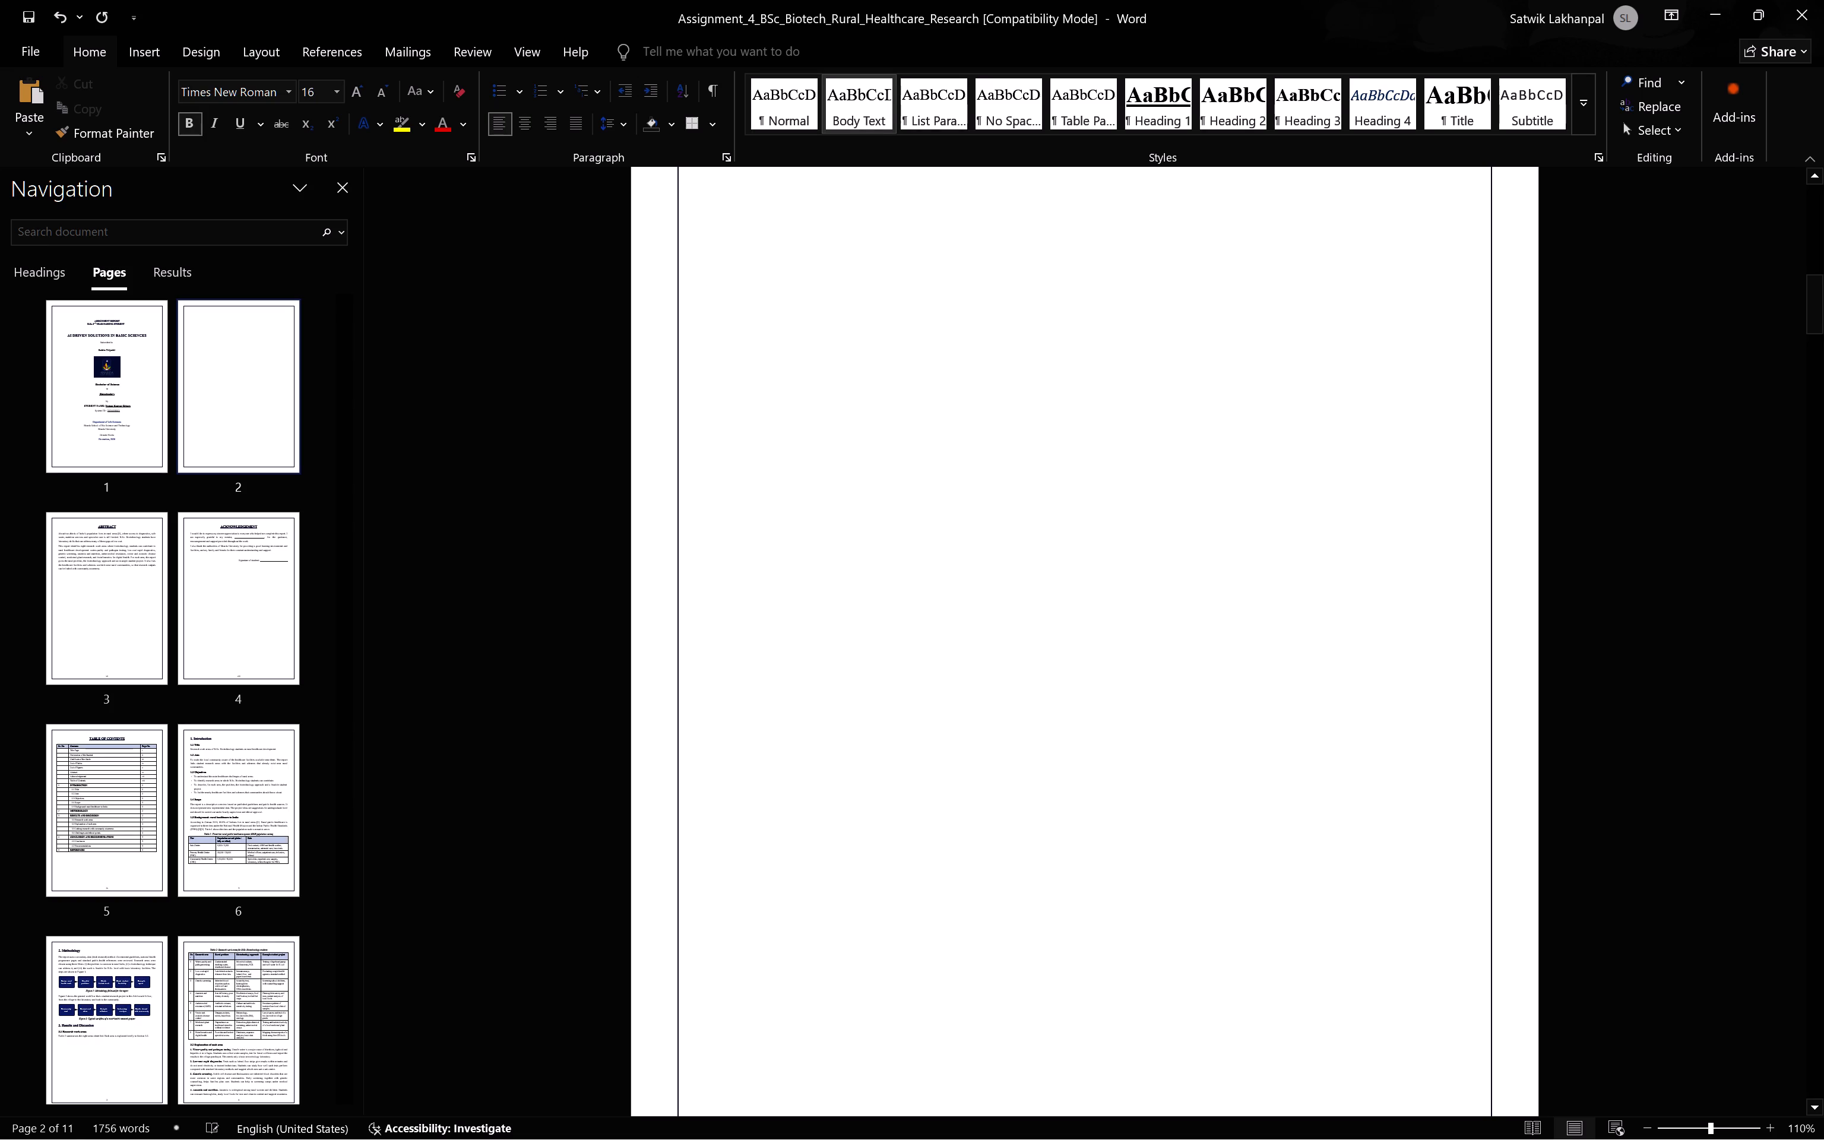
key("Delete")
key("Delete")
key("Delete")
key("Delete")
key("Delete")
key("Delete")
key("Delete")
key("Delete")
key("Delete")
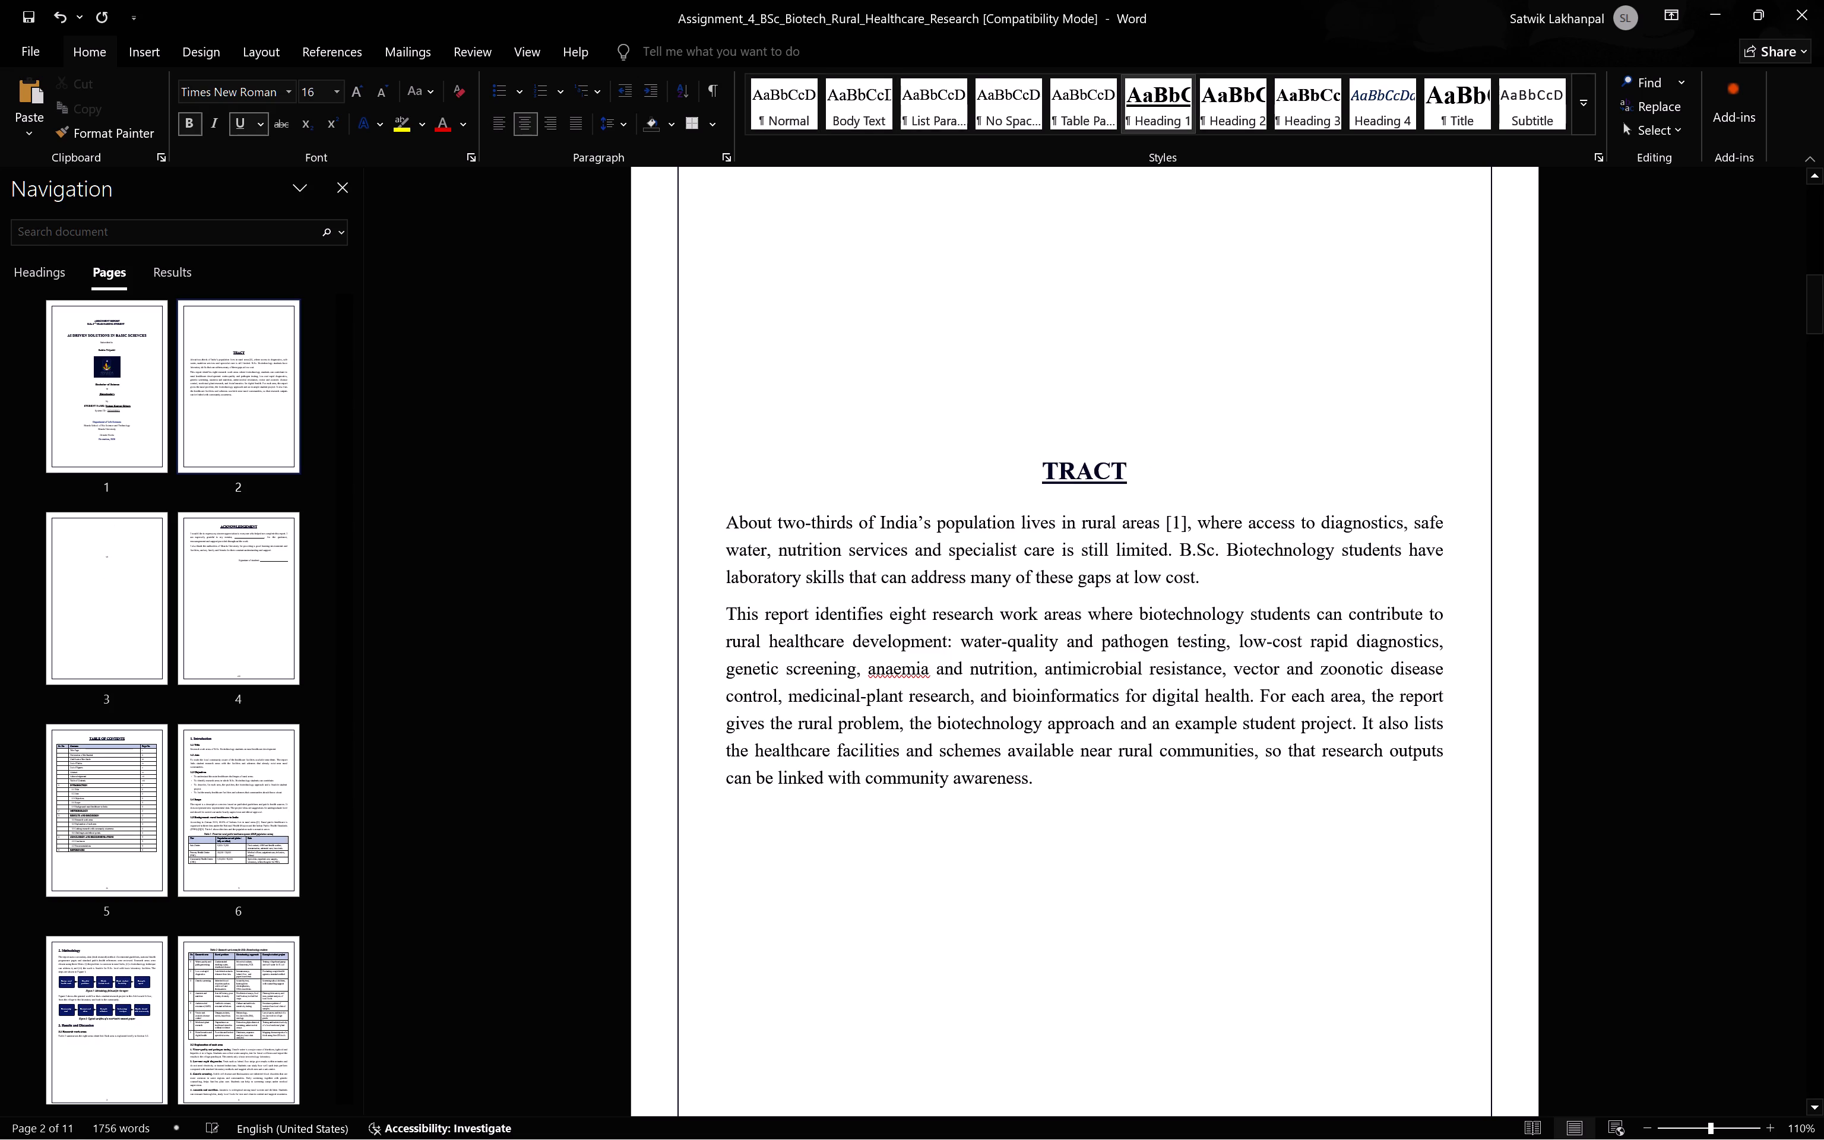
key("ctrl+z")
key("ctrl+z")
key("ctrl+z")
key("ctrl+z")
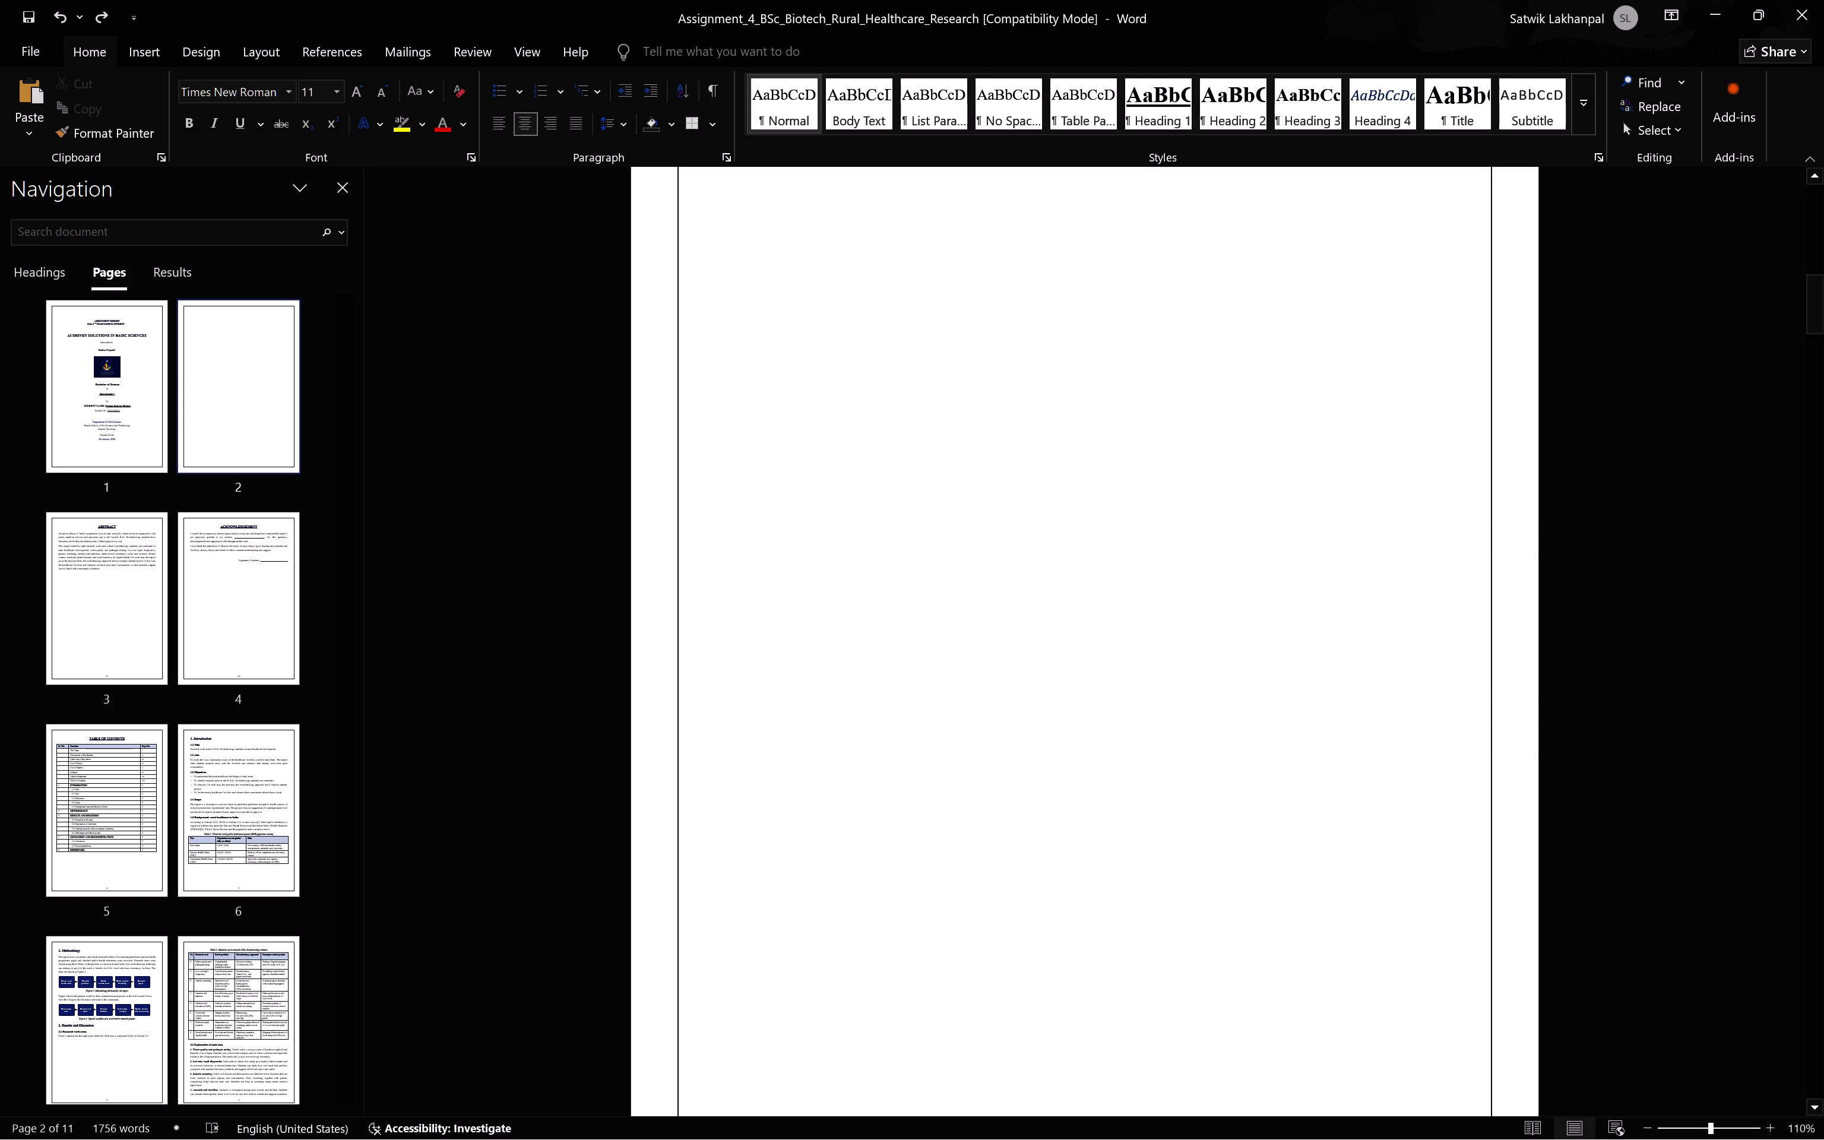
Remove the remaining blank page 2 so the Abstract directly follows the cover, restoring the letters deleted from the ABSTRACT heading.
left_click(262, 416)
key("Delete")
key("Delete")
key("Delete")
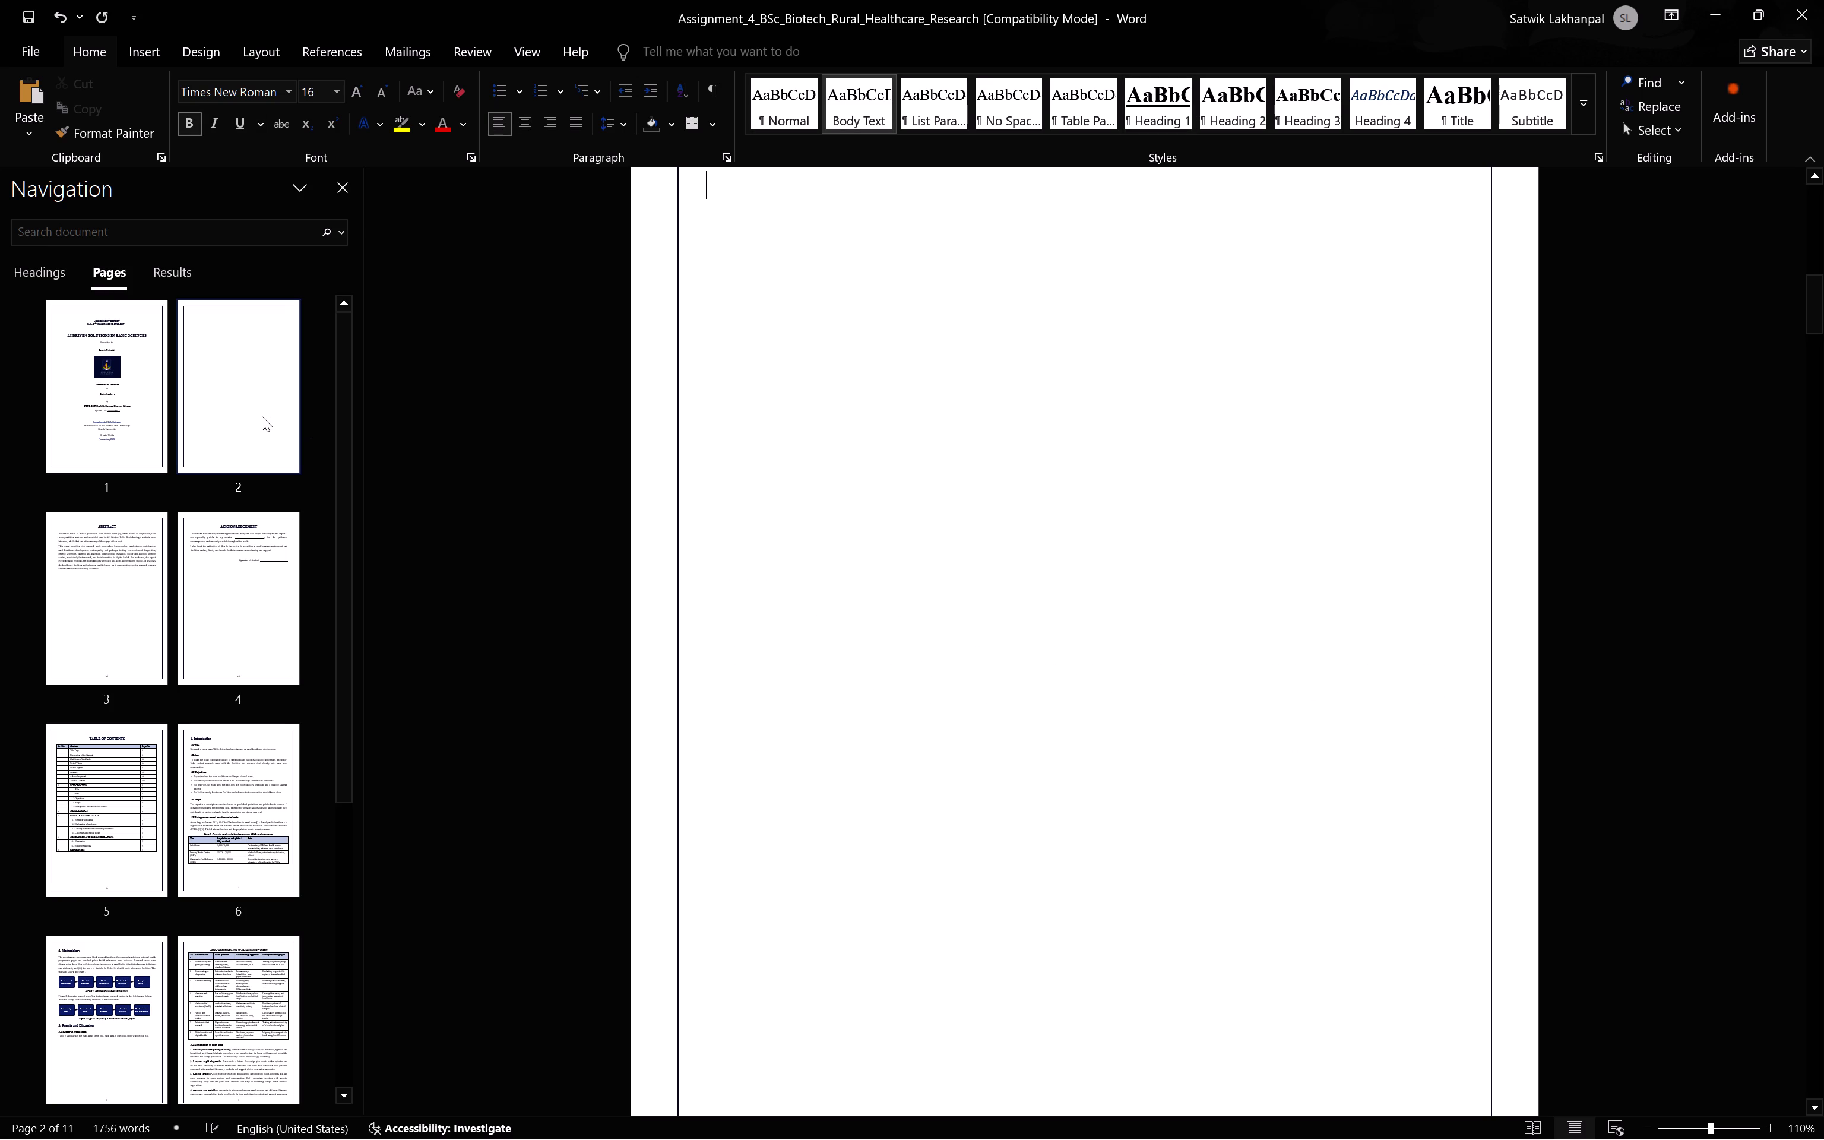
key("Delete")
key("Delete")
key("Delete")
key("Delete")
key("Delete")
key("Delete")
key("Delete")
key("Delete")
key("Delete")
key("Delete")
key("Delete")
key("Delete")
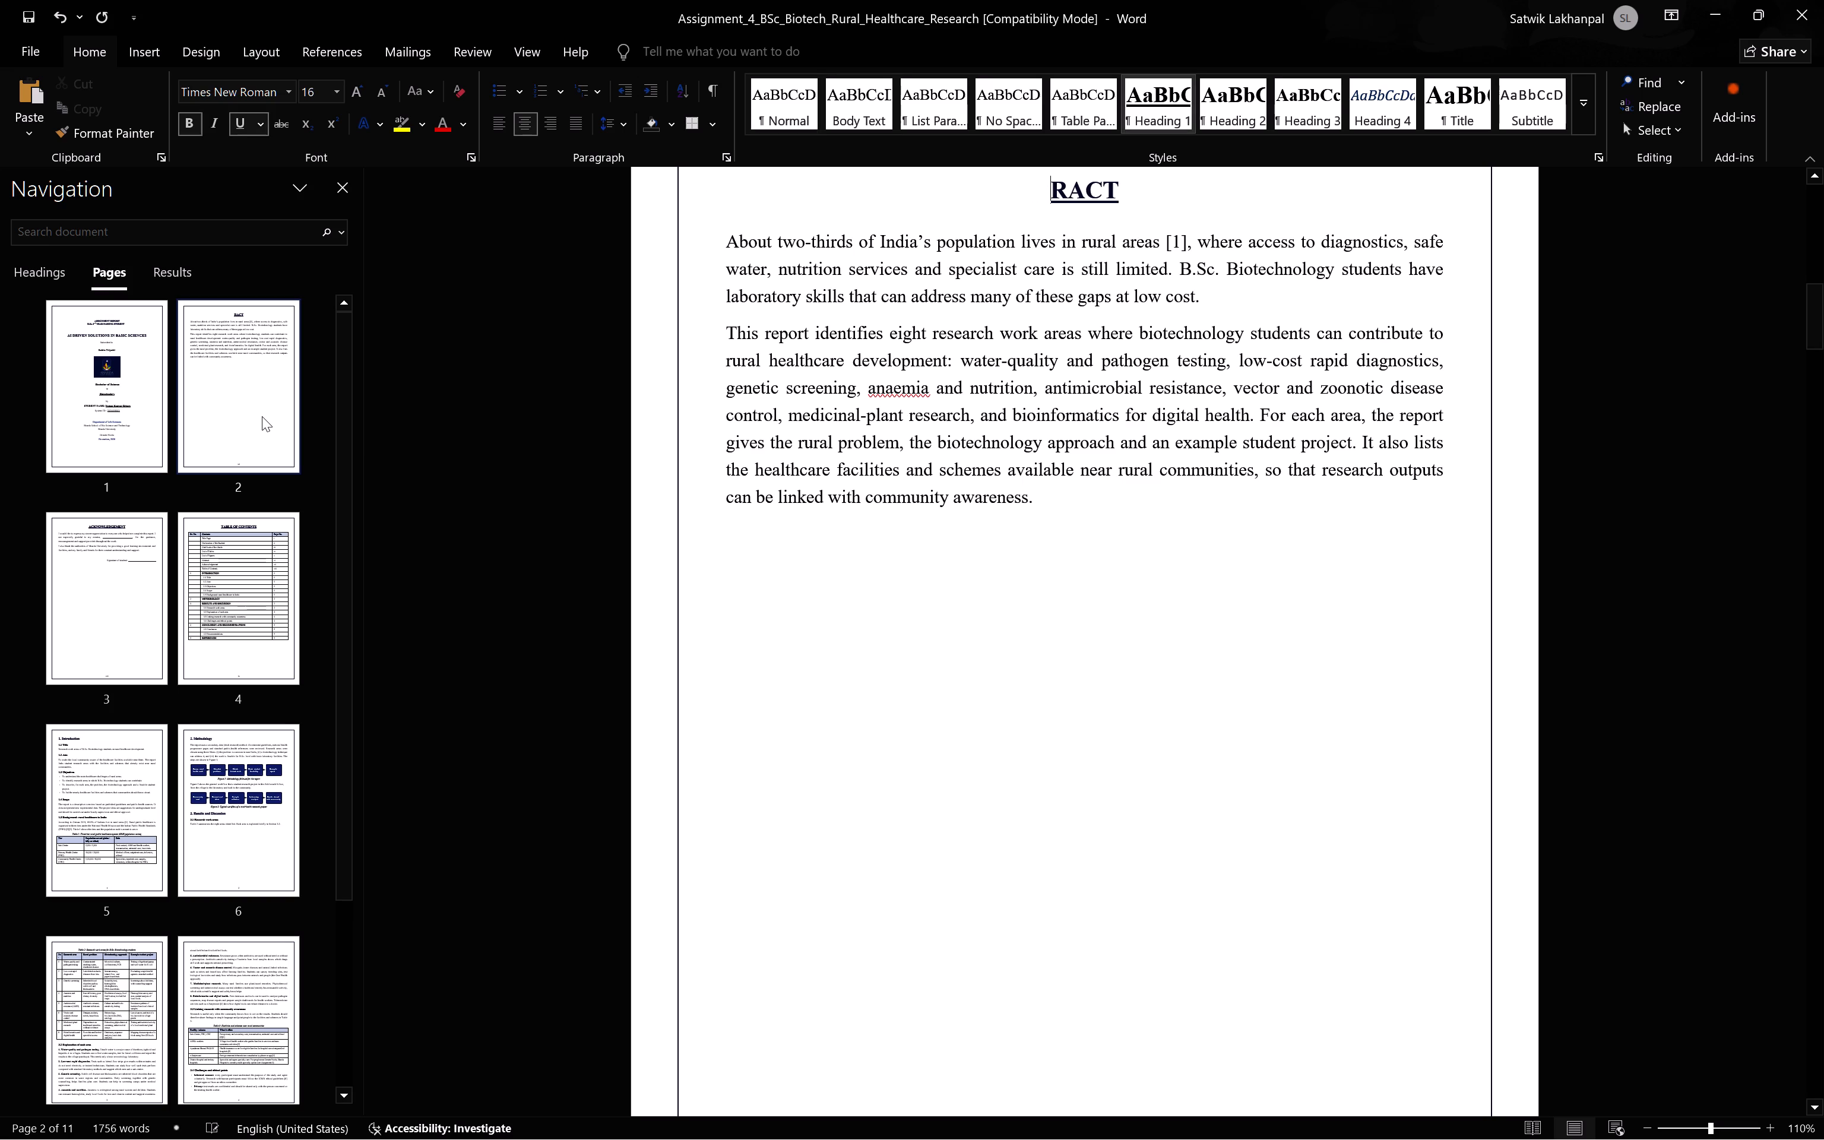
scroll(262, 416, "up", 1)
key("ctrl+z")
key("ctrl+z")
key("ctrl+z")
key("ctrl+z")
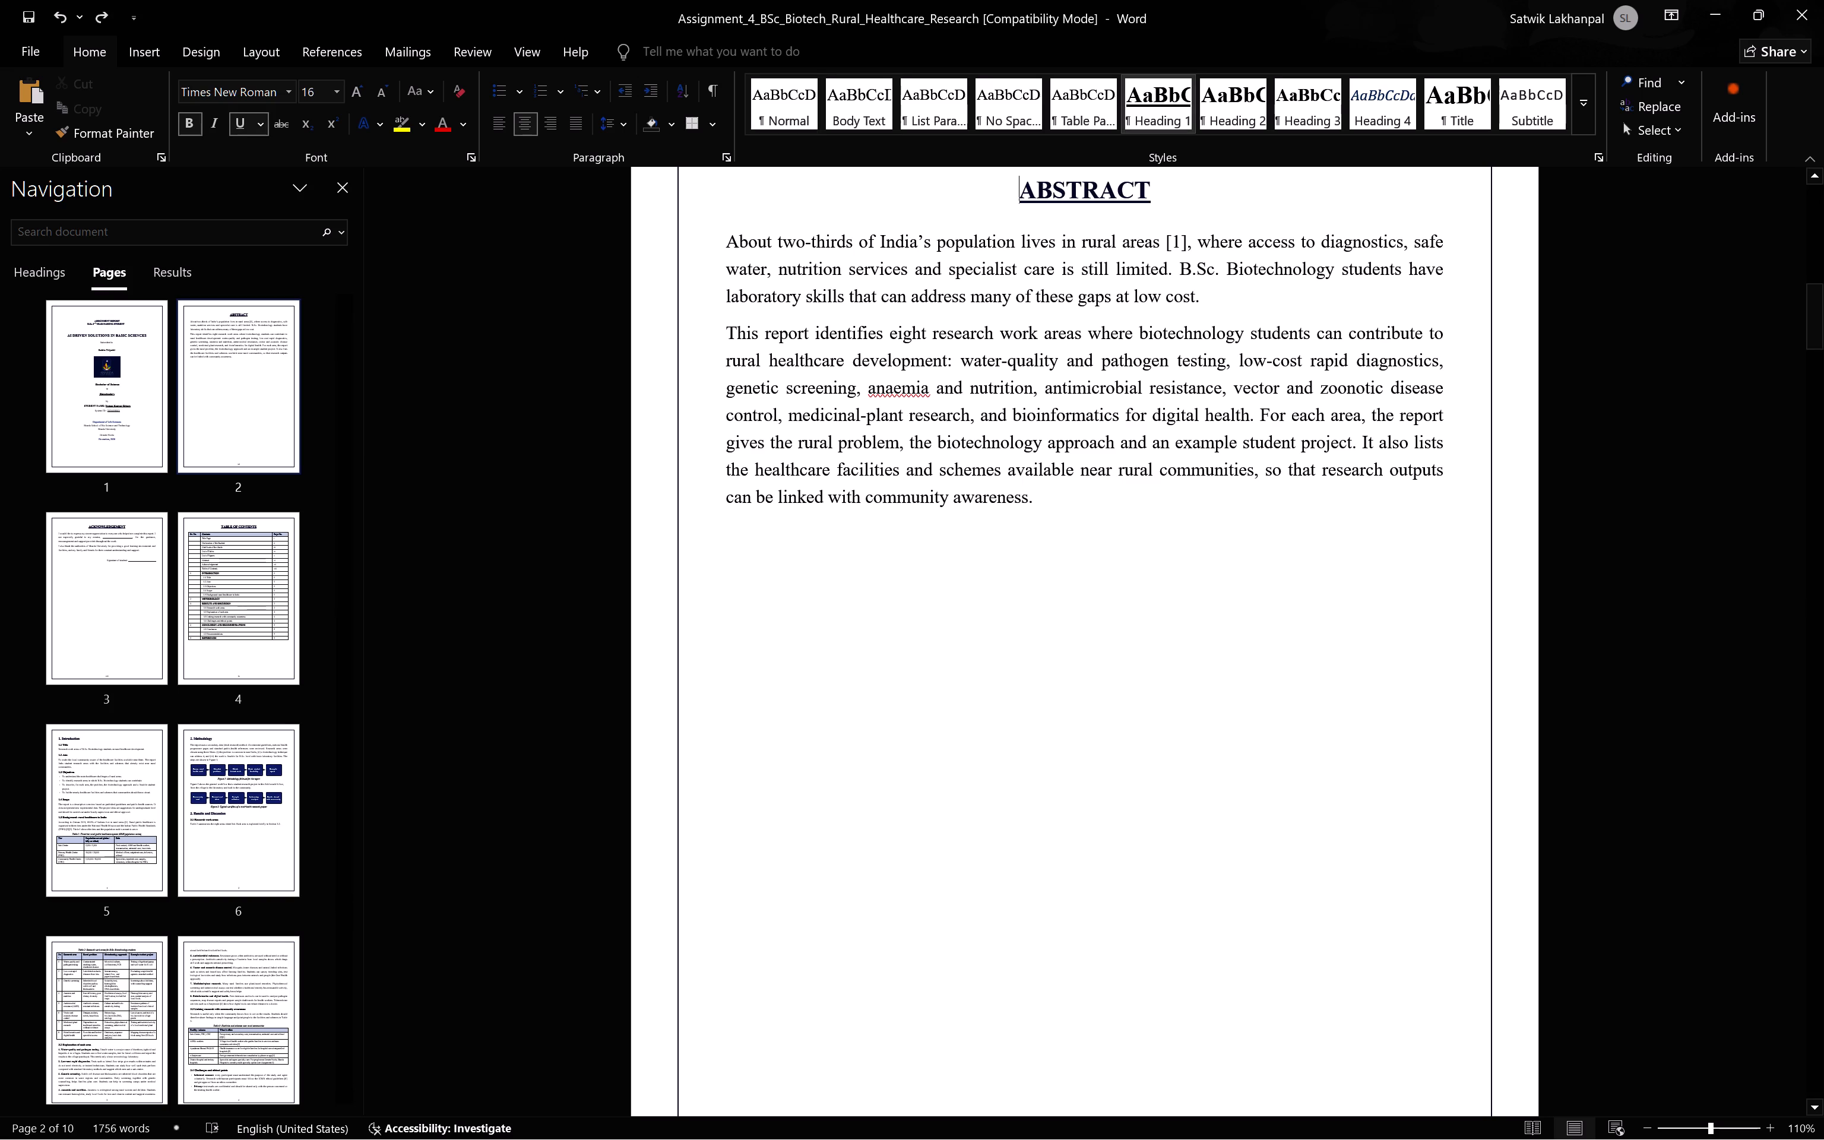
Replace the blank line after "my mentor," in the Acknowledgement with the mentor's name.
left_click(120, 375)
left_click(266, 385)
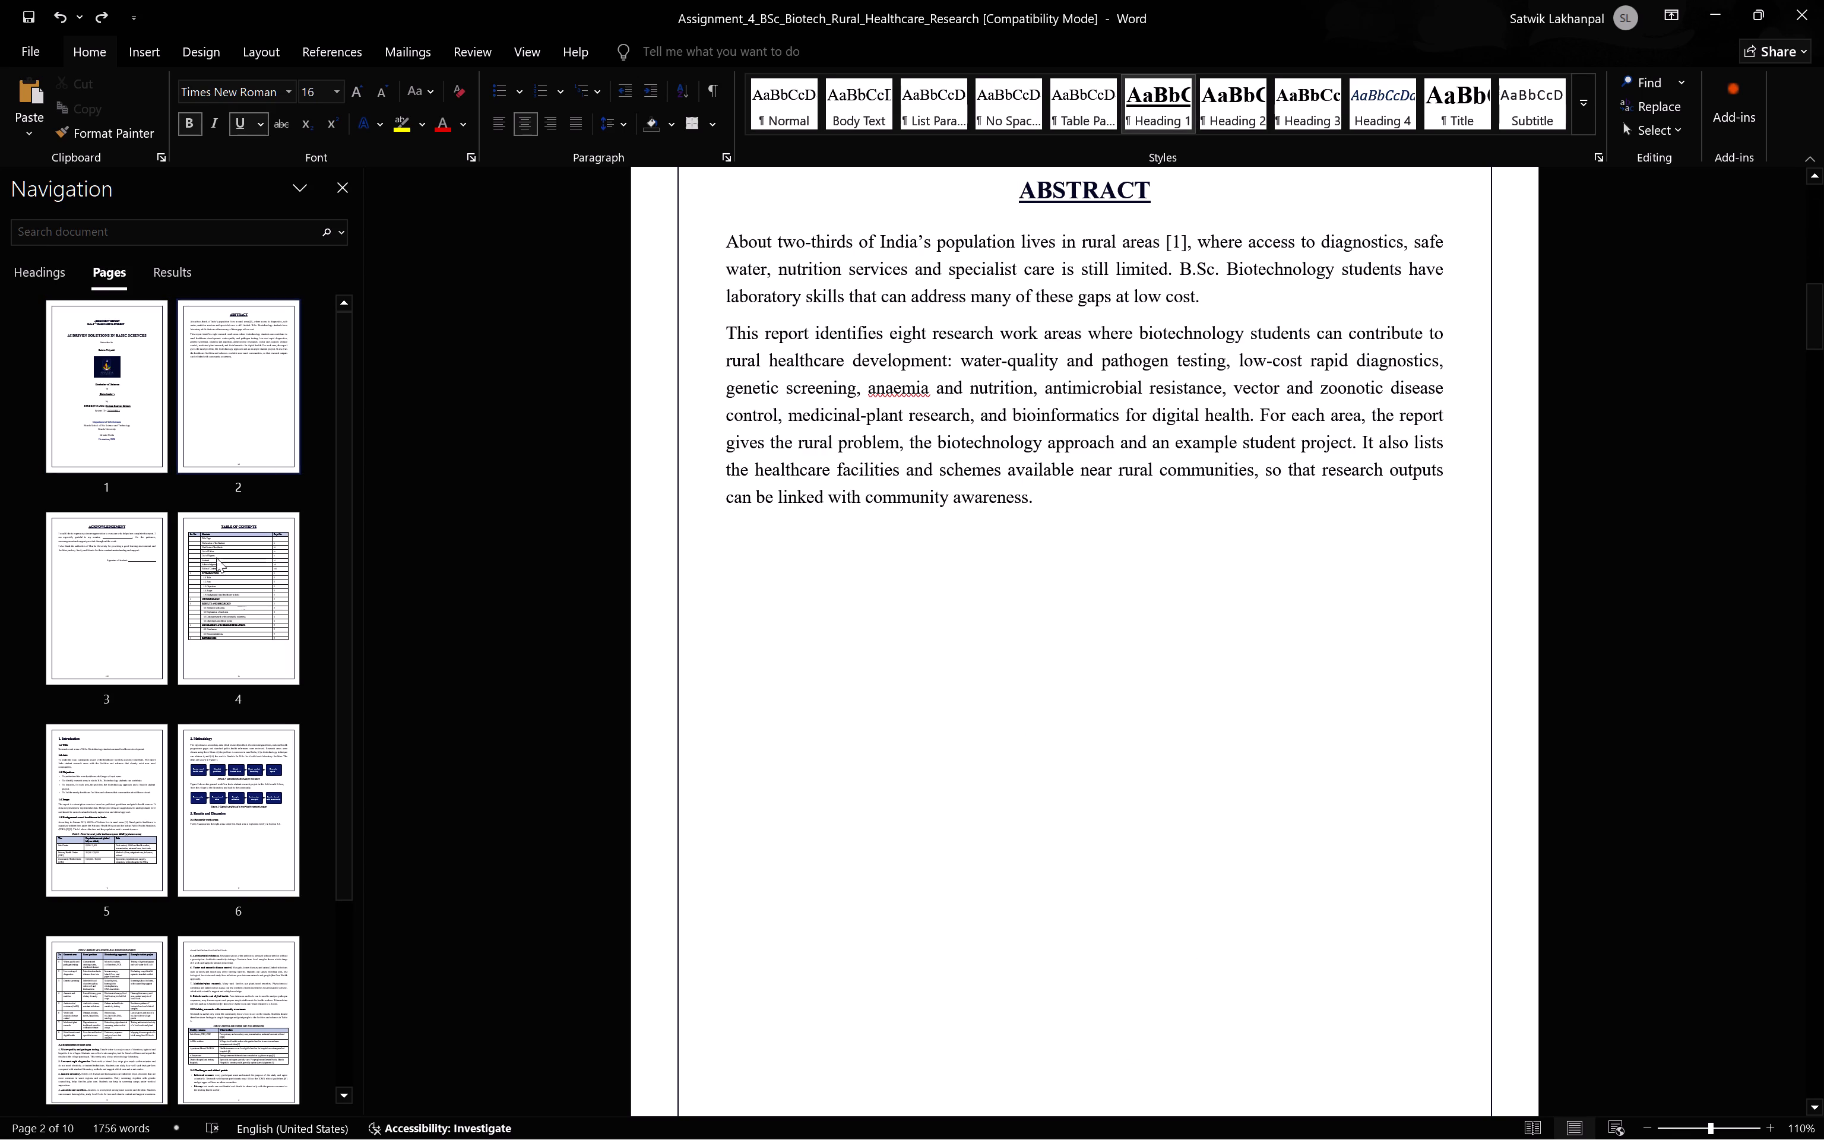
left_click(96, 601)
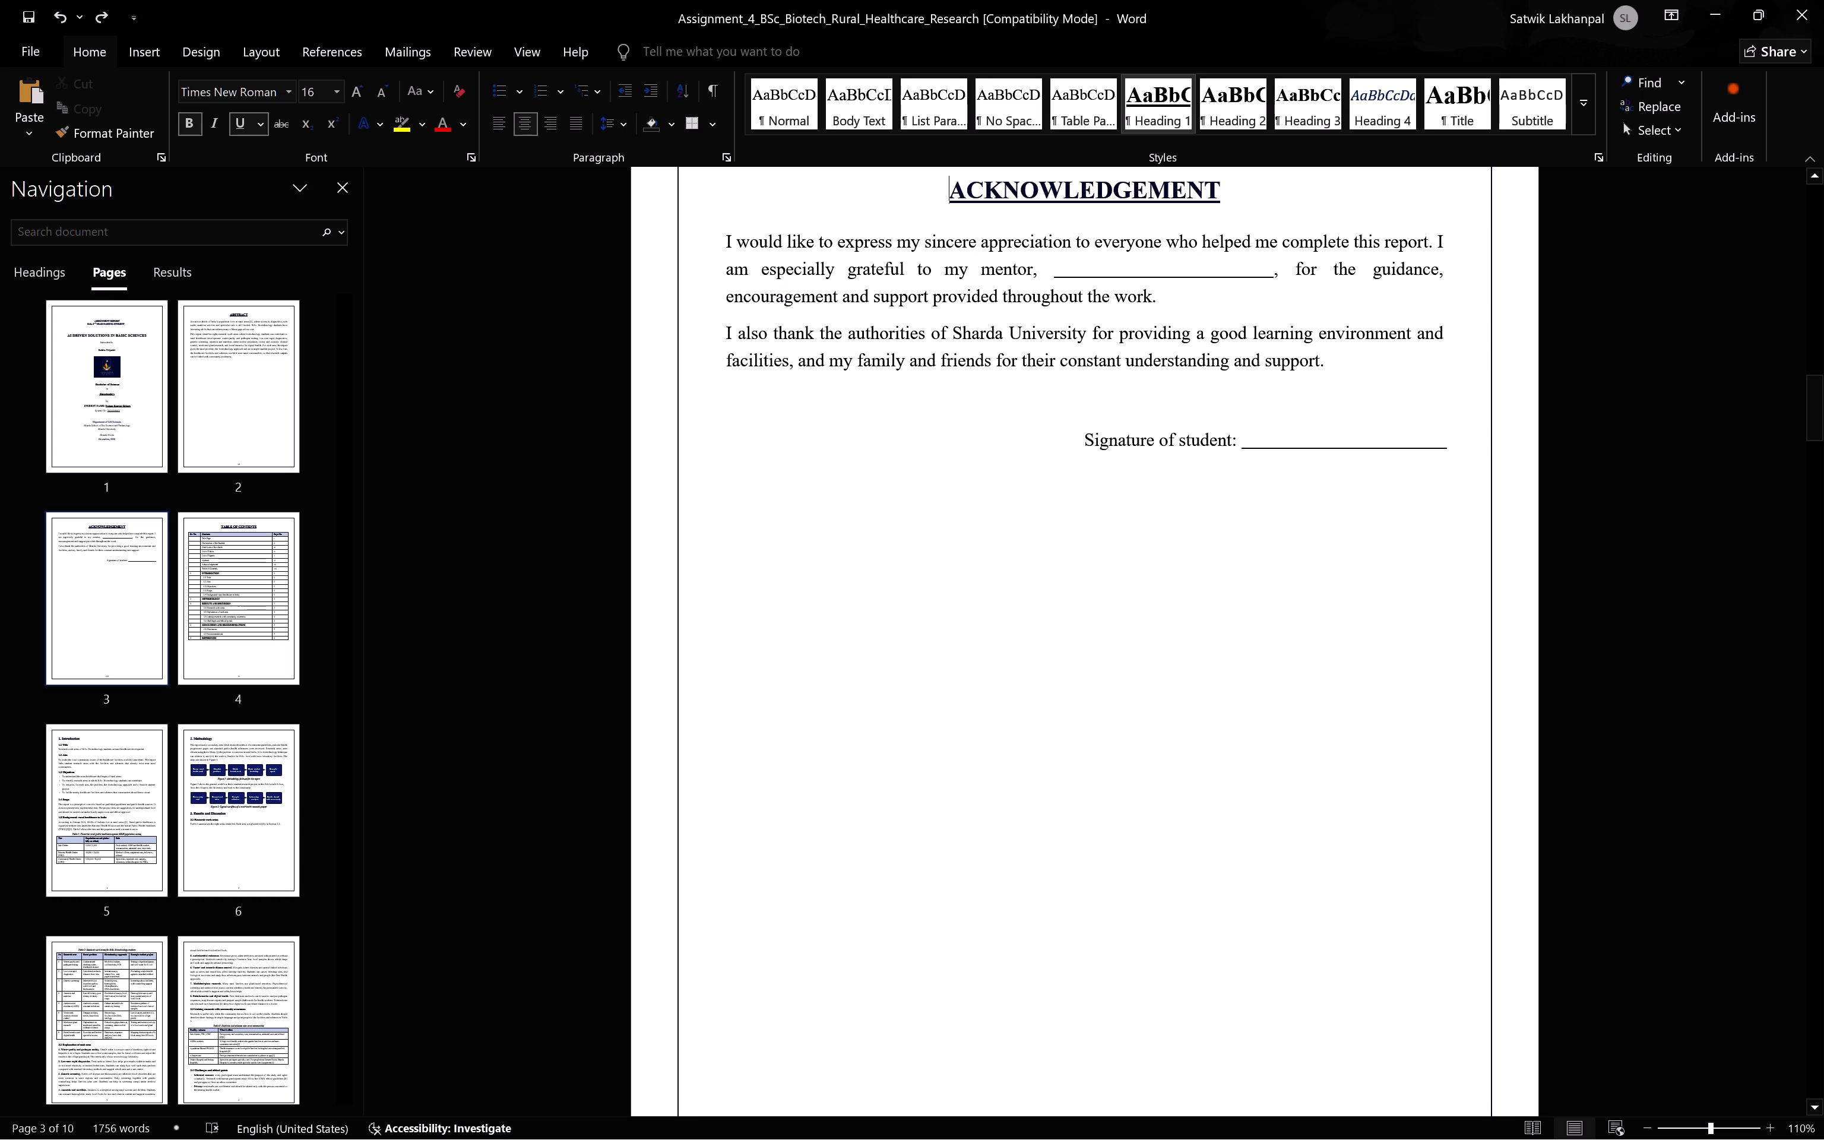
scroll(1141, 513, "up", 1)
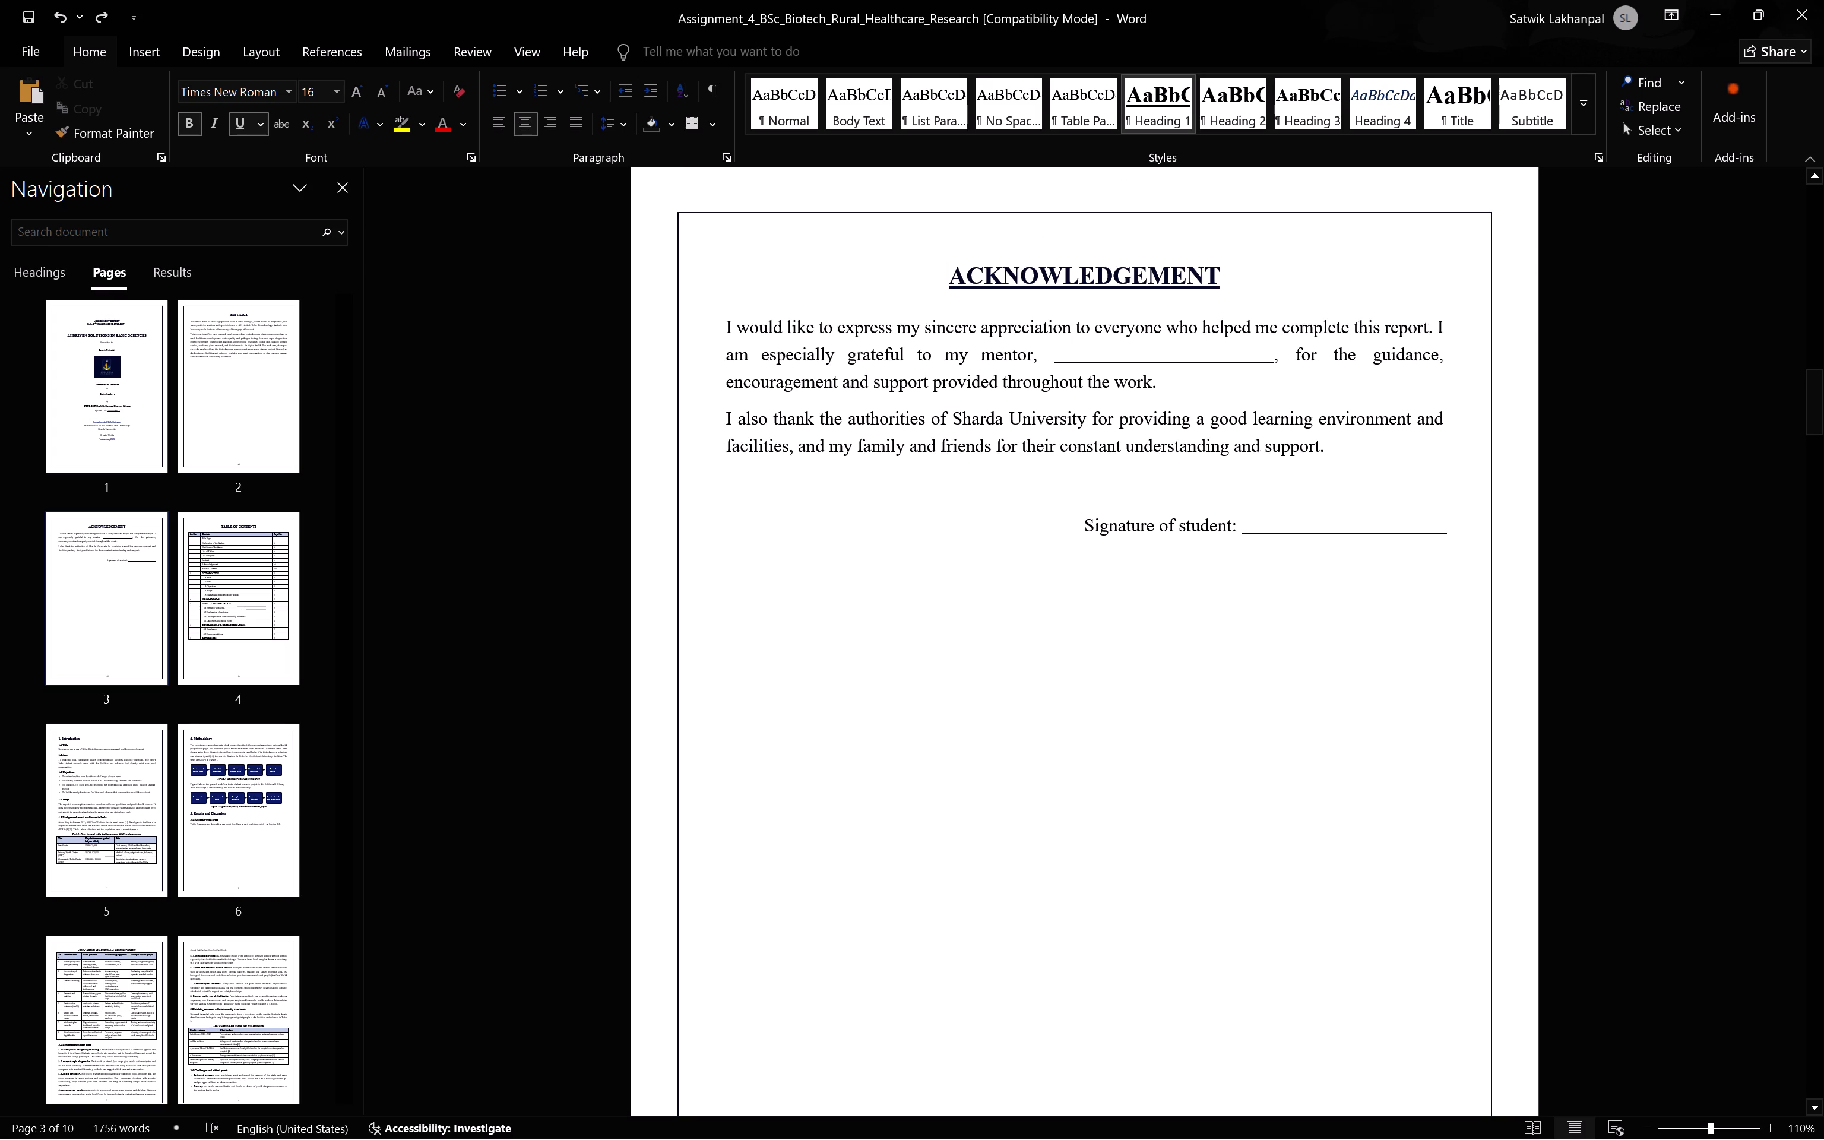
left_click(1161, 359)
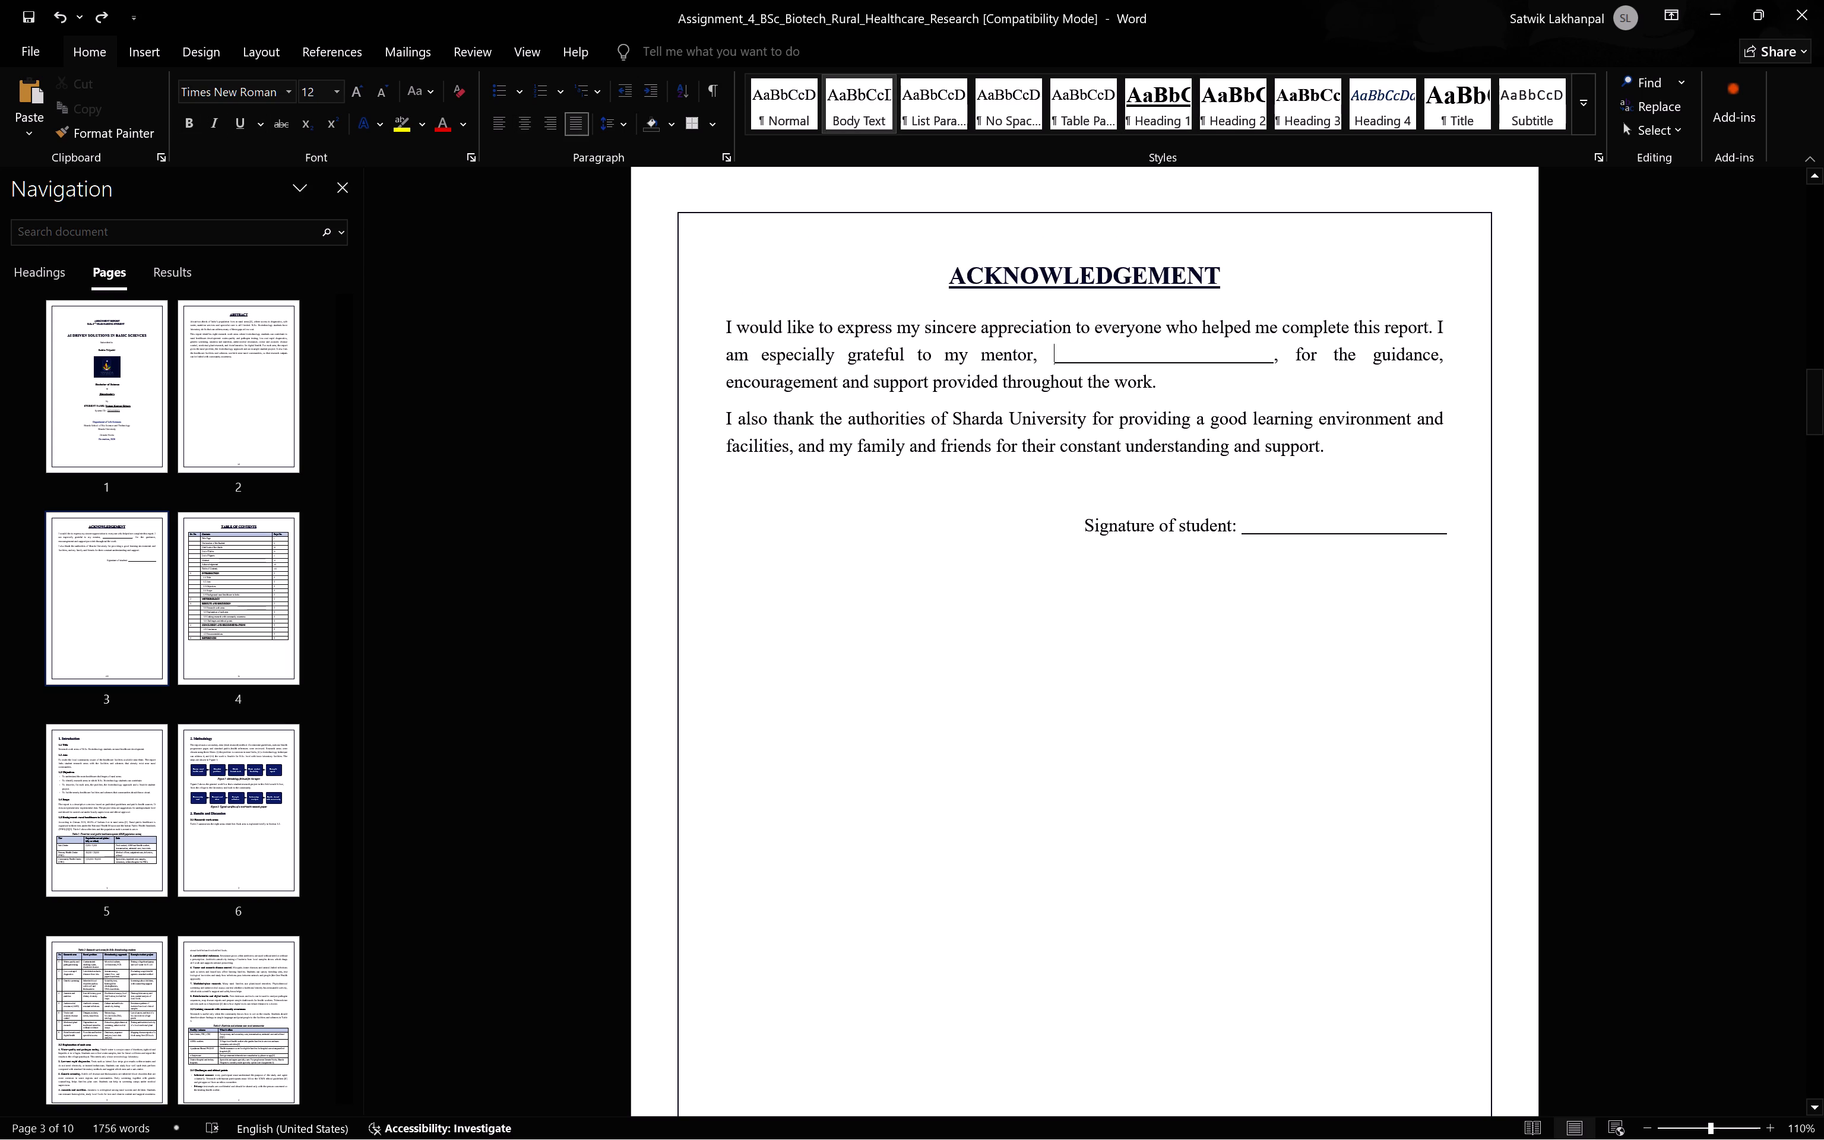
left_click(1277, 354)
key("Left")
key("BackSpace")
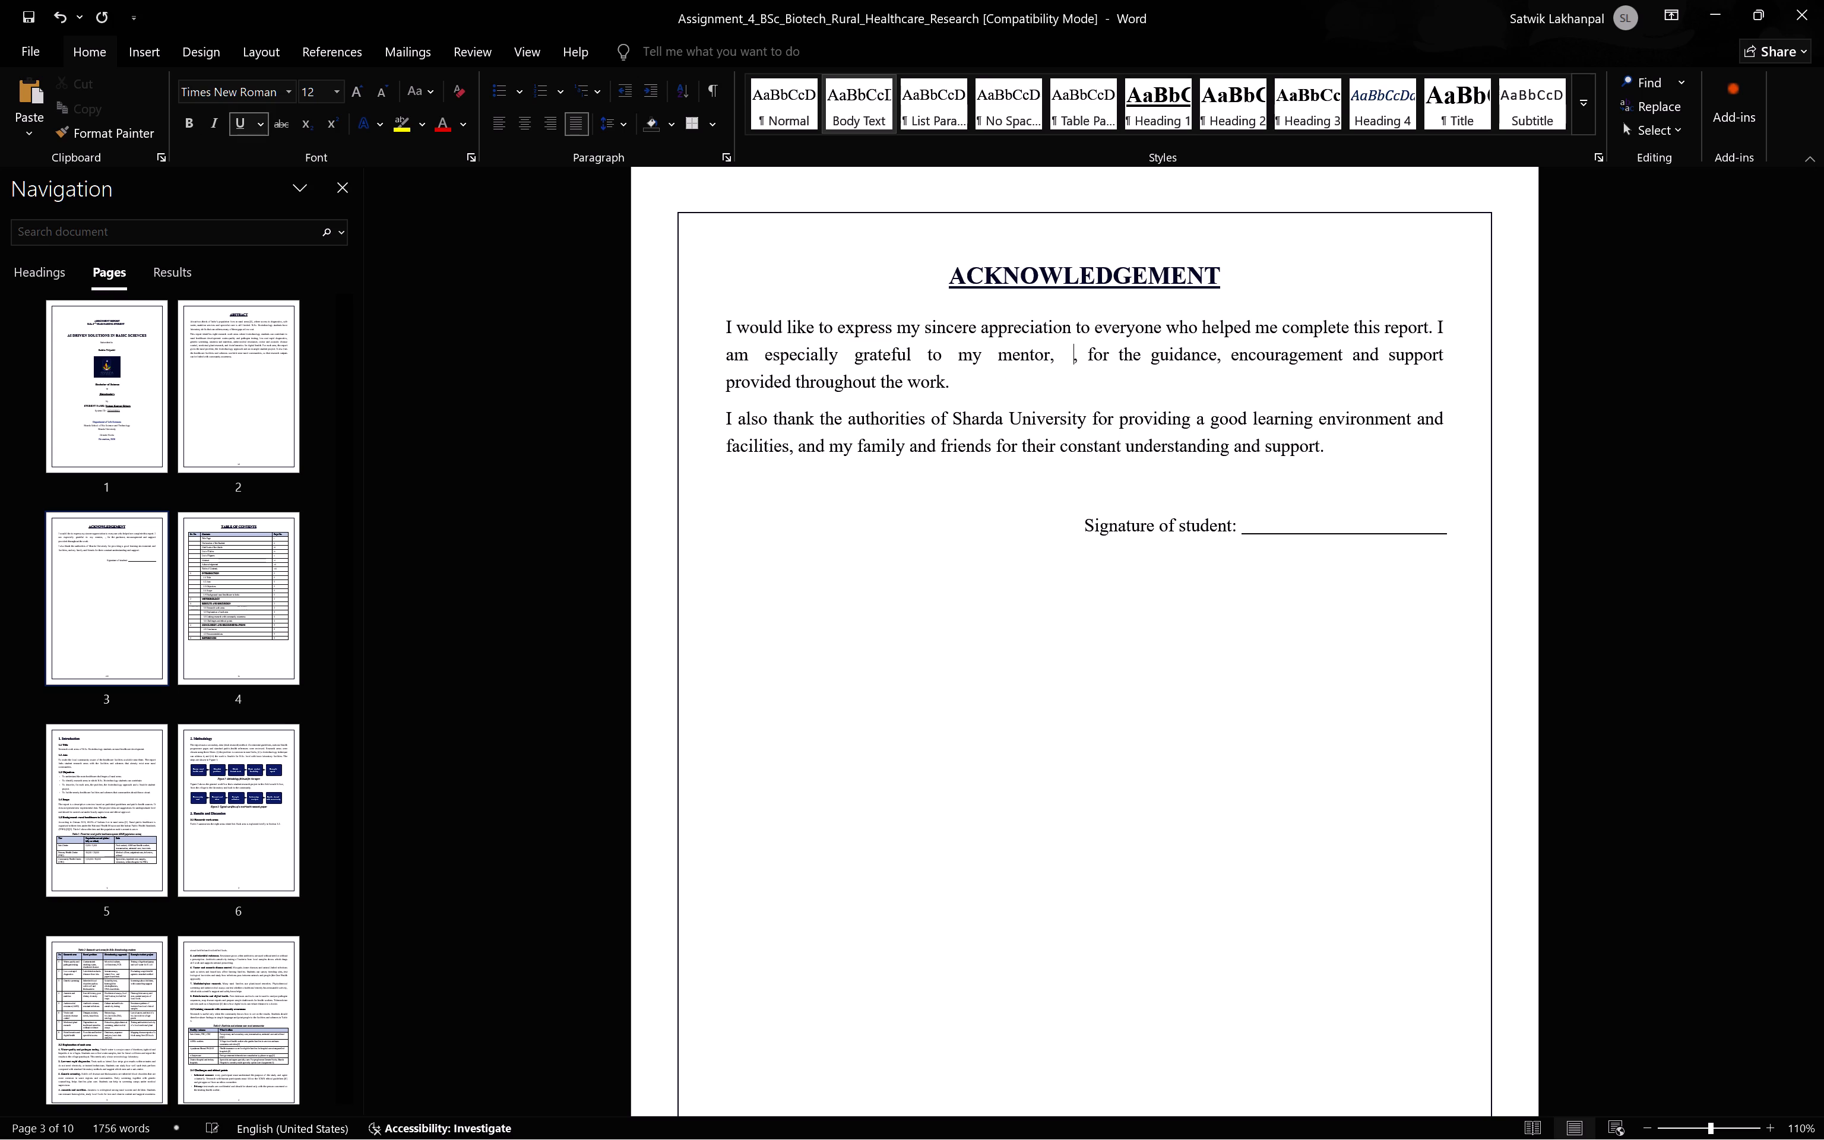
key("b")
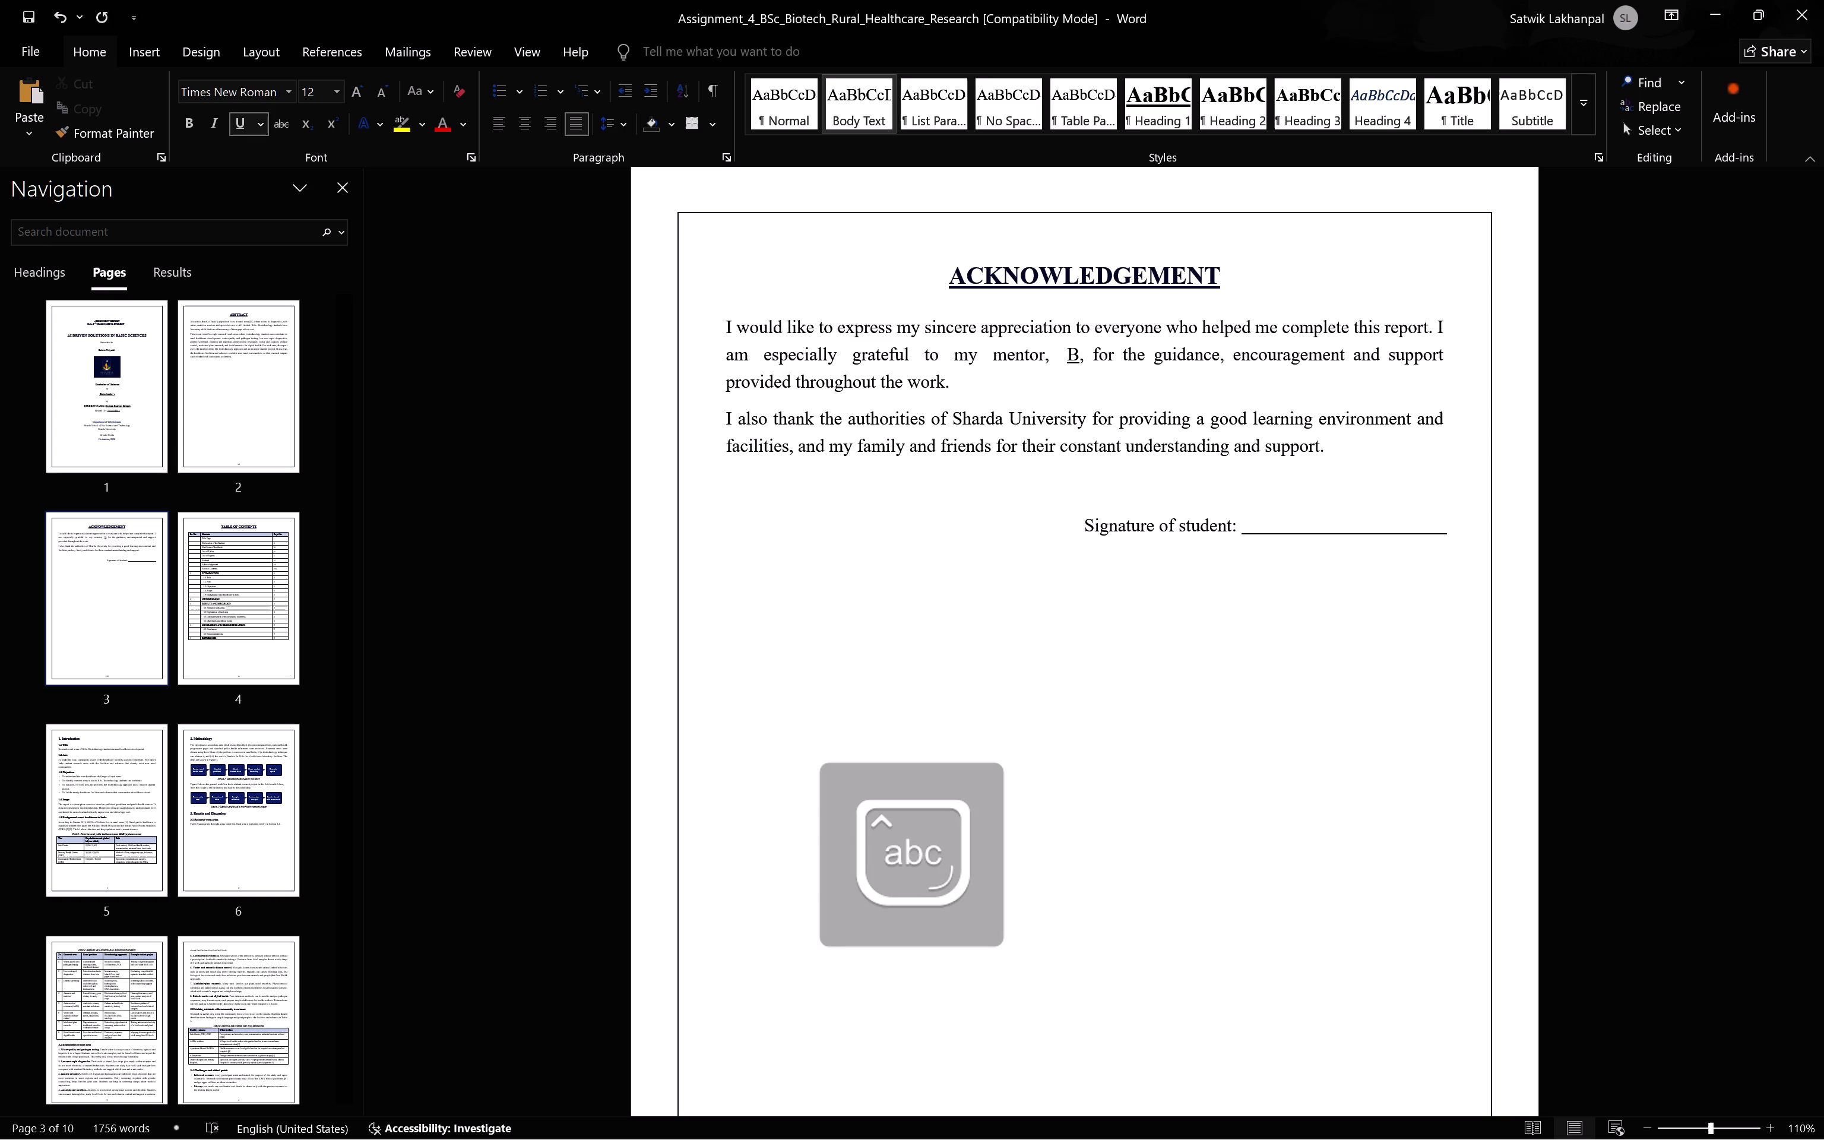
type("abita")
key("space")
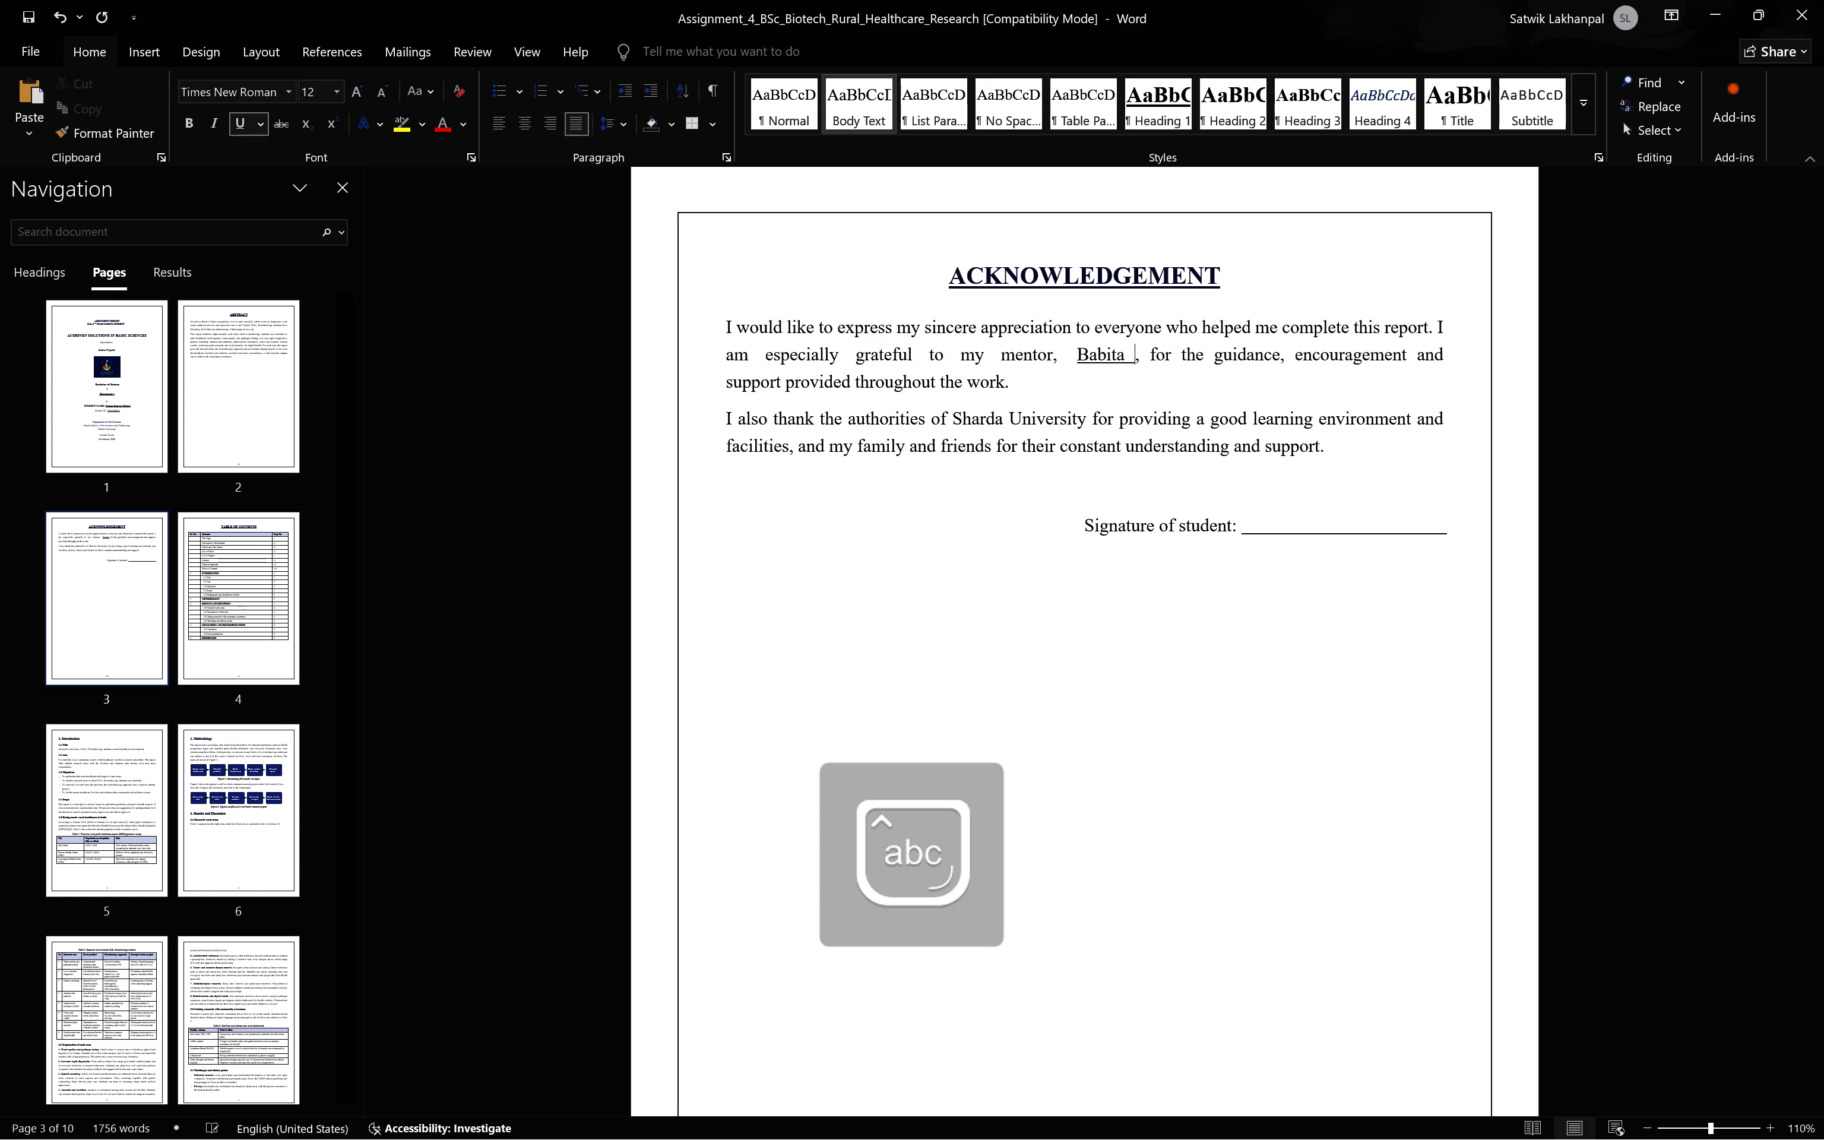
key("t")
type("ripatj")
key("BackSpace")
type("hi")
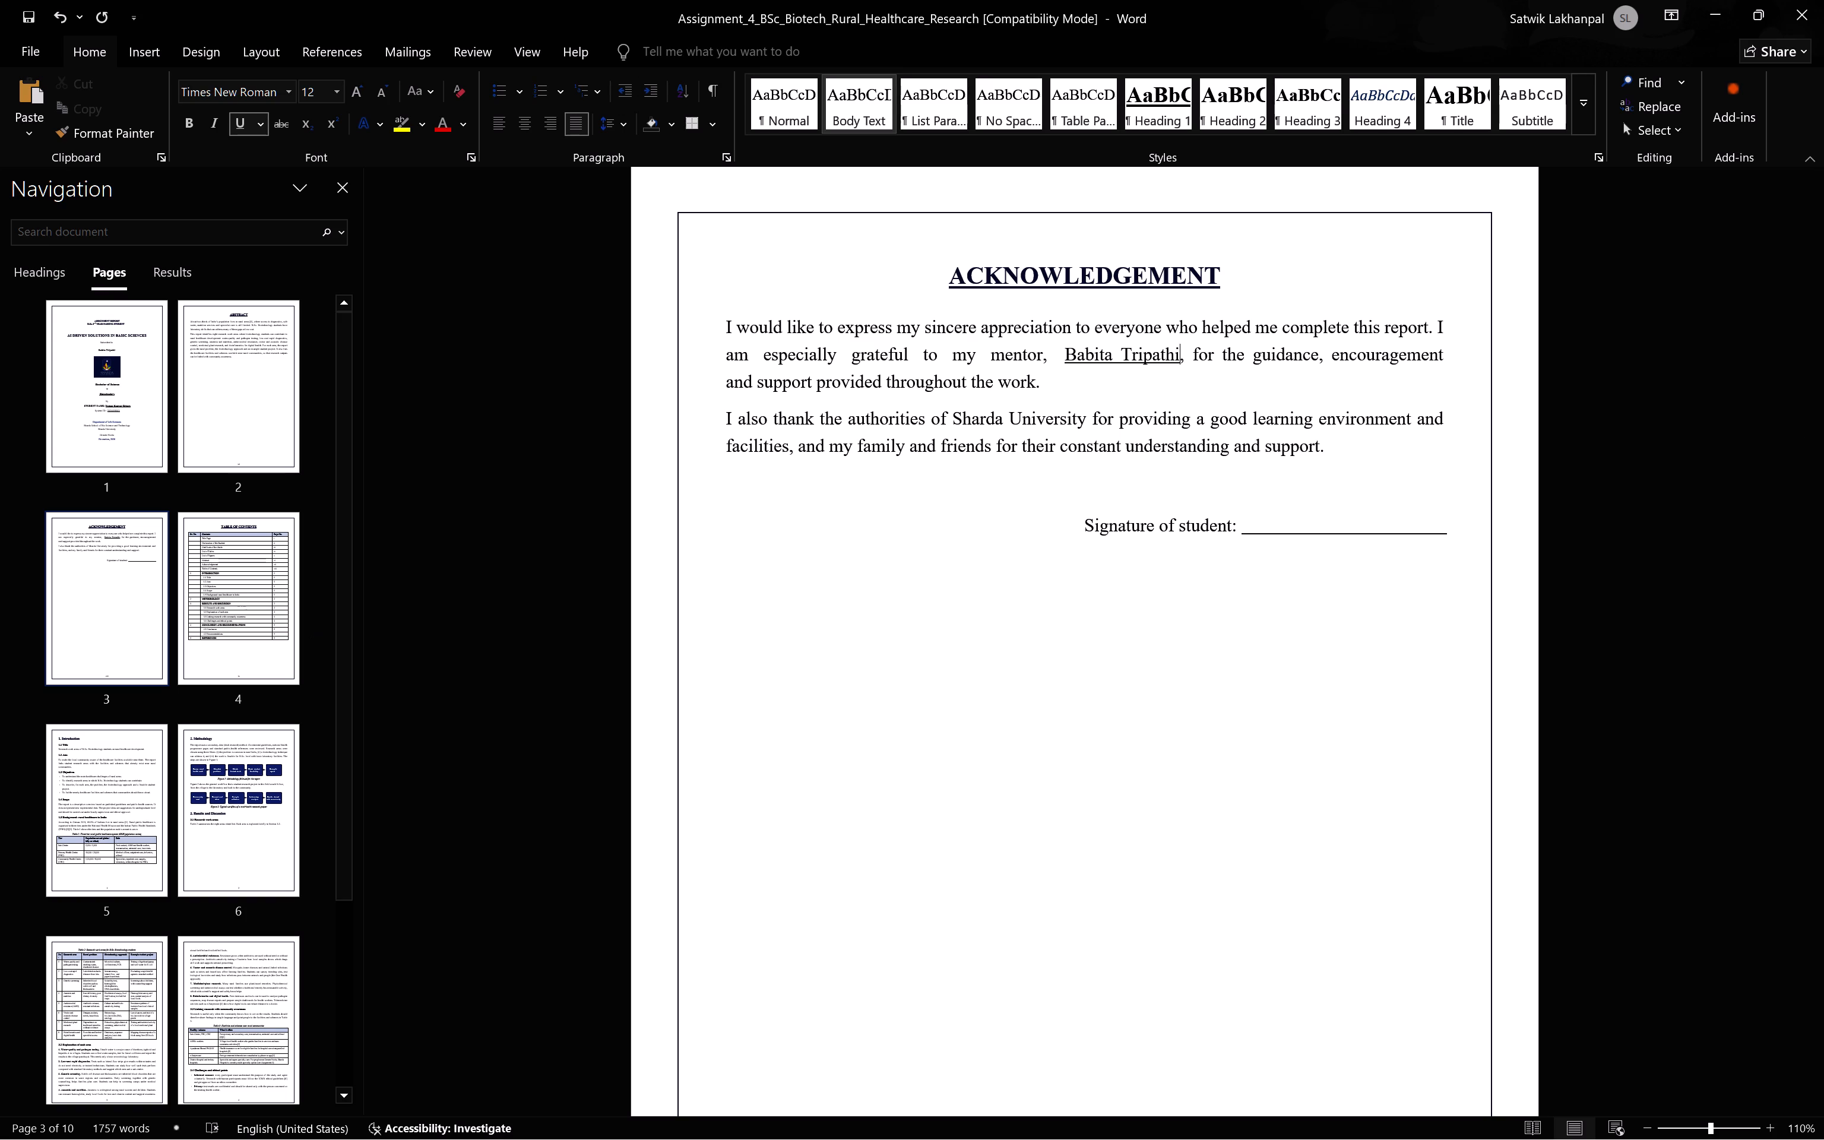
Review the front pages and examine the Table of Contents entries and page numbers against the remaining pages.
scroll(1177, 593, "down", 19)
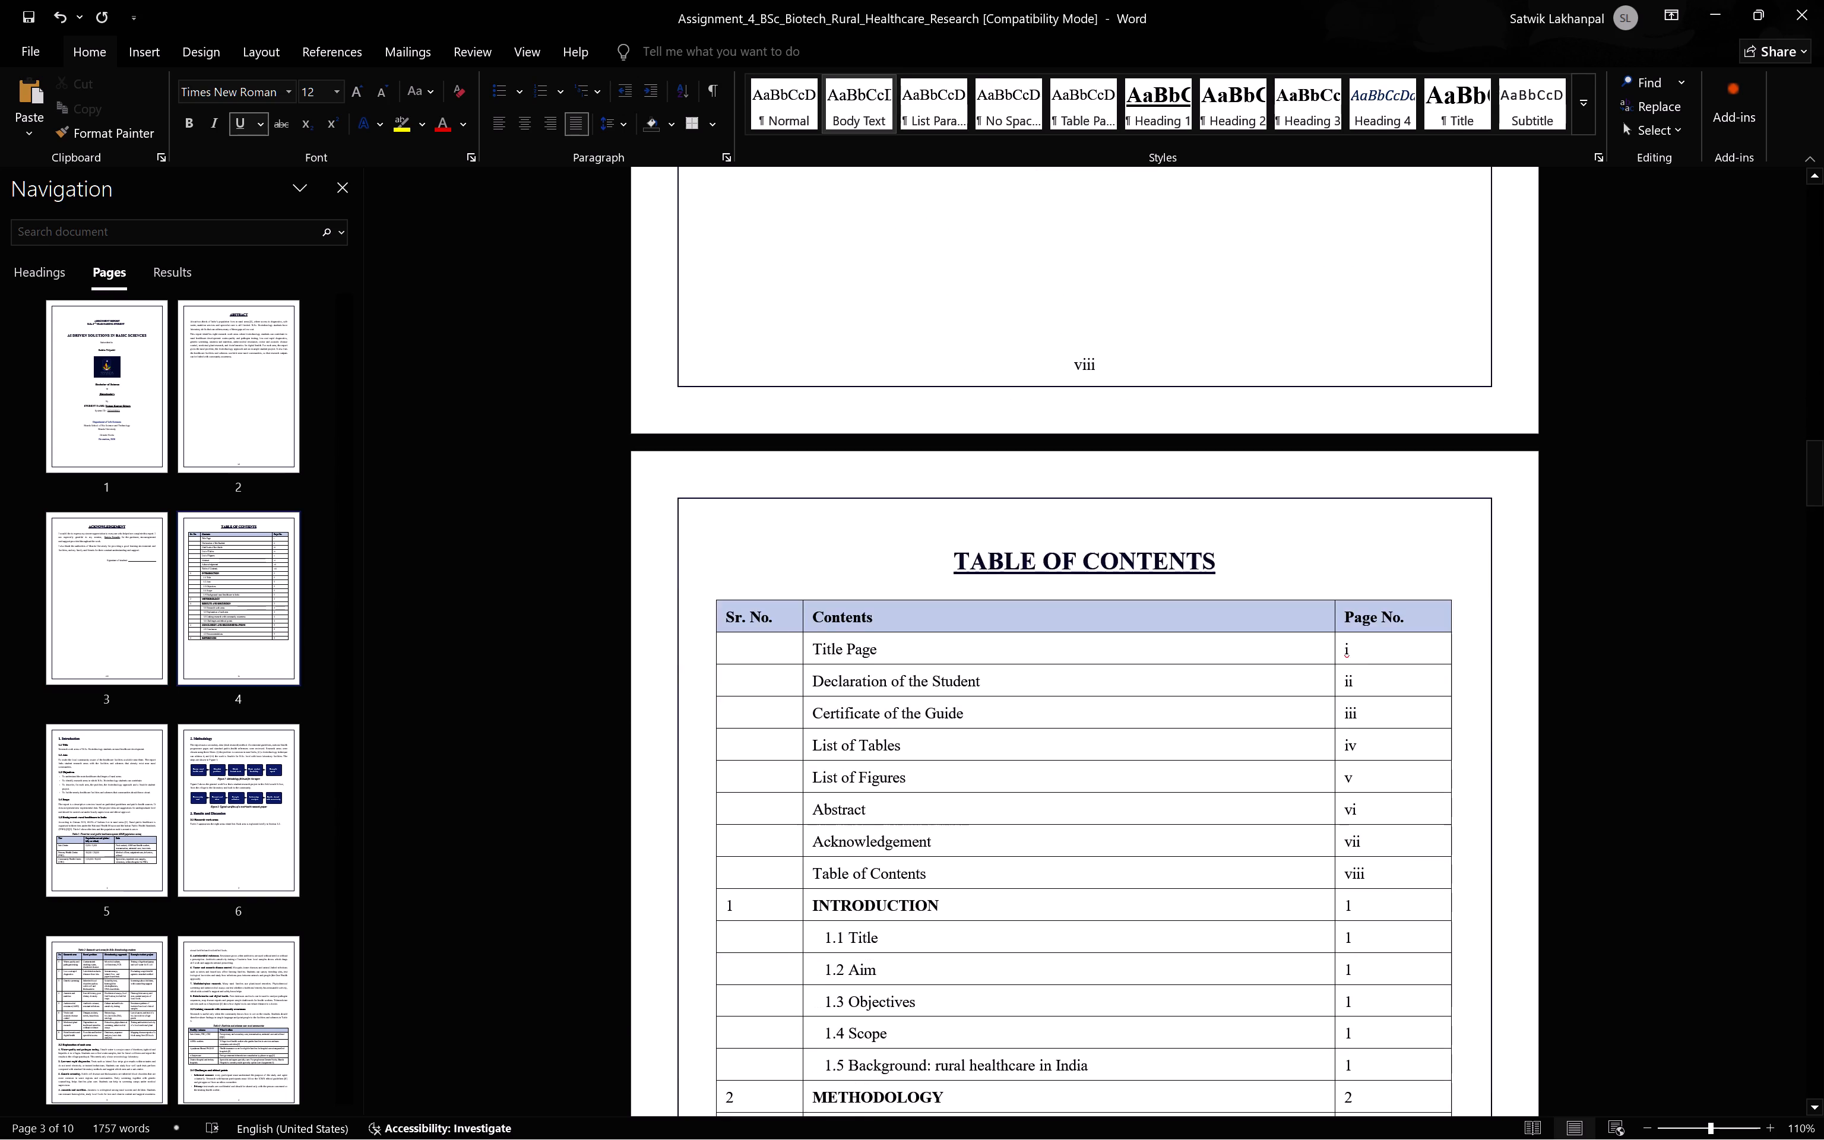
scroll(1177, 593, "down", 4)
scroll(1177, 593, "up", 20)
scroll(1177, 593, "up", 8)
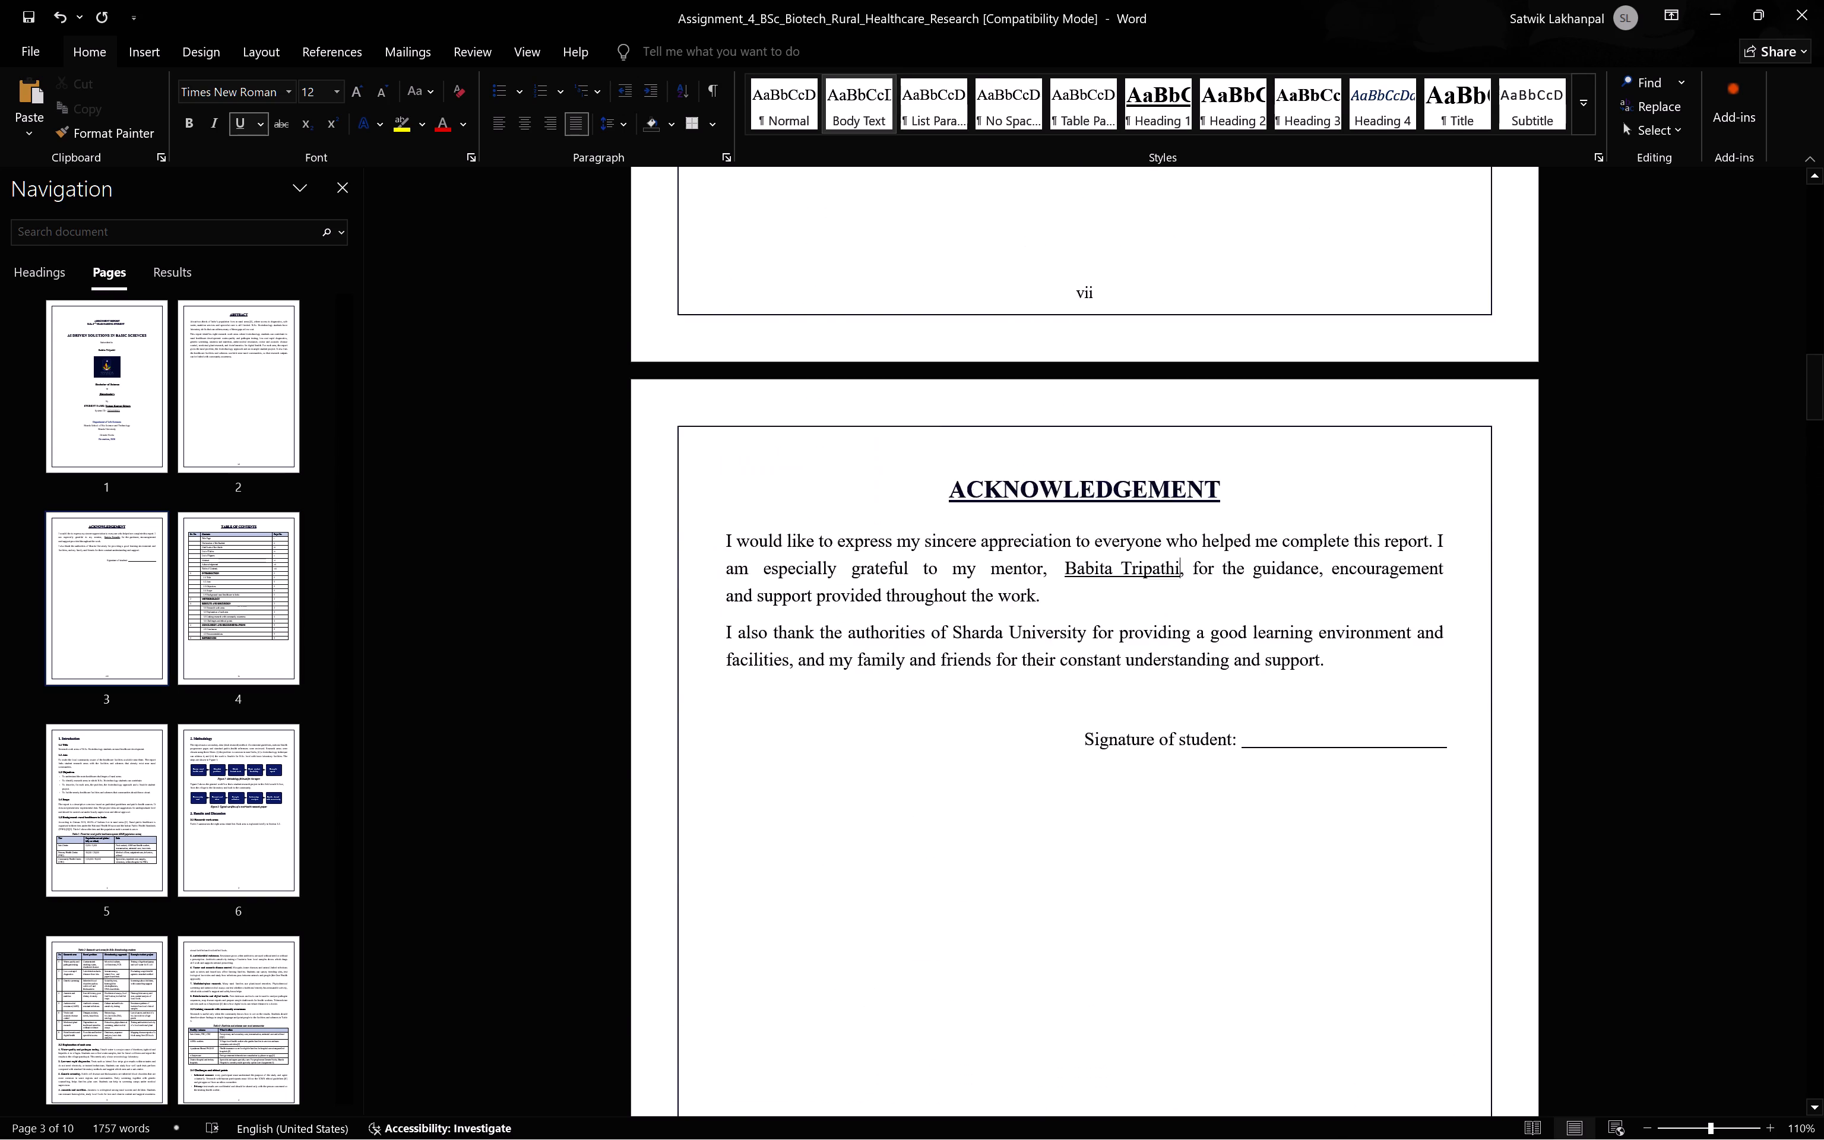
scroll(1177, 588, "up", 20)
scroll(1177, 588, "up", 10)
scroll(1059, 586, "down", 5)
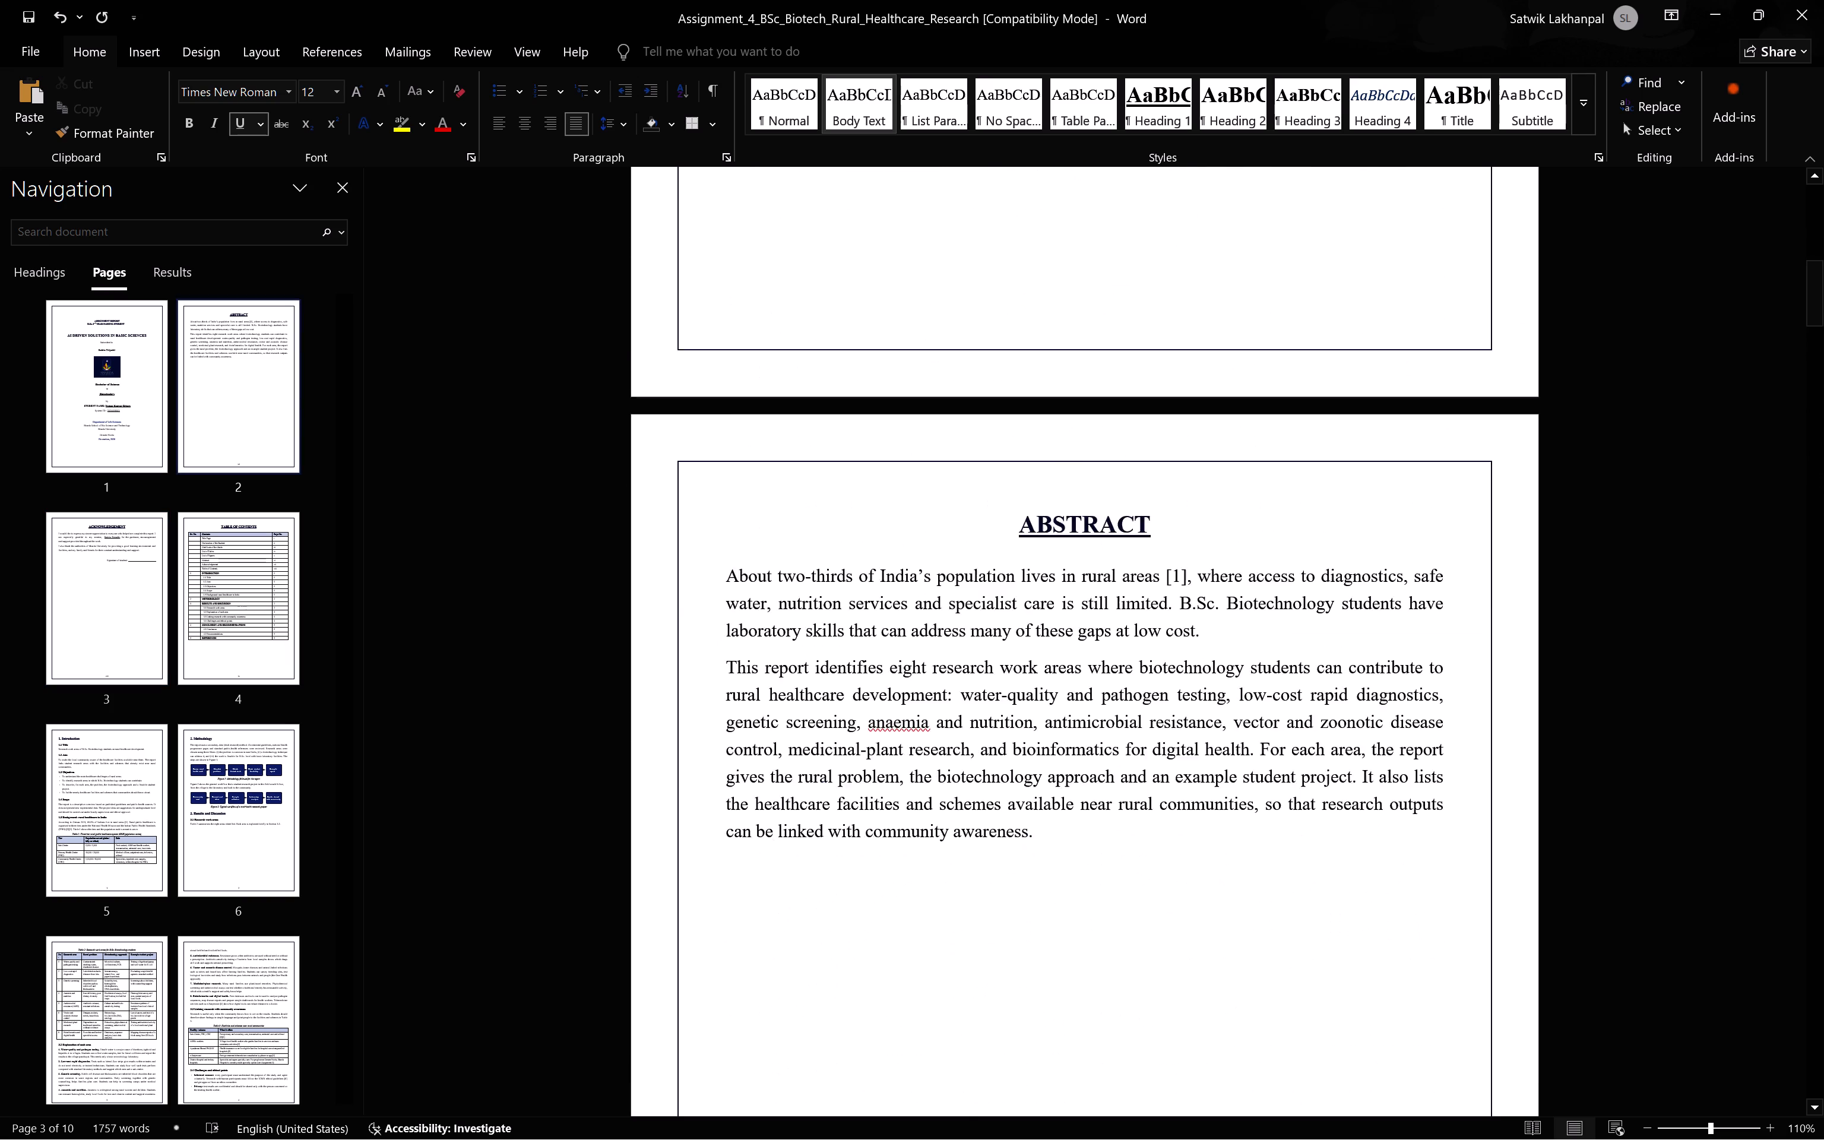
scroll(1060, 589, "down", 20)
scroll(1060, 589, "down", 20)
scroll(1060, 589, "down", 10)
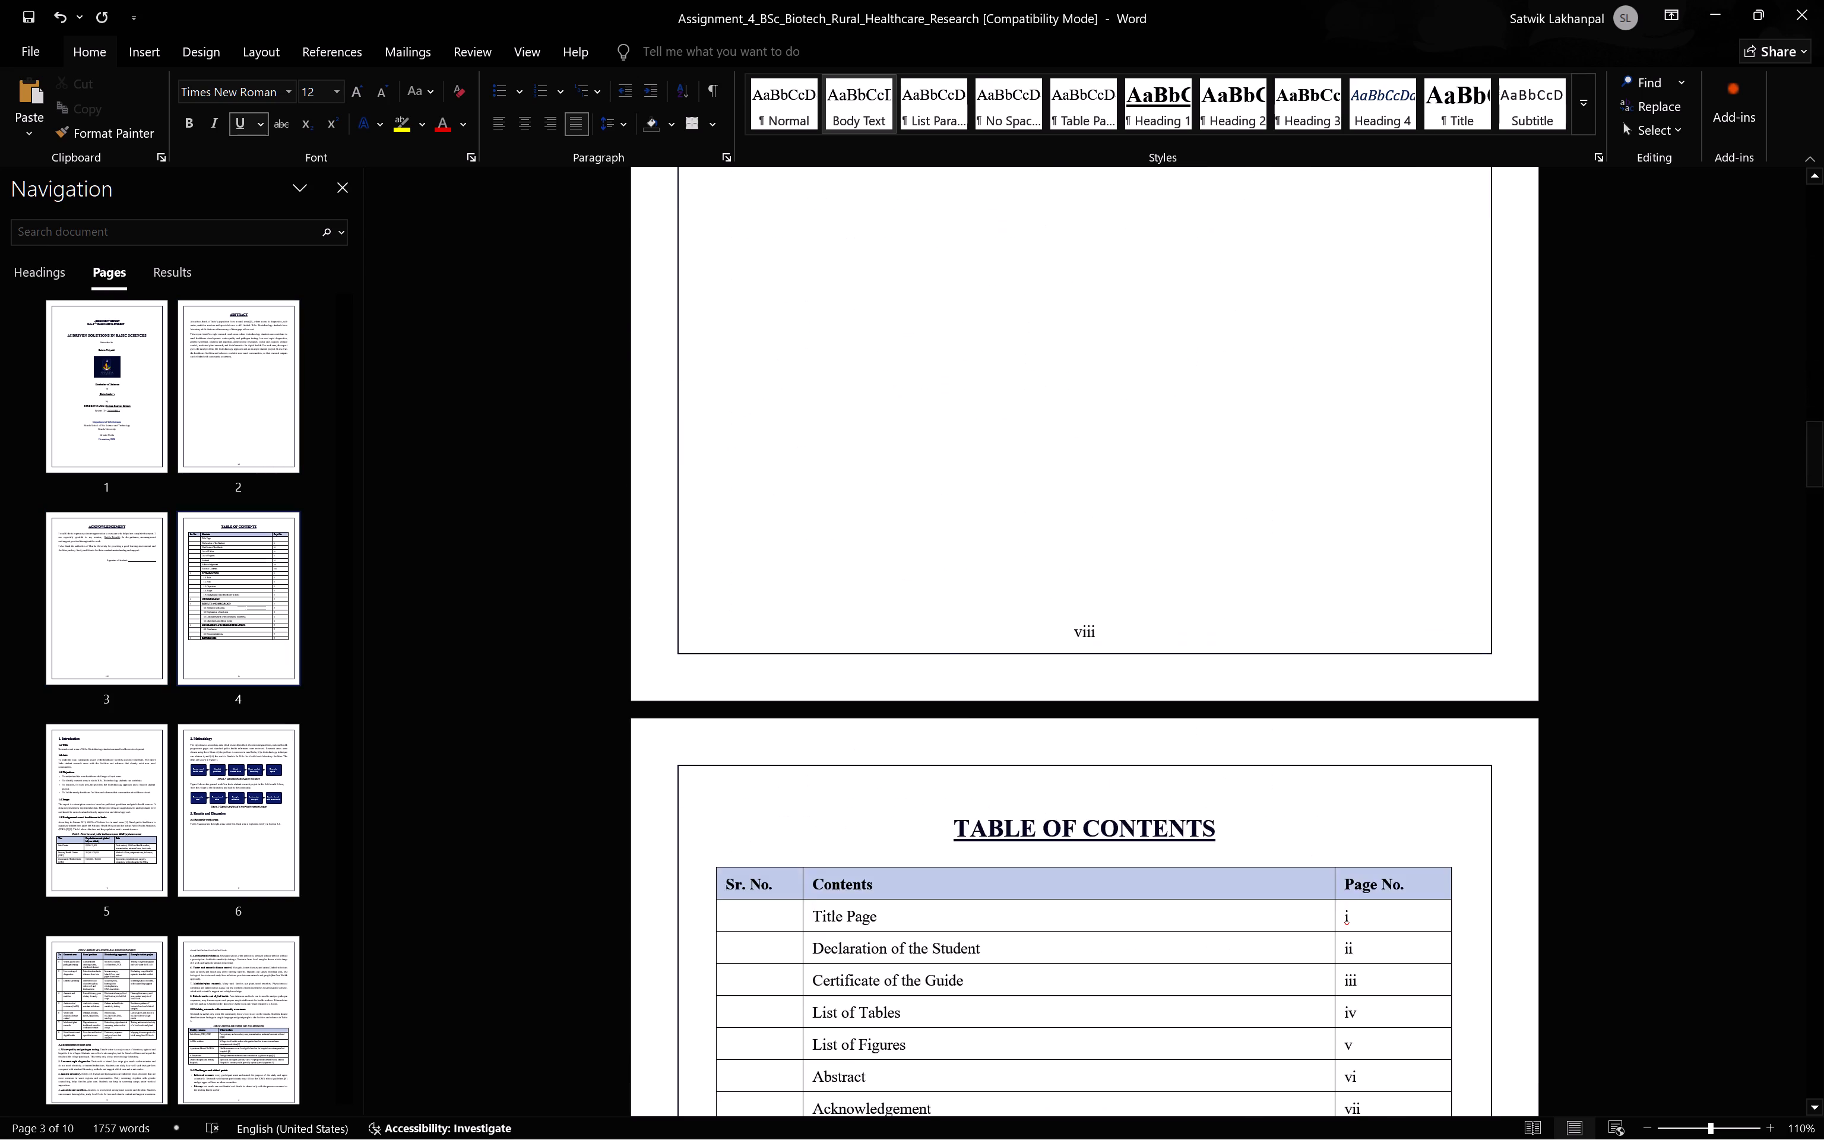
scroll(1064, 587, "down", 10)
scroll(1064, 587, "up", 4)
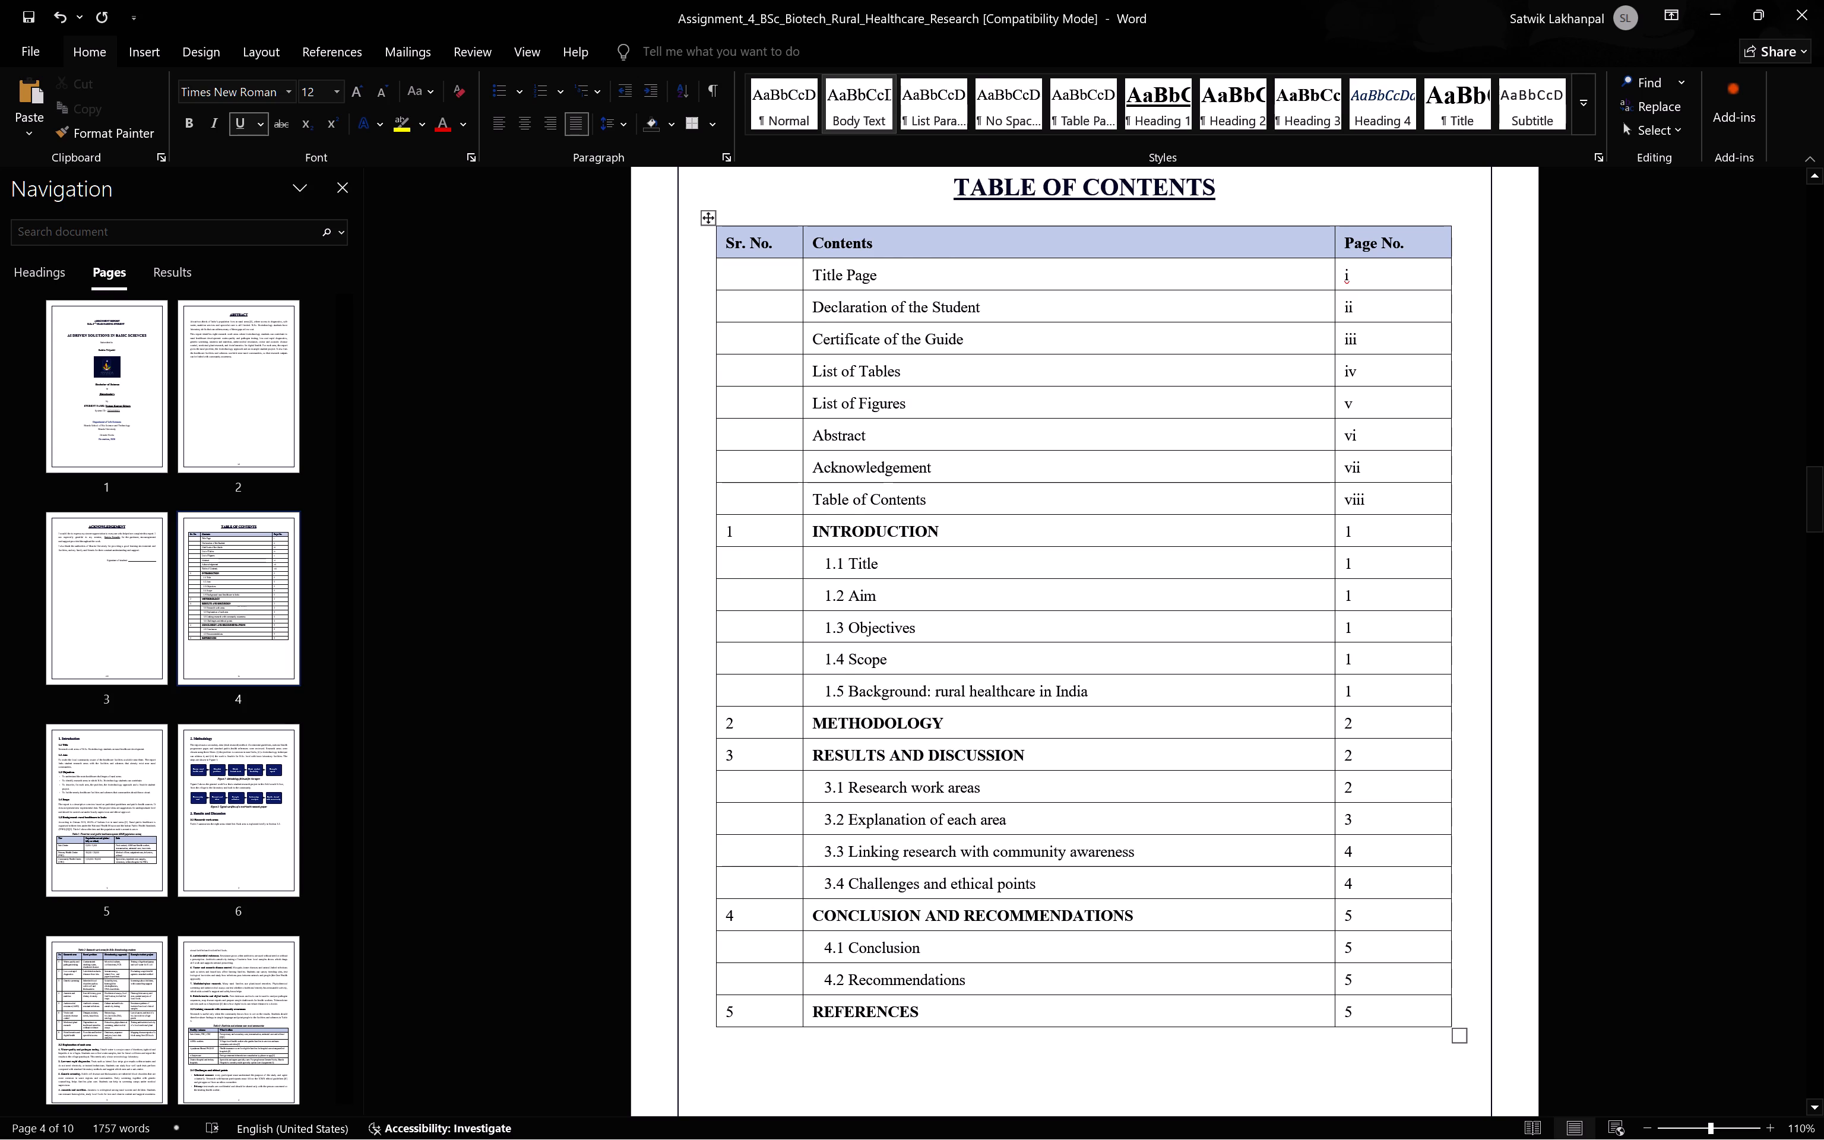
scroll(891, 650, "down", 1)
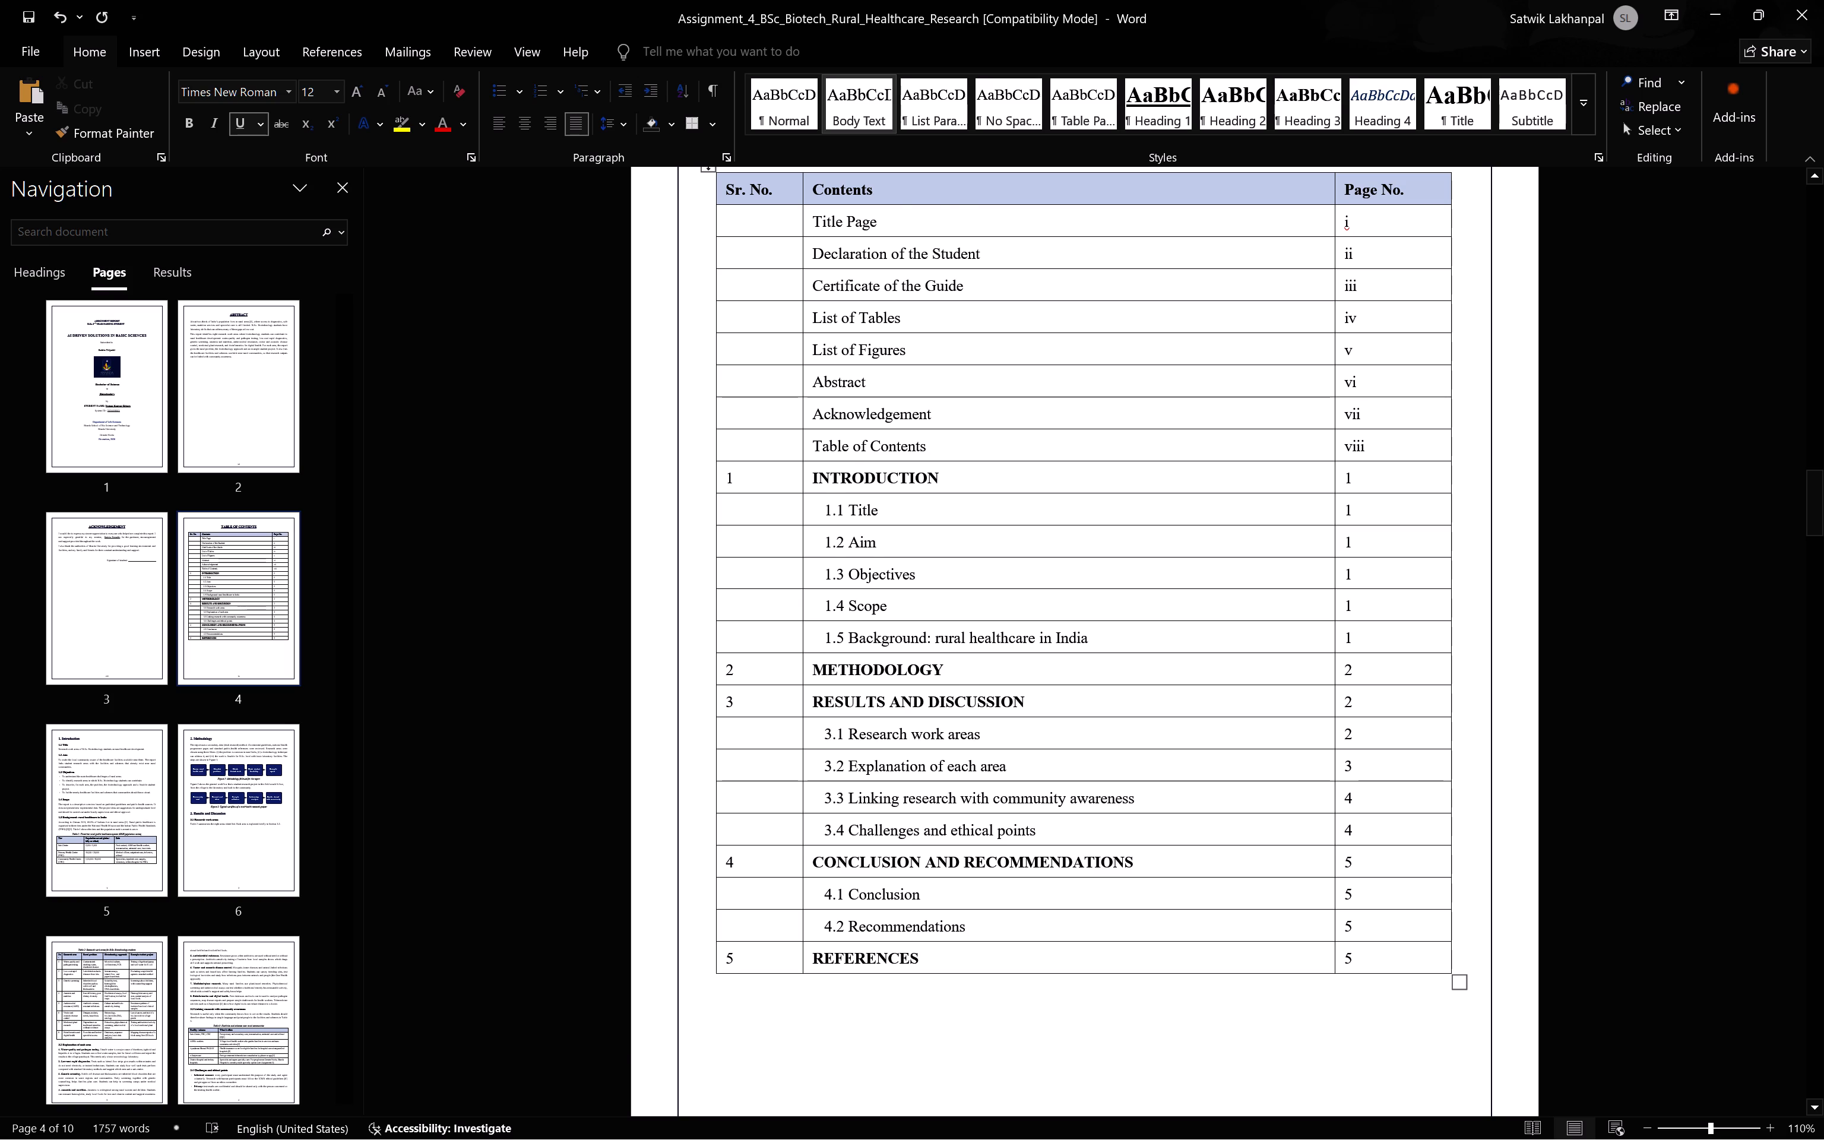
scroll(899, 869, "down", 12)
scroll(885, 800, "up", 17)
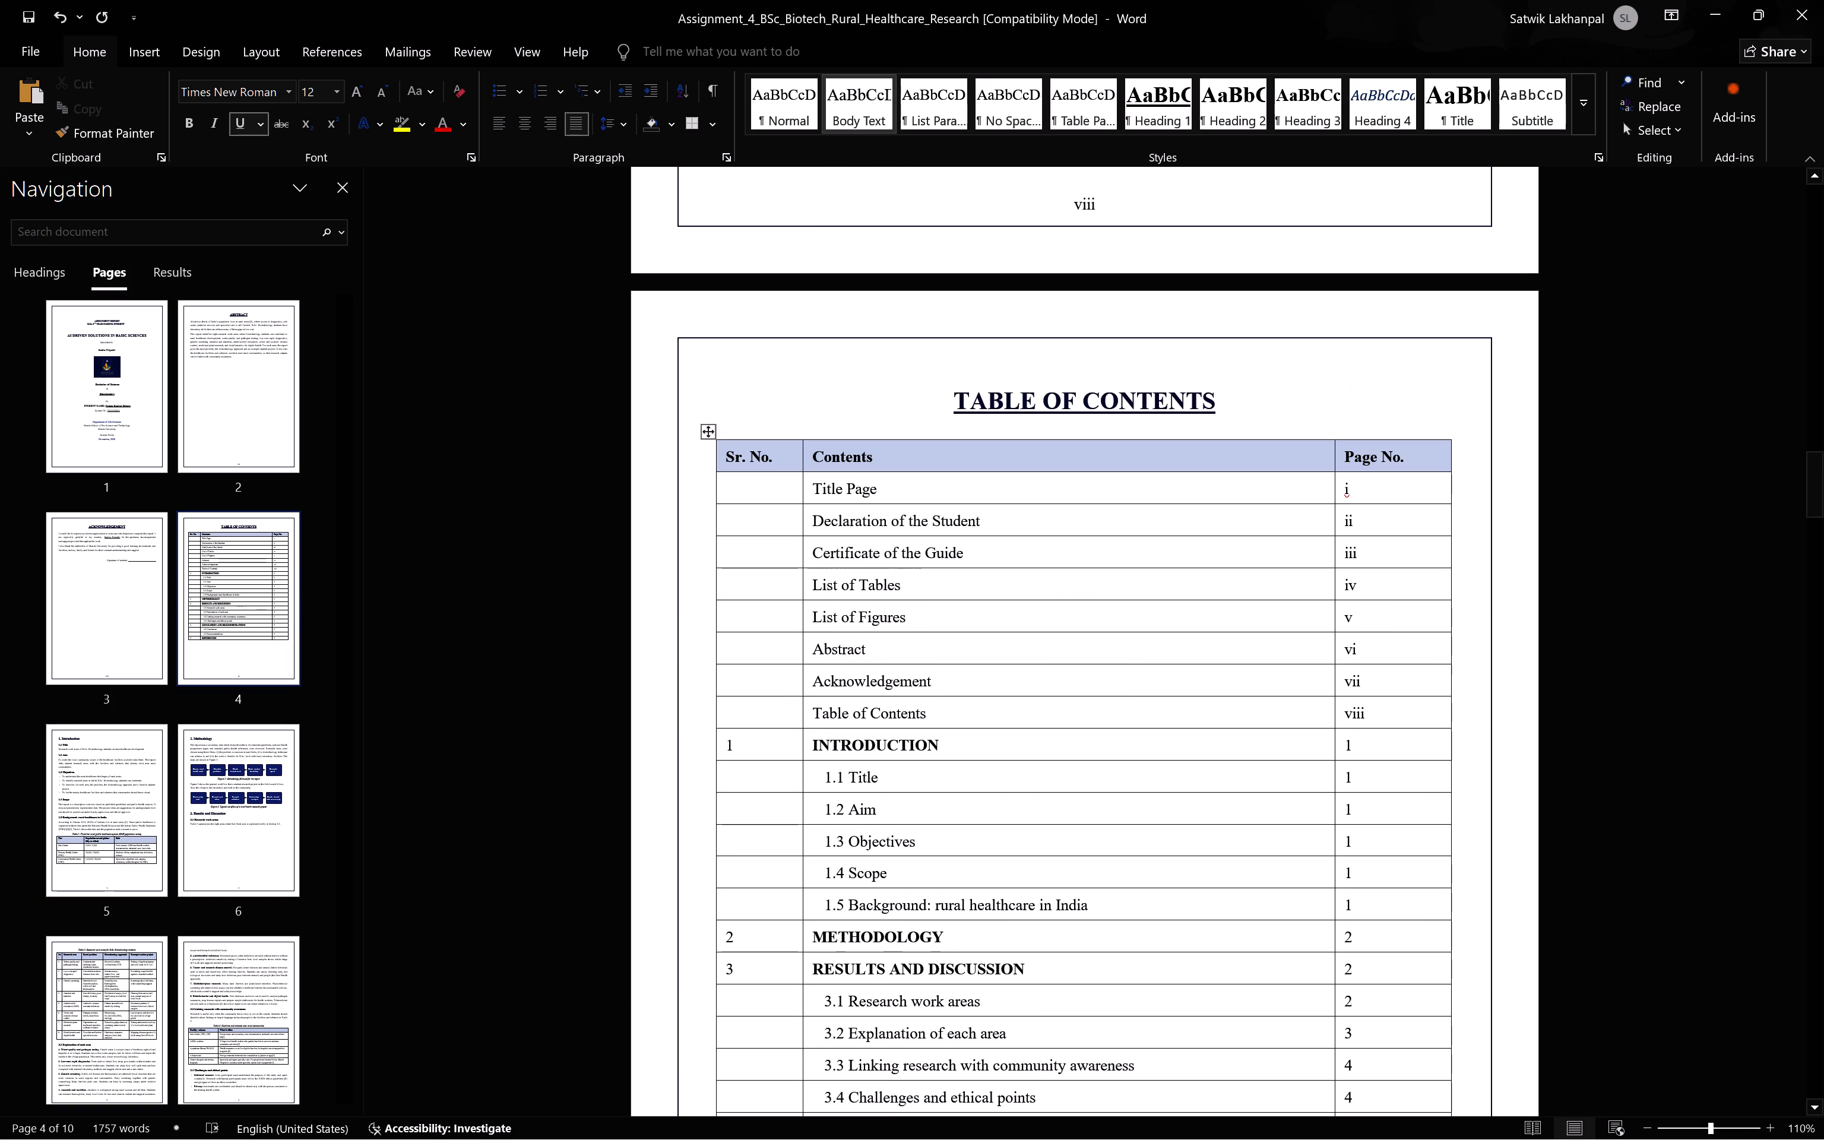
scroll(1149, 630, "down", 4)
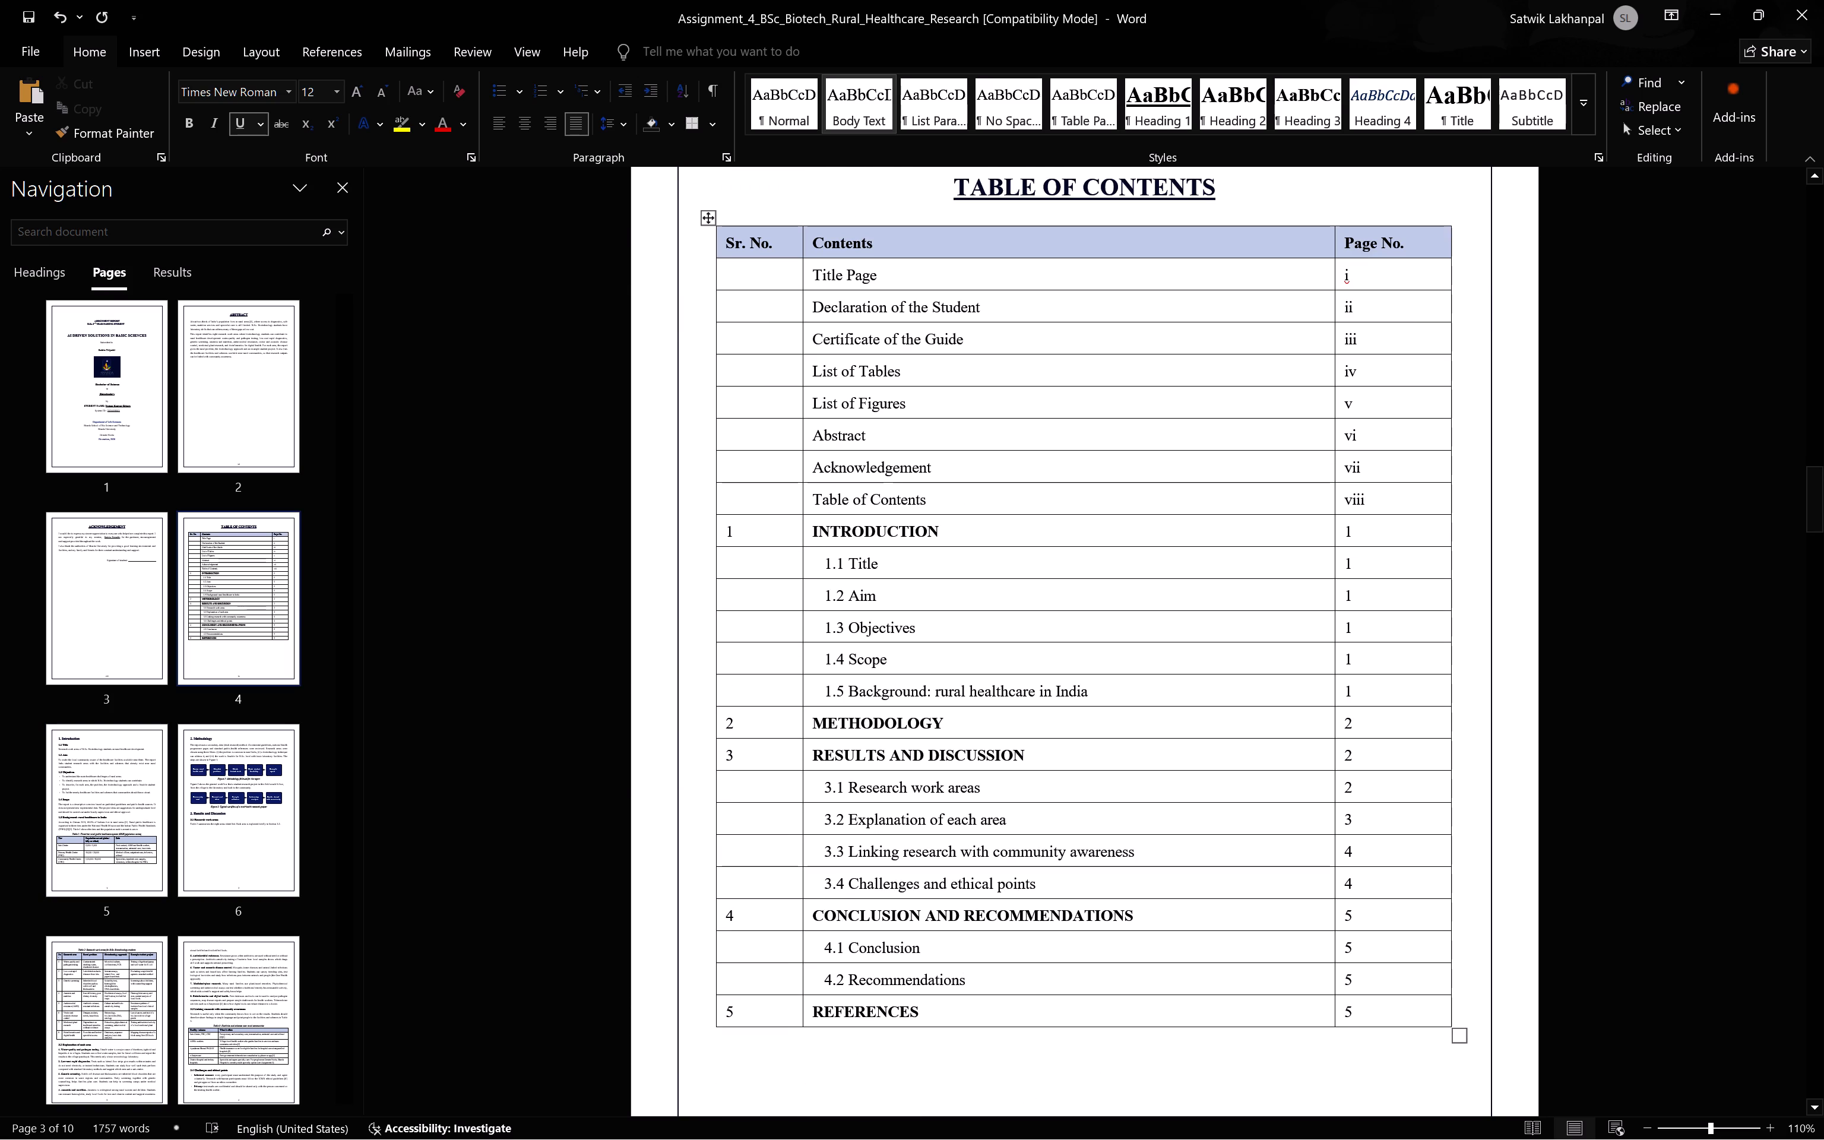
scroll(992, 502, "up", 1)
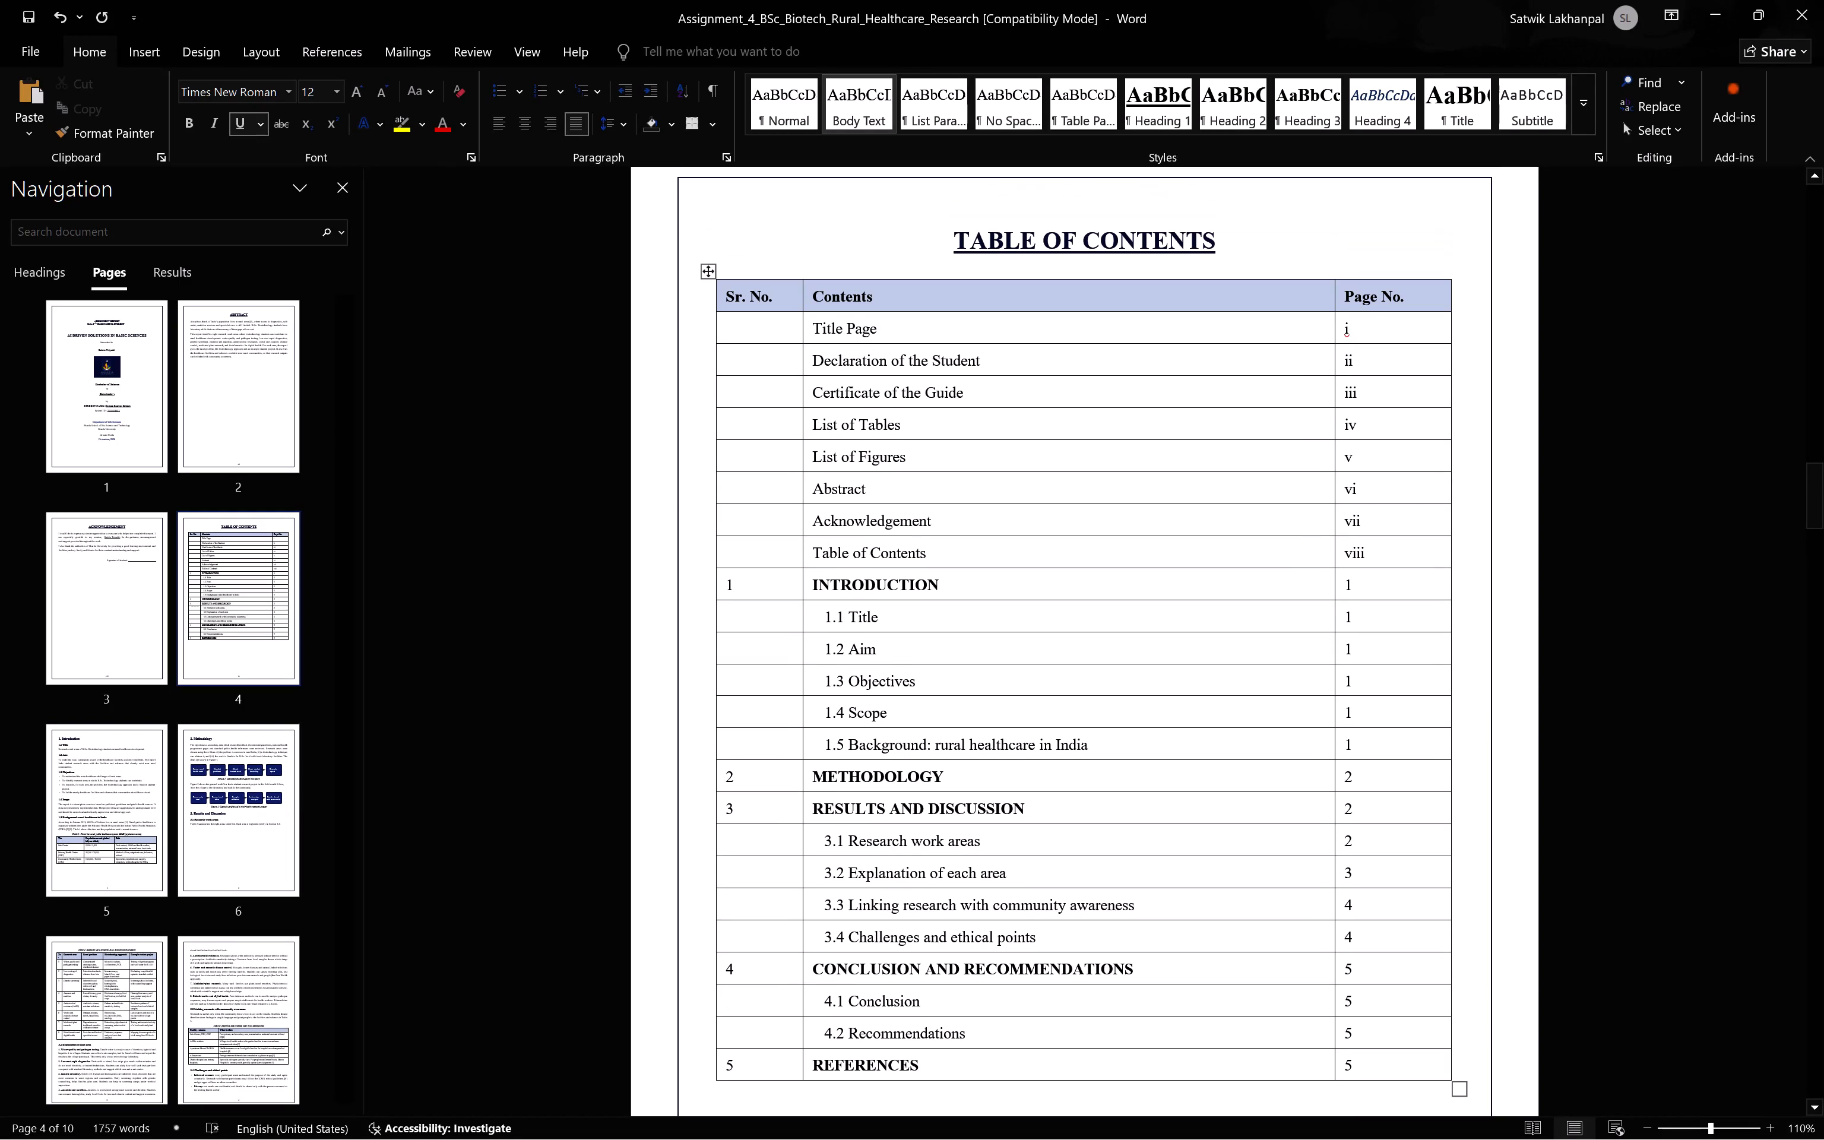
Clear the Declaration of the Student, Certificate of the Guide, List of Tables and List of Figures entries from the Table of Contents.
left_click_drag(1382, 518, 1073, 518)
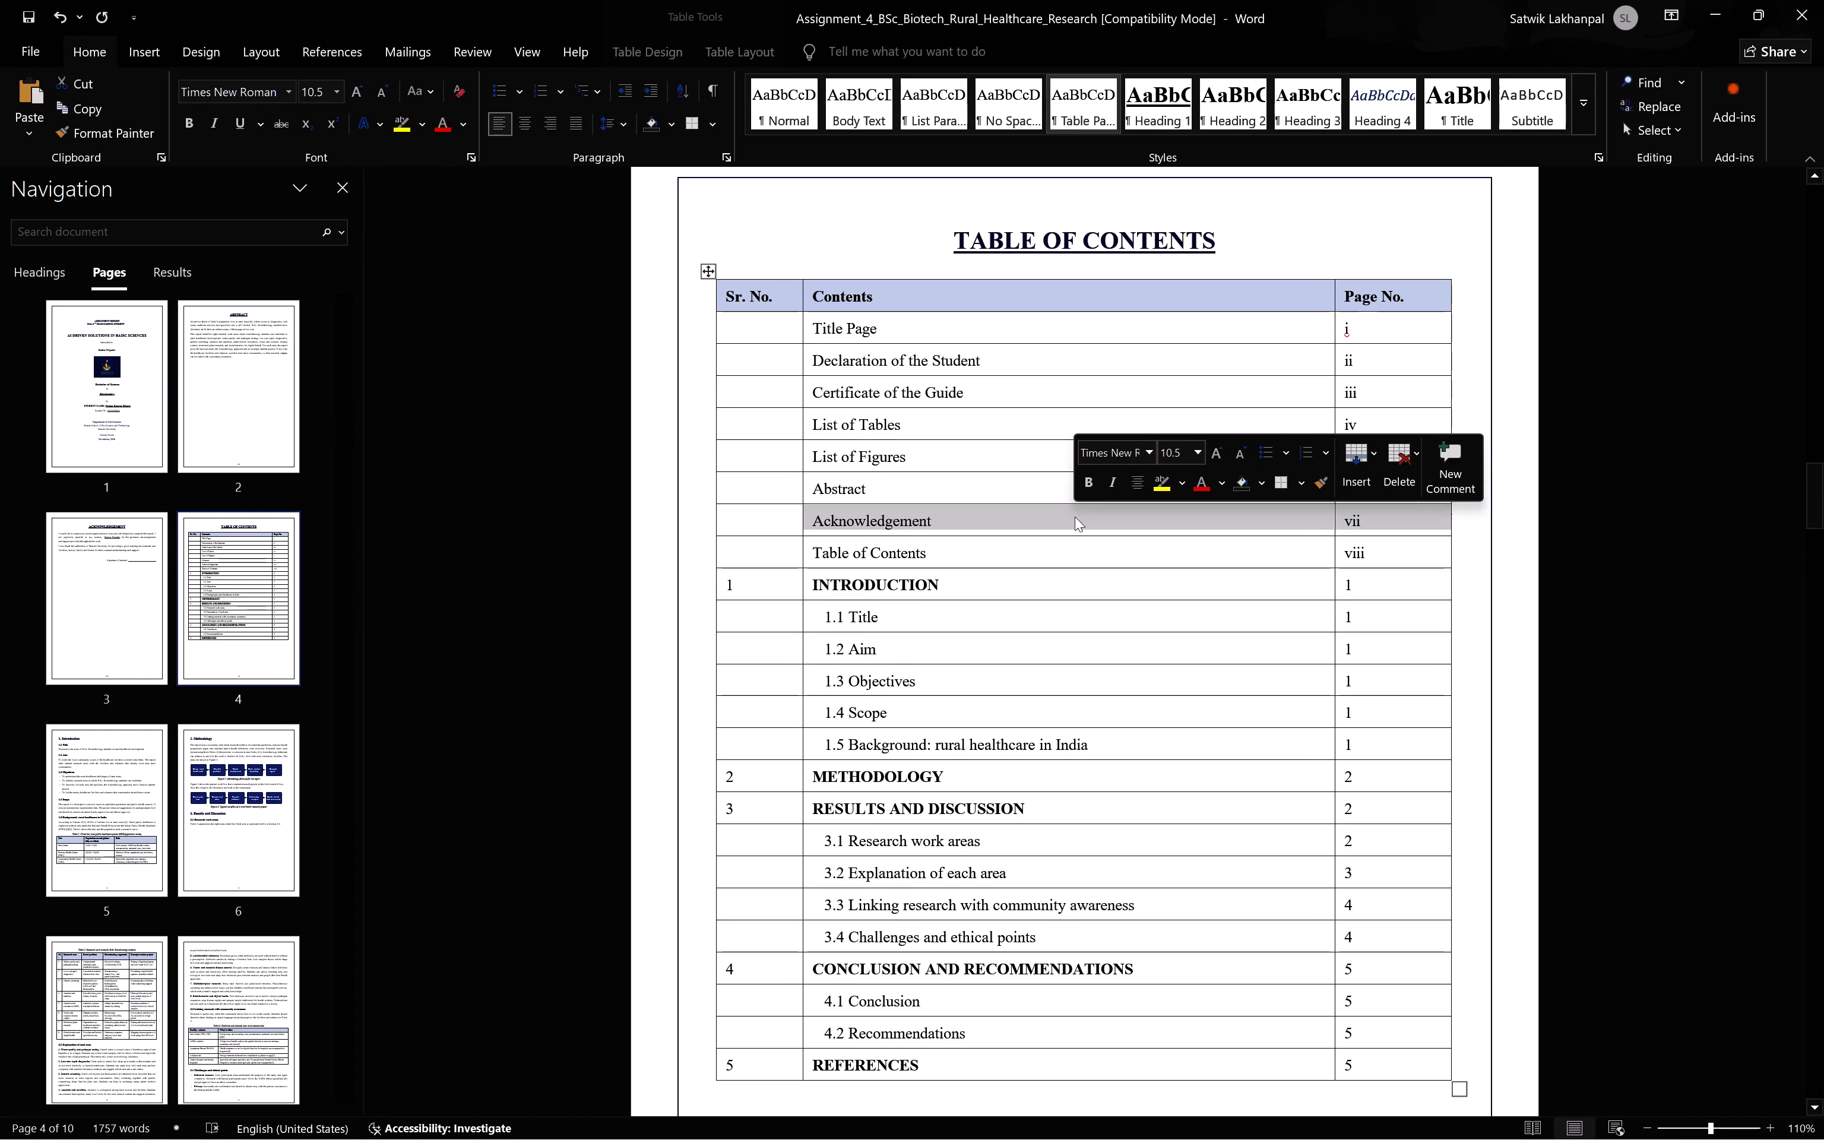
scroll(1210, 413, "up", 2)
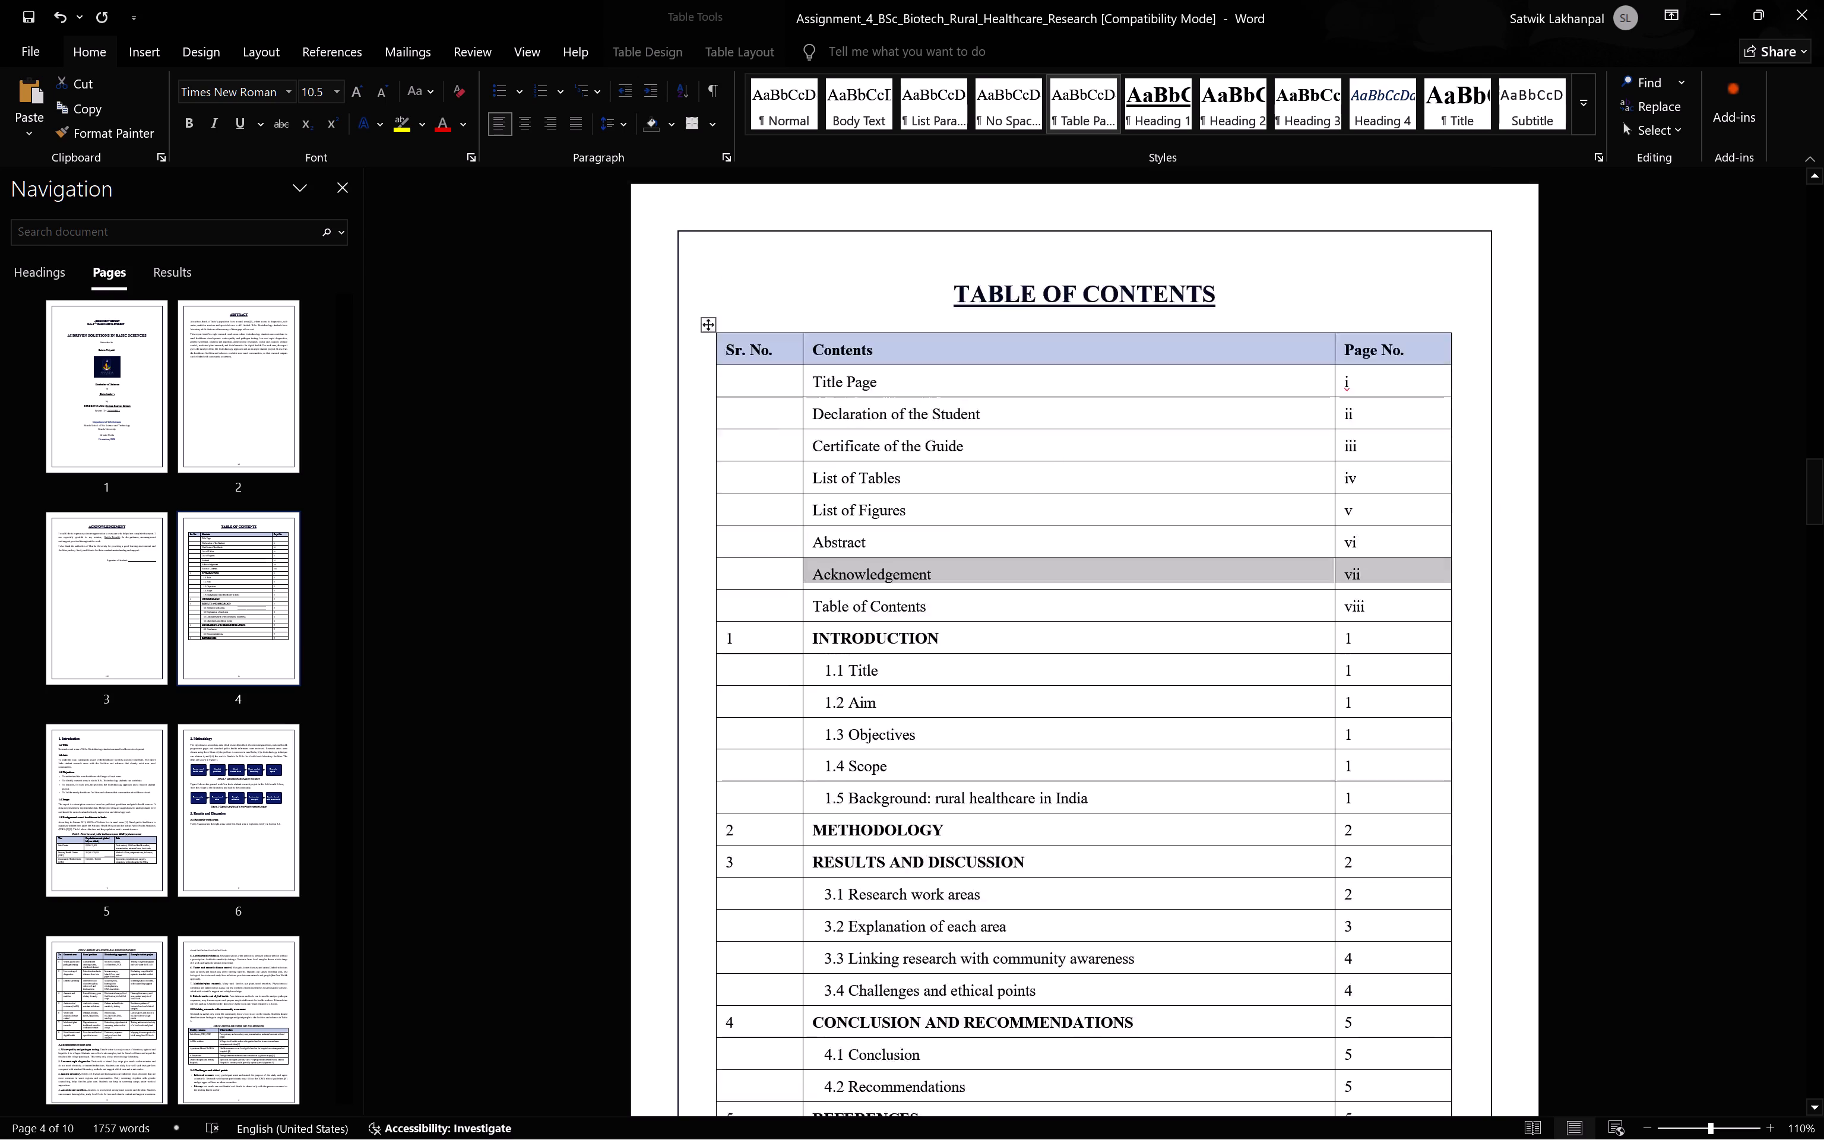
scroll(1210, 416, "up", 16)
left_click(223, 396)
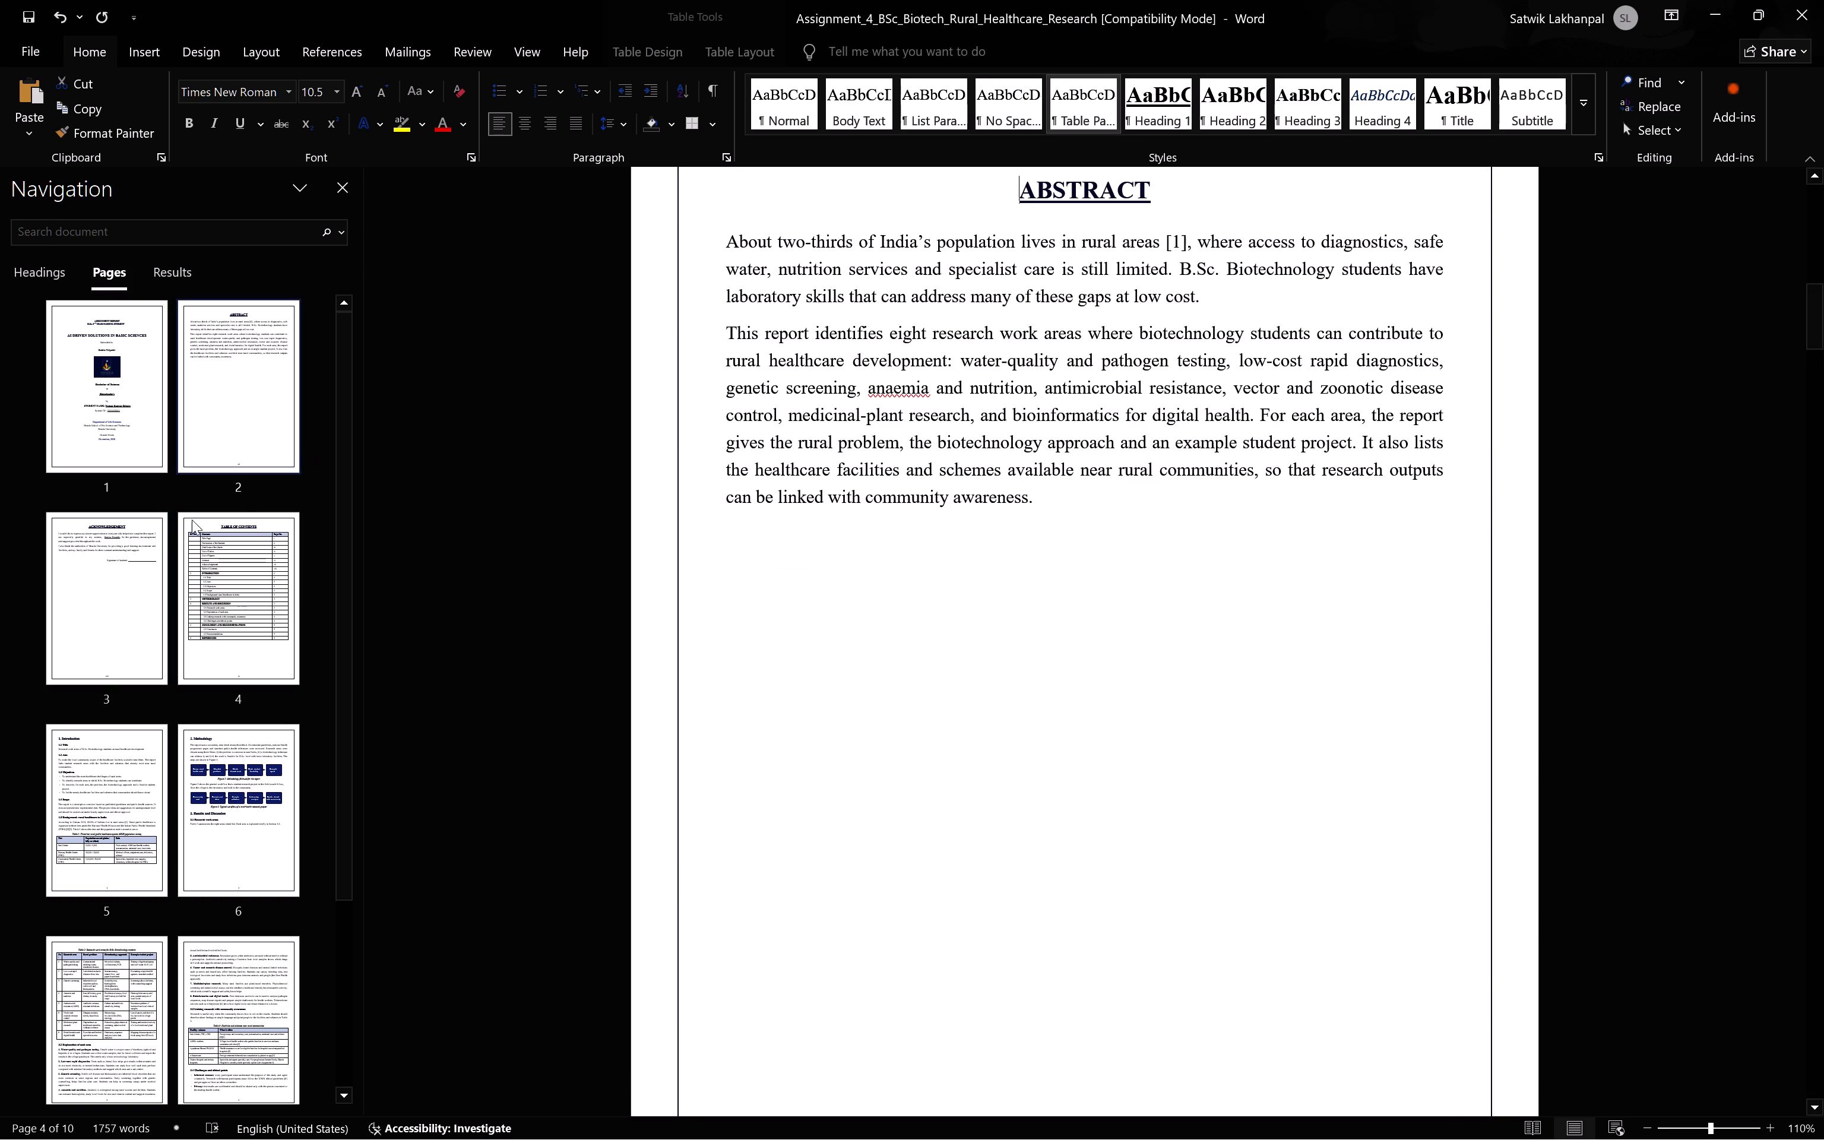
left_click(84, 576)
scroll(1027, 714, "down", 19)
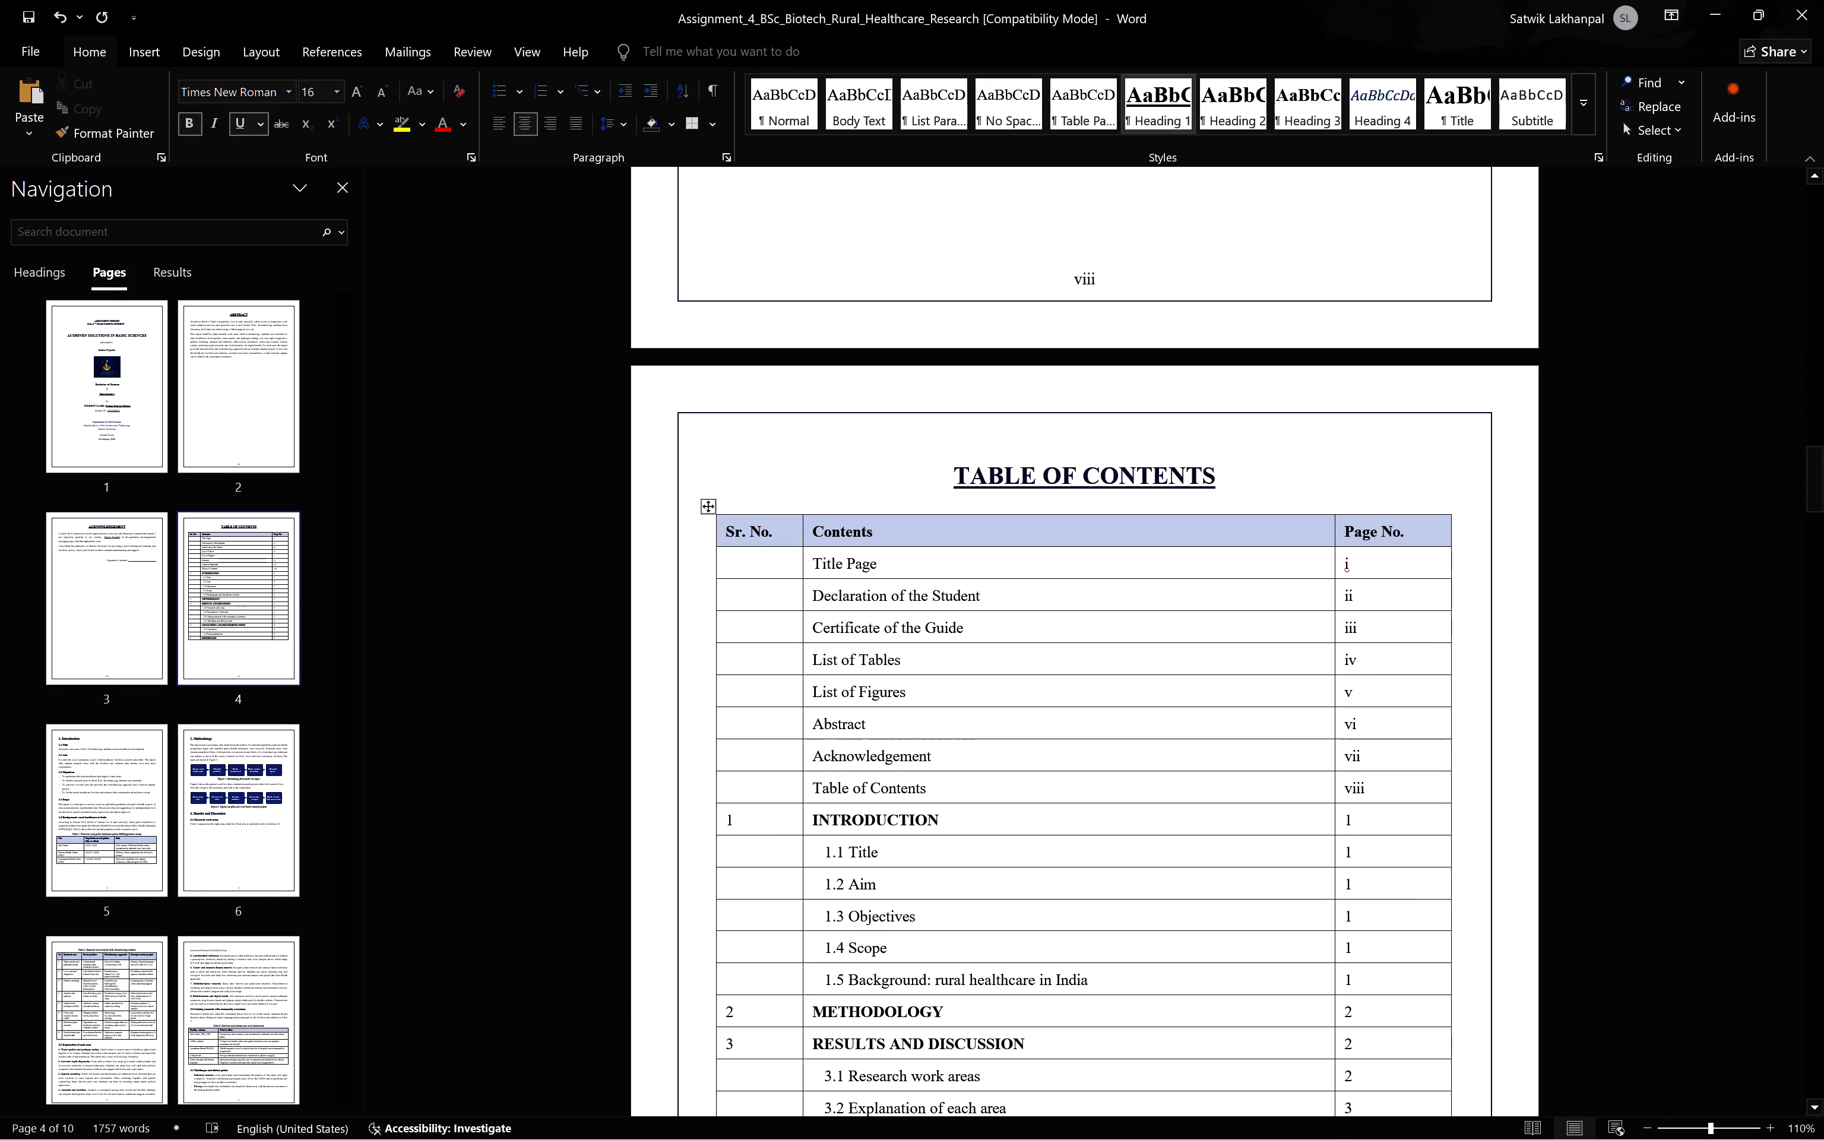
left_click(1007, 598)
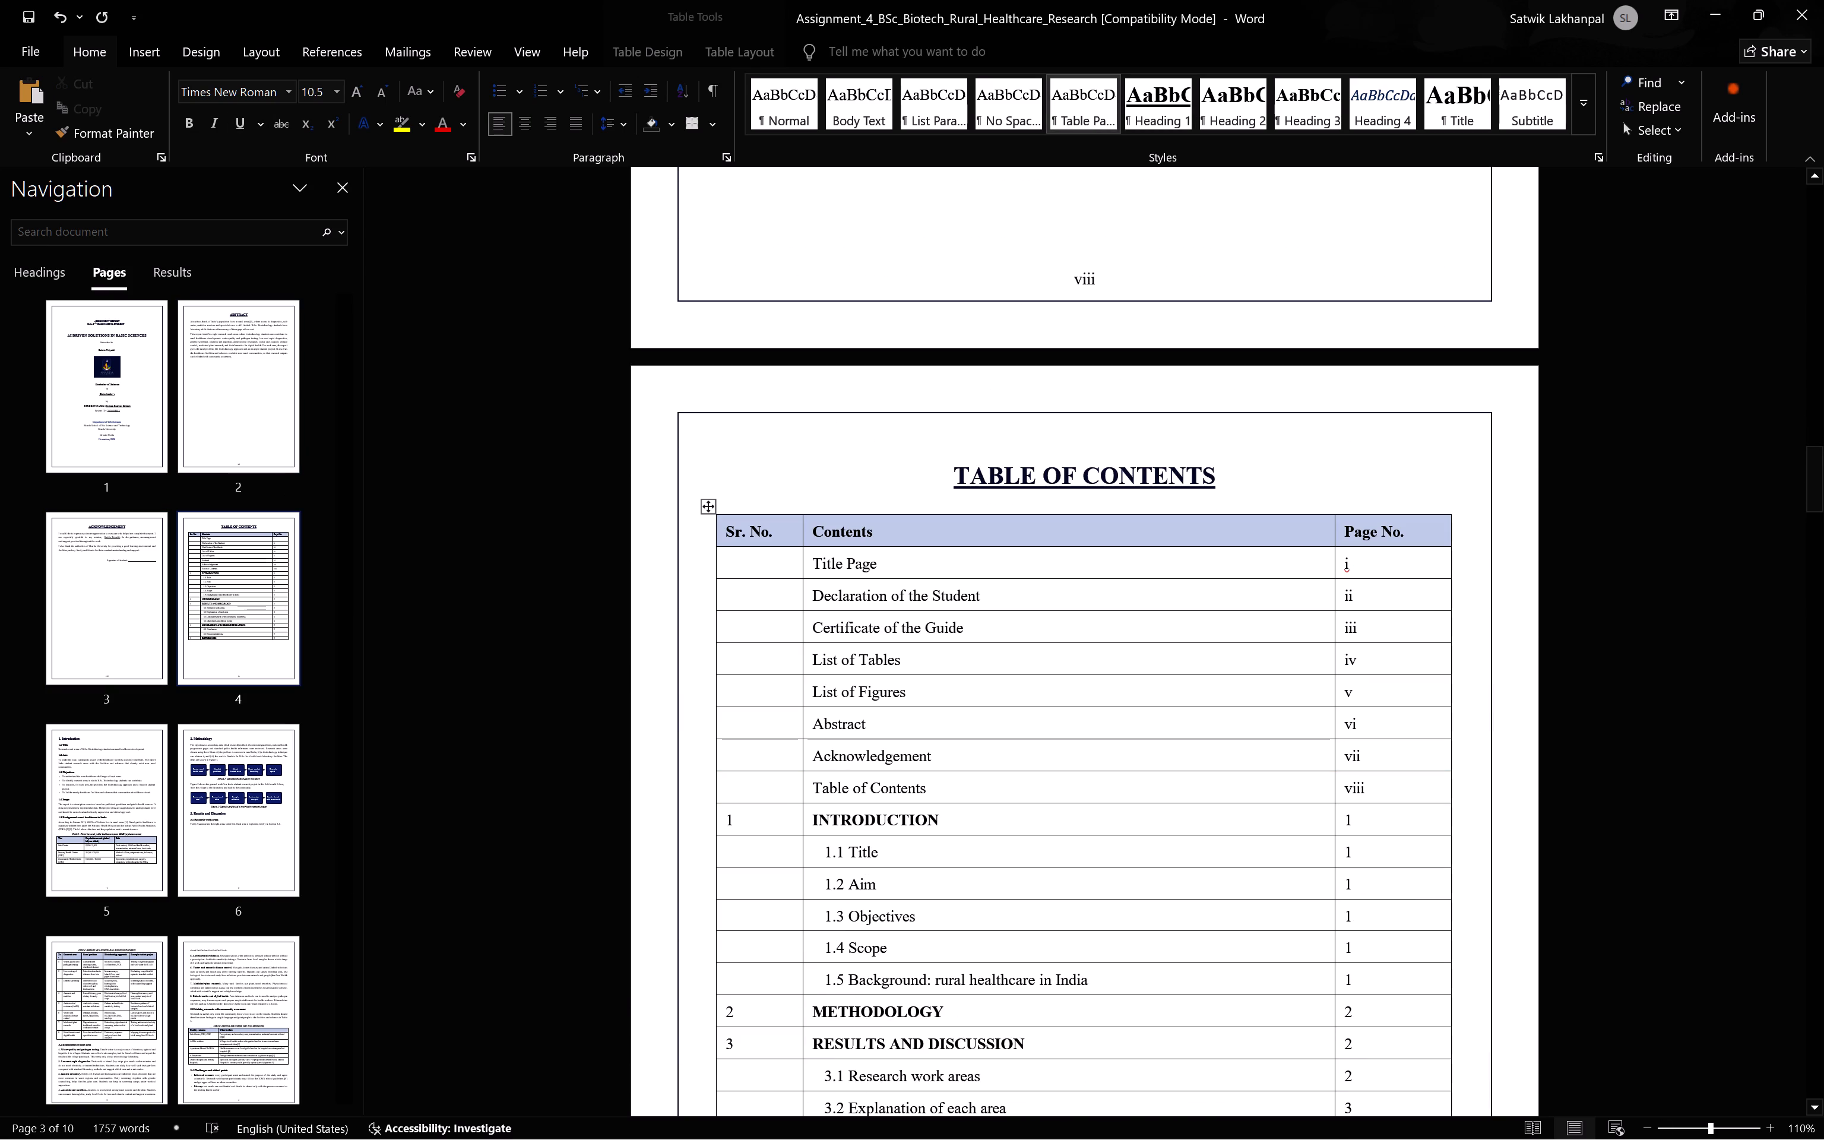
left_click_drag(1385, 599, 924, 592)
key("Delete")
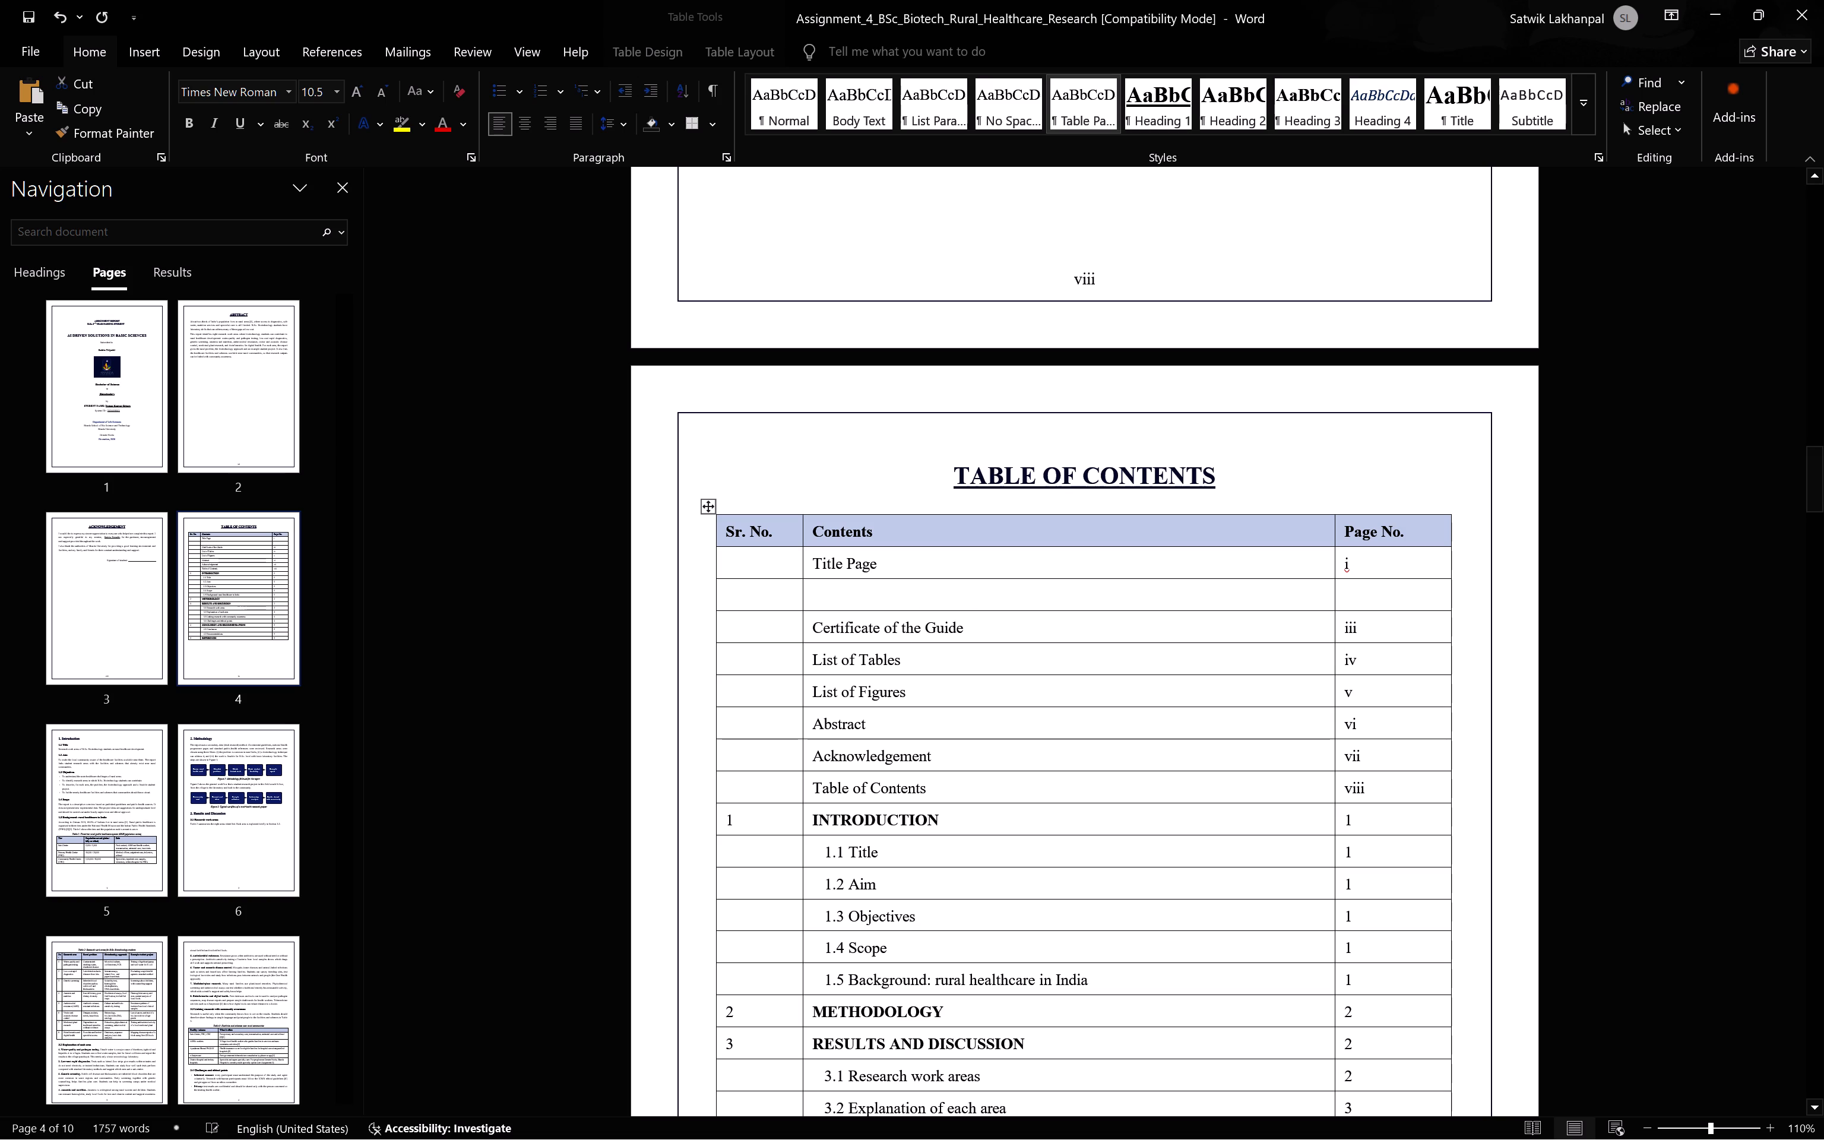
left_click_drag(1392, 628, 885, 680)
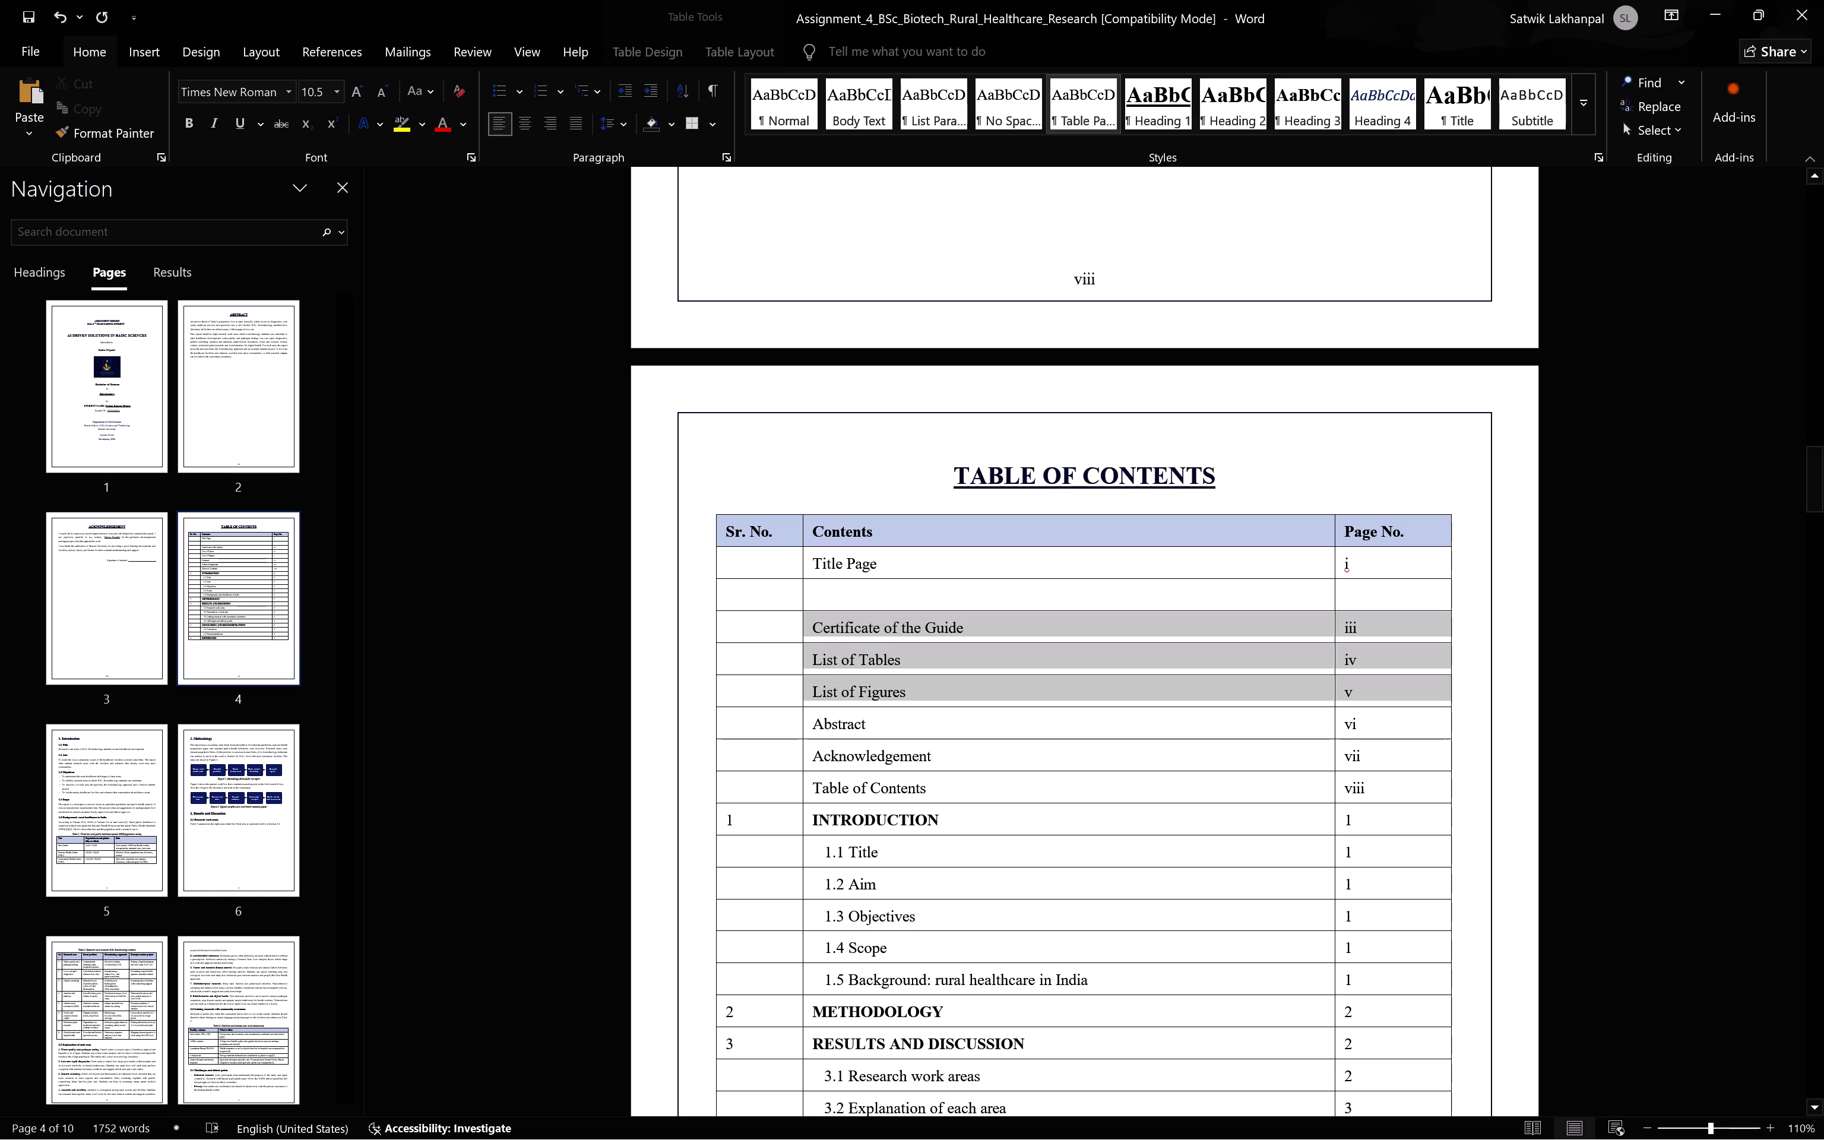
left_click_drag(885, 680, 973, 692)
key("Delete")
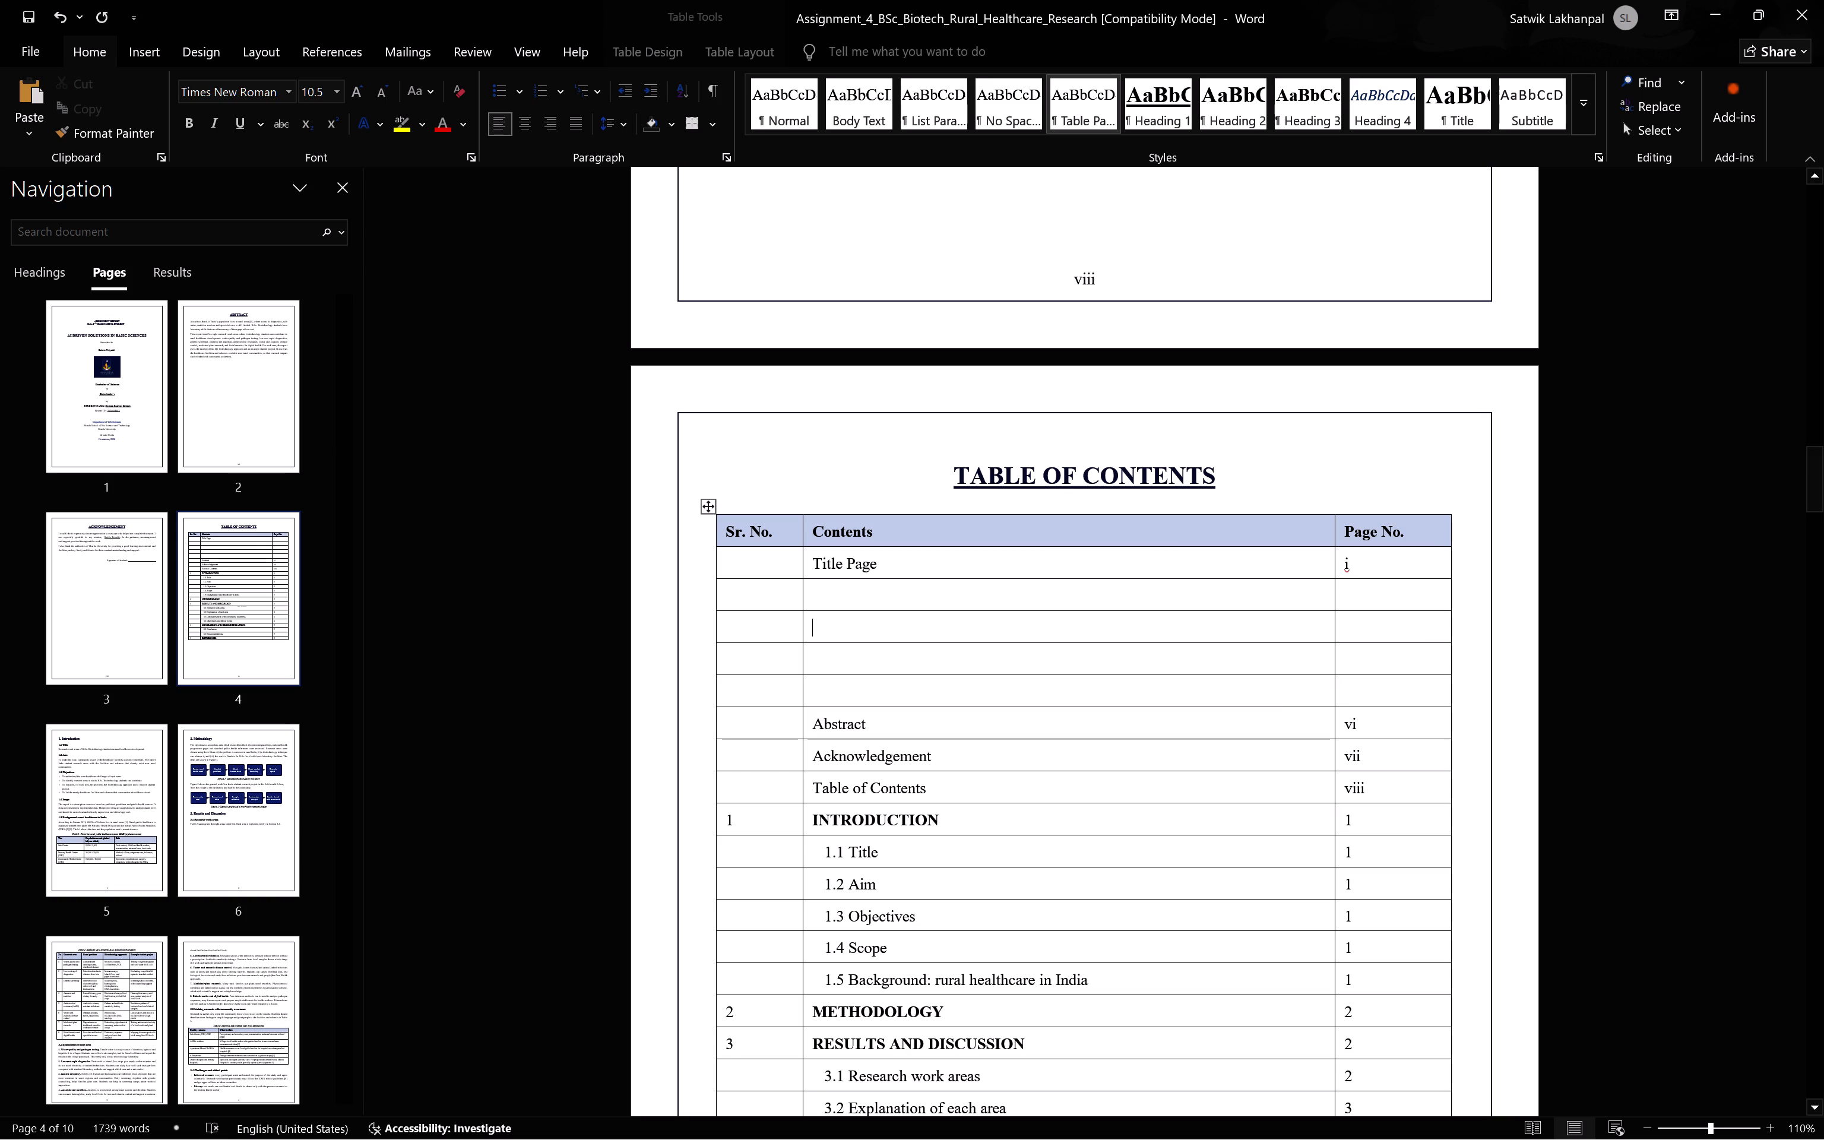
Copy the Abstract, Acknowledgement and Table of Contents entries with their page numbers into the empty rows directly below Title Page.
left_click_drag(1392, 727, 994, 712)
key("ctrl+c")
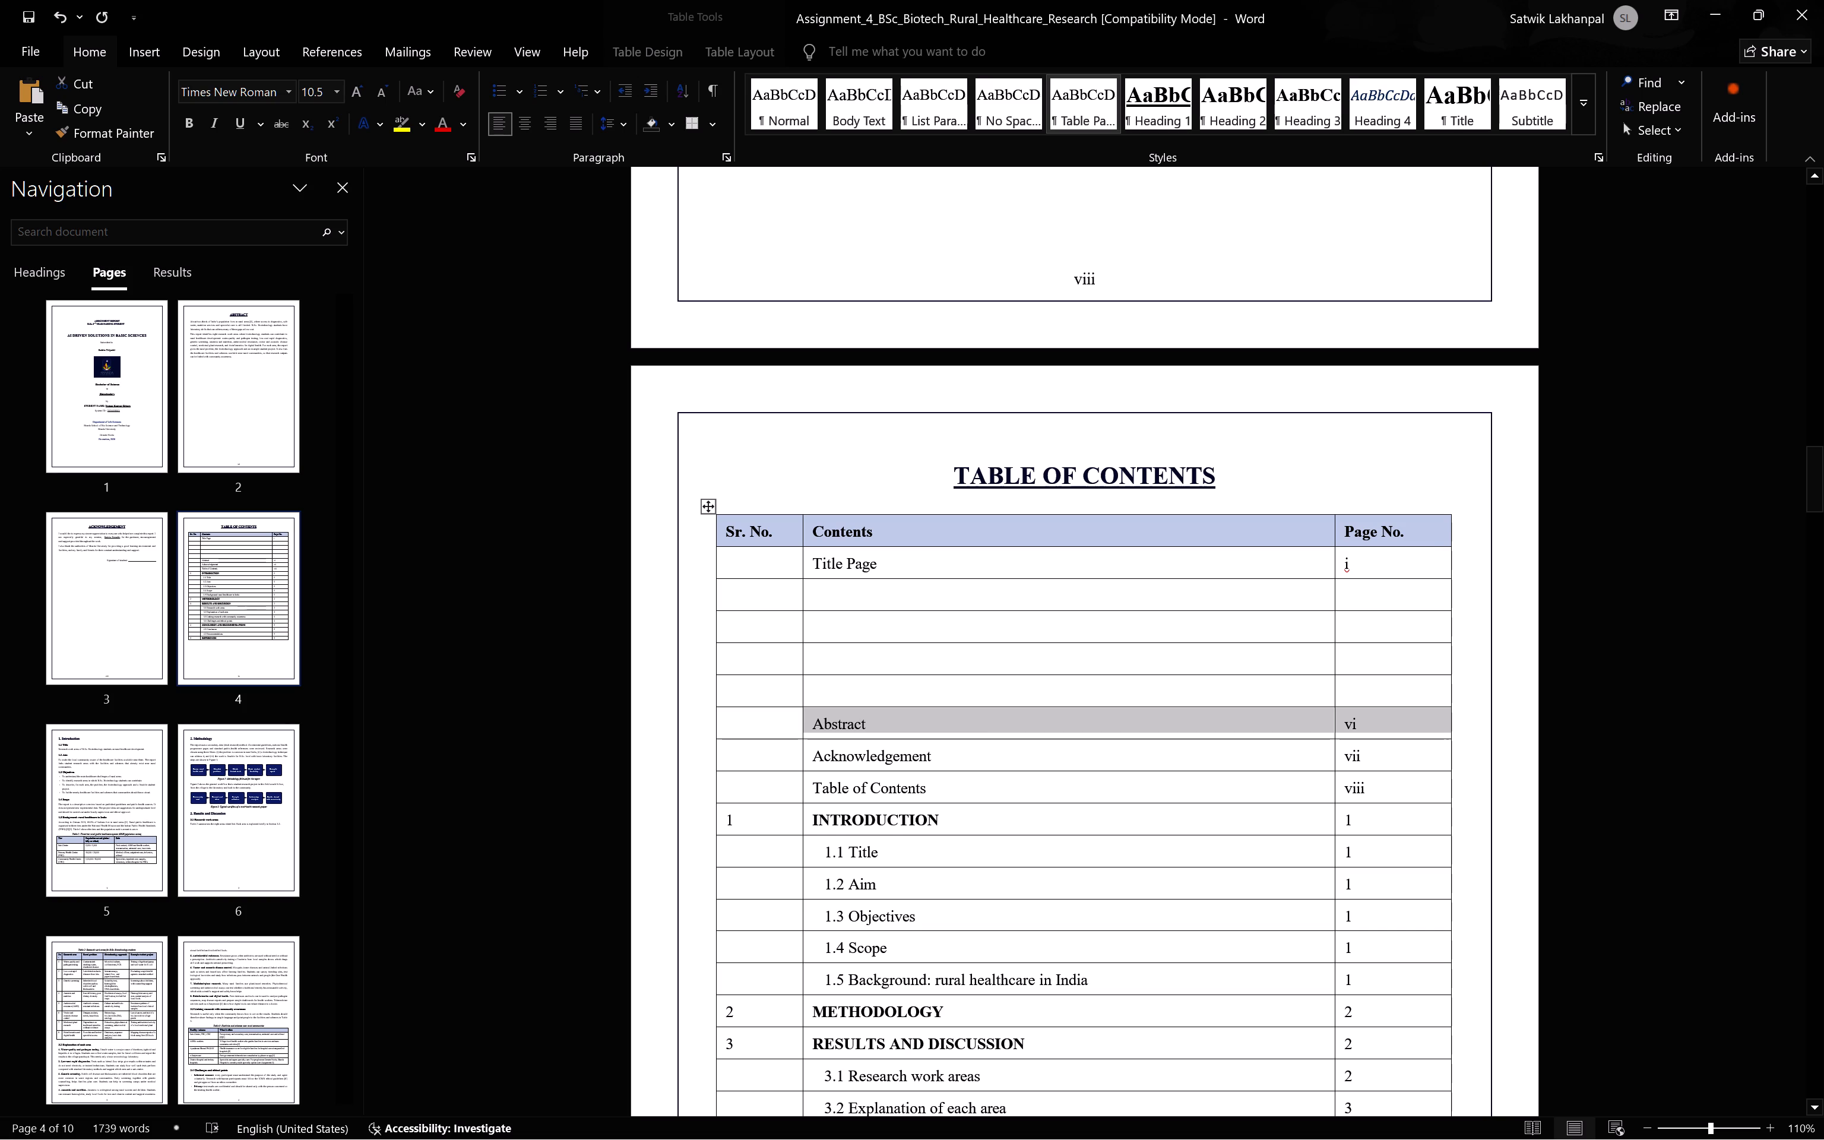
left_click(854, 590)
key("ctrl+v")
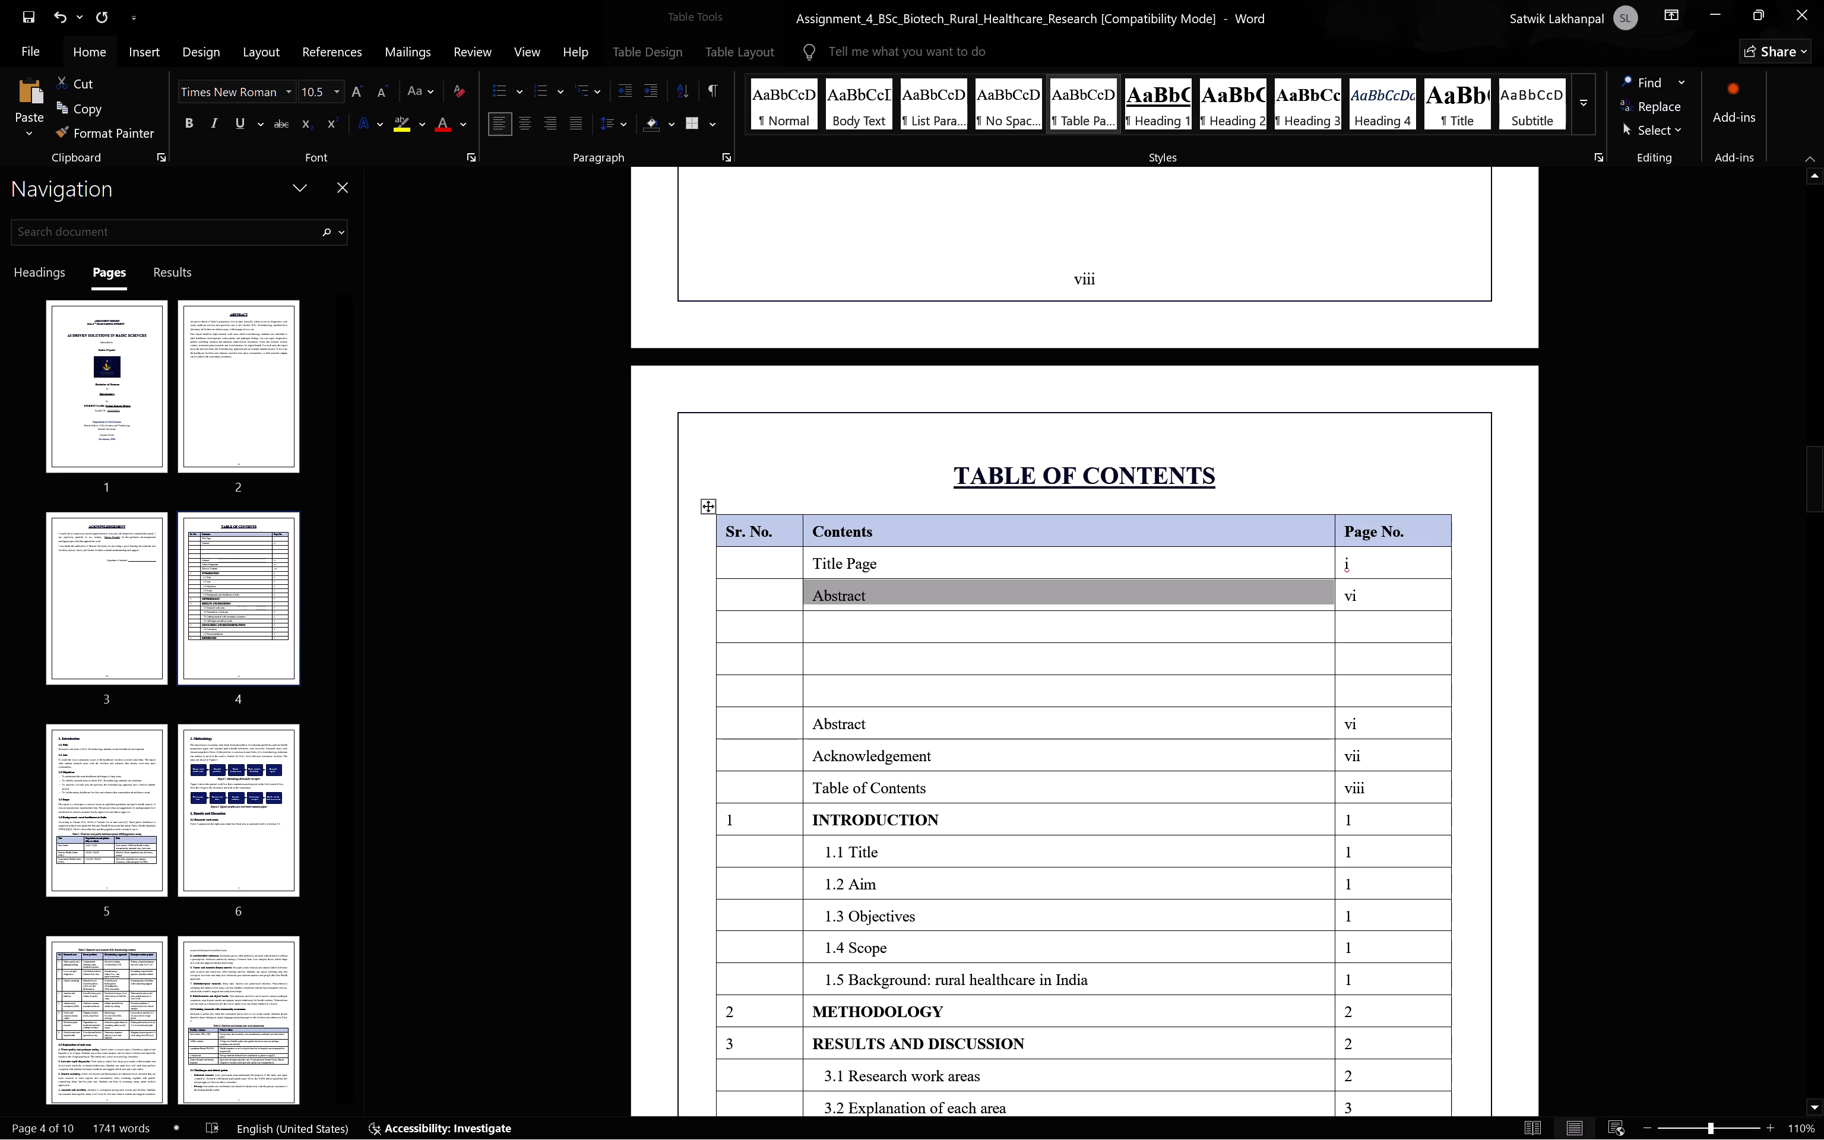
left_click_drag(1410, 761, 986, 758)
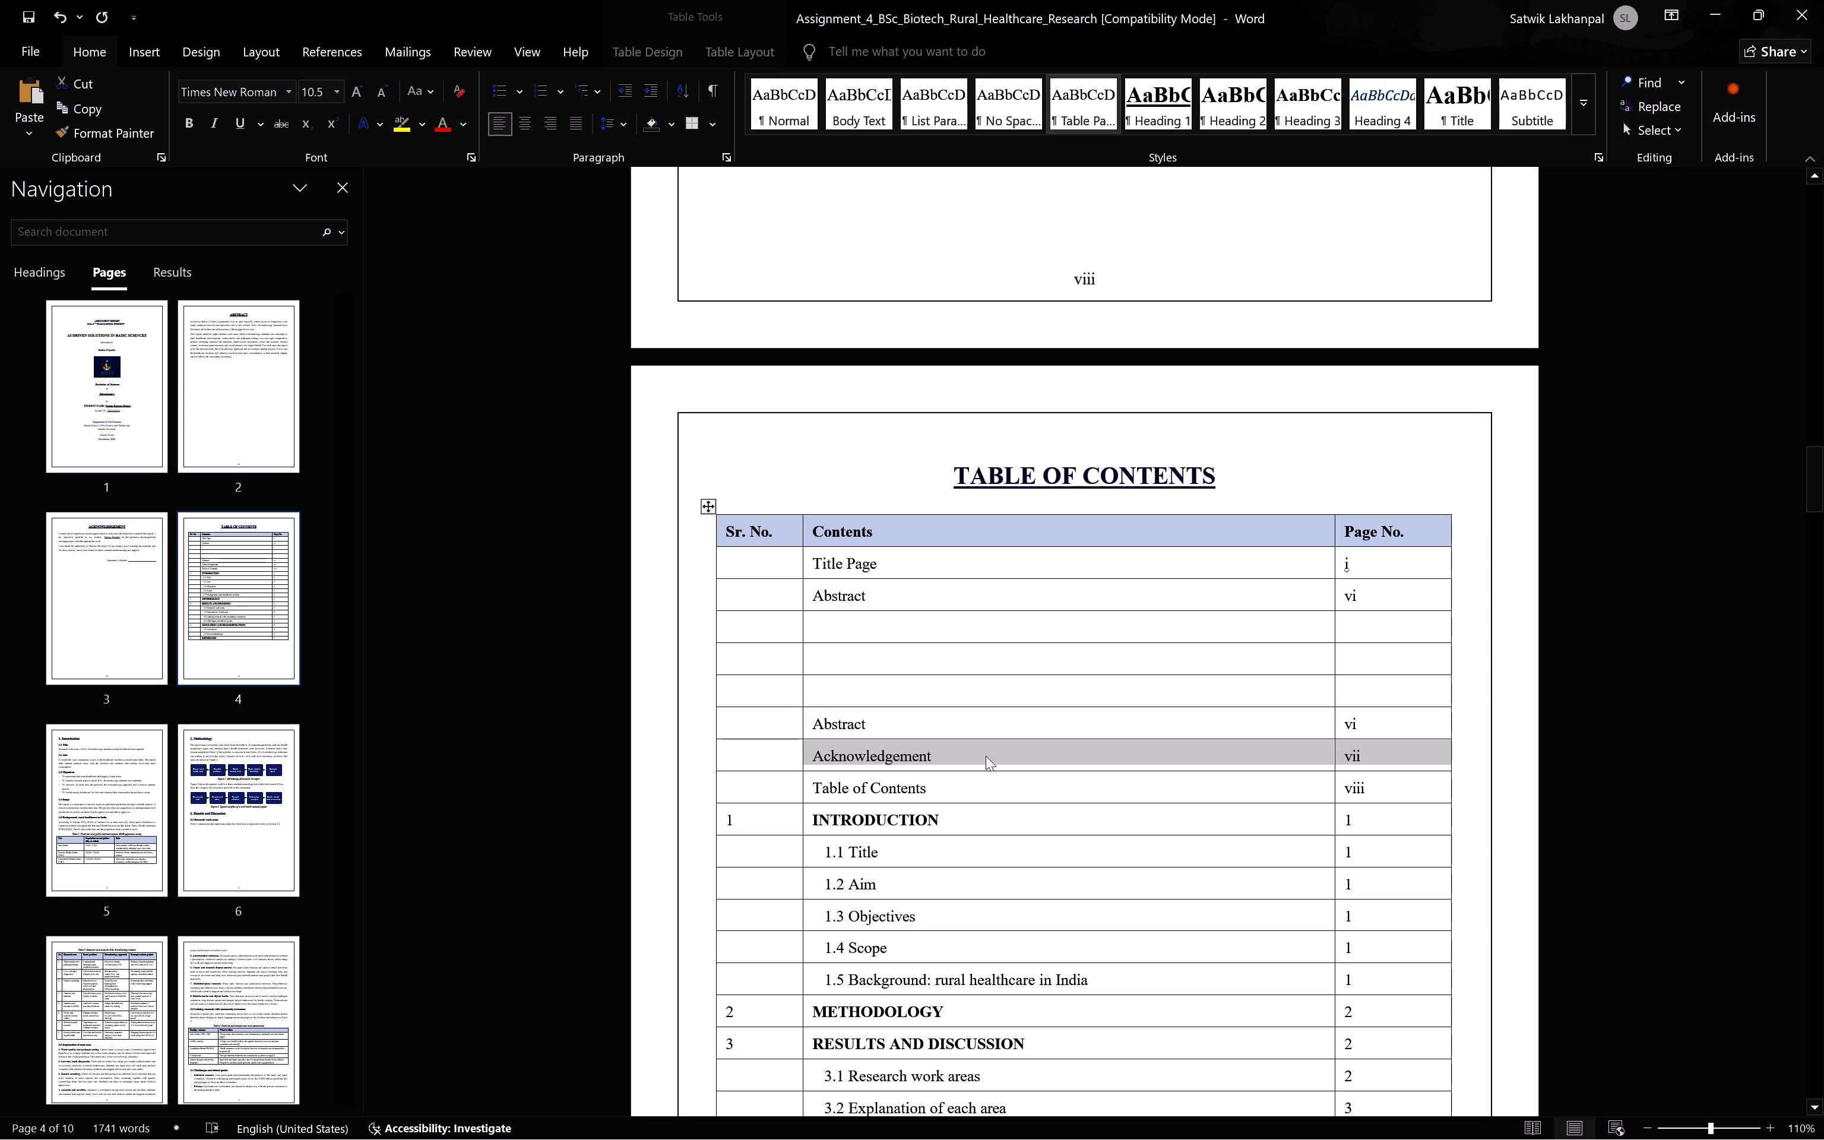
key("ctrl+c")
left_click_drag(854, 620, 856, 626)
key("ctrl+v")
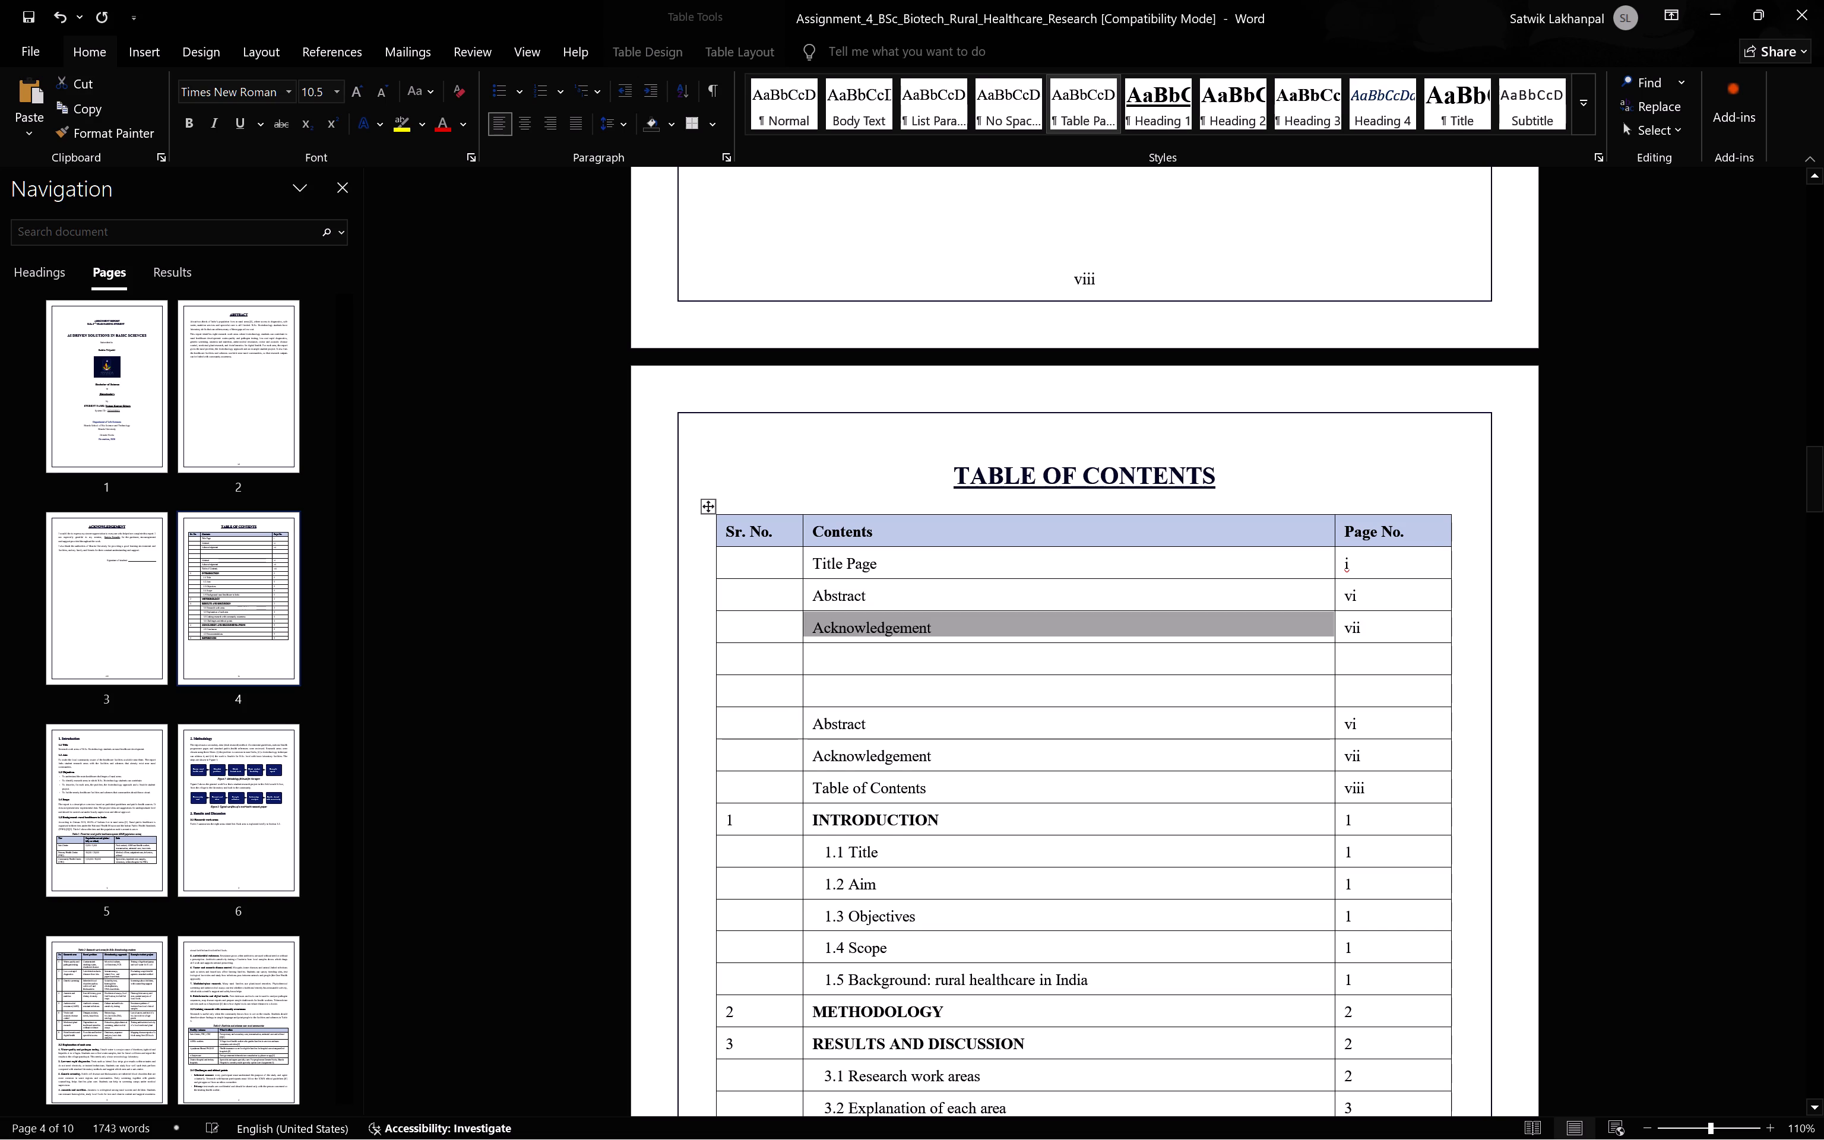
left_click_drag(1402, 780, 904, 771)
key("ctrl+c")
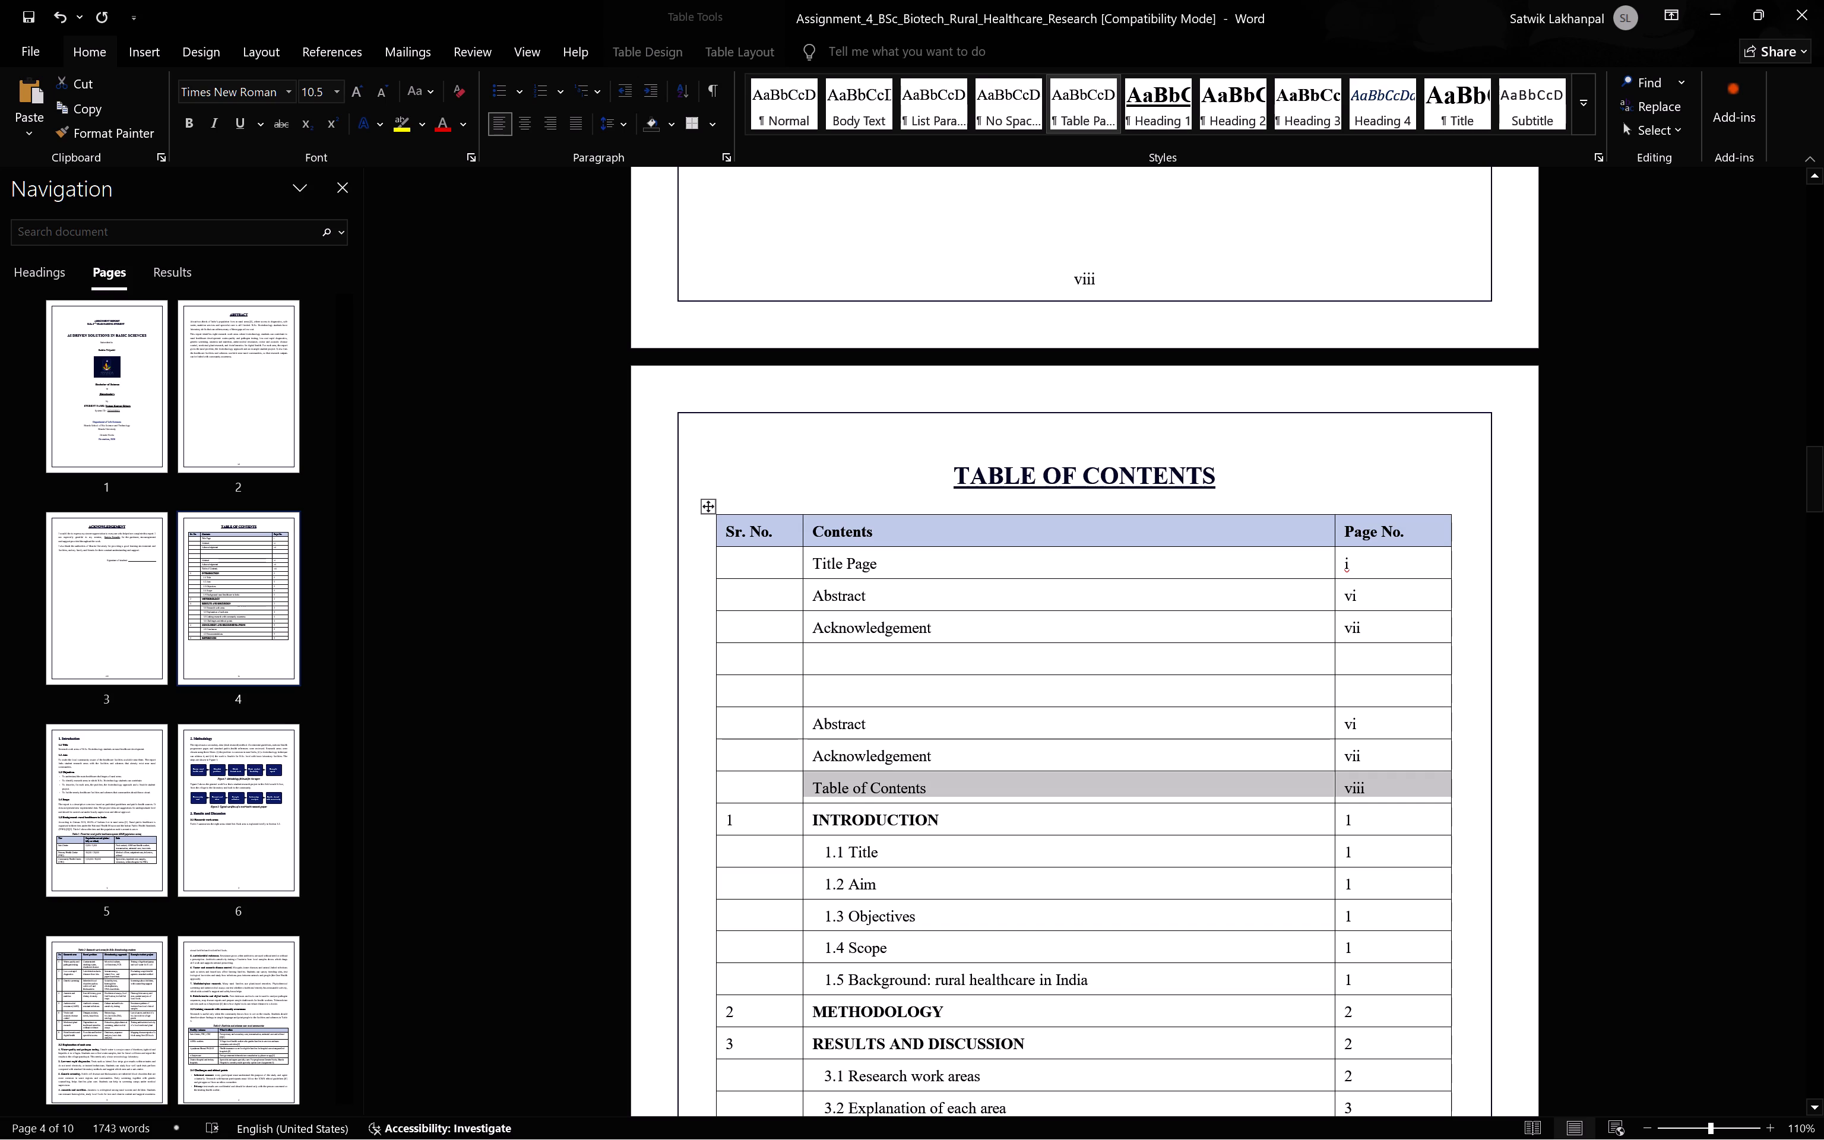
left_click(849, 661)
key("ctrl+v")
Clear the duplicate Abstract, Acknowledgement and Table of Contents entries in the rows just above INTRODUCTION.
scroll(961, 735, "down", 2)
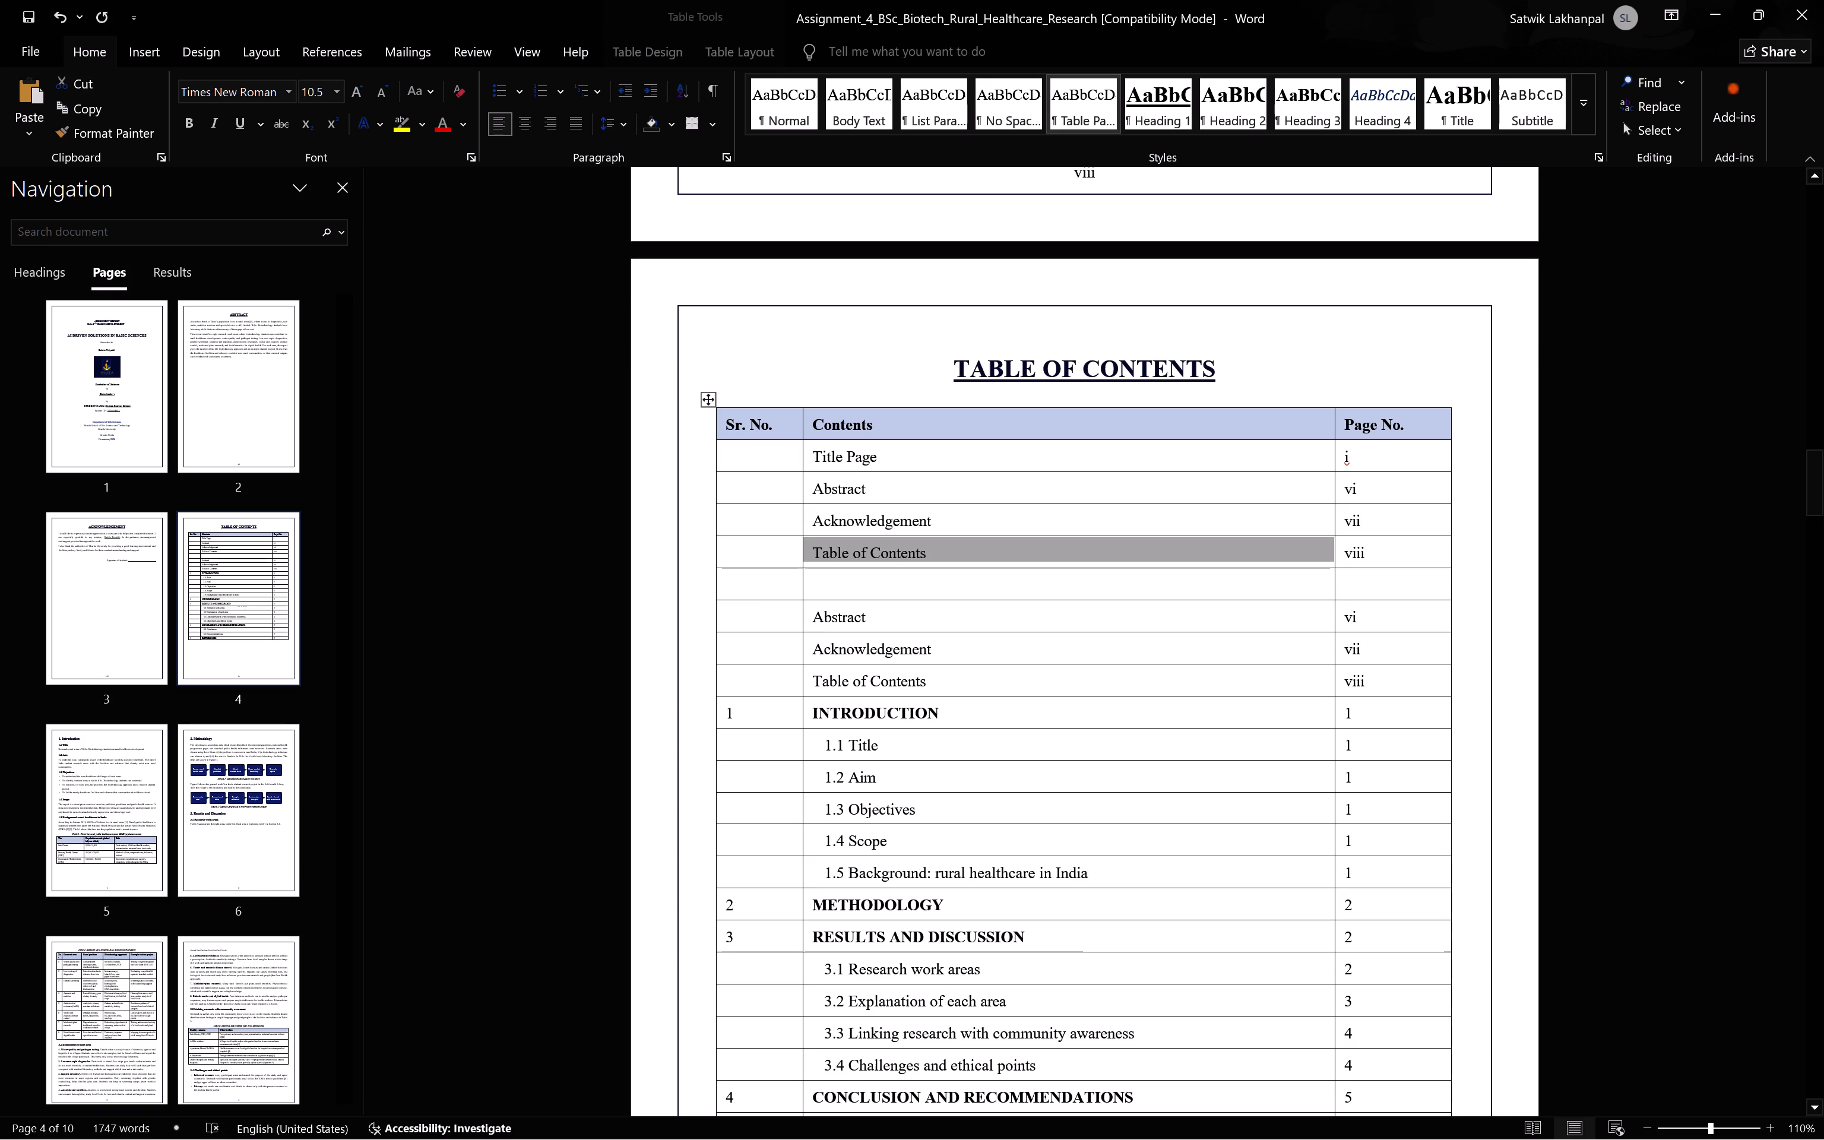
left_click_drag(1390, 688, 775, 616)
key("Delete")
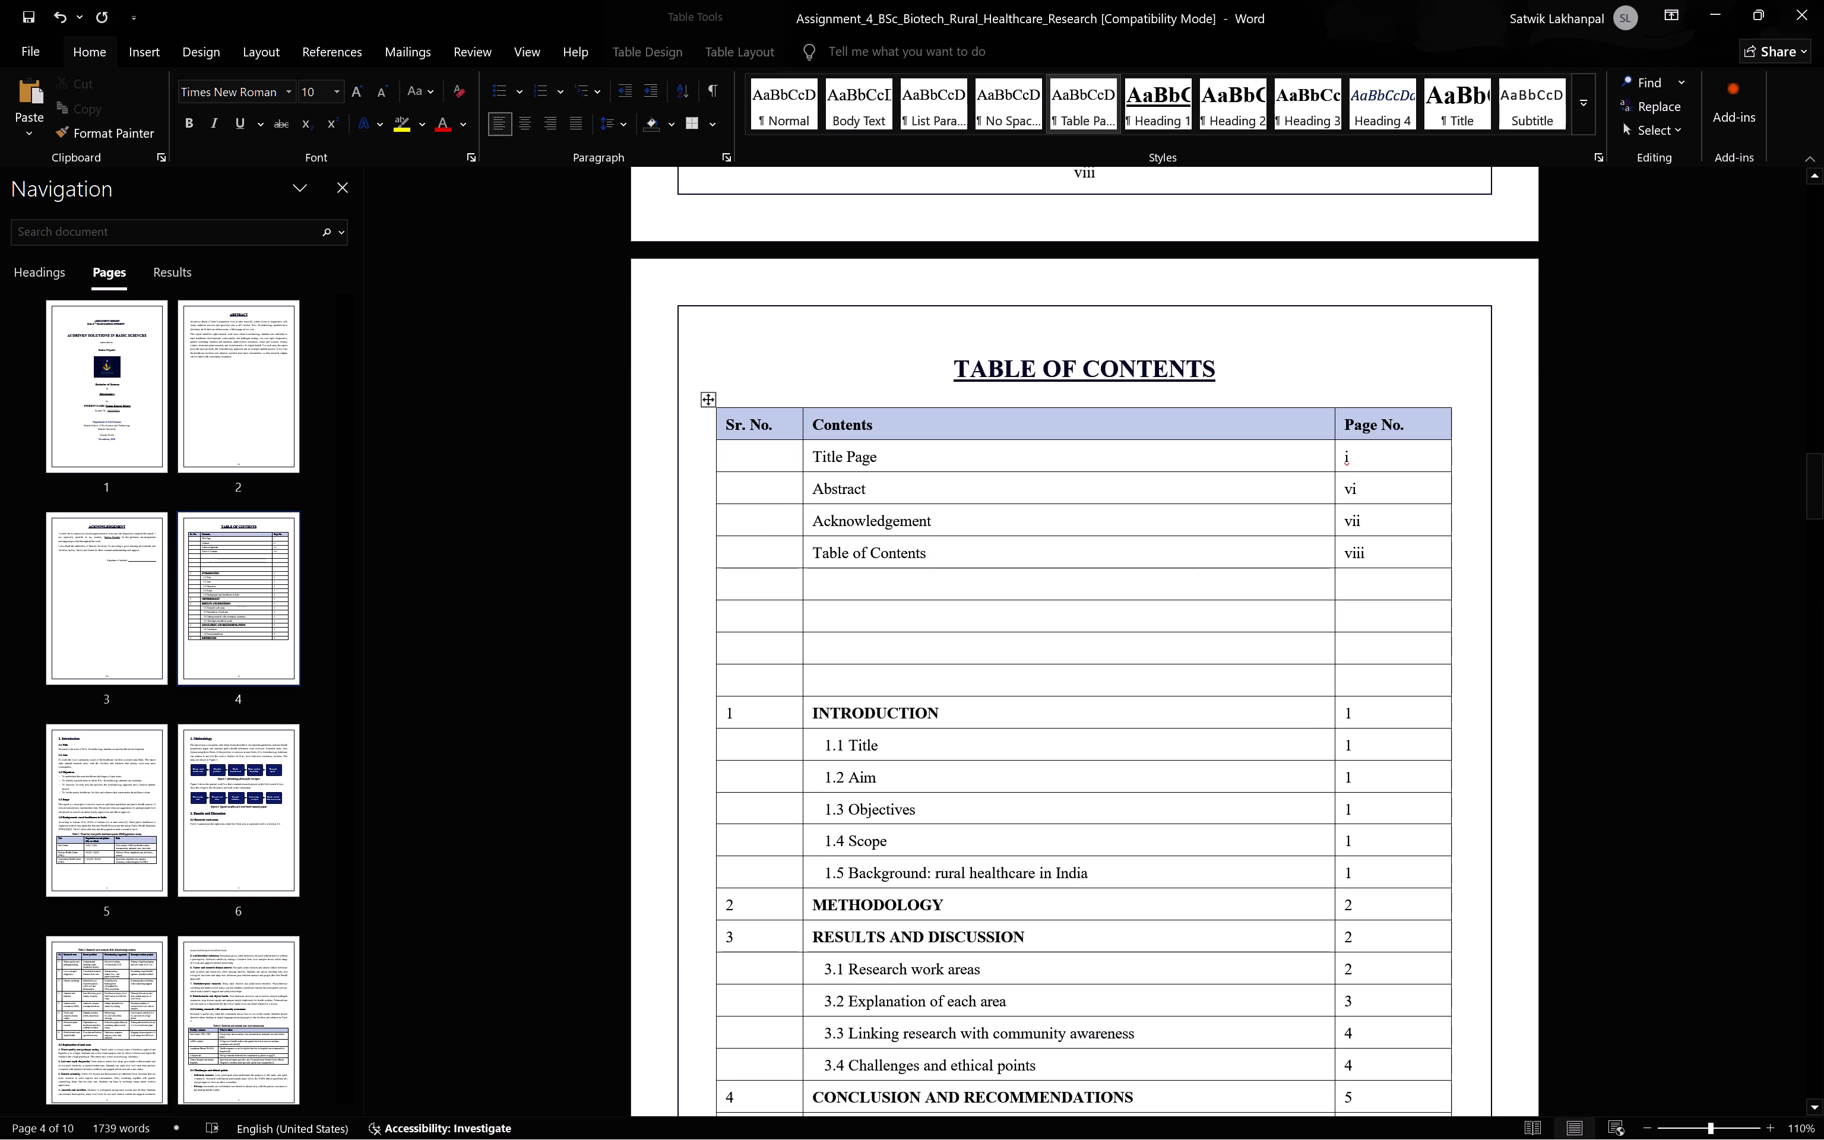
right_click(738, 613)
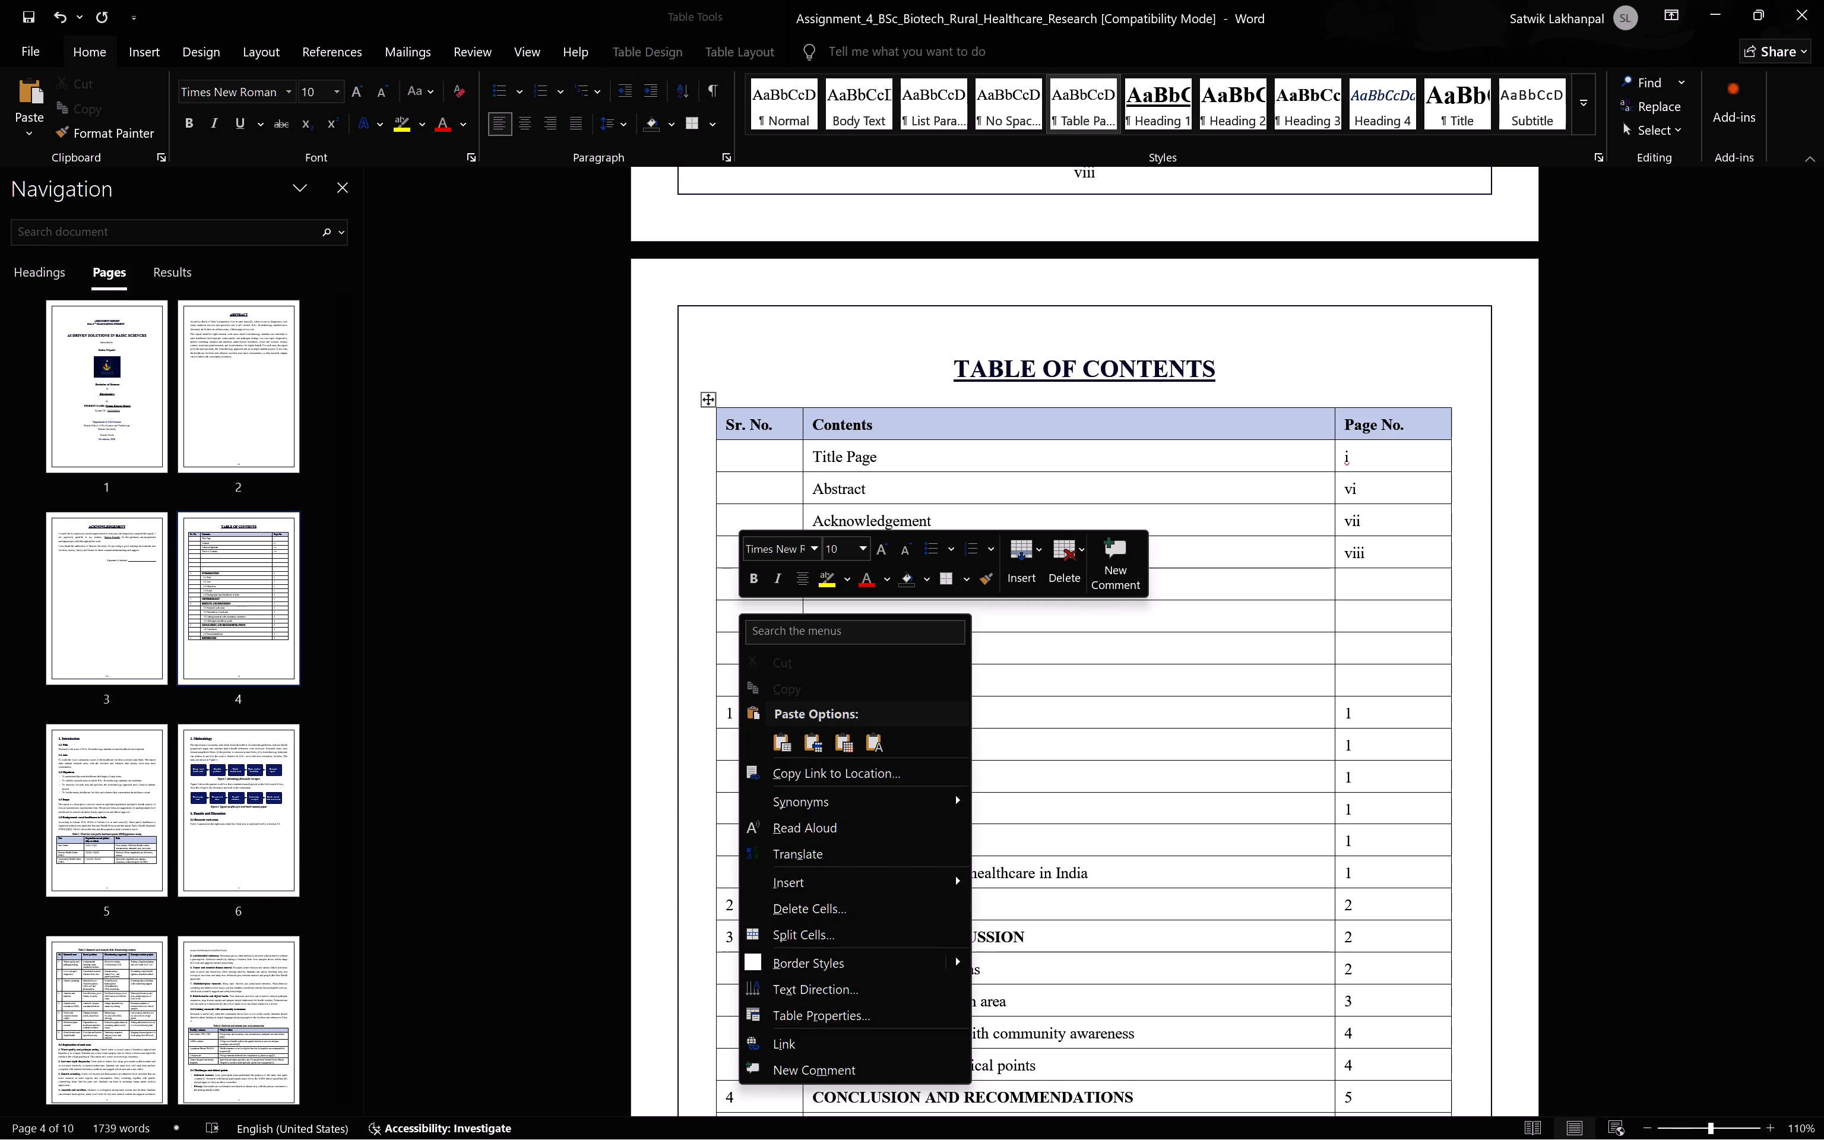
left_click(1092, 638)
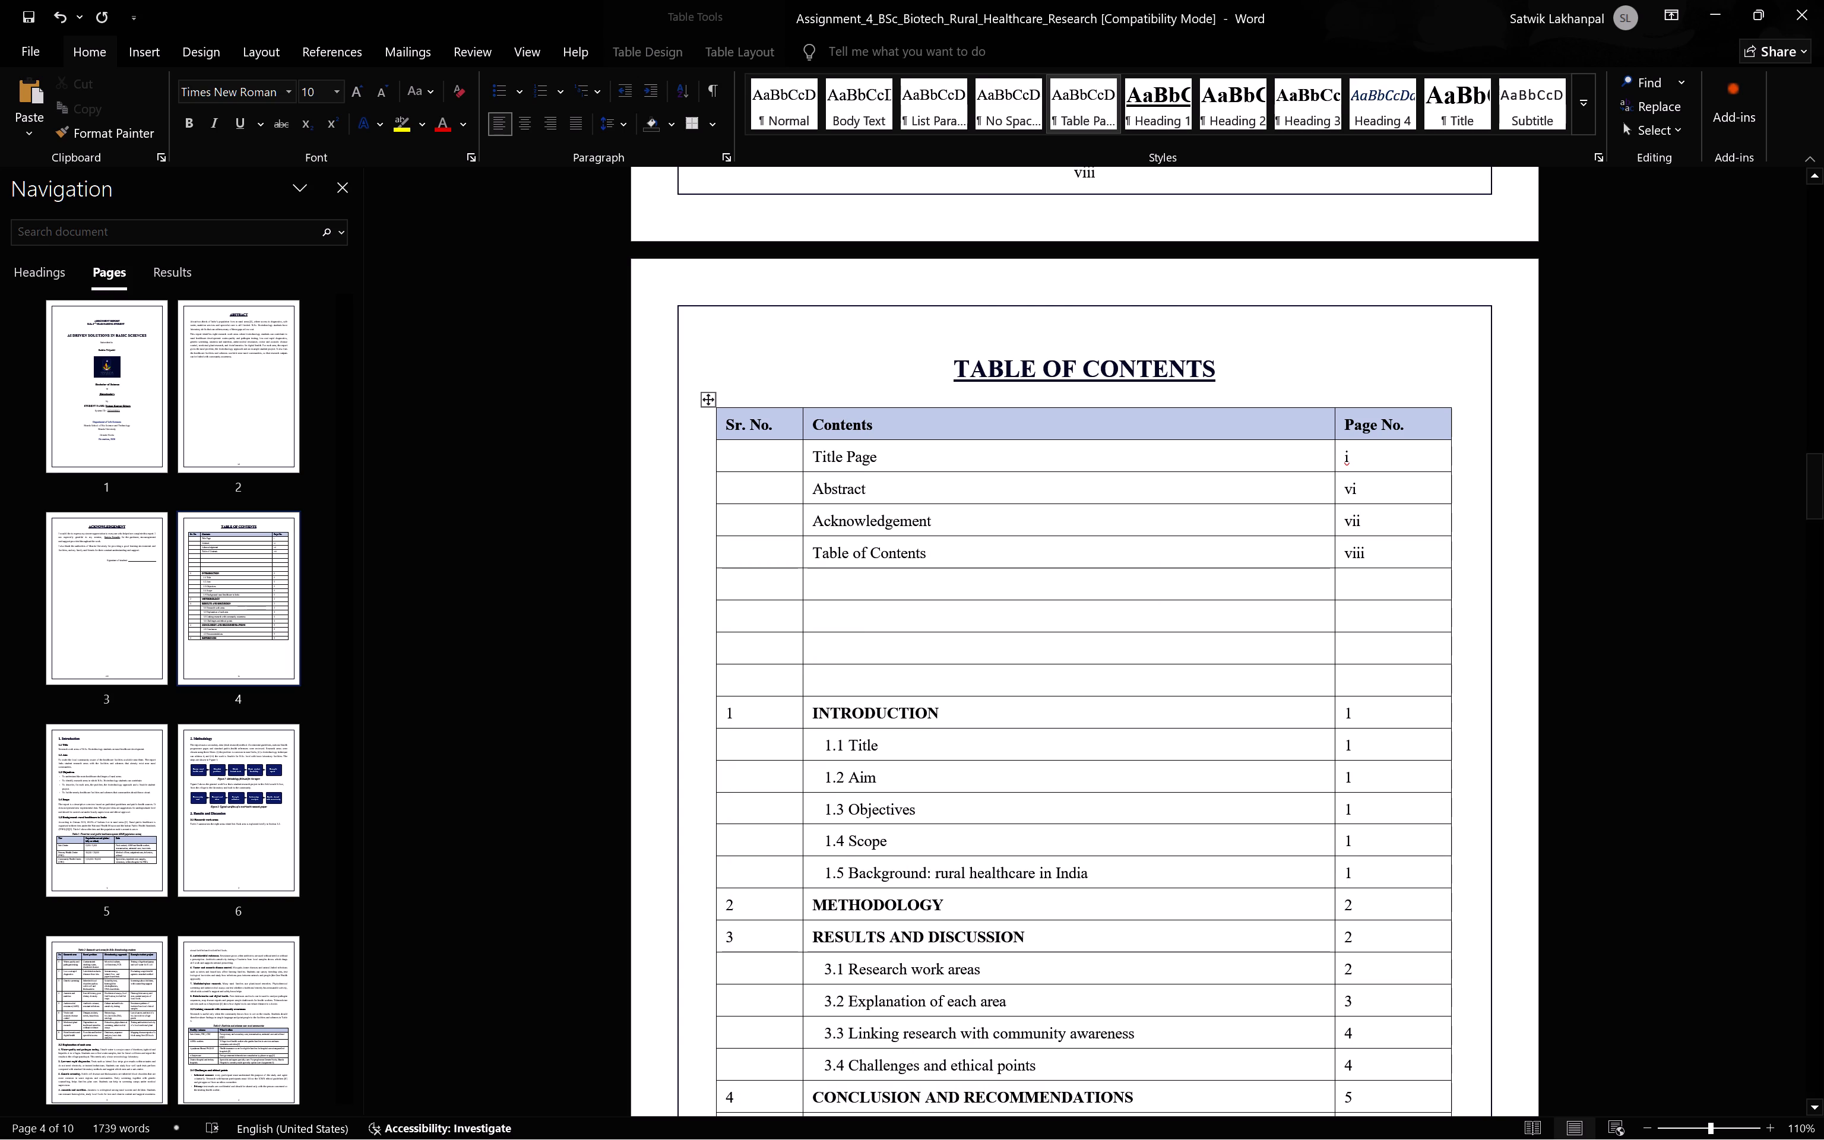
Copy the rows from INTRODUCTION through REFERENCES and paste them starting at the first empty row below Table of Contents.
scroll(1154, 693, "down", 2)
left_click_drag(724, 605, 1069, 881)
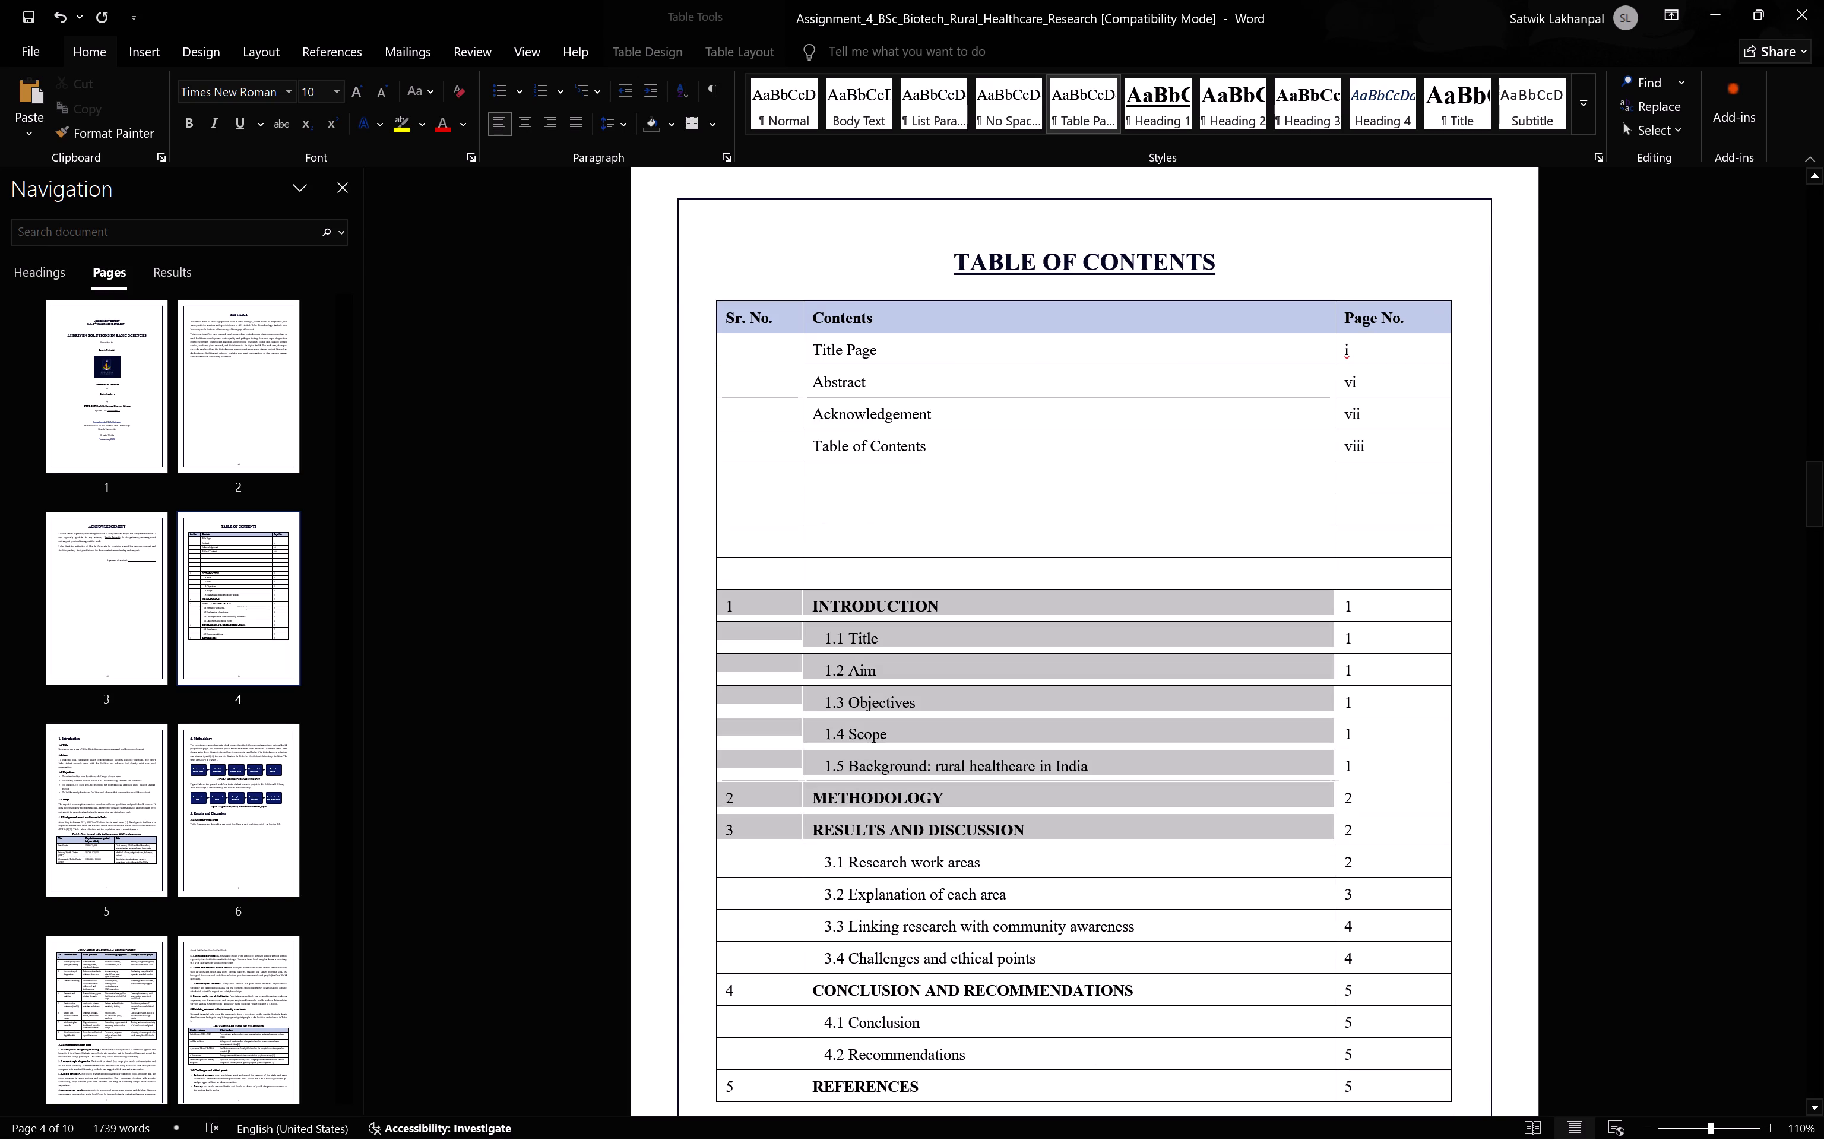
left_click_drag(1069, 881, 1341, 984)
scroll(1081, 861, "down", 2)
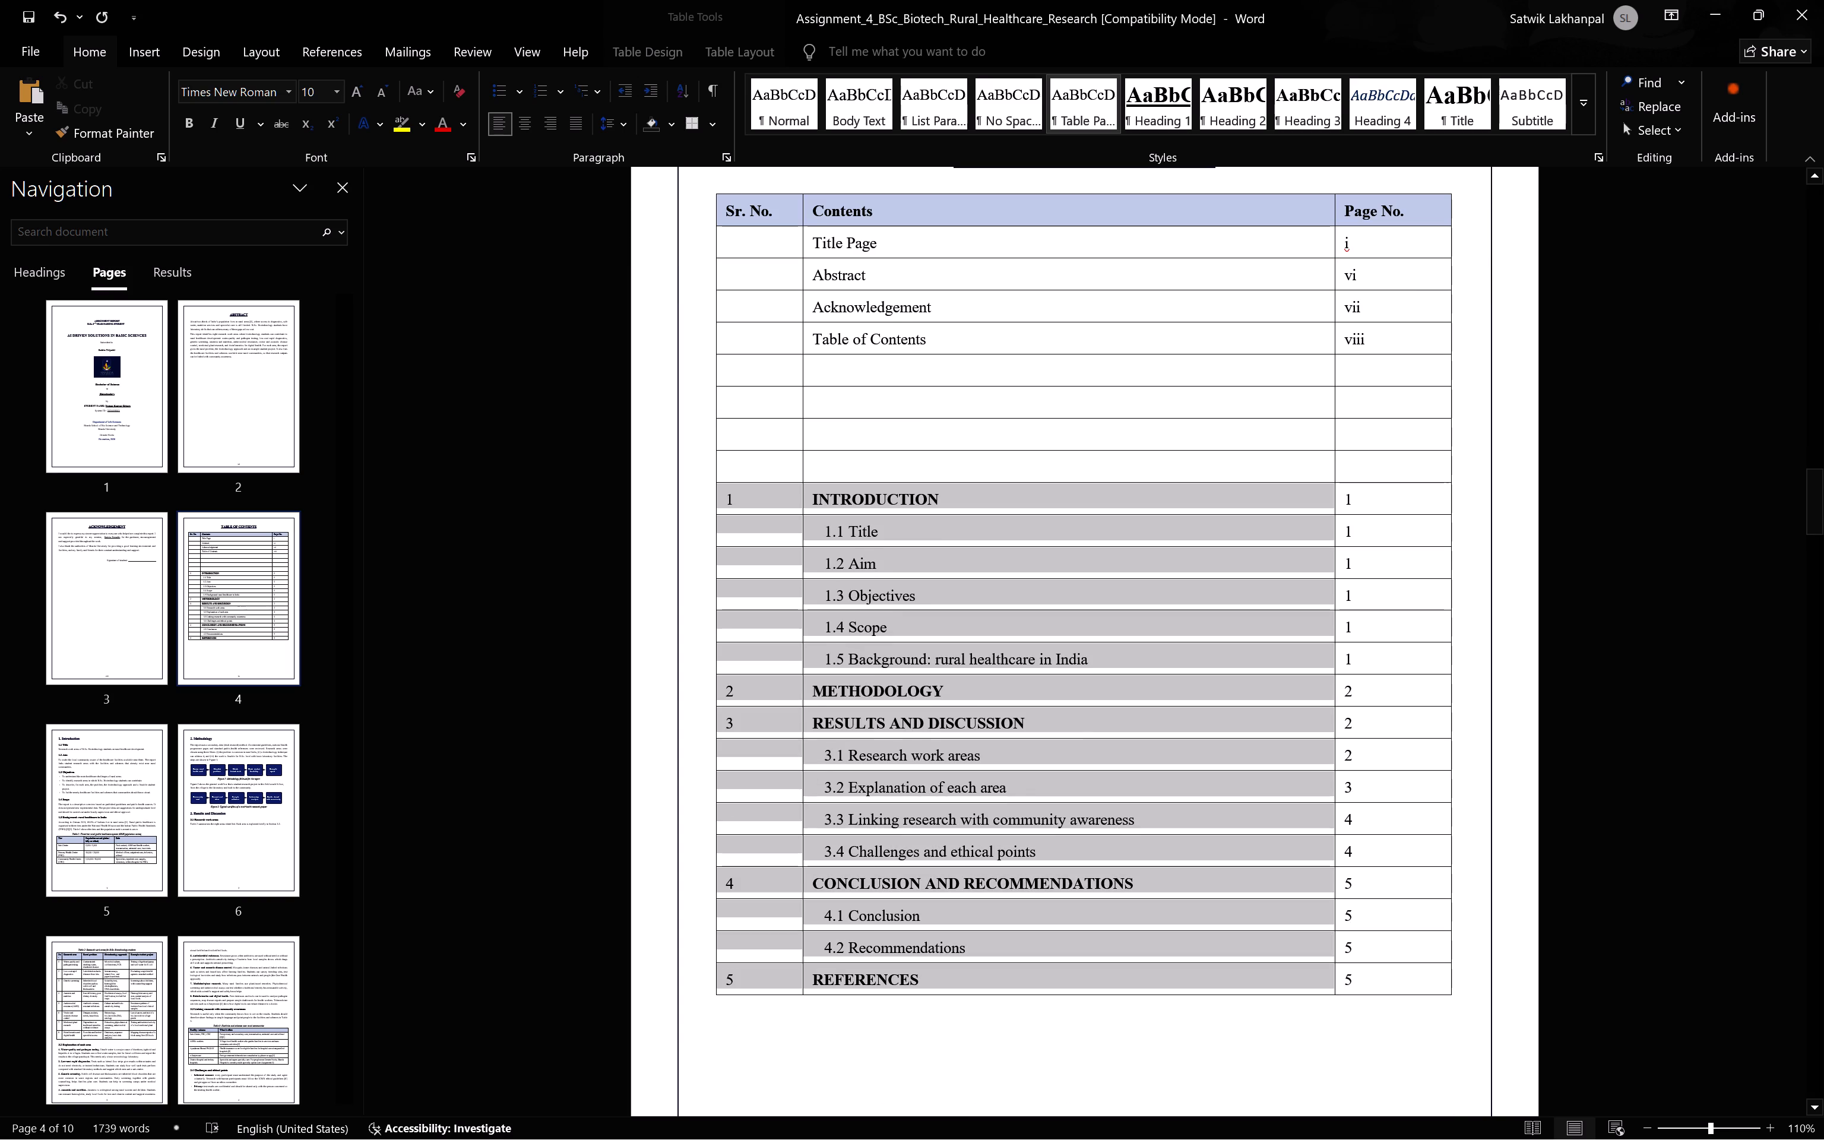
left_click_drag(1341, 984, 1413, 974)
key("ctrl+c")
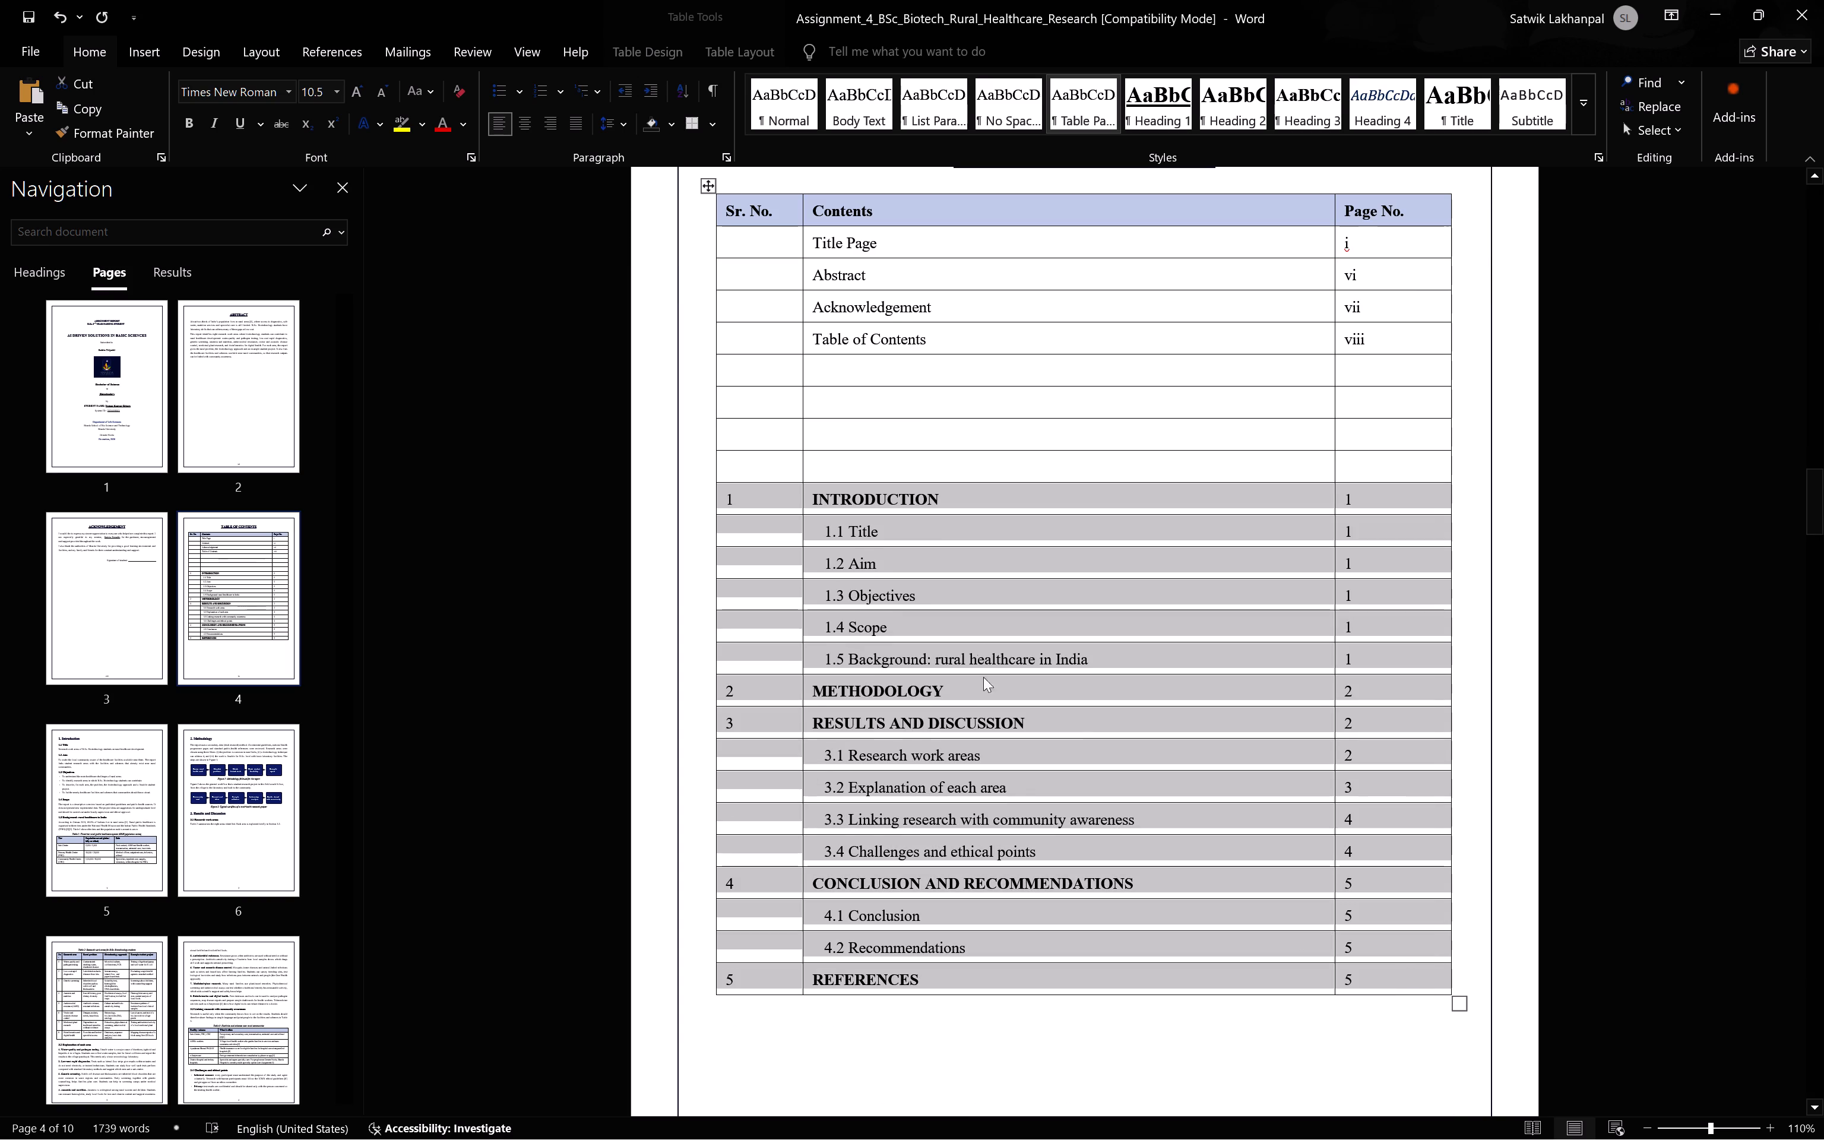
left_click(759, 370)
key("ctrl+v")
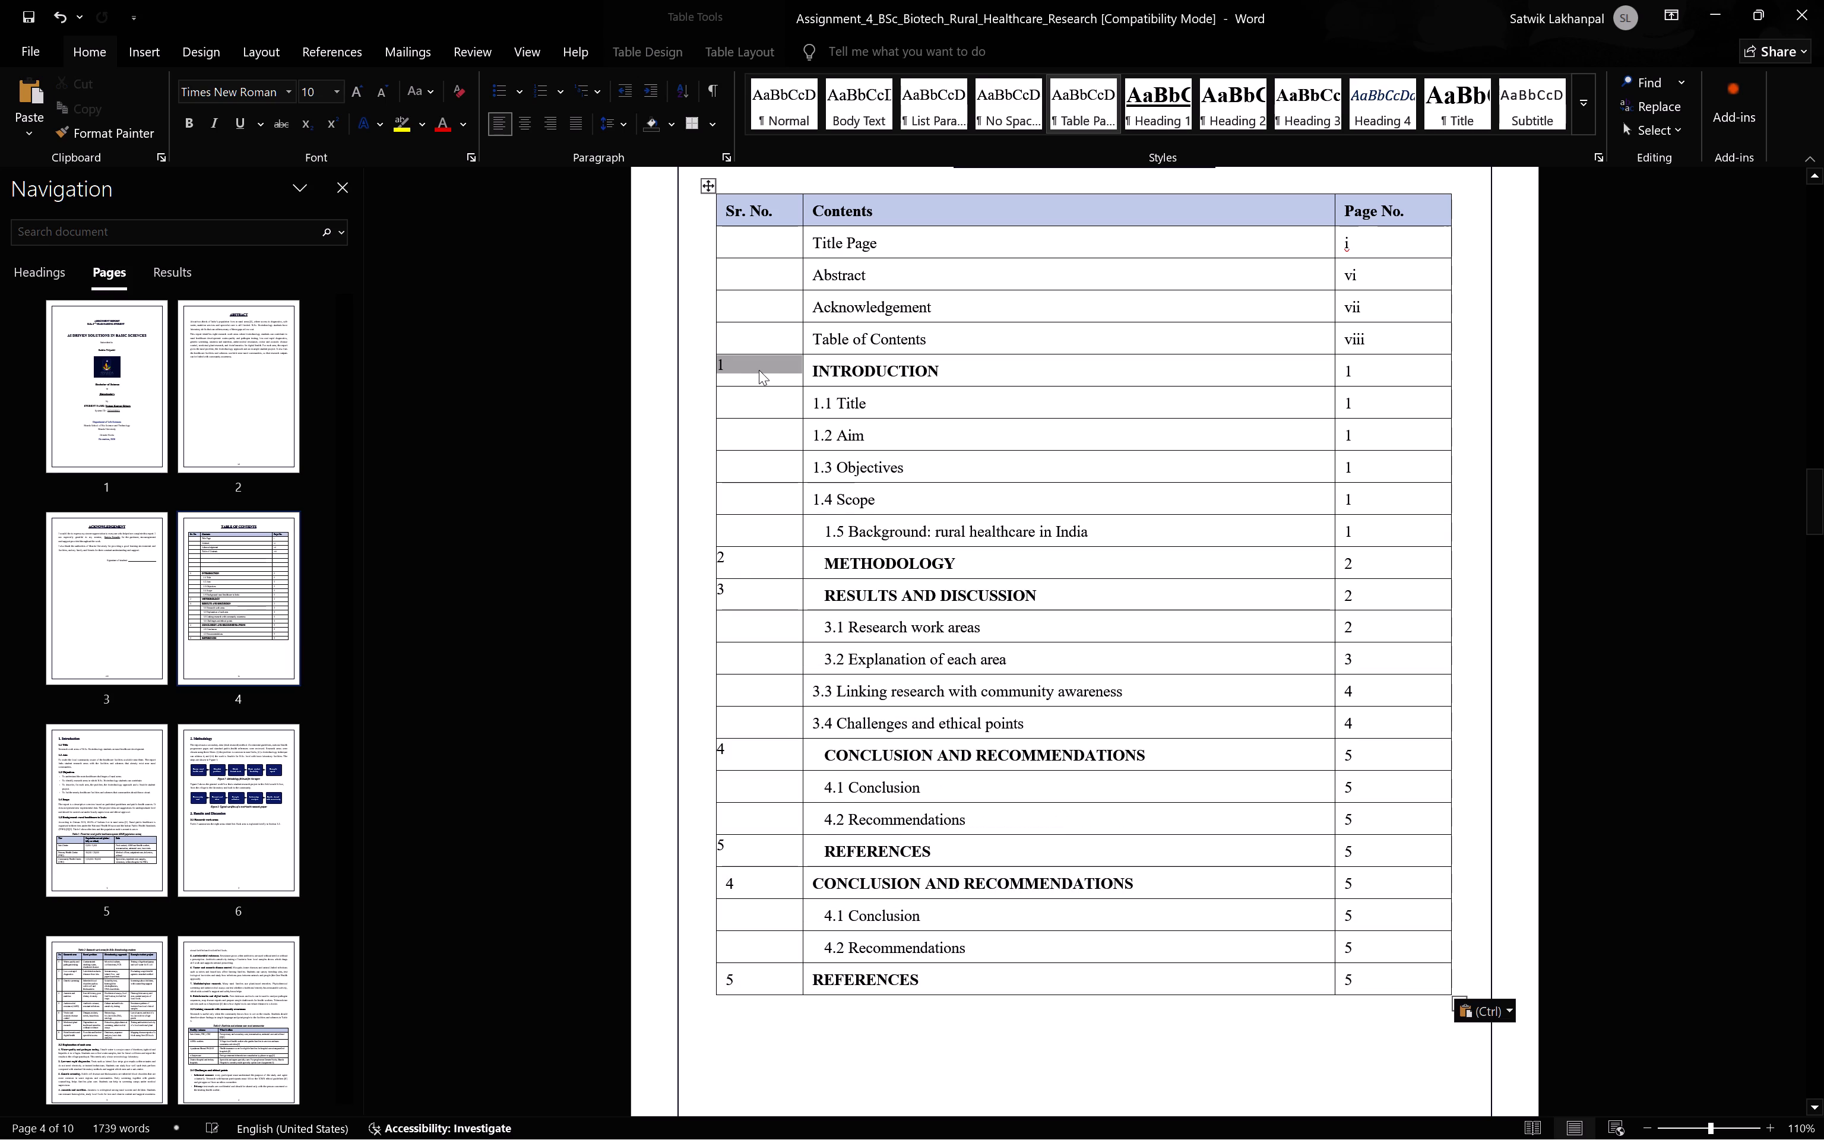
left_click(1073, 1064)
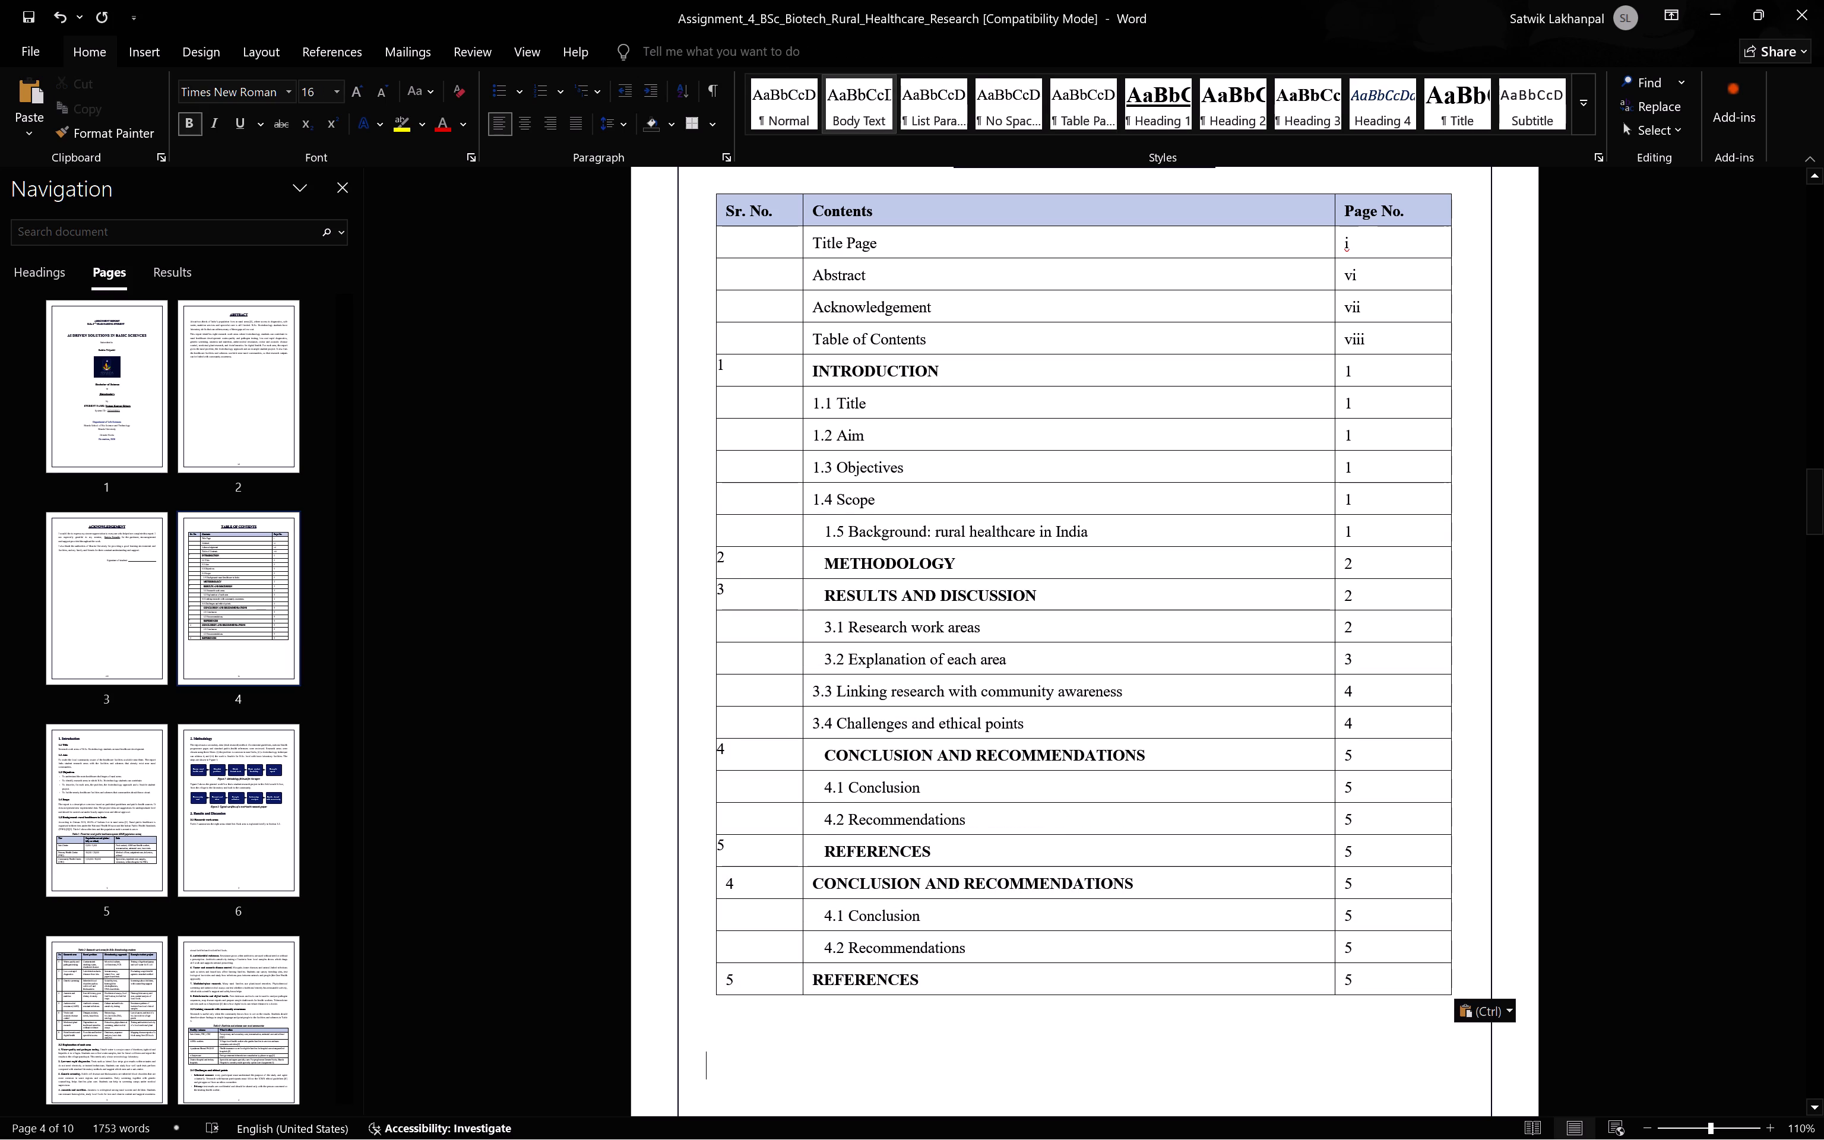
Examine the rearranged Table of Contents and compare its entries with the Introduction pages that follow.
scroll(1071, 1057, "up", 2)
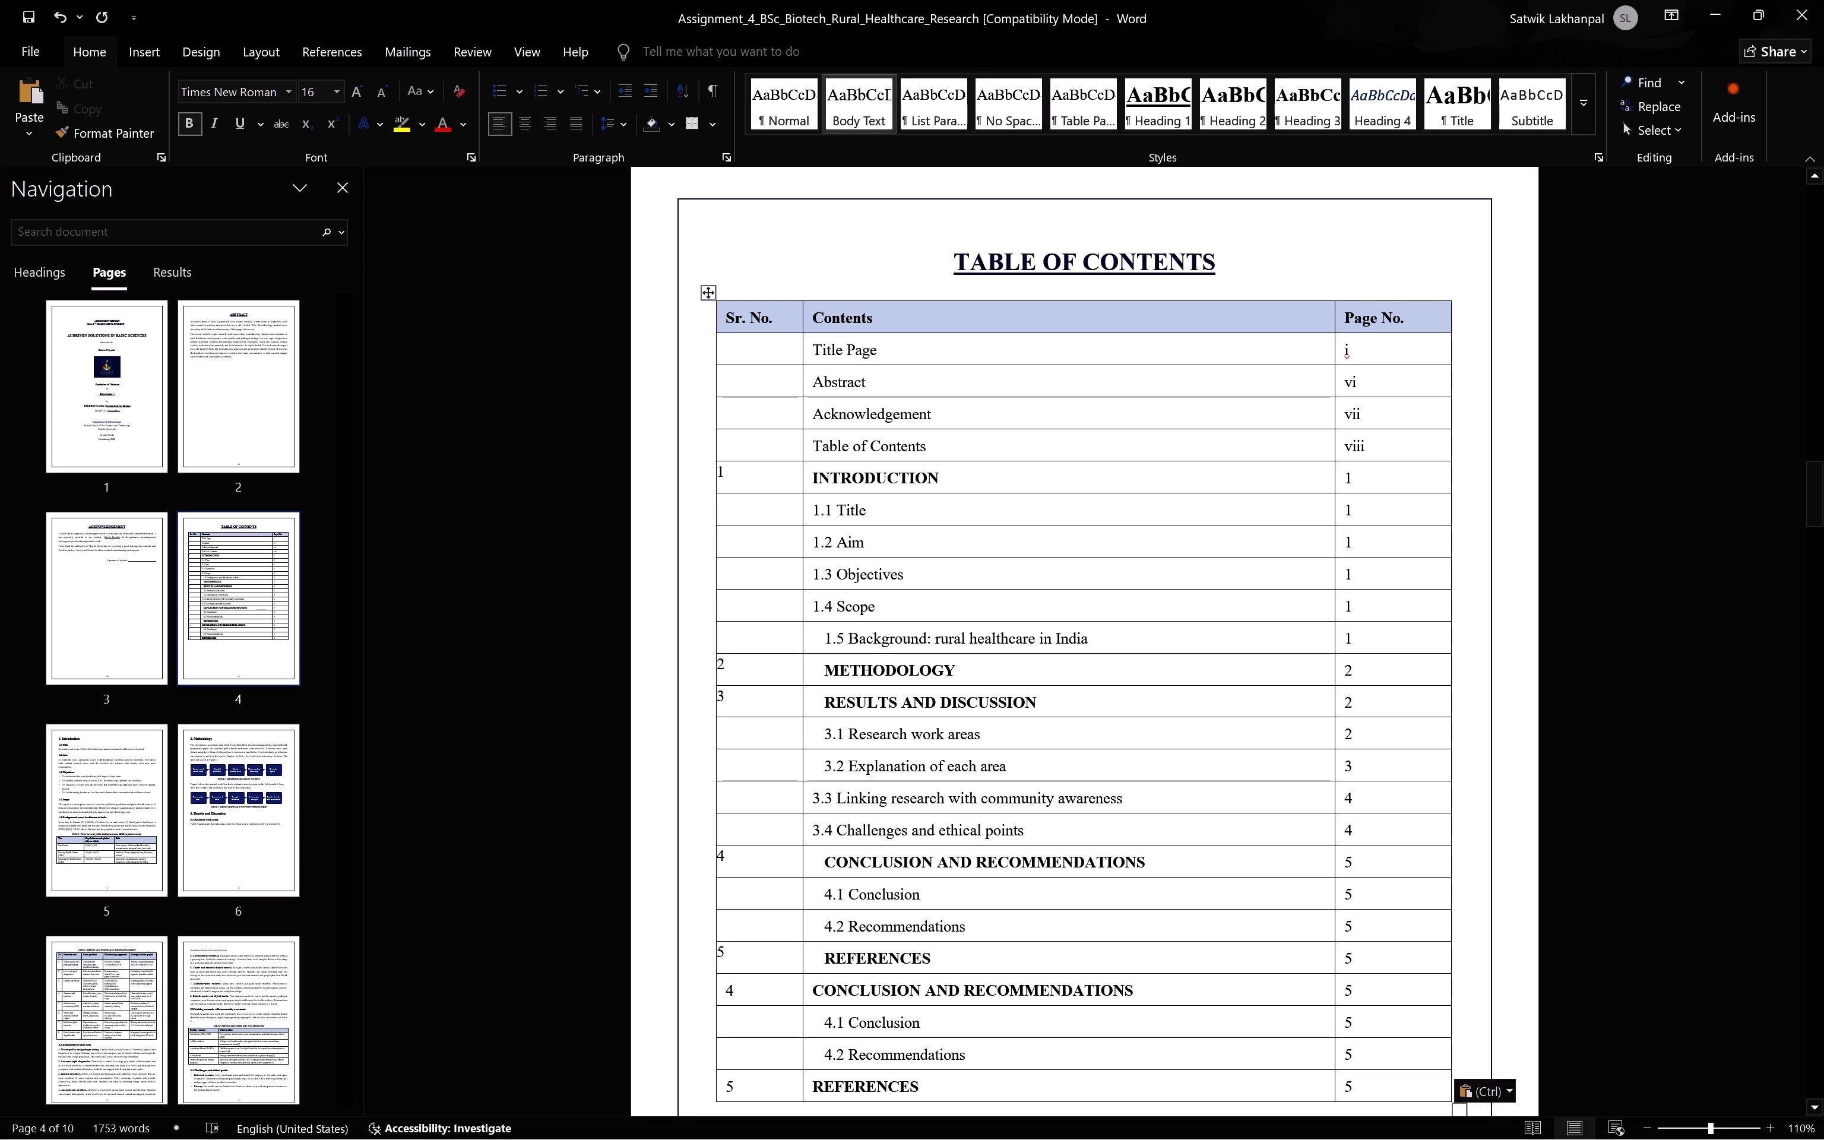
scroll(851, 841, "down", 2)
scroll(762, 774, "down", 3)
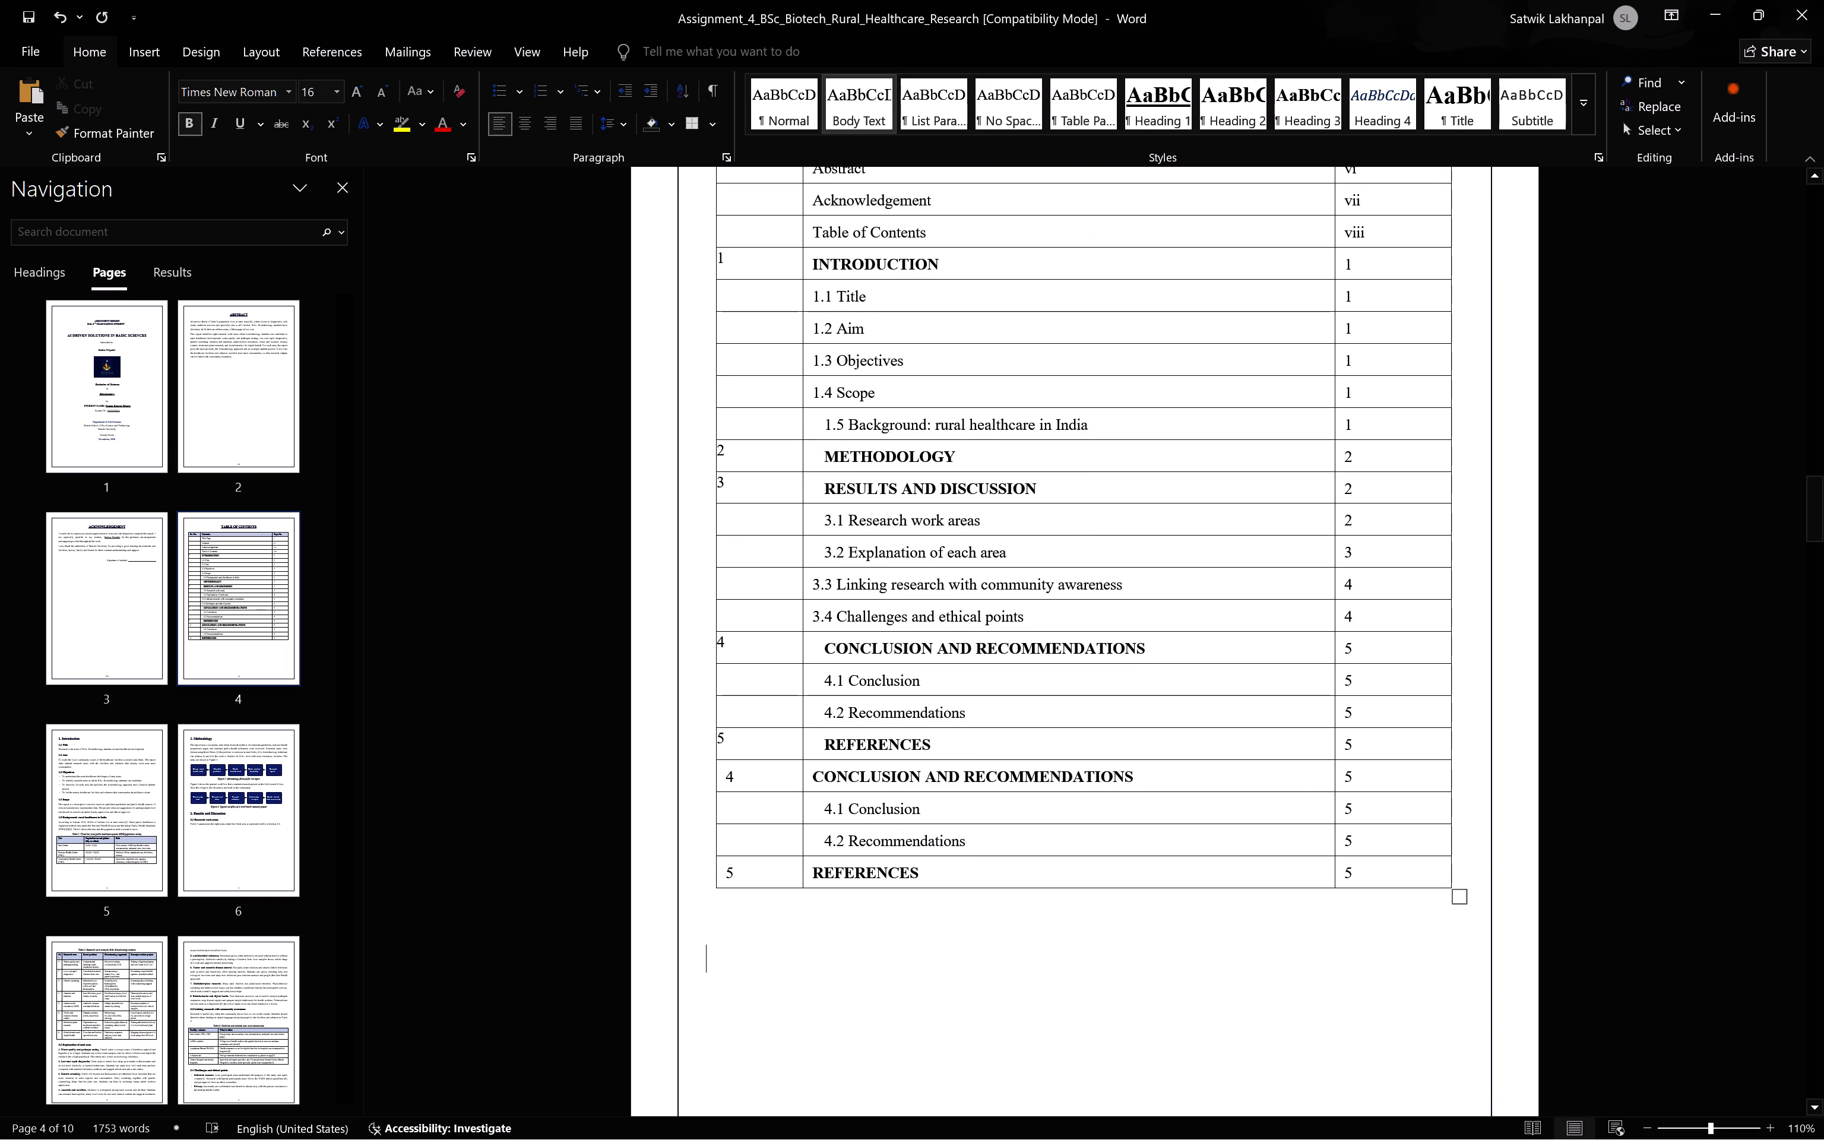
scroll(936, 861, "down", 2)
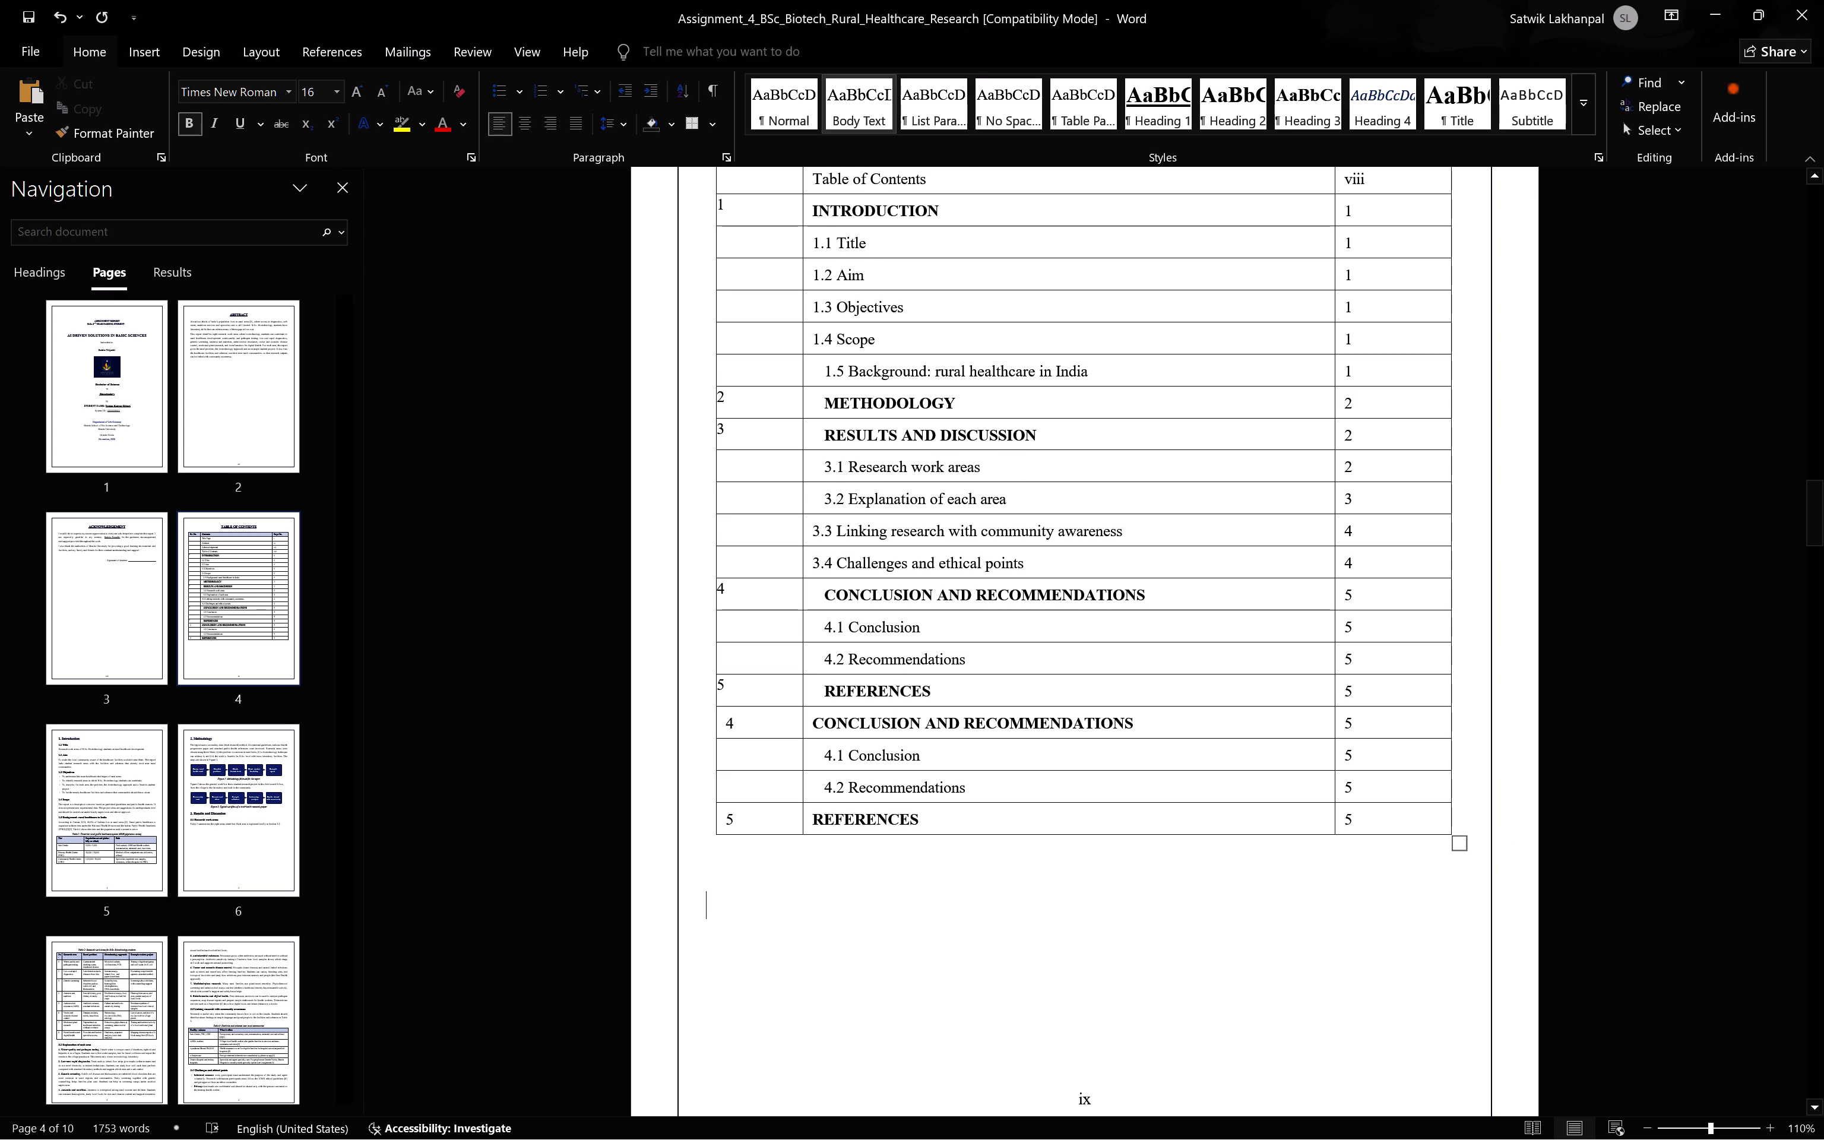
scroll(936, 861, "down", 14)
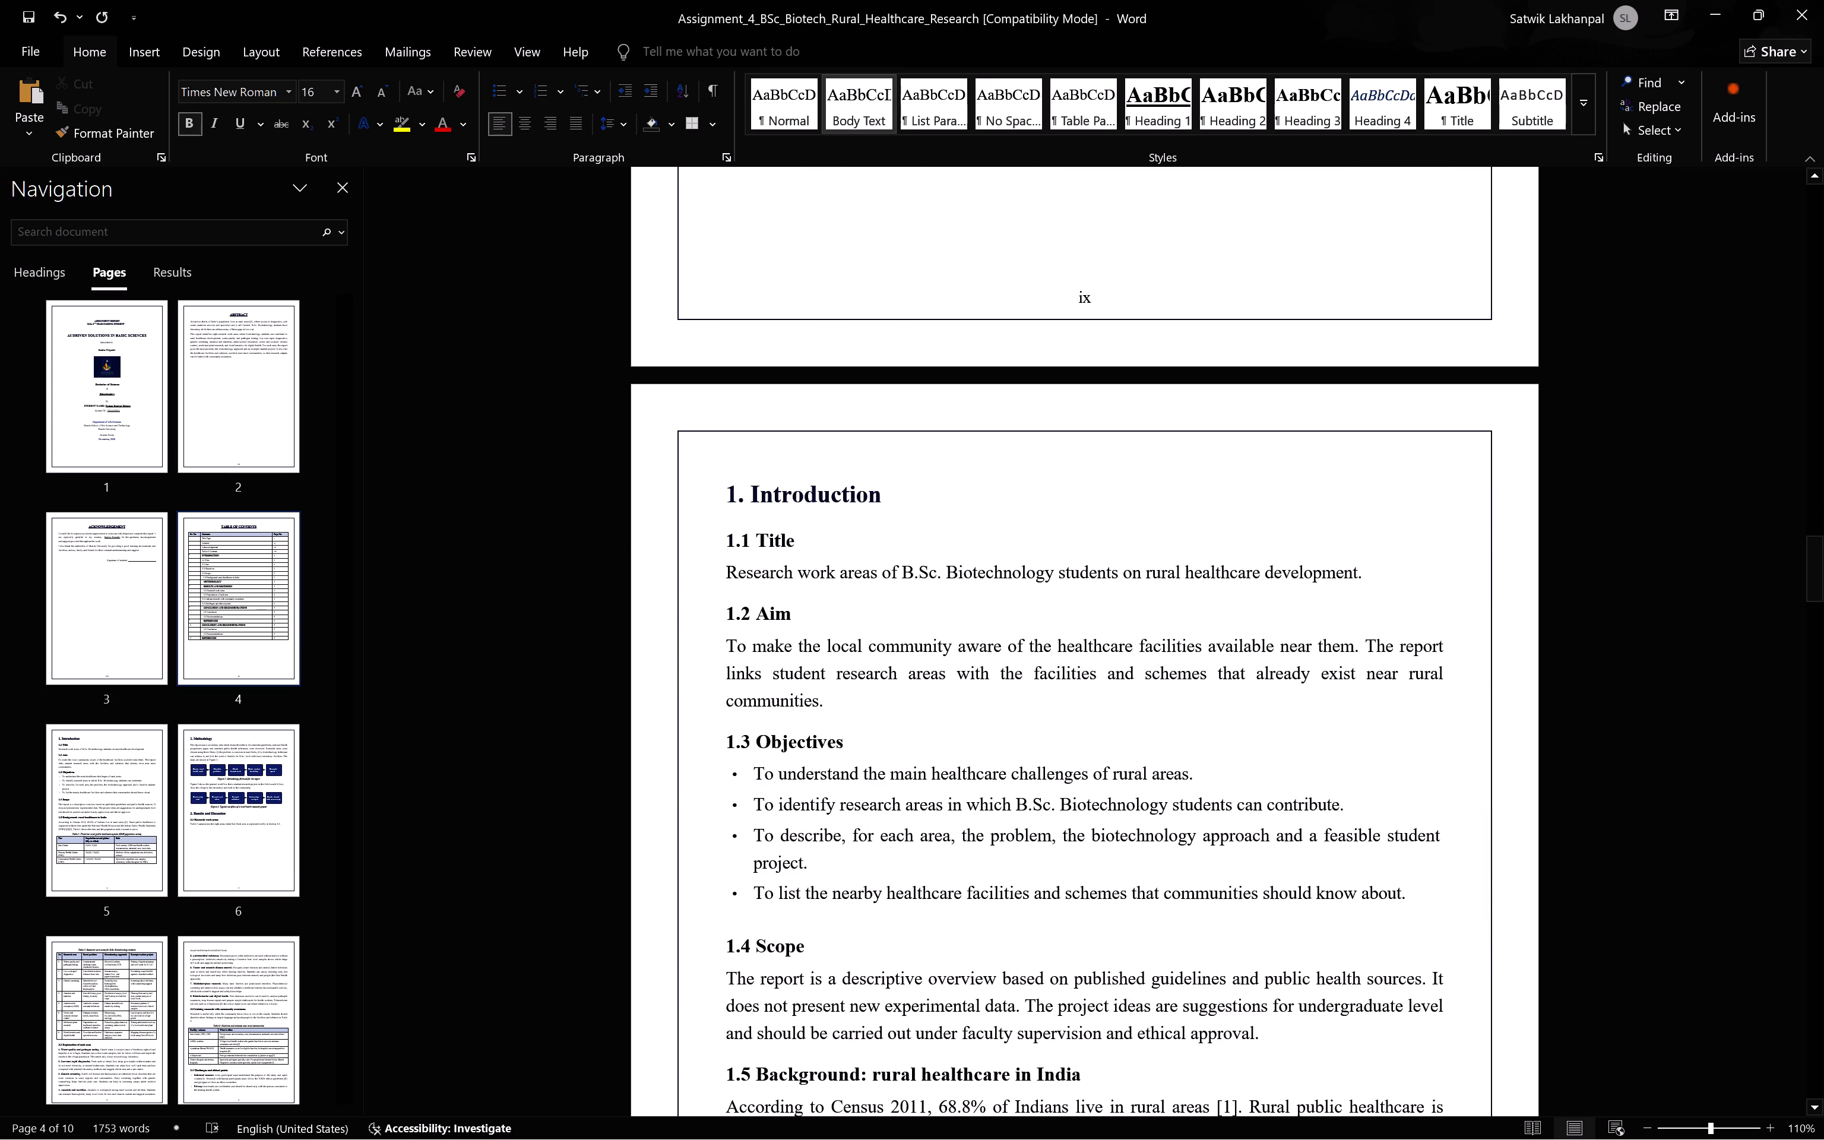
scroll(945, 862, "down", 11)
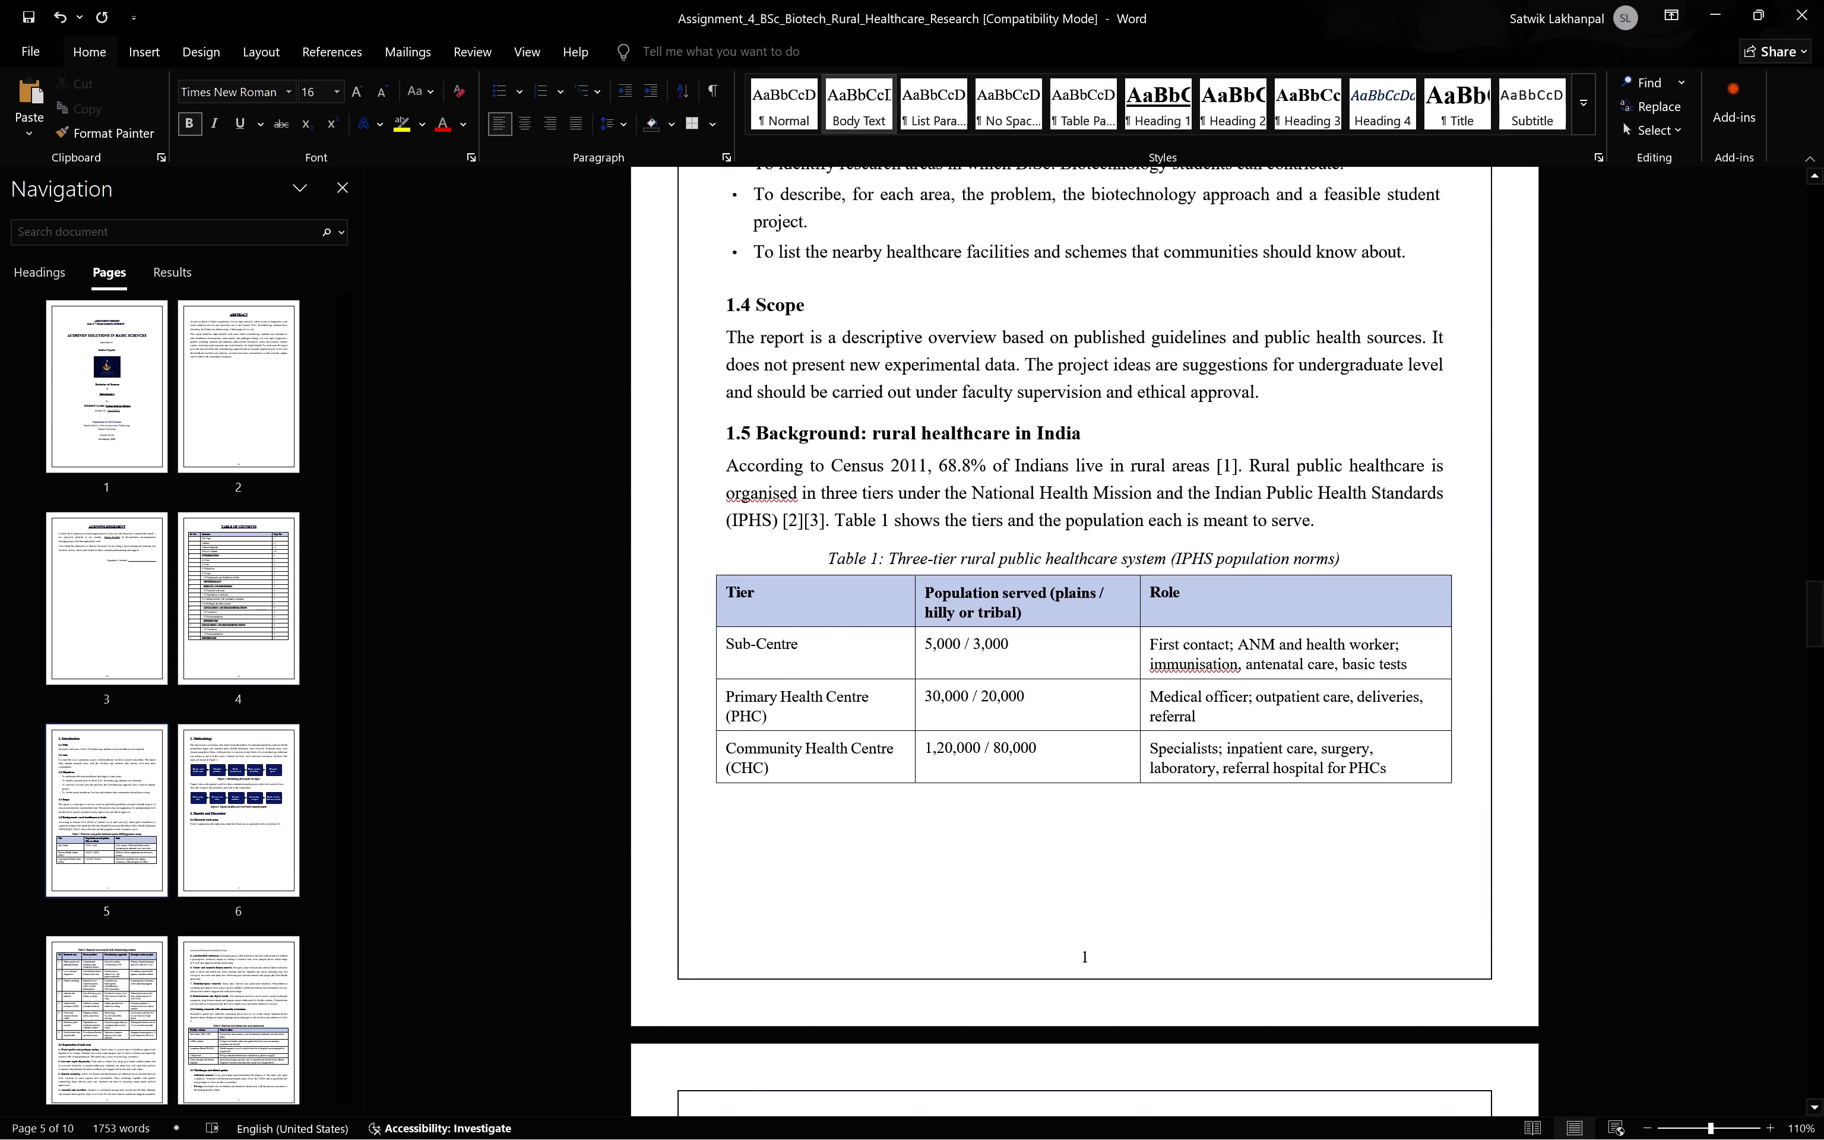
scroll(948, 862, "down", 2)
Set the Table of Contents page numbers to ii for Abstract, iii for Acknowledgement and iv for Table of Contents.
scroll(949, 859, "up", 20)
scroll(949, 859, "up", 8)
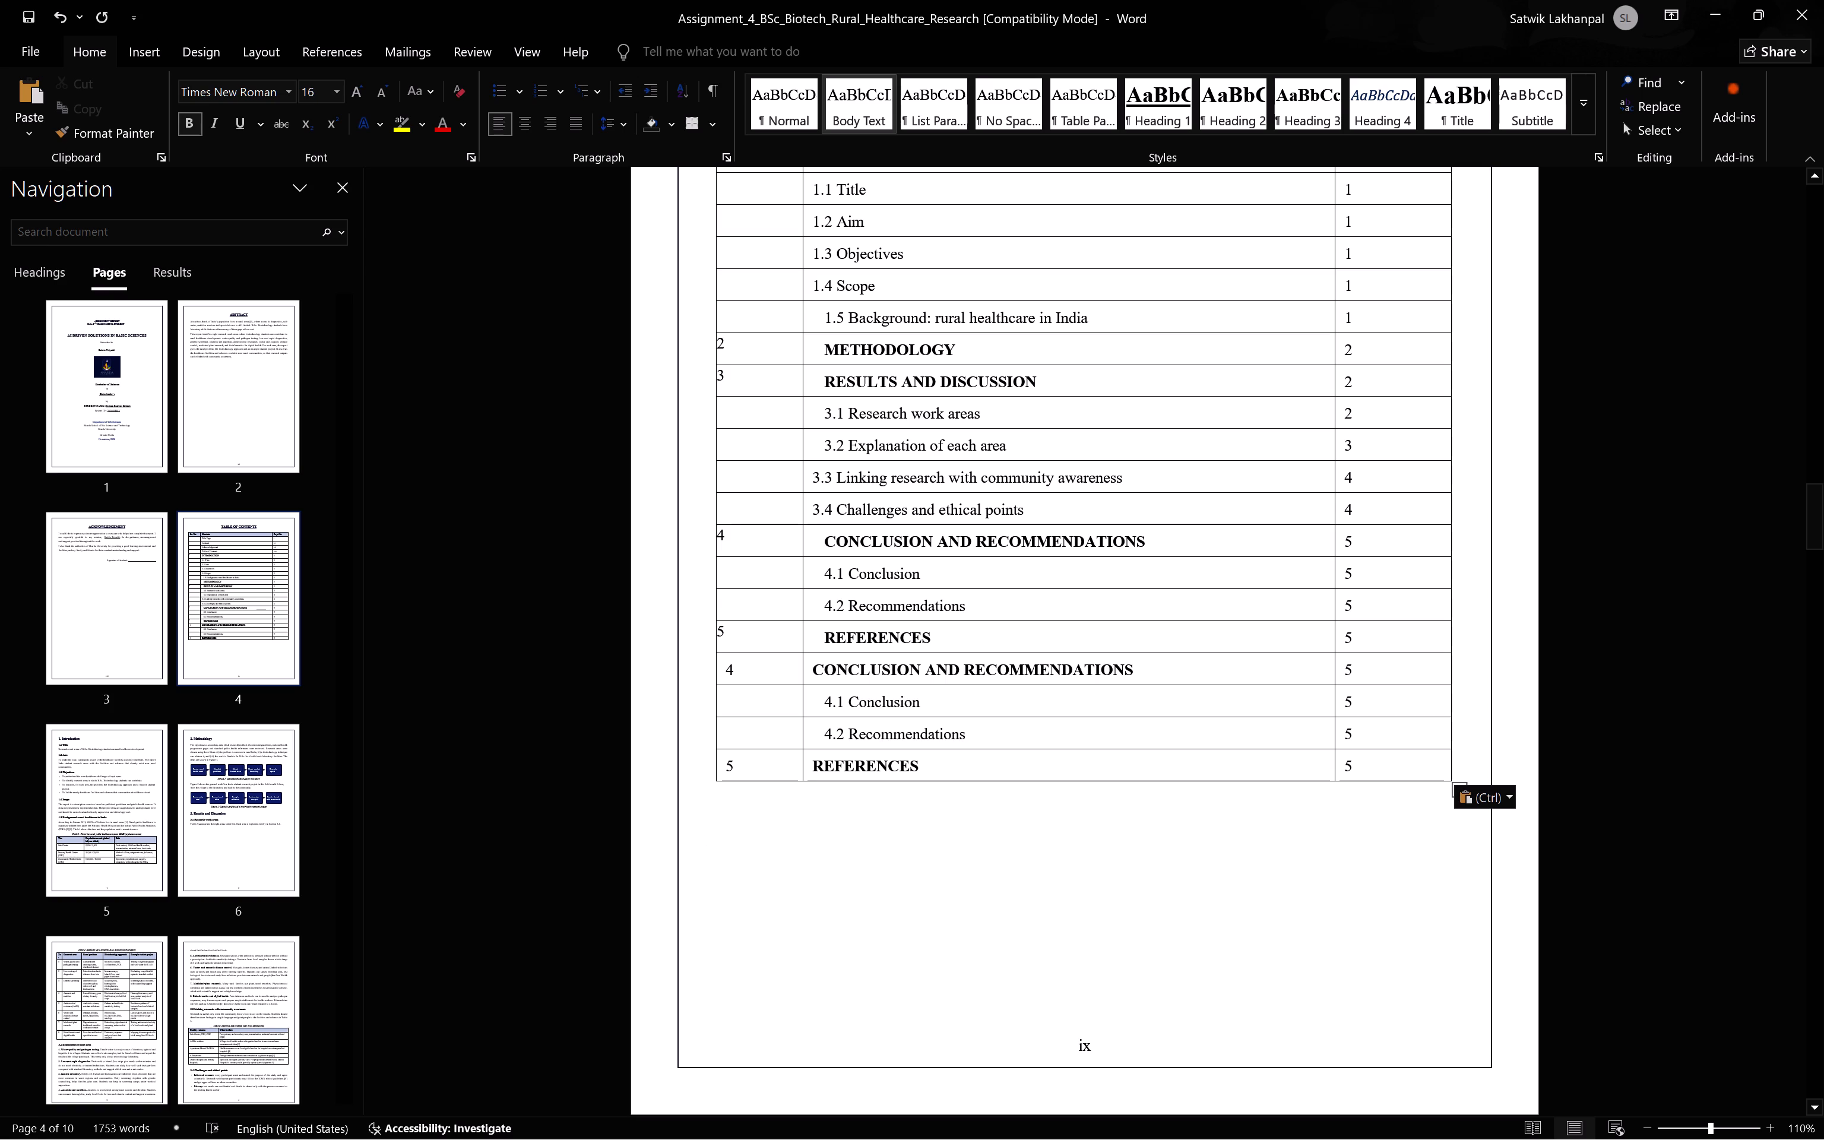
scroll(1094, 449, "up", 2)
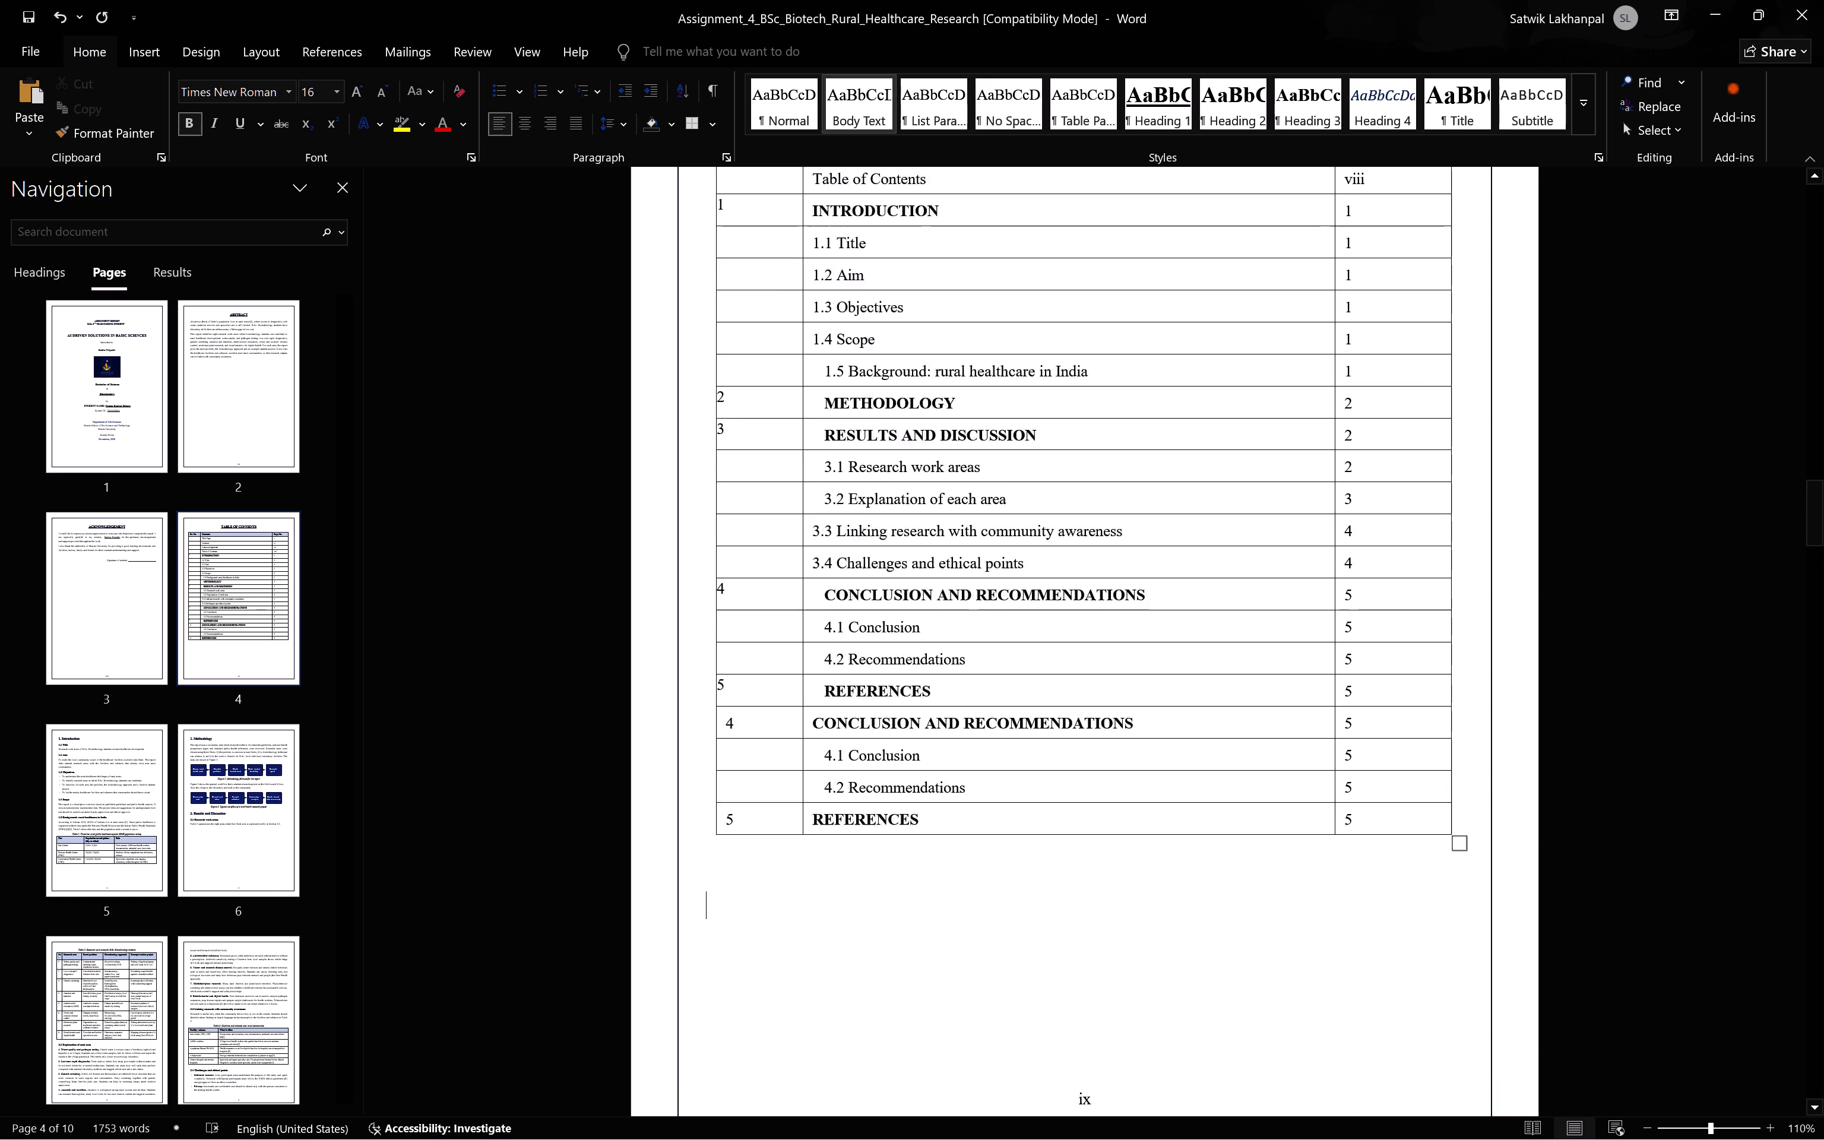
scroll(1094, 449, "up", 5)
left_click(1379, 433)
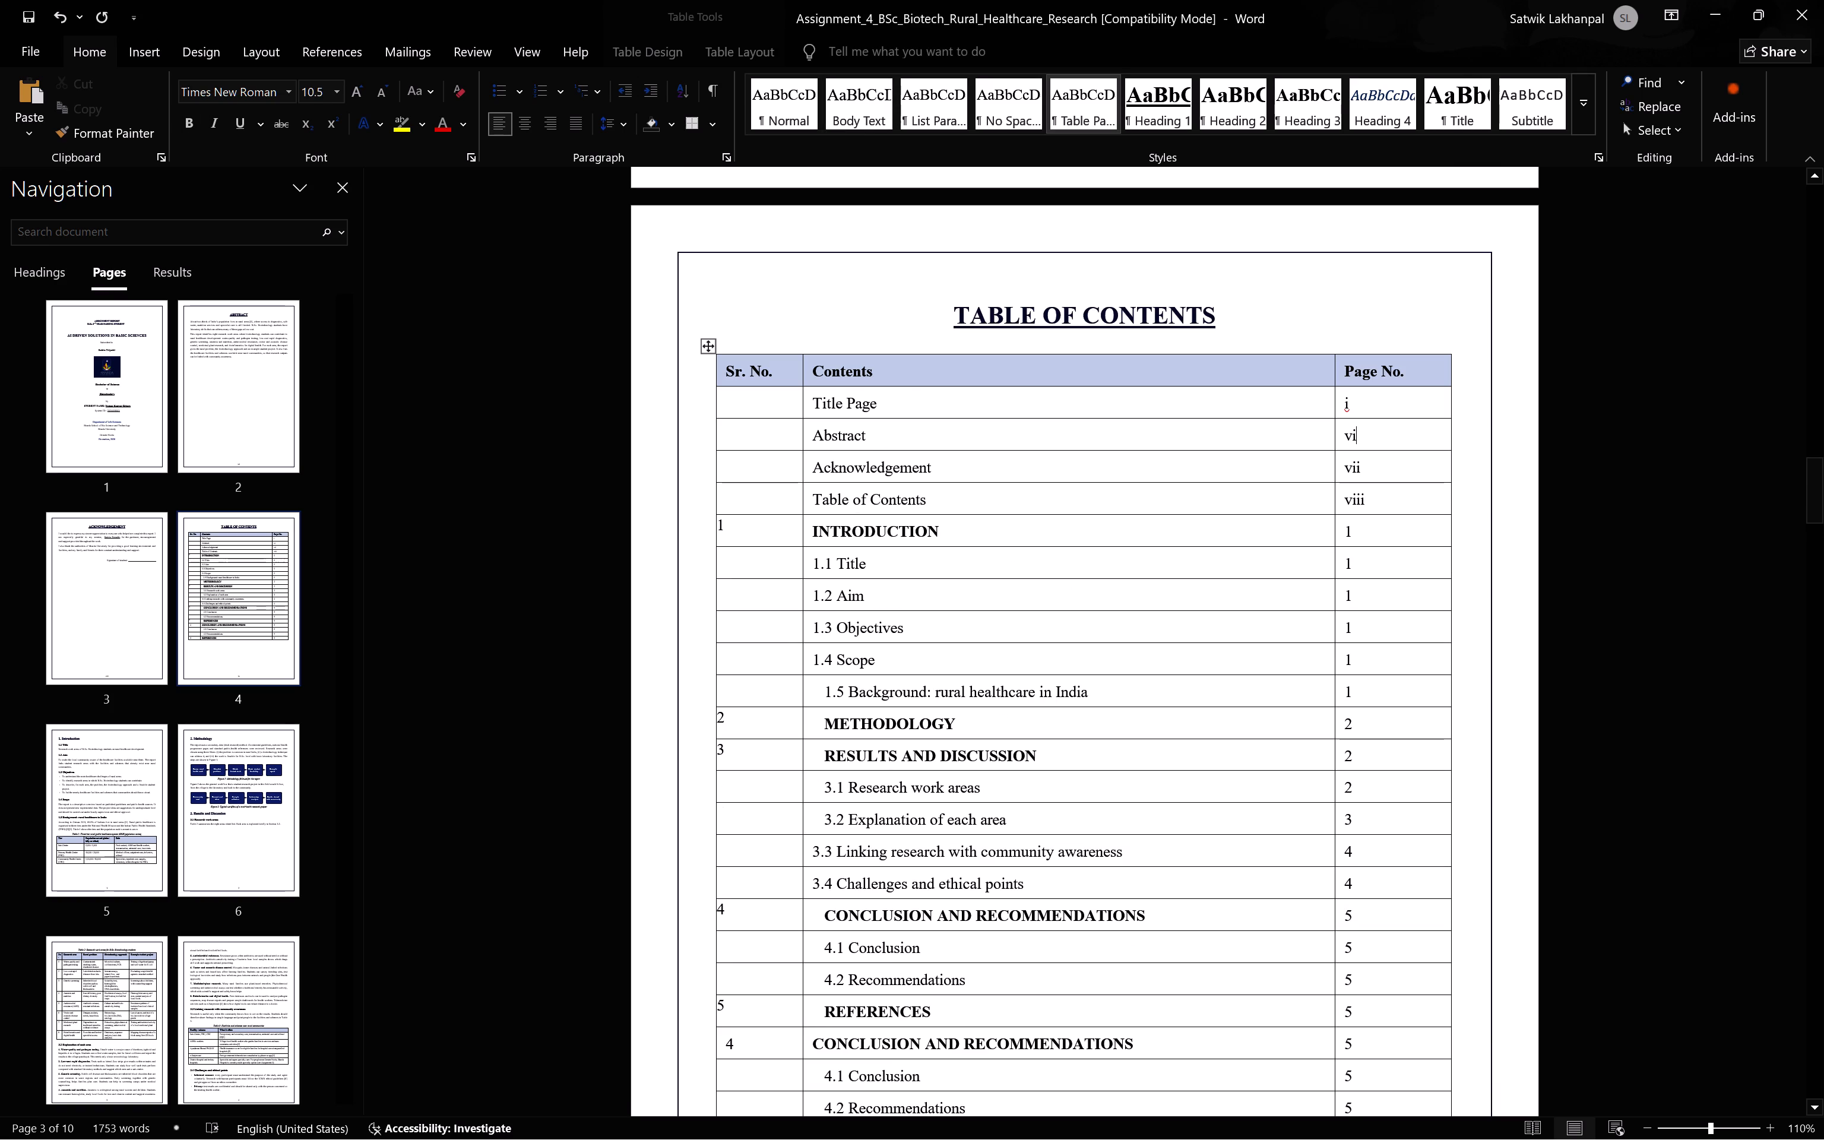
key("BackSpace")
key("BackSpace")
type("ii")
left_click(1367, 468)
key("BackSpace")
key("BackSpace")
key("BackSpace")
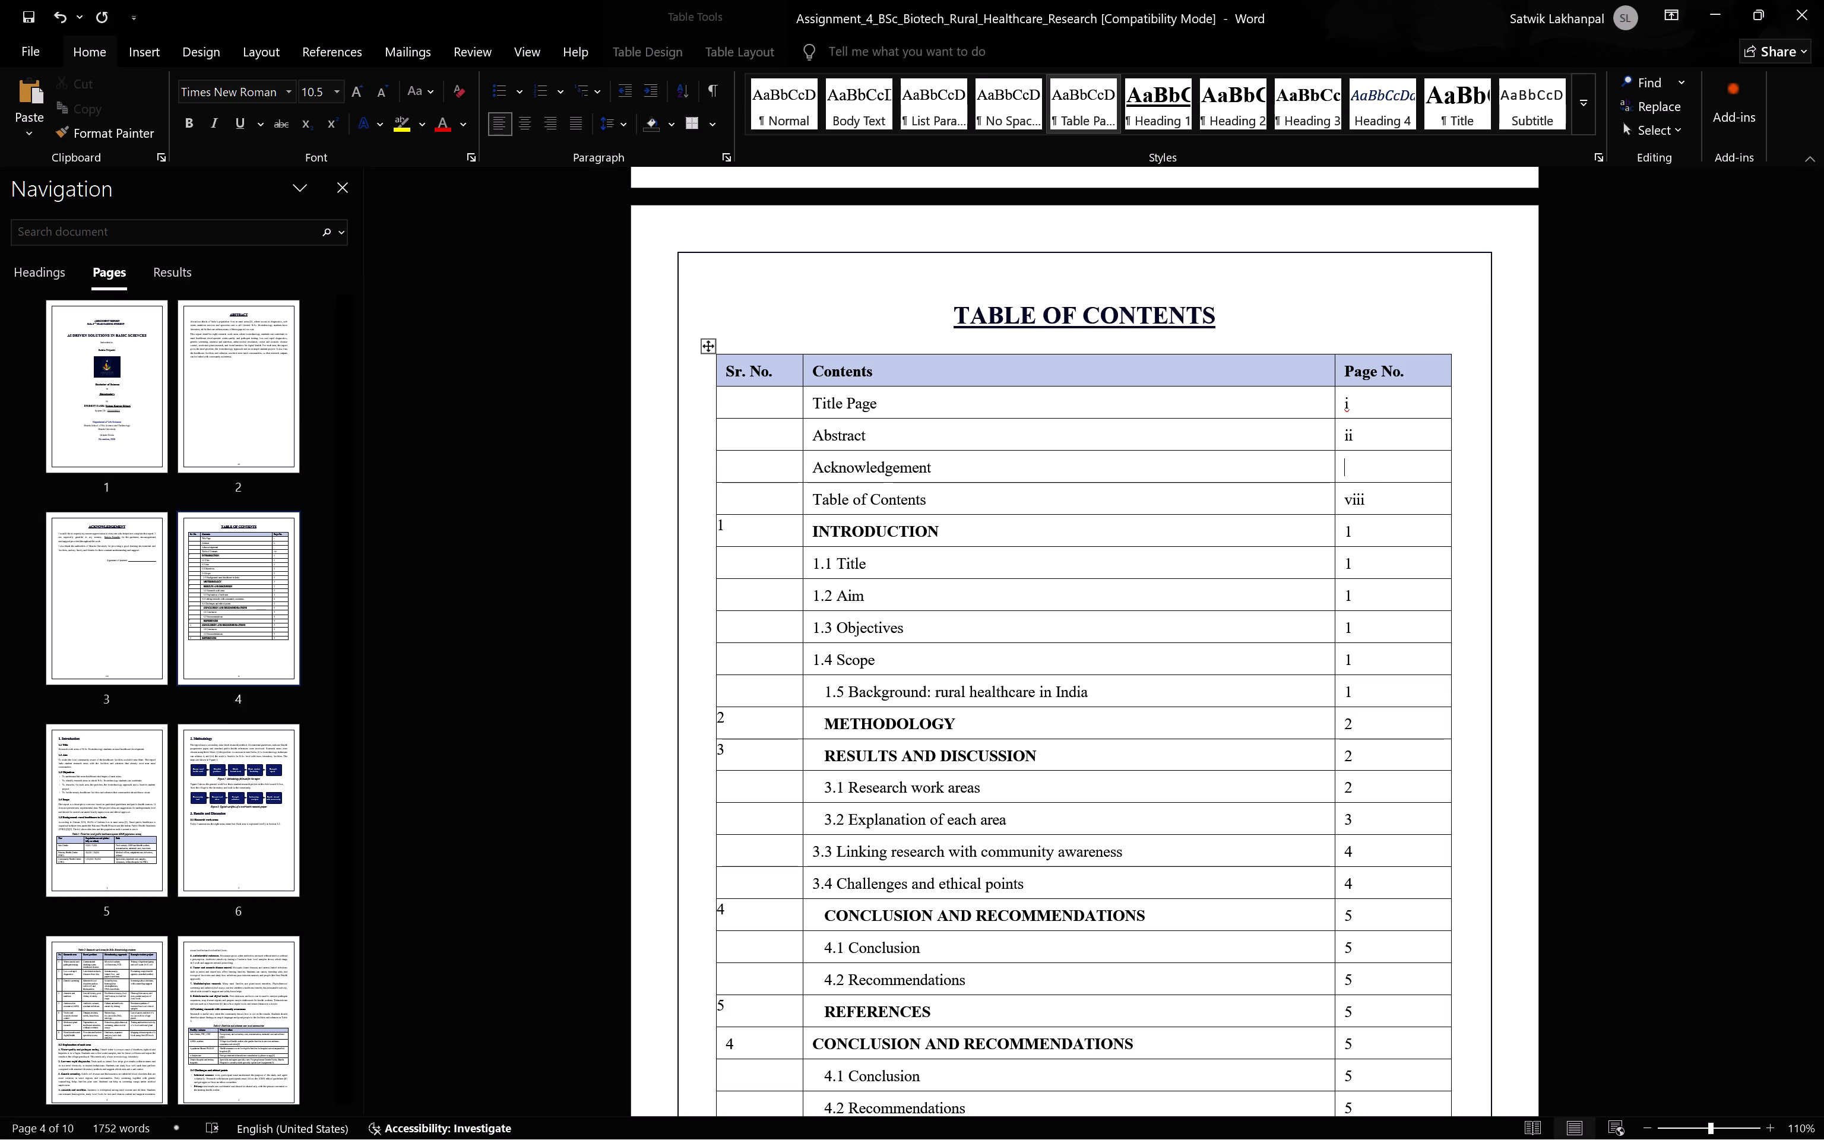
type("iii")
left_click(1383, 503)
key("BackSpace")
key("BackSpace")
key("BackSpace")
key("BackSpace")
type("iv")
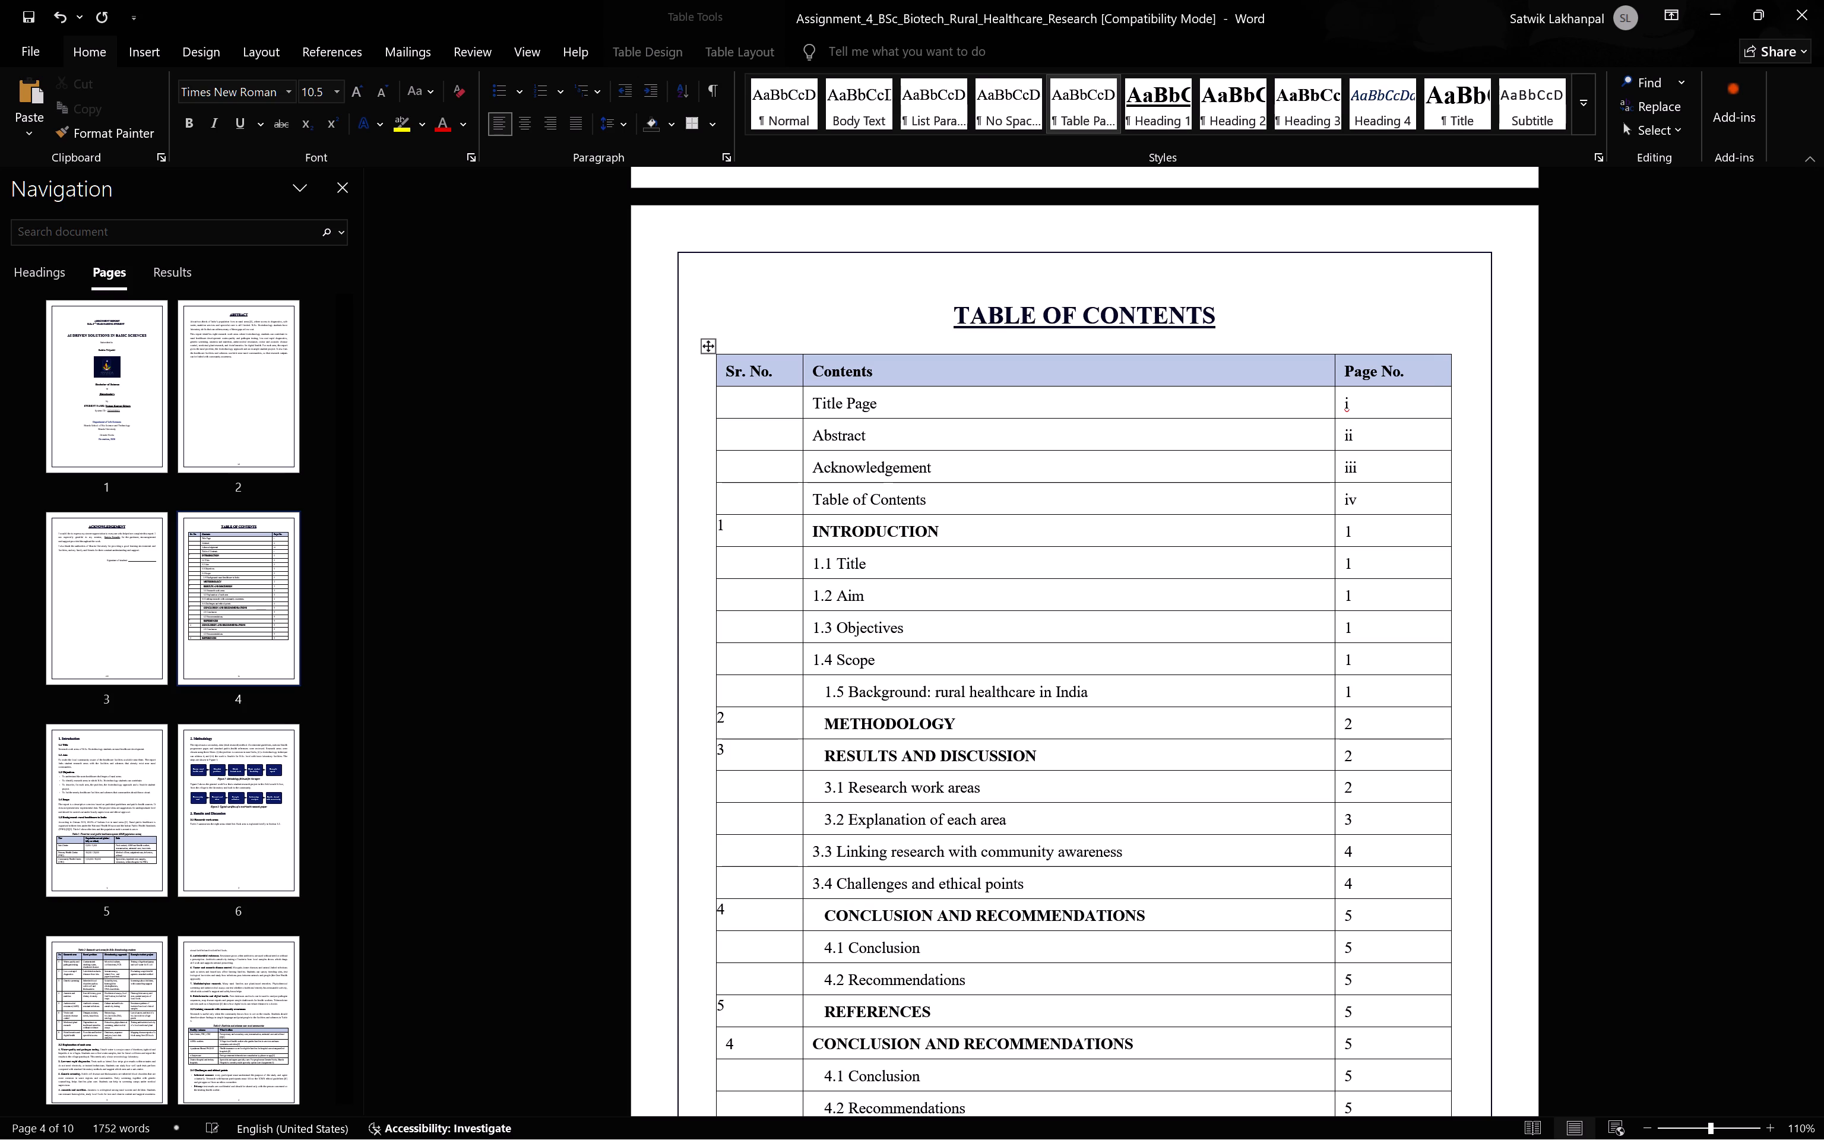
Add the page number i centred at the bottom of the cover page.
scroll(1303, 507, "up", 20)
scroll(1303, 507, "up", 20)
scroll(1303, 507, "up", 3)
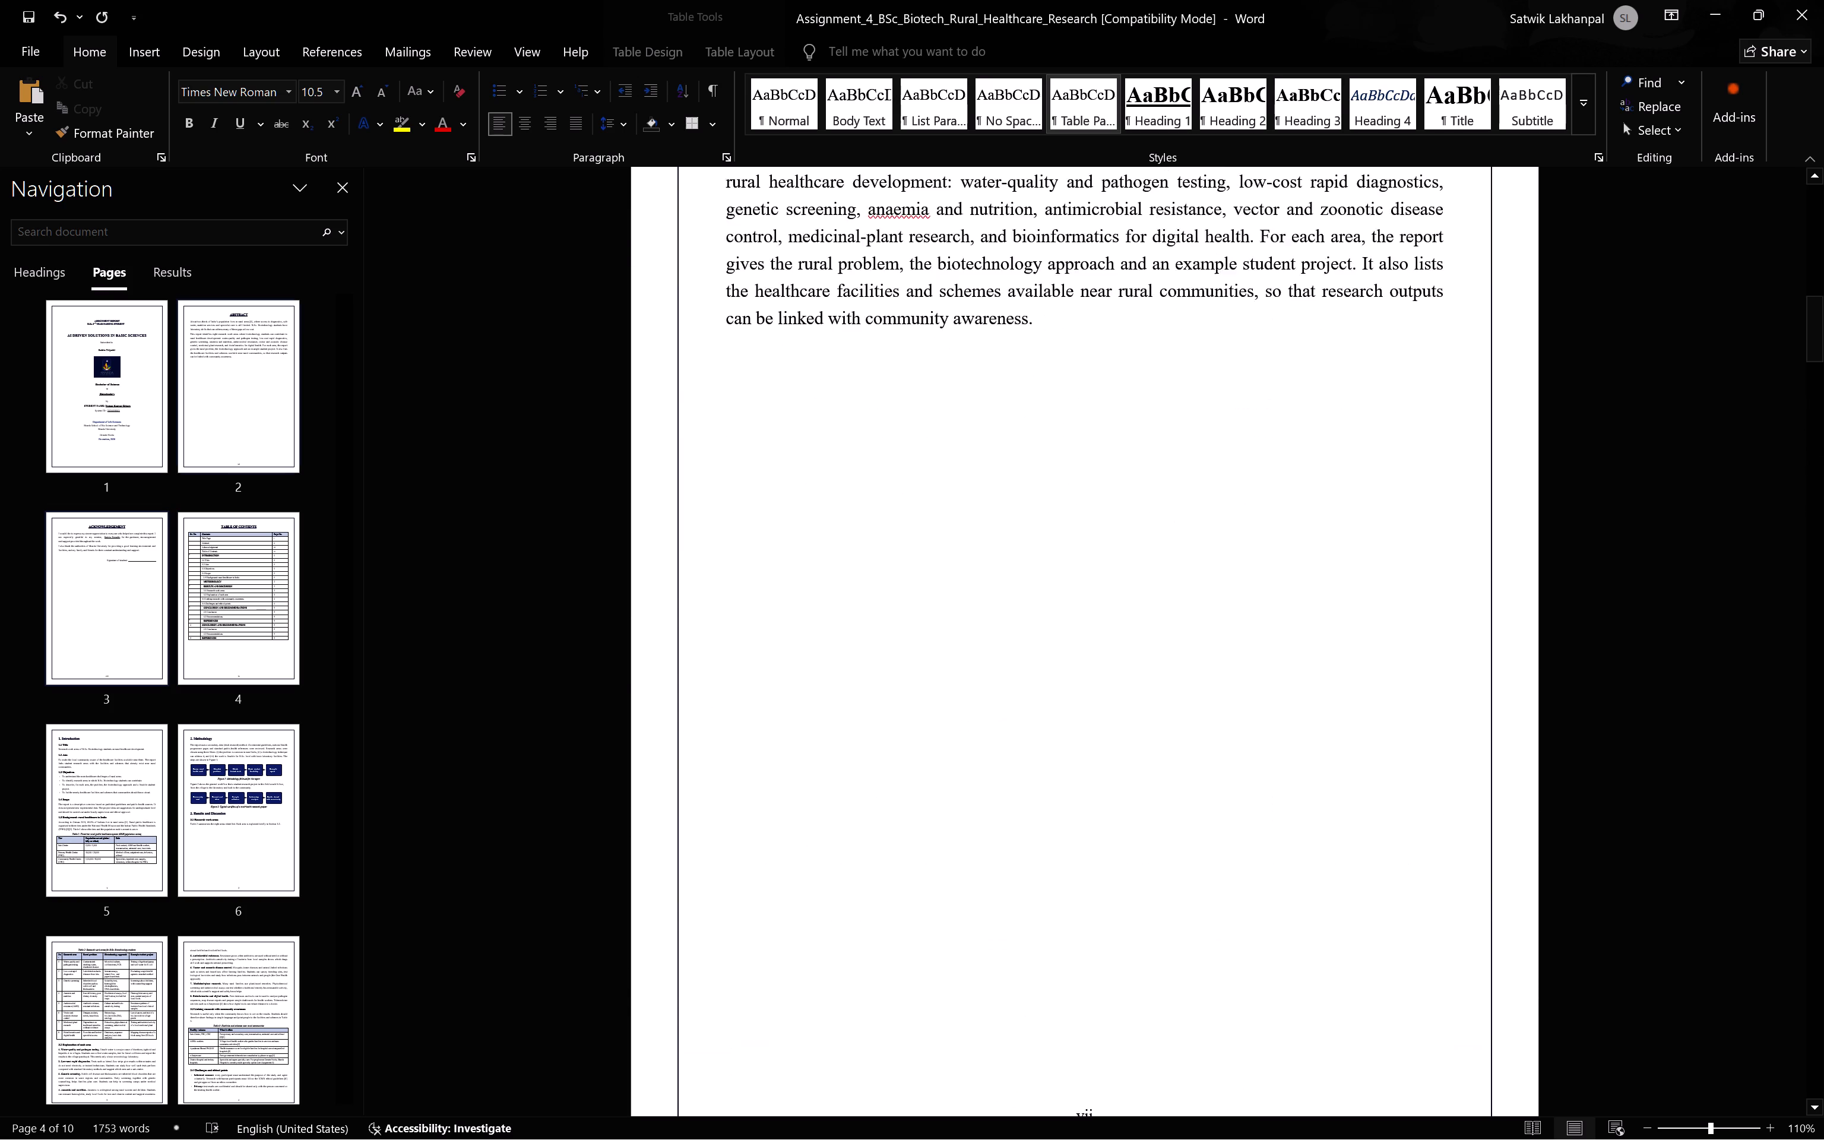
scroll(1304, 501, "up", 20)
scroll(1304, 501, "up", 11)
scroll(1309, 491, "down", 18)
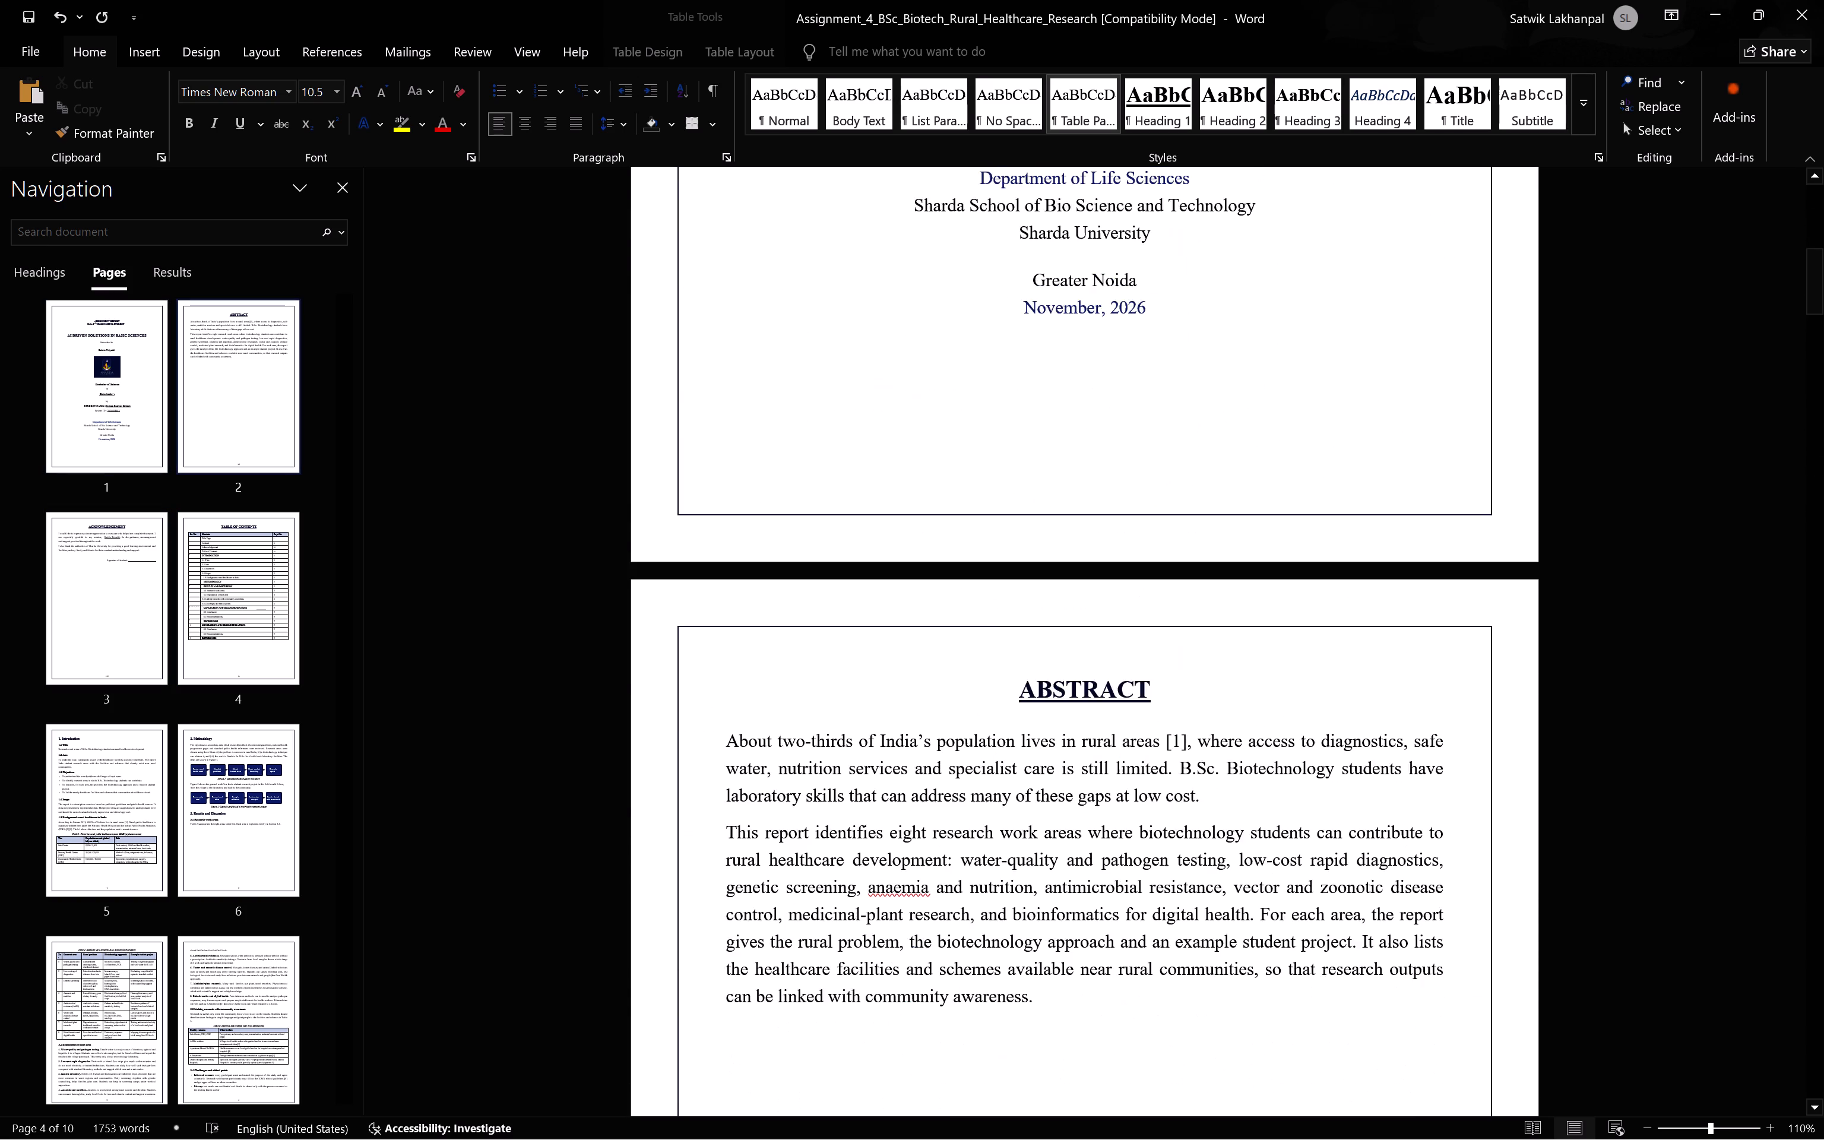
left_click(1116, 445)
double_click(1090, 437)
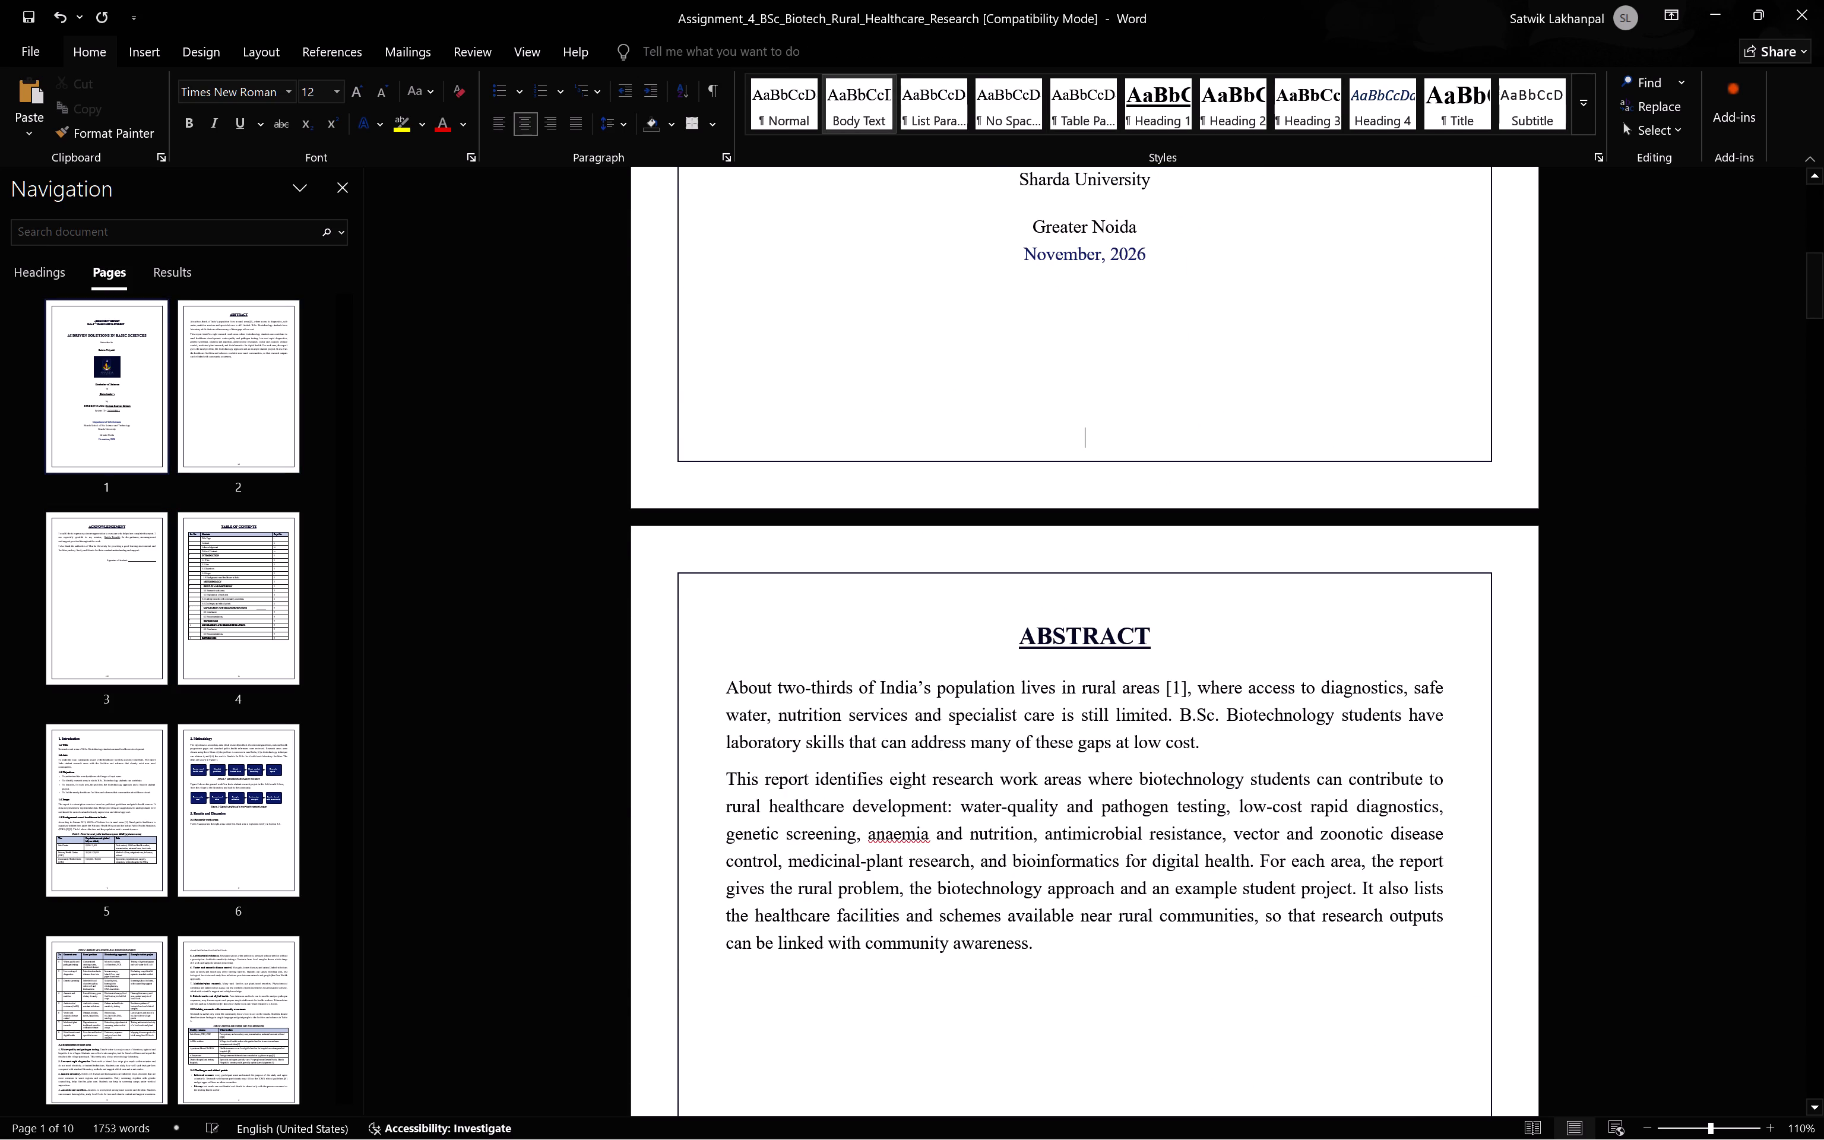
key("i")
left_click(1198, 481)
Correct the page number at the foot of the Abstract page to ii.
scroll(1198, 482, "down", 9)
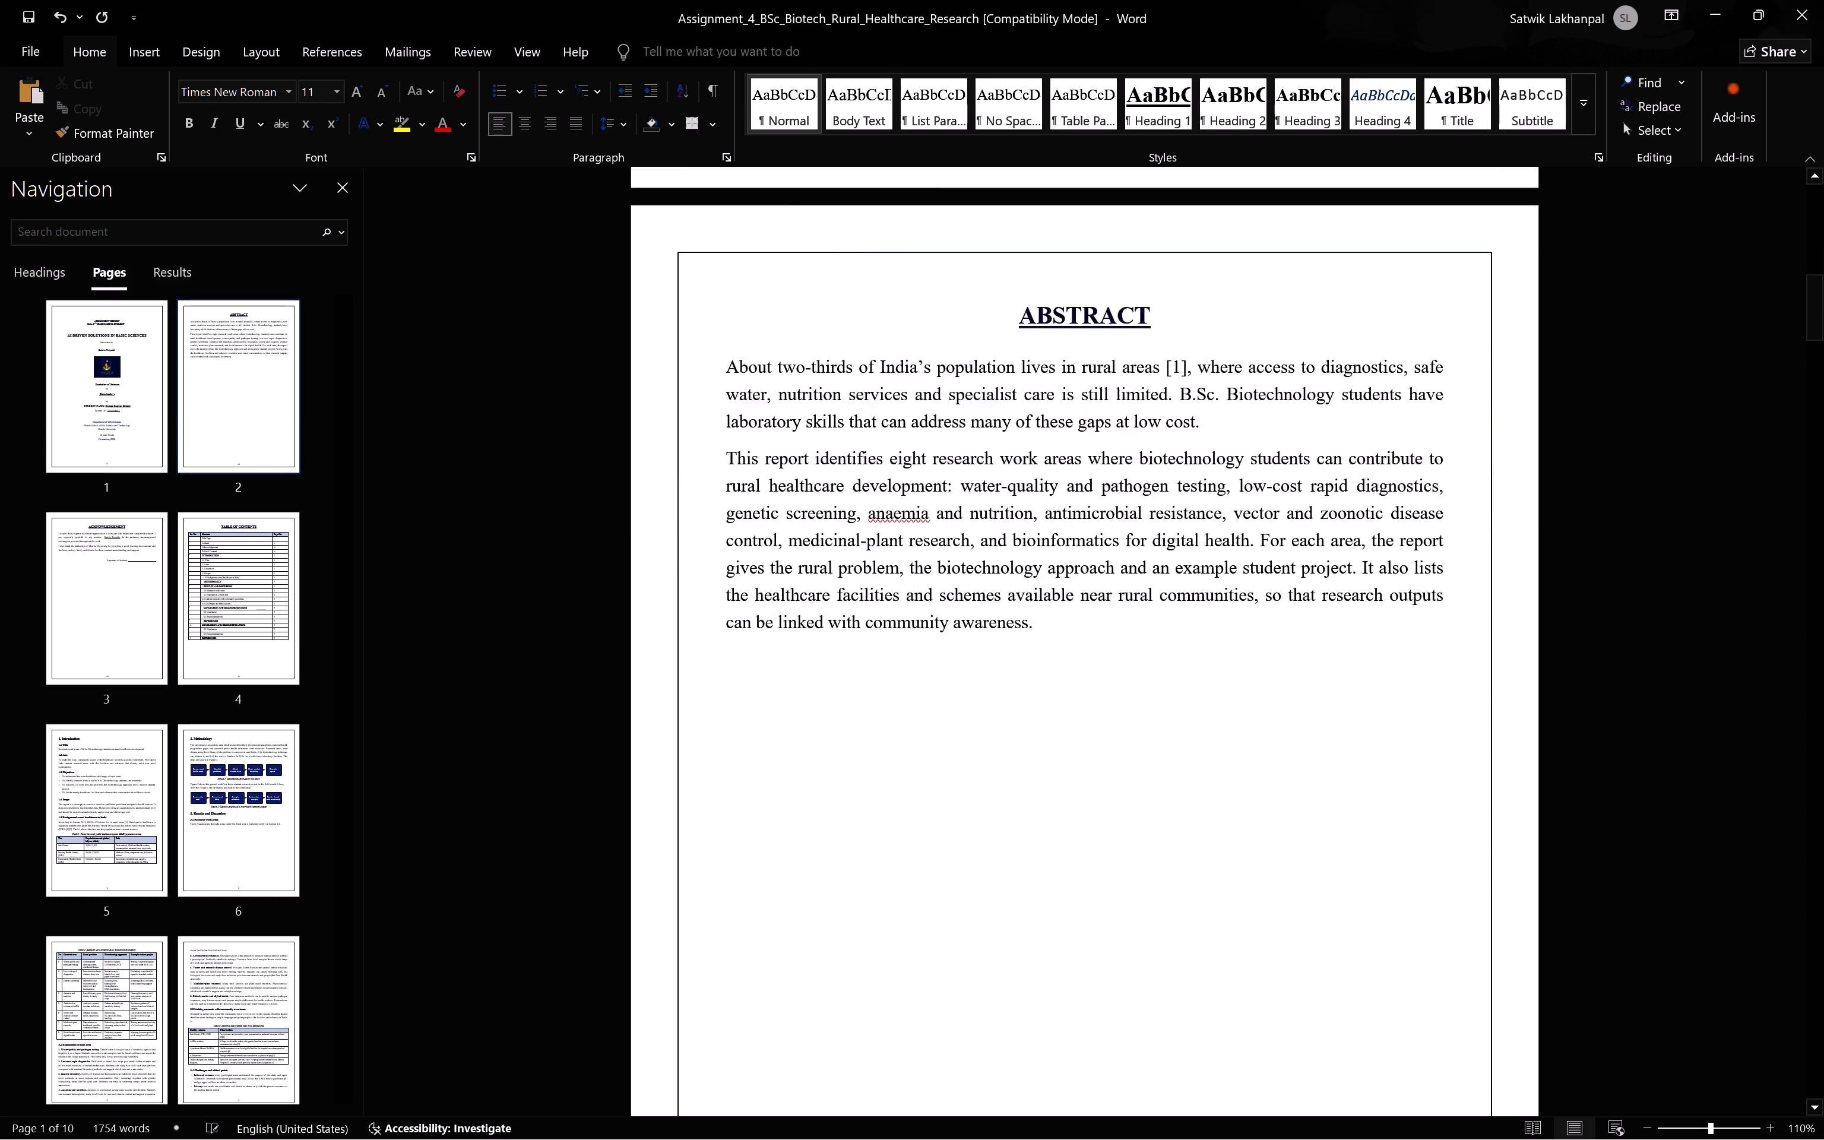
scroll(1198, 484, "down", 10)
left_click(1136, 727)
key("Left")
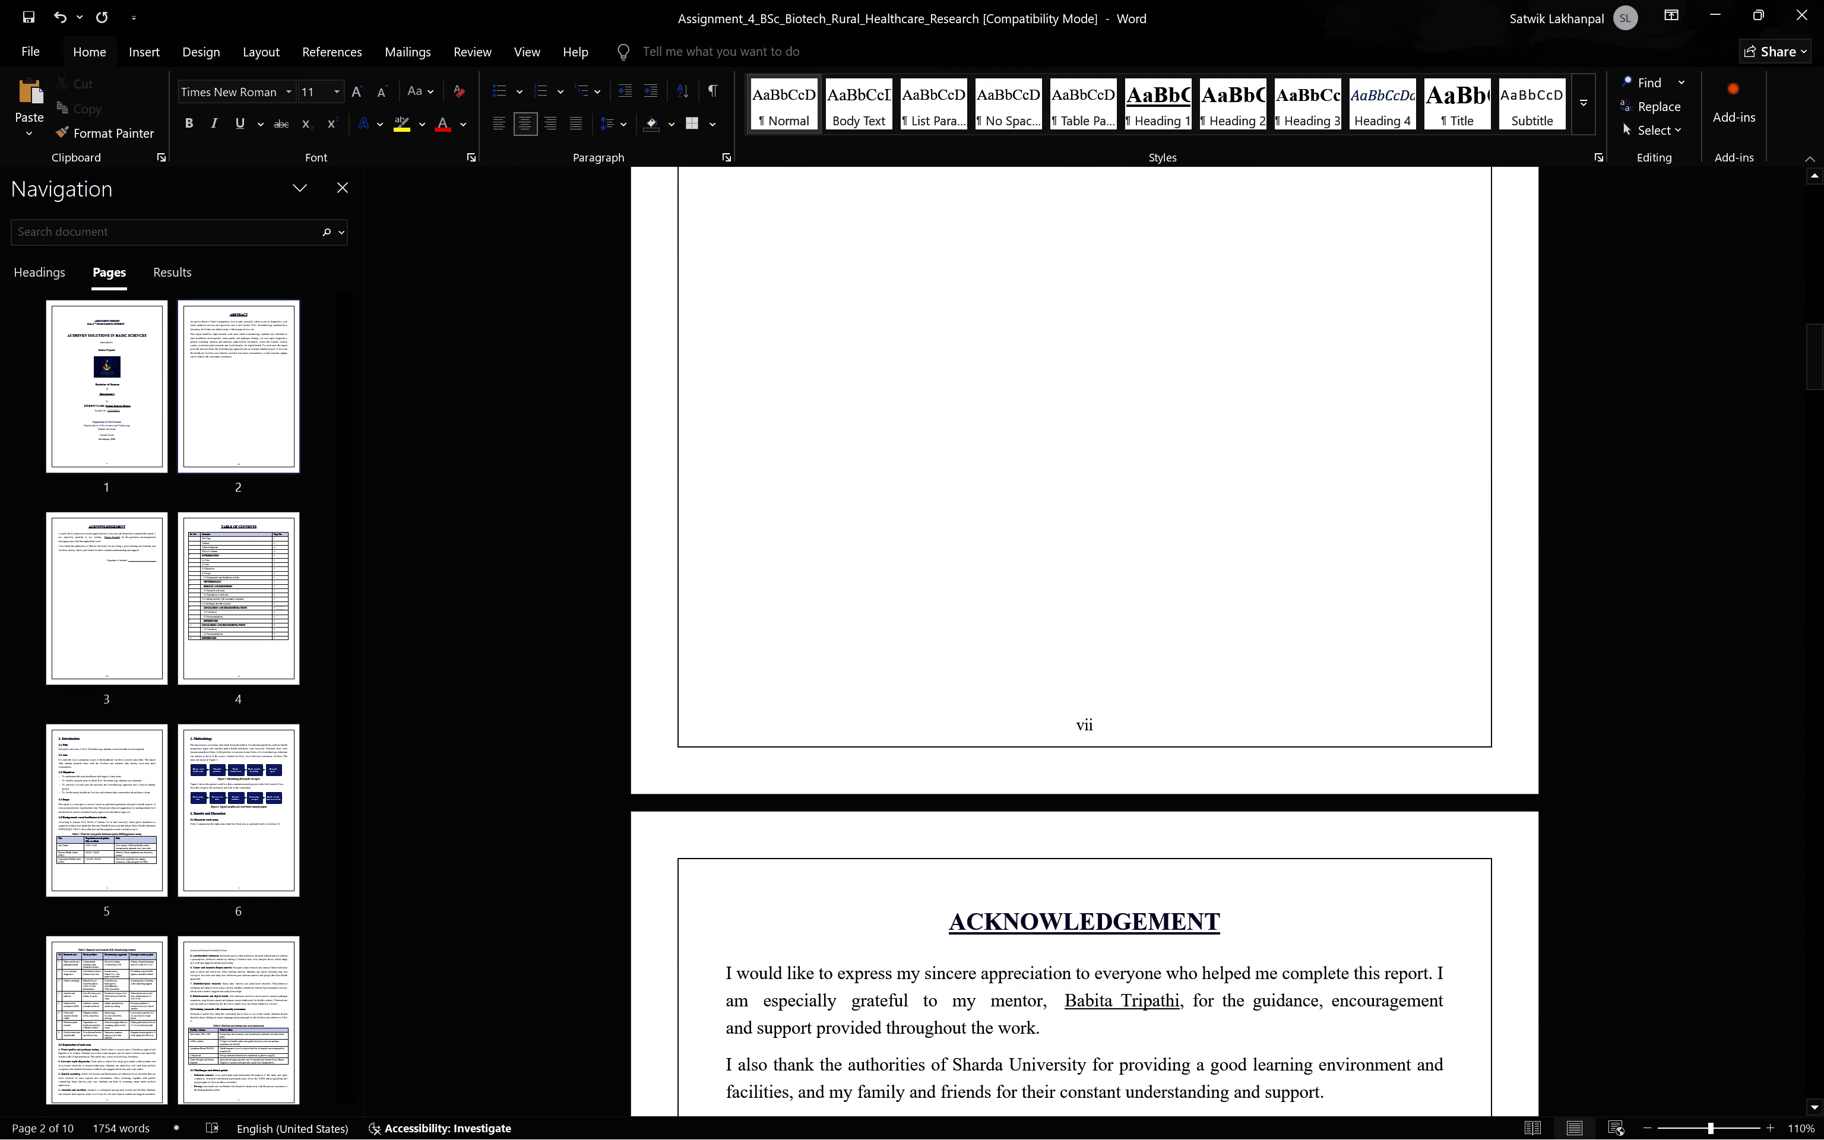
key("Left")
key("Left")
key("BackSpace")
Set the font colour of the cover page's number i to automatic.
scroll(1255, 731, "up", 20)
scroll(1255, 731, "up", 3)
left_click_drag(1105, 655, 1062, 659)
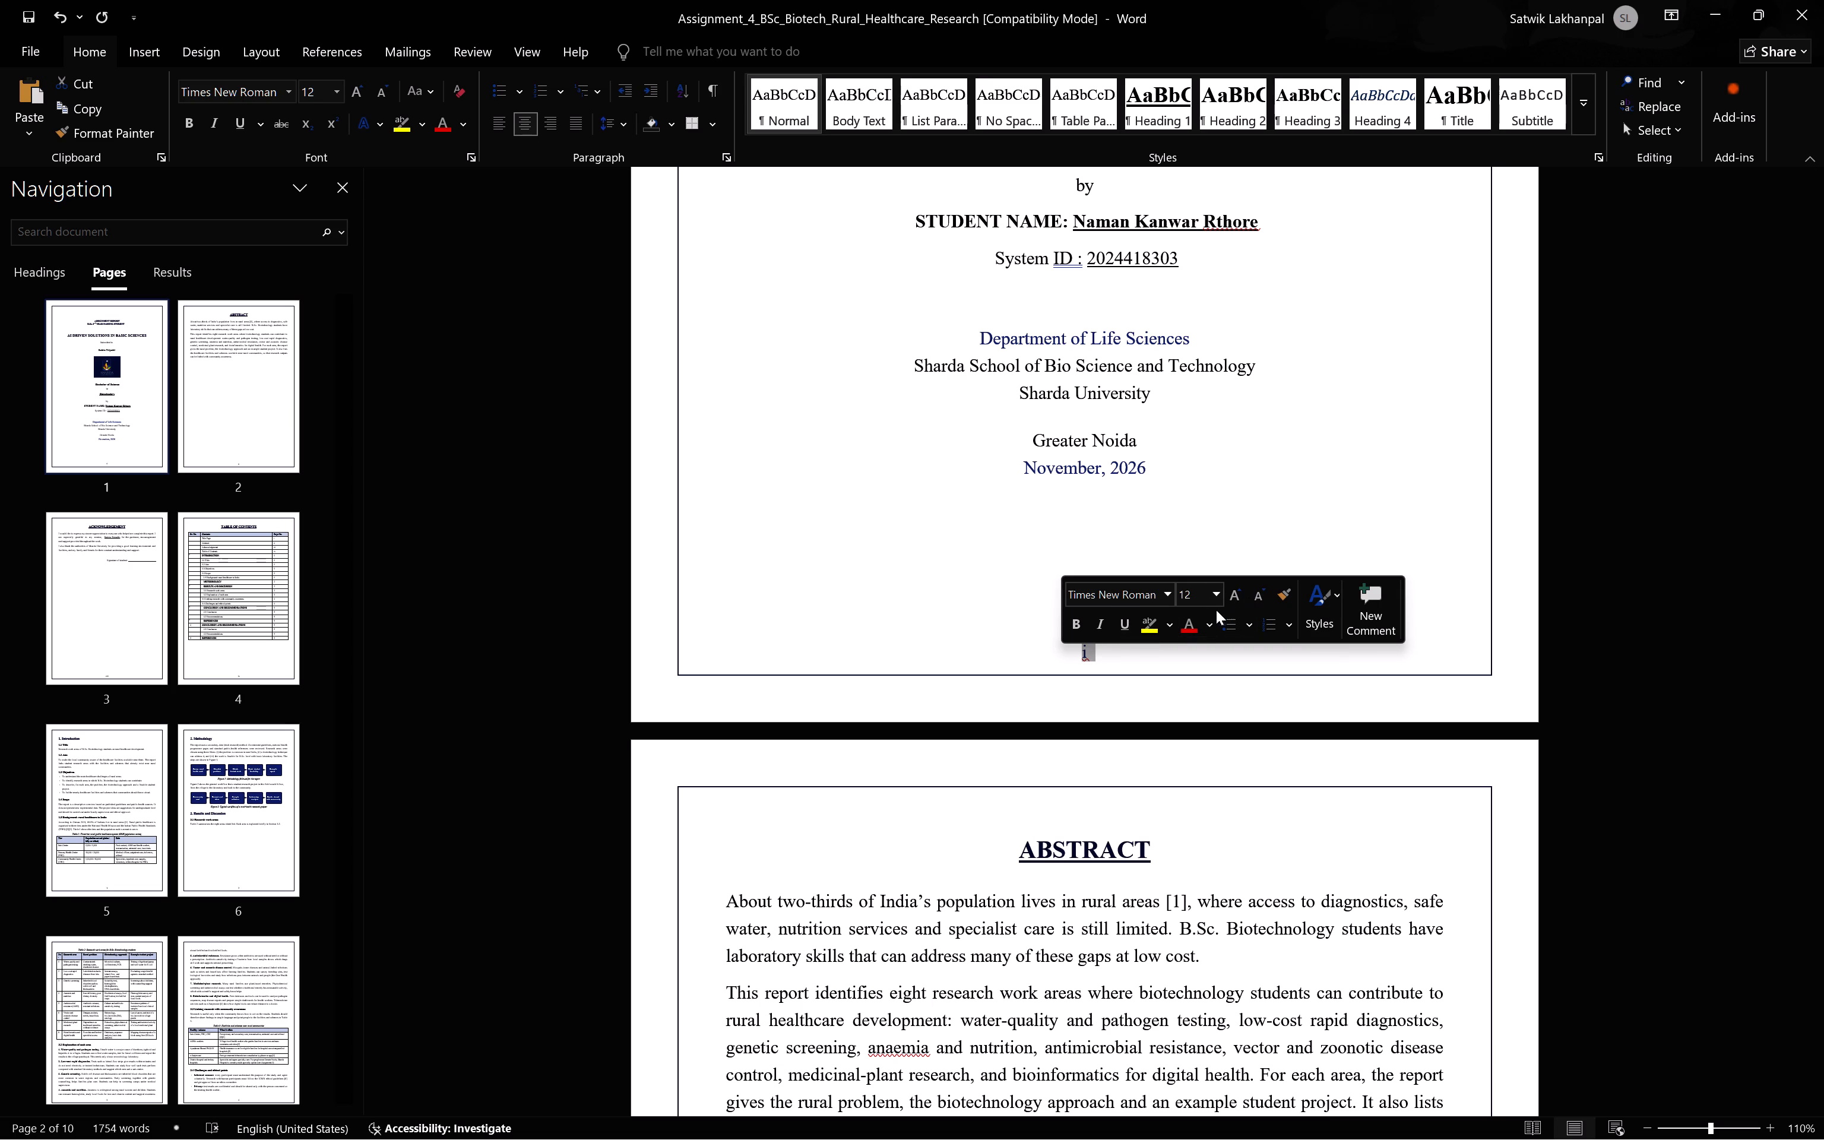
left_click(1167, 628)
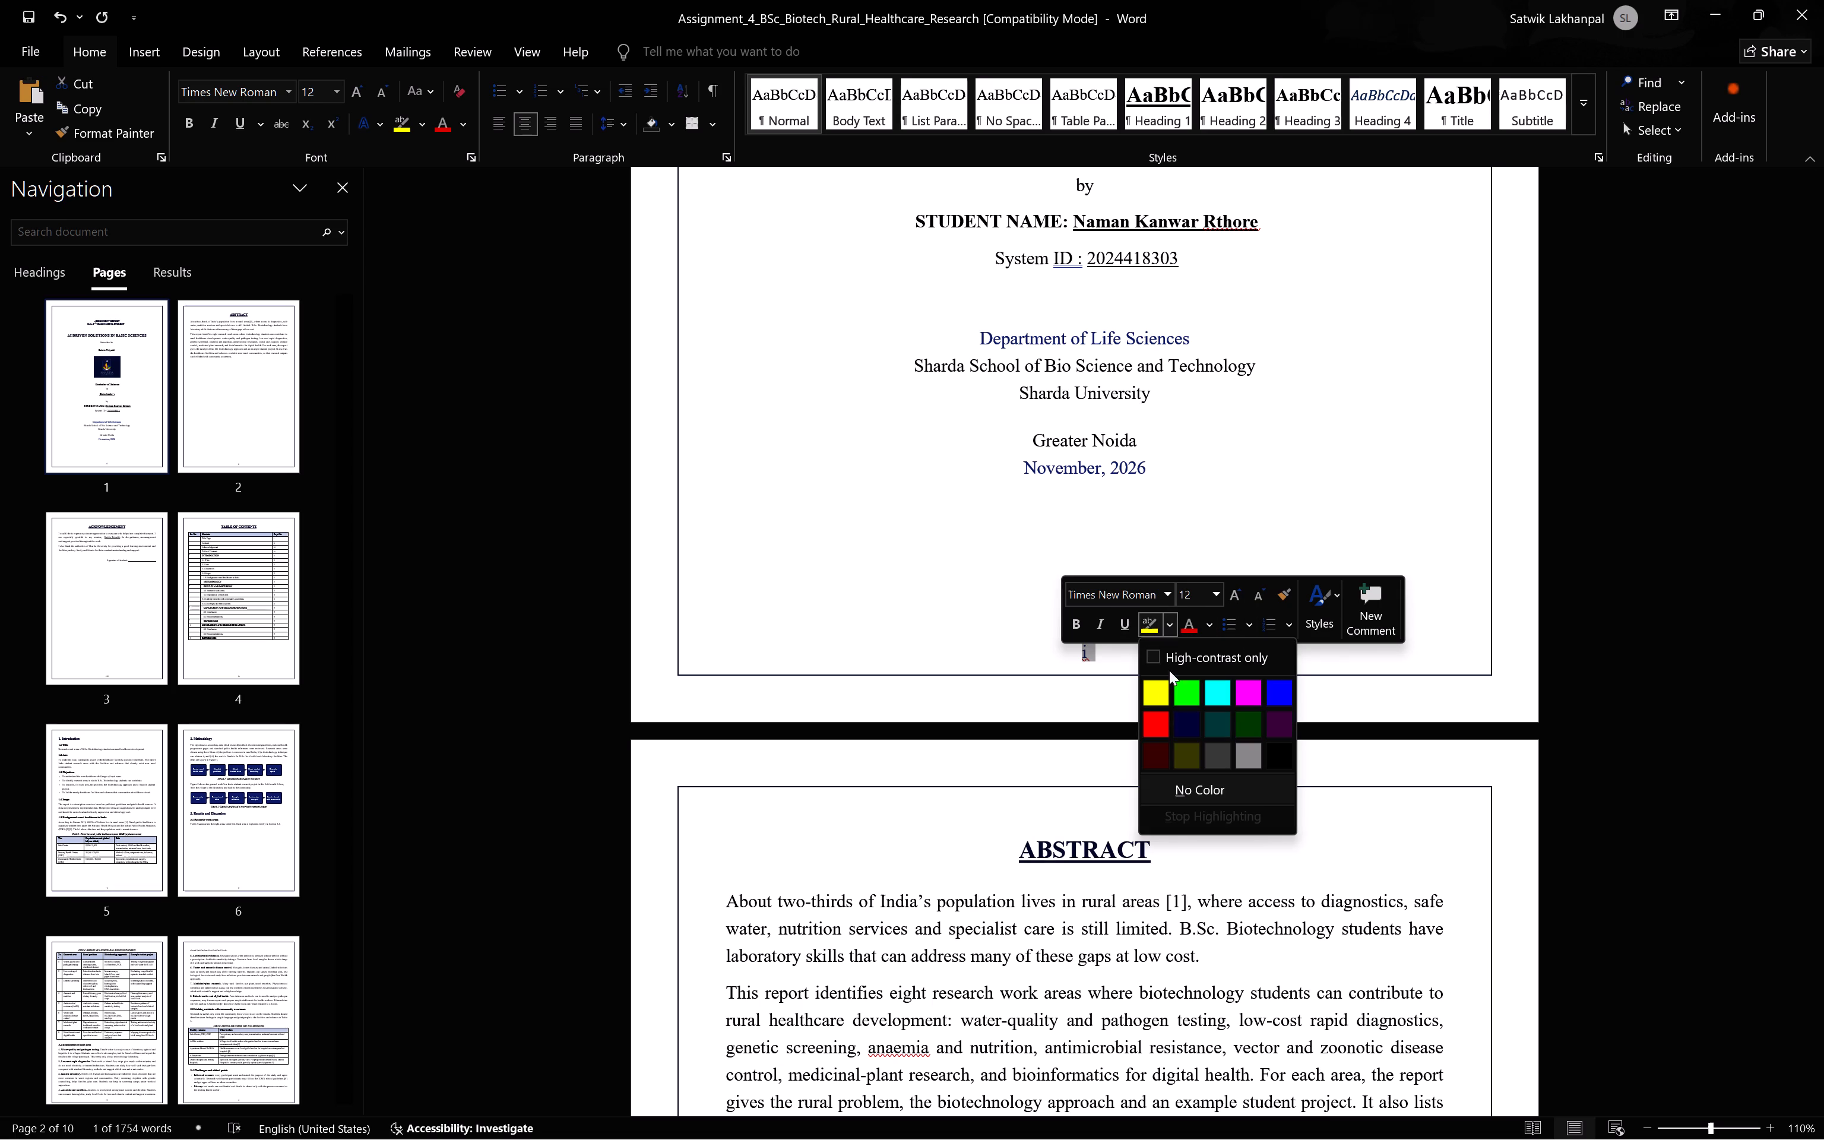
left_click(1211, 629)
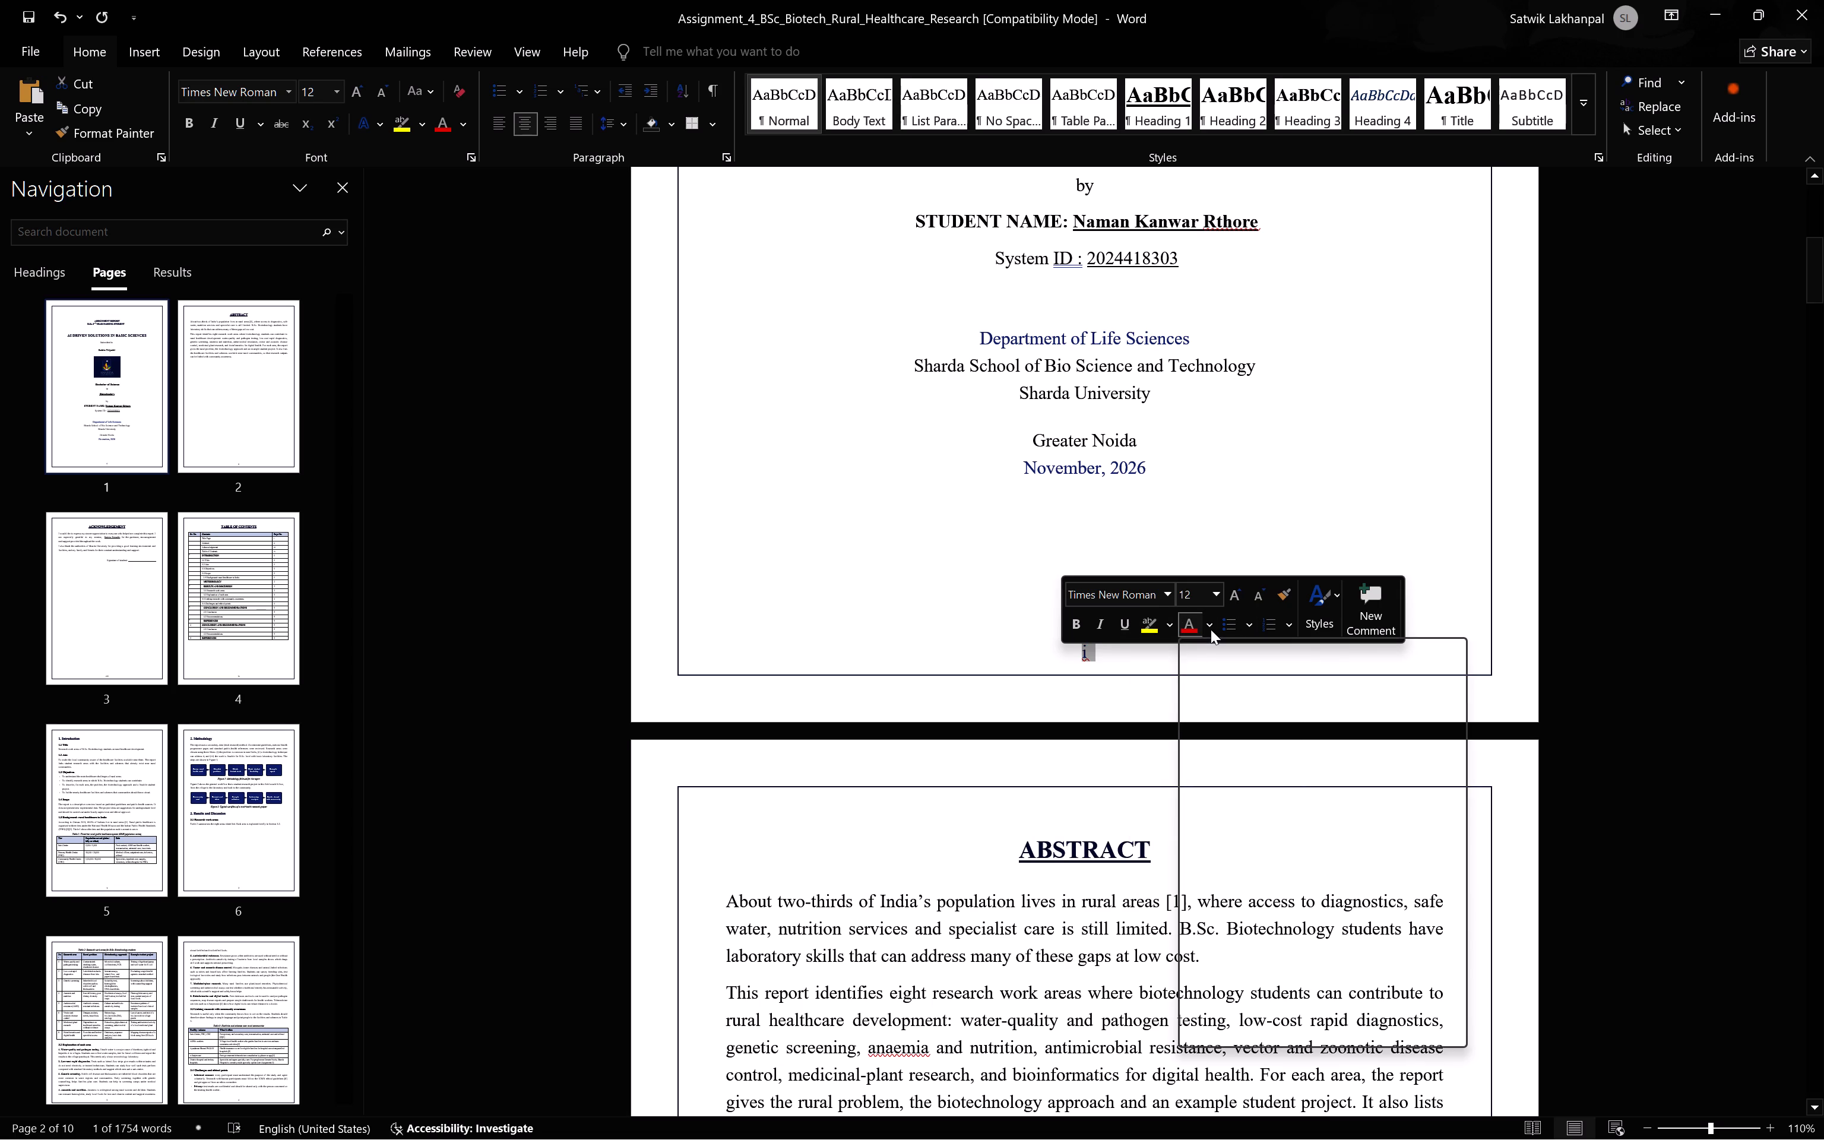
left_click(1211, 692)
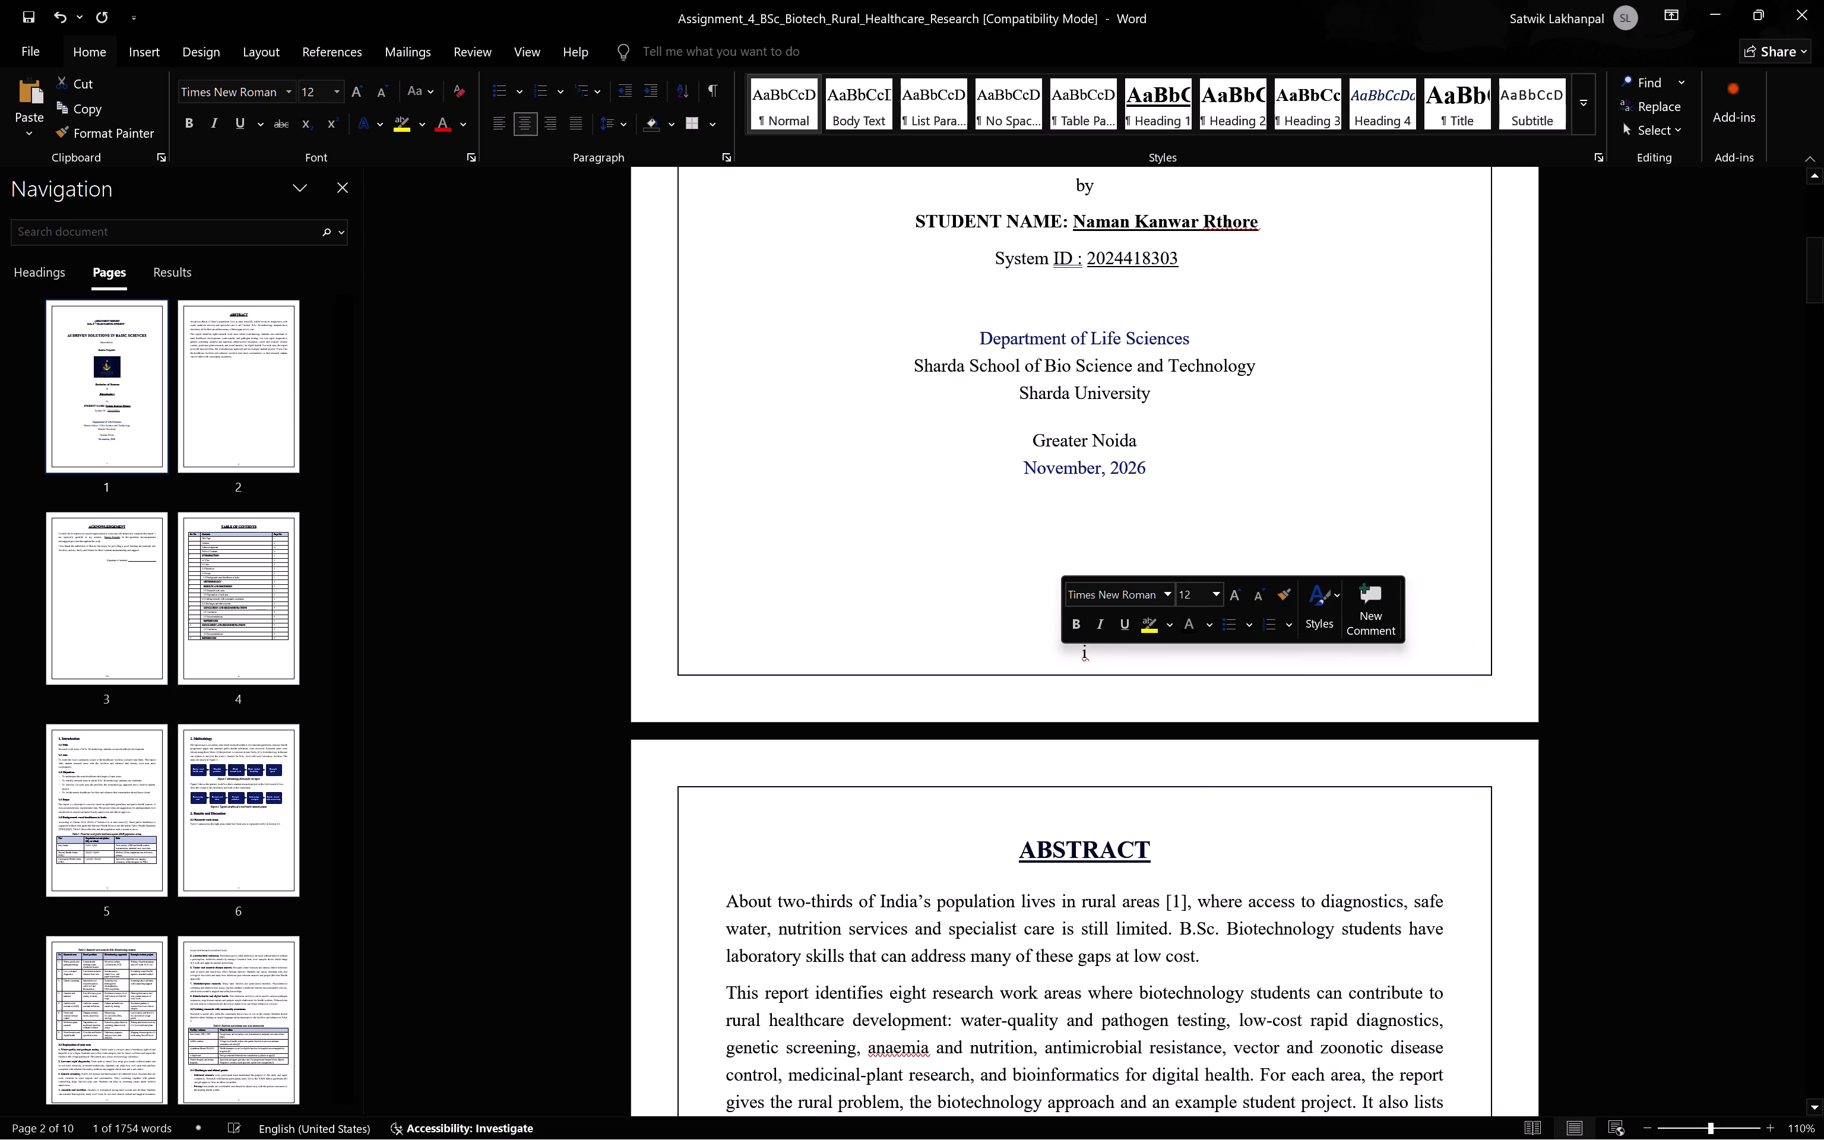
left_click(1481, 697)
Correct the page number at the foot of the Acknowledgement page to iii.
scroll(1377, 738, "down", 20)
scroll(1377, 738, "down", 3)
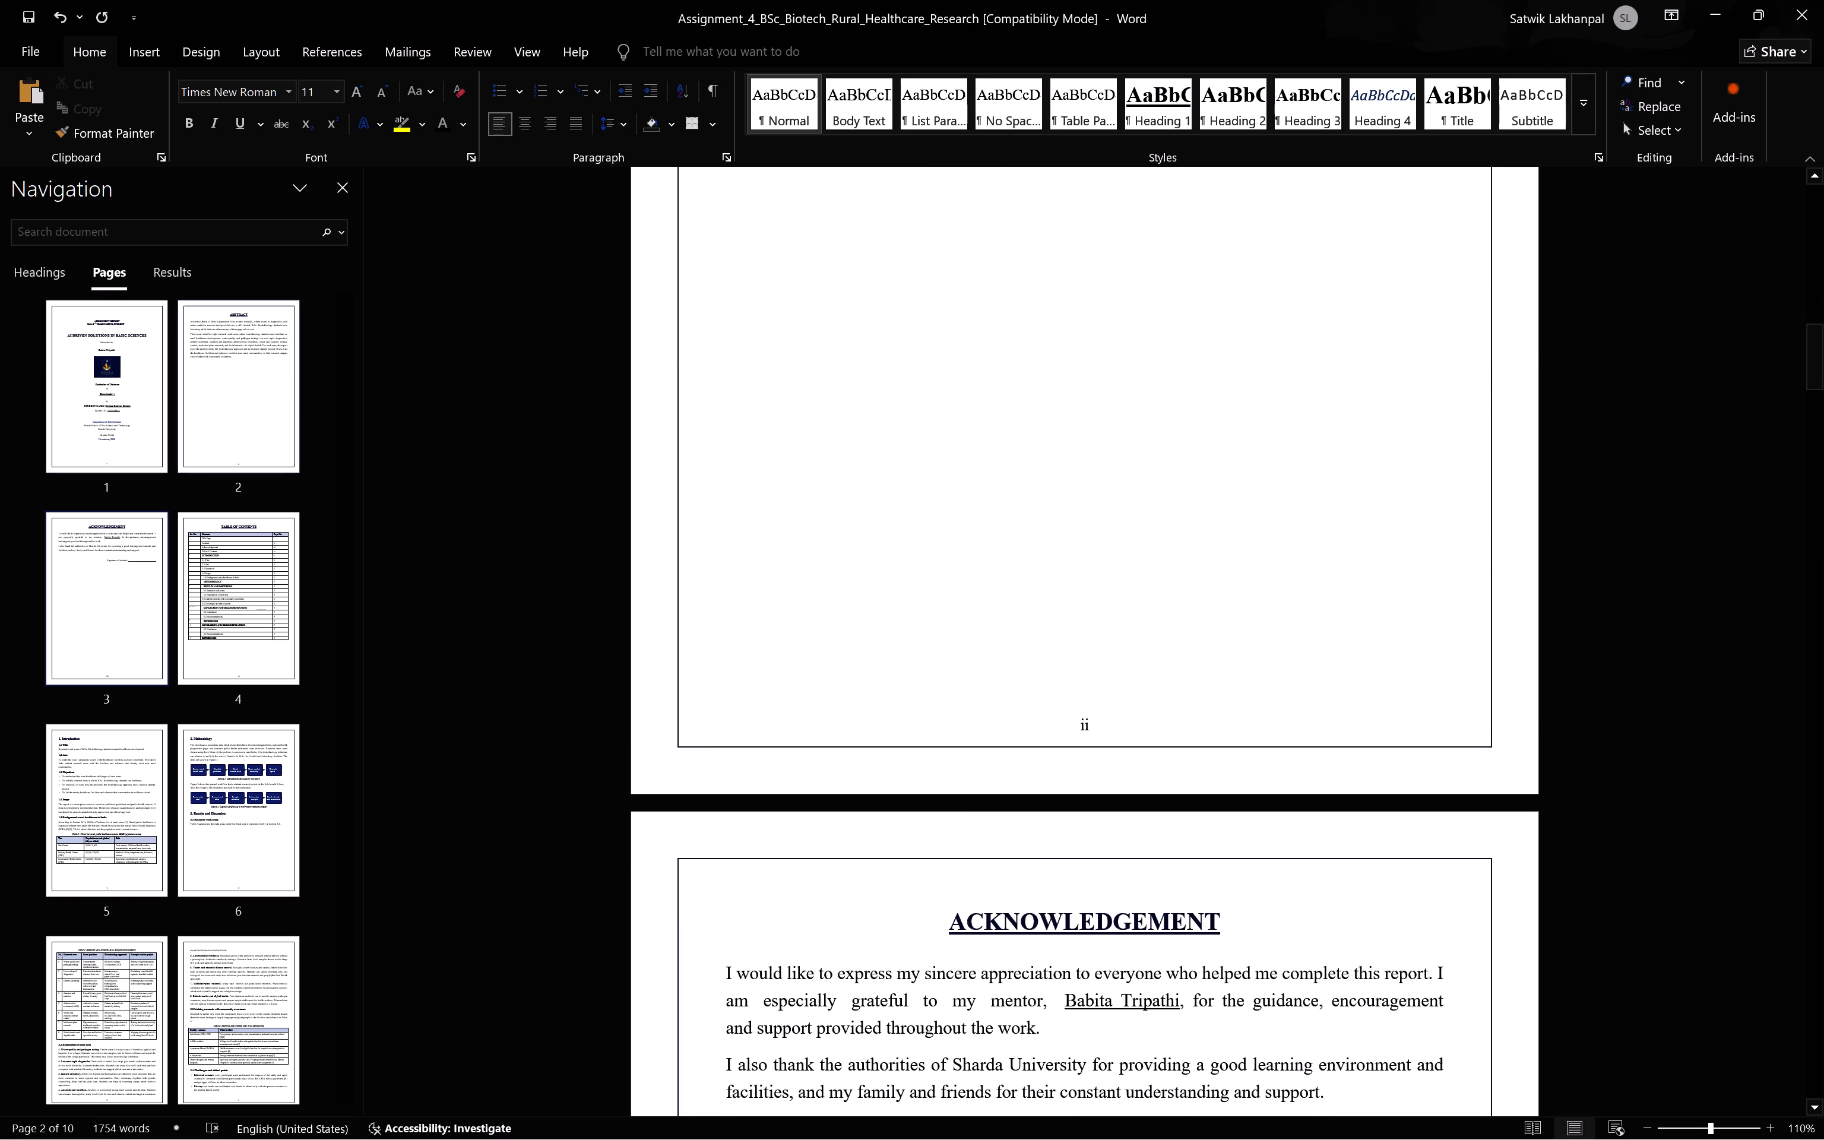
scroll(1377, 737, "down", 20)
scroll(1377, 737, "down", 2)
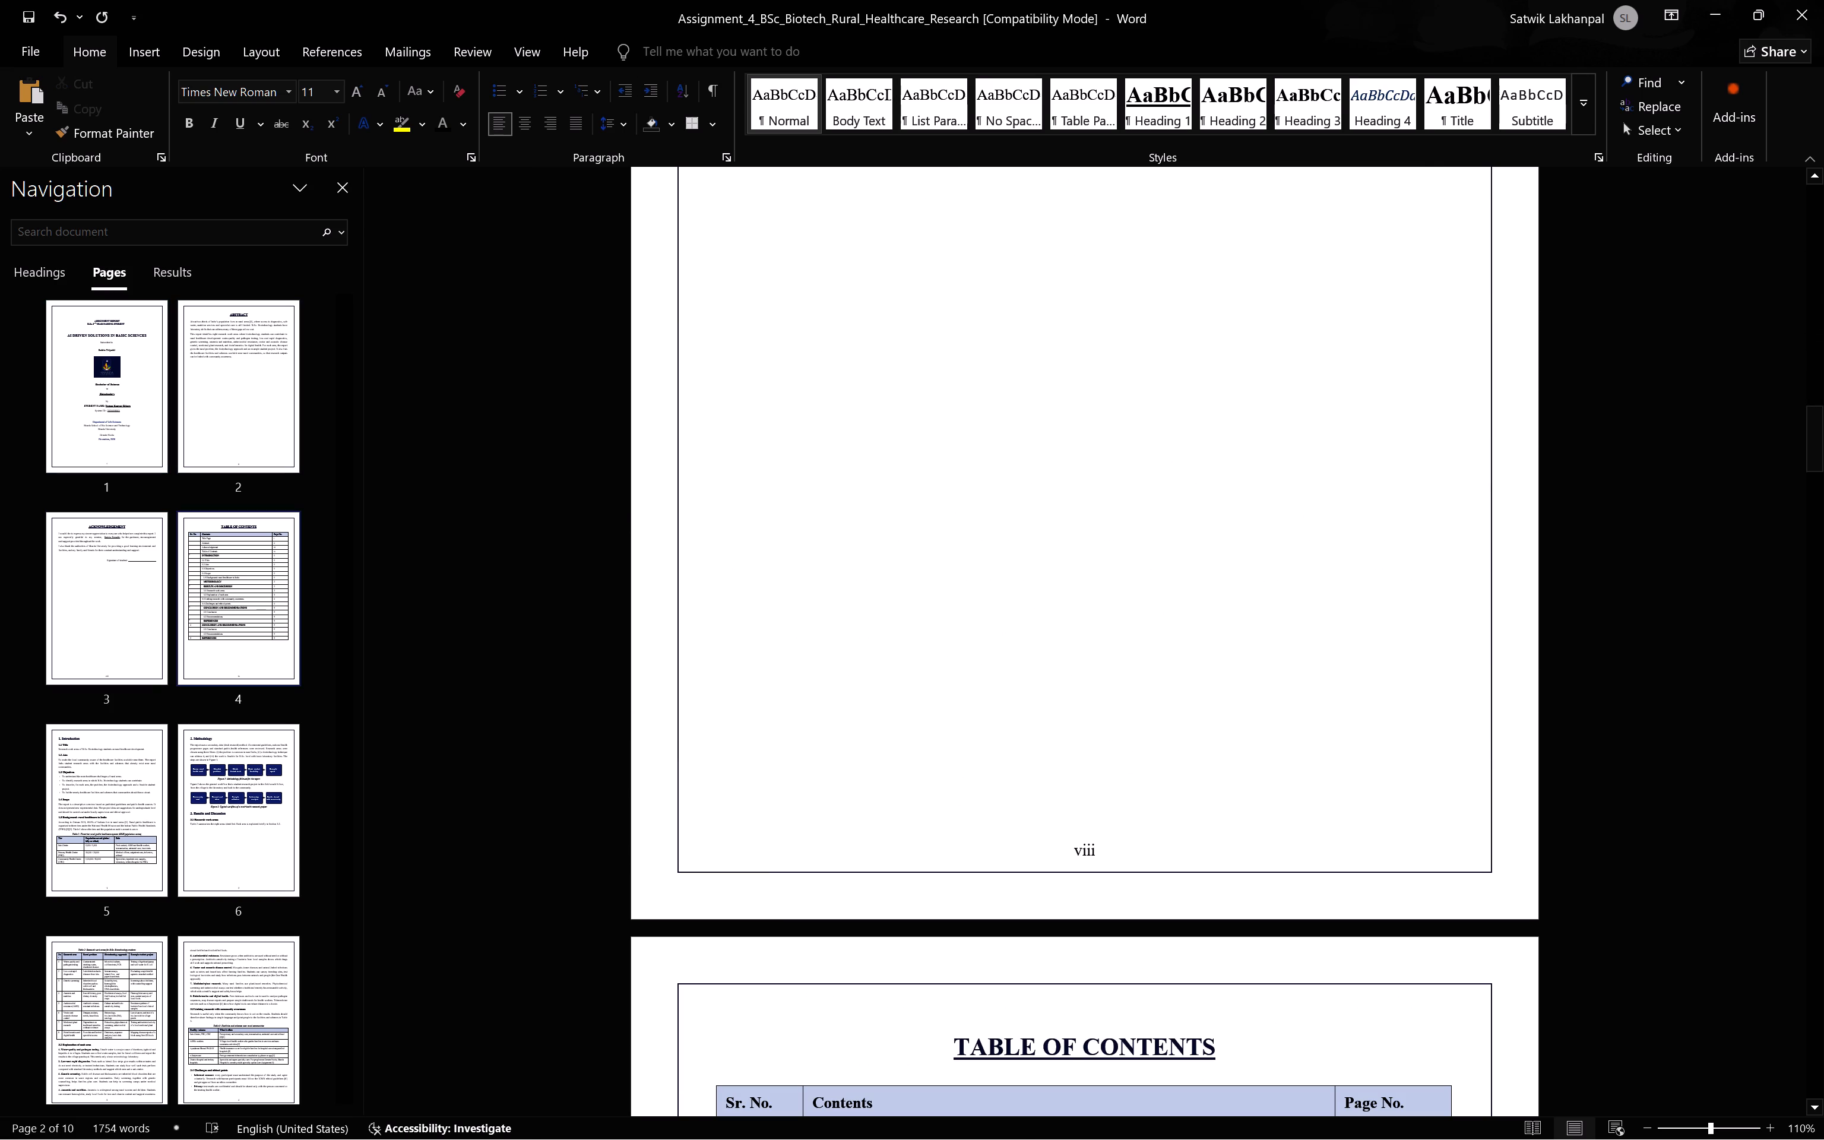
left_click(1084, 850)
key("BackSpace")
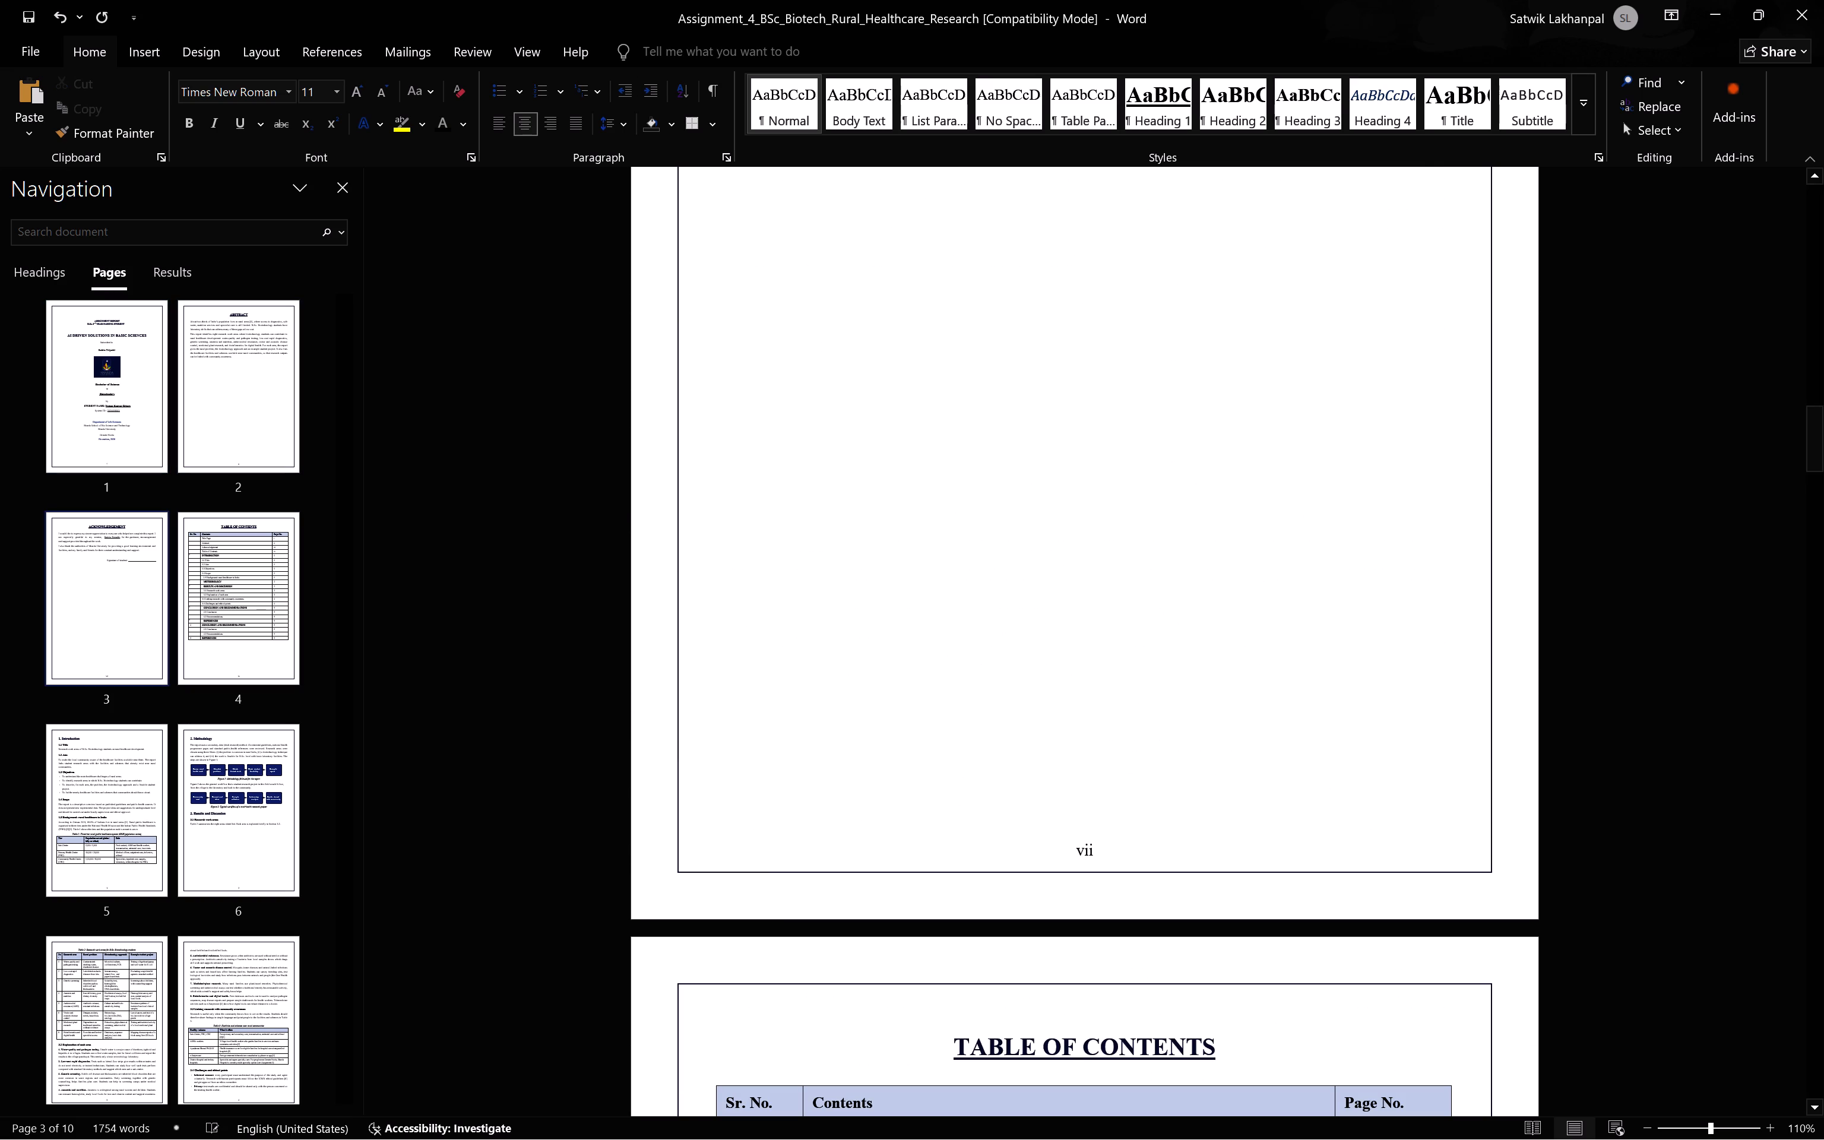
key("BackSpace")
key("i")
Replace the page number at the foot of the Table of Contents page with v.
scroll(1195, 814, "down", 20)
scroll(1195, 814, "down", 4)
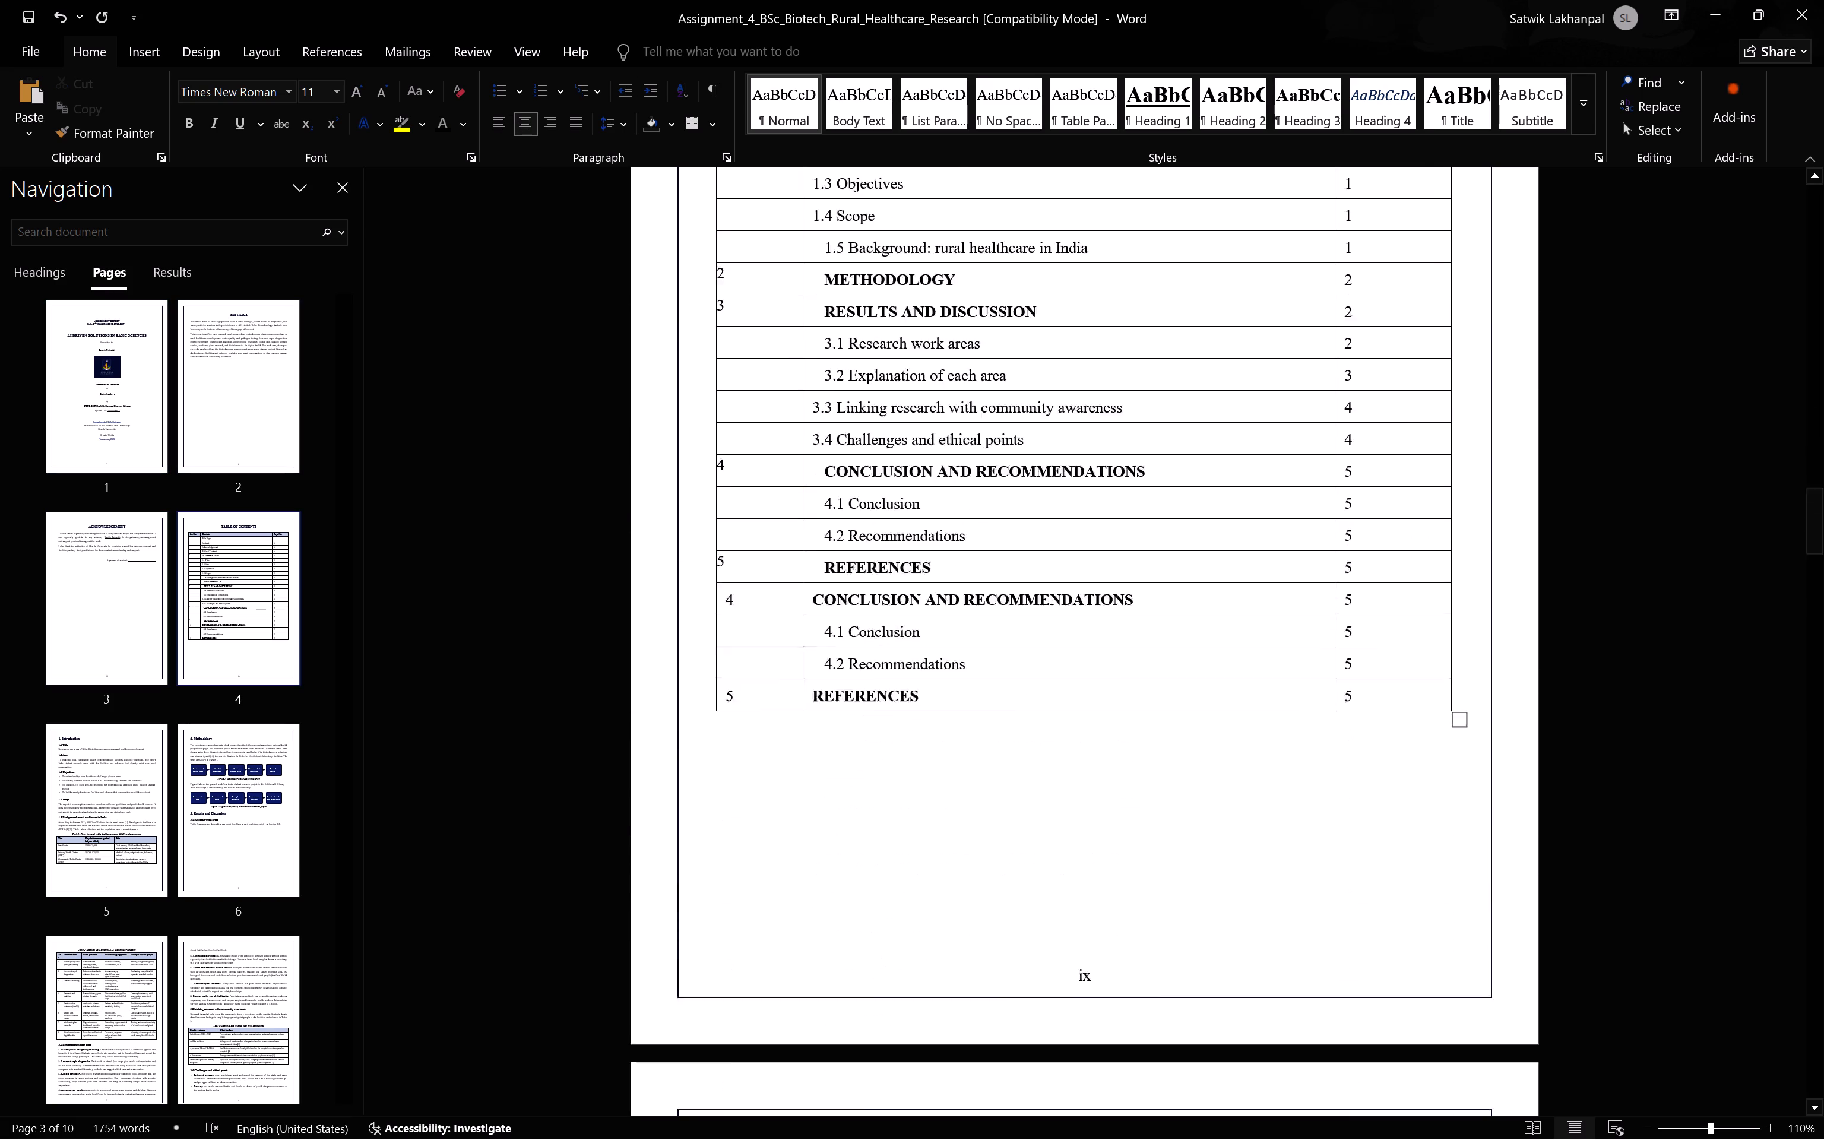
scroll(1195, 810, "down", 1)
left_click(1115, 815)
key("BackSpace")
key("BackSpace")
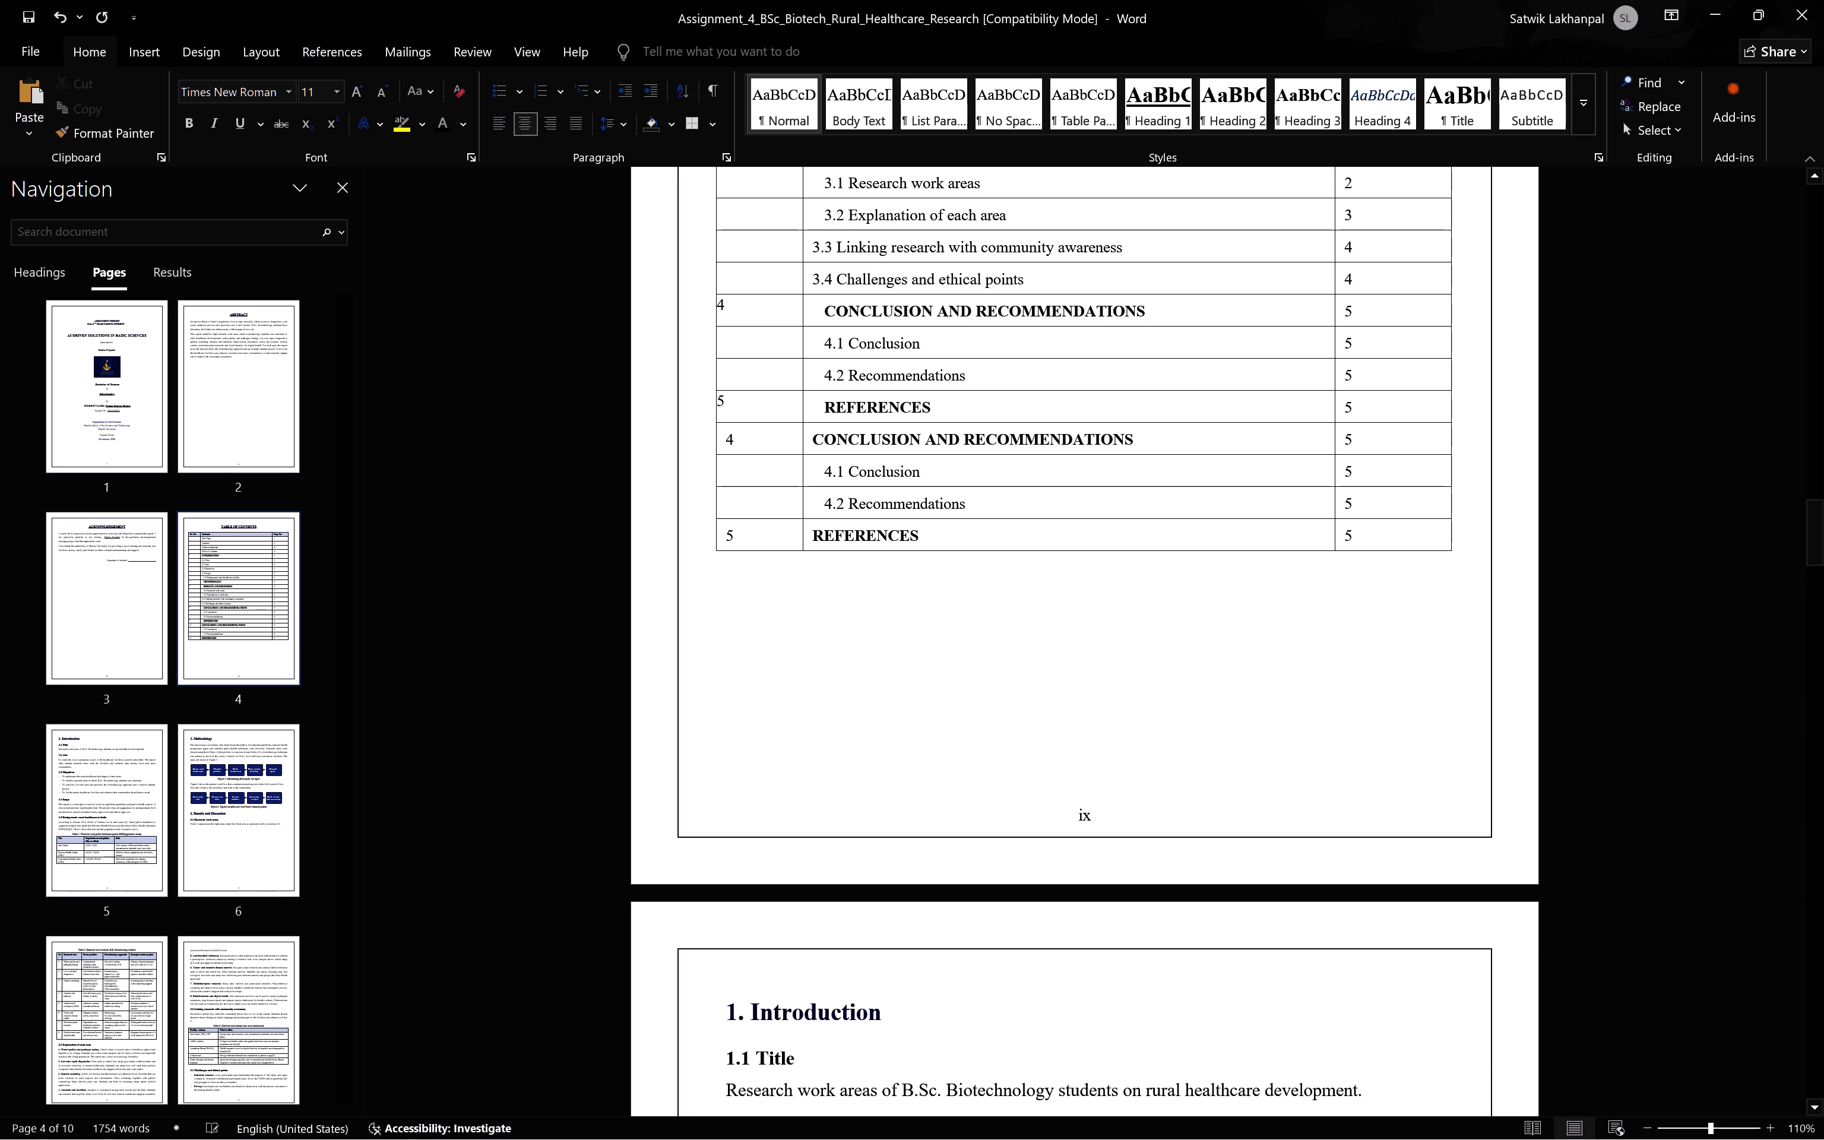
key("BackSpace")
key("BackSpace")
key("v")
left_click(1273, 812)
Review the report from the Table of Contents through the last References page, checking page numbers, and return to the cover.
scroll(1273, 812, "up", 11)
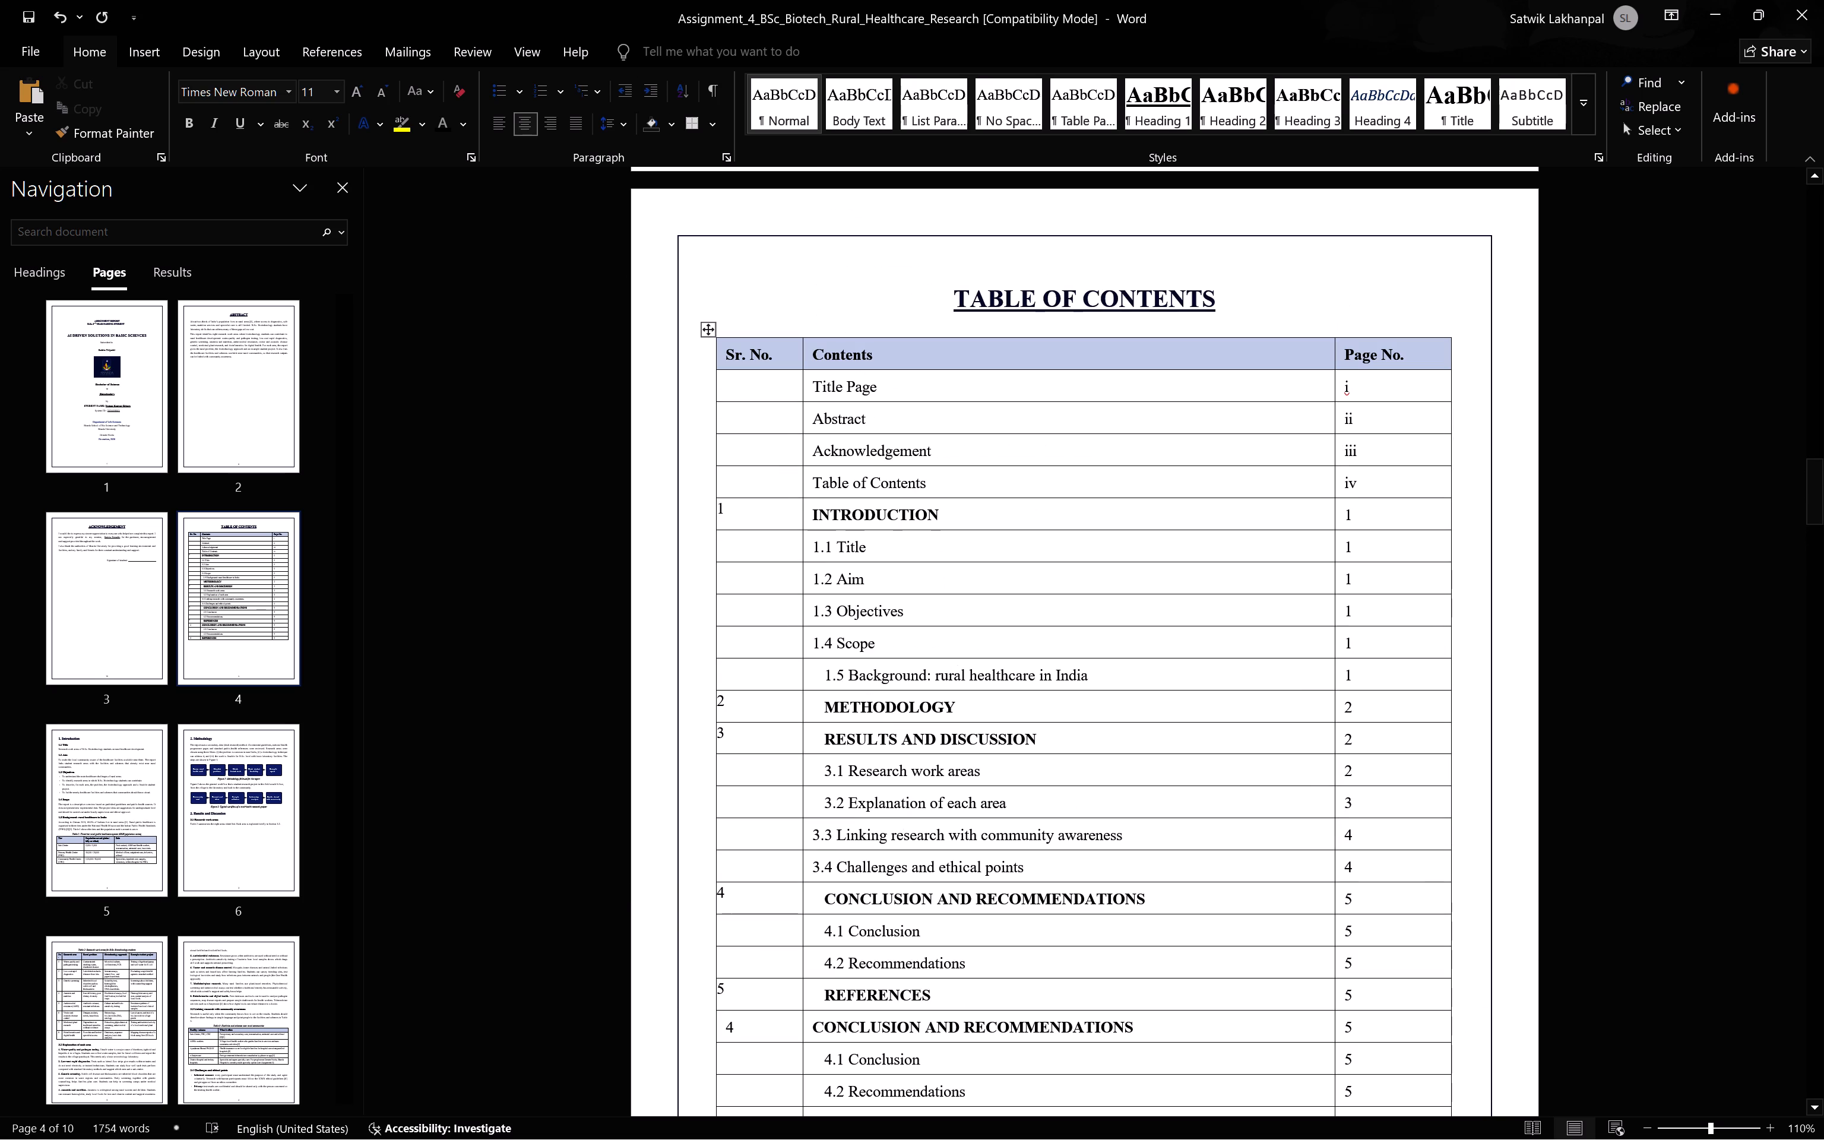
scroll(1273, 806, "down", 20)
scroll(1273, 806, "down", 4)
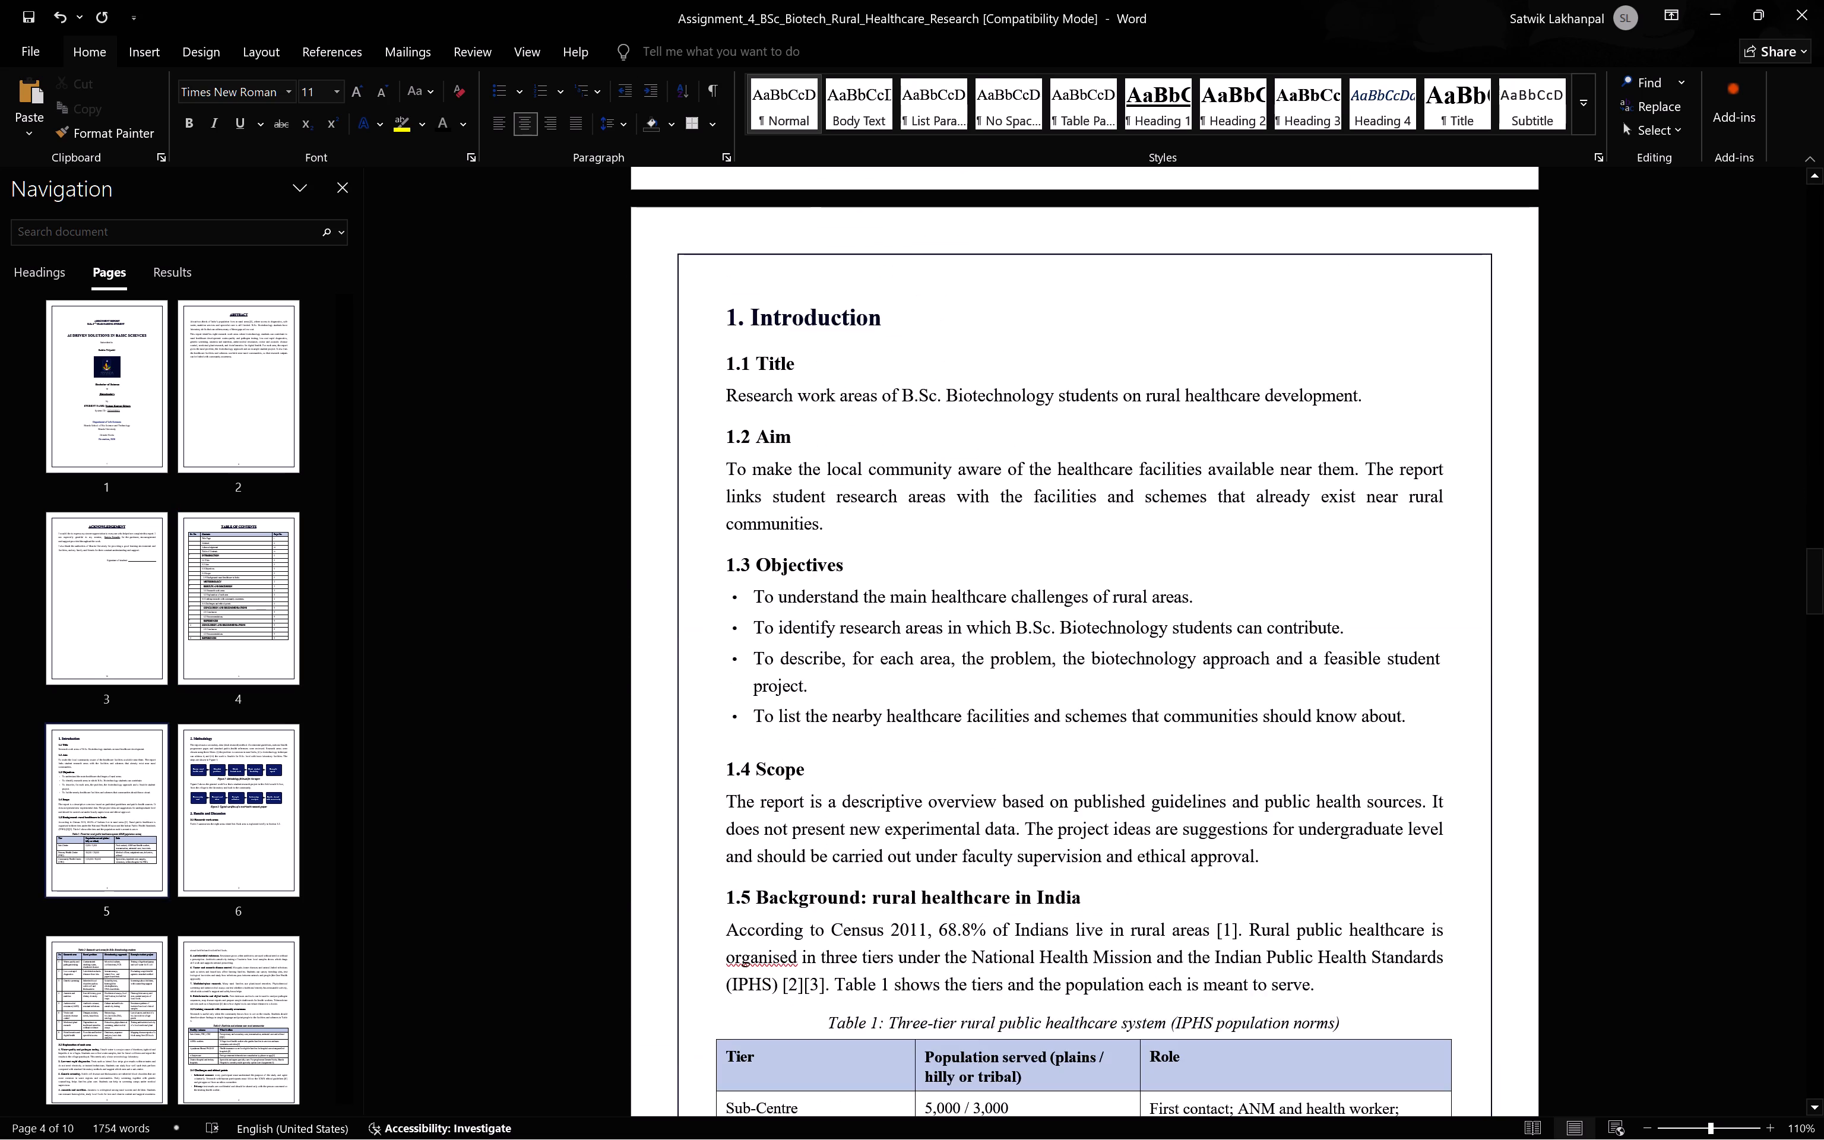
scroll(1272, 809, "down", 20)
scroll(1272, 809, "down", 20)
scroll(1272, 809, "down", 10)
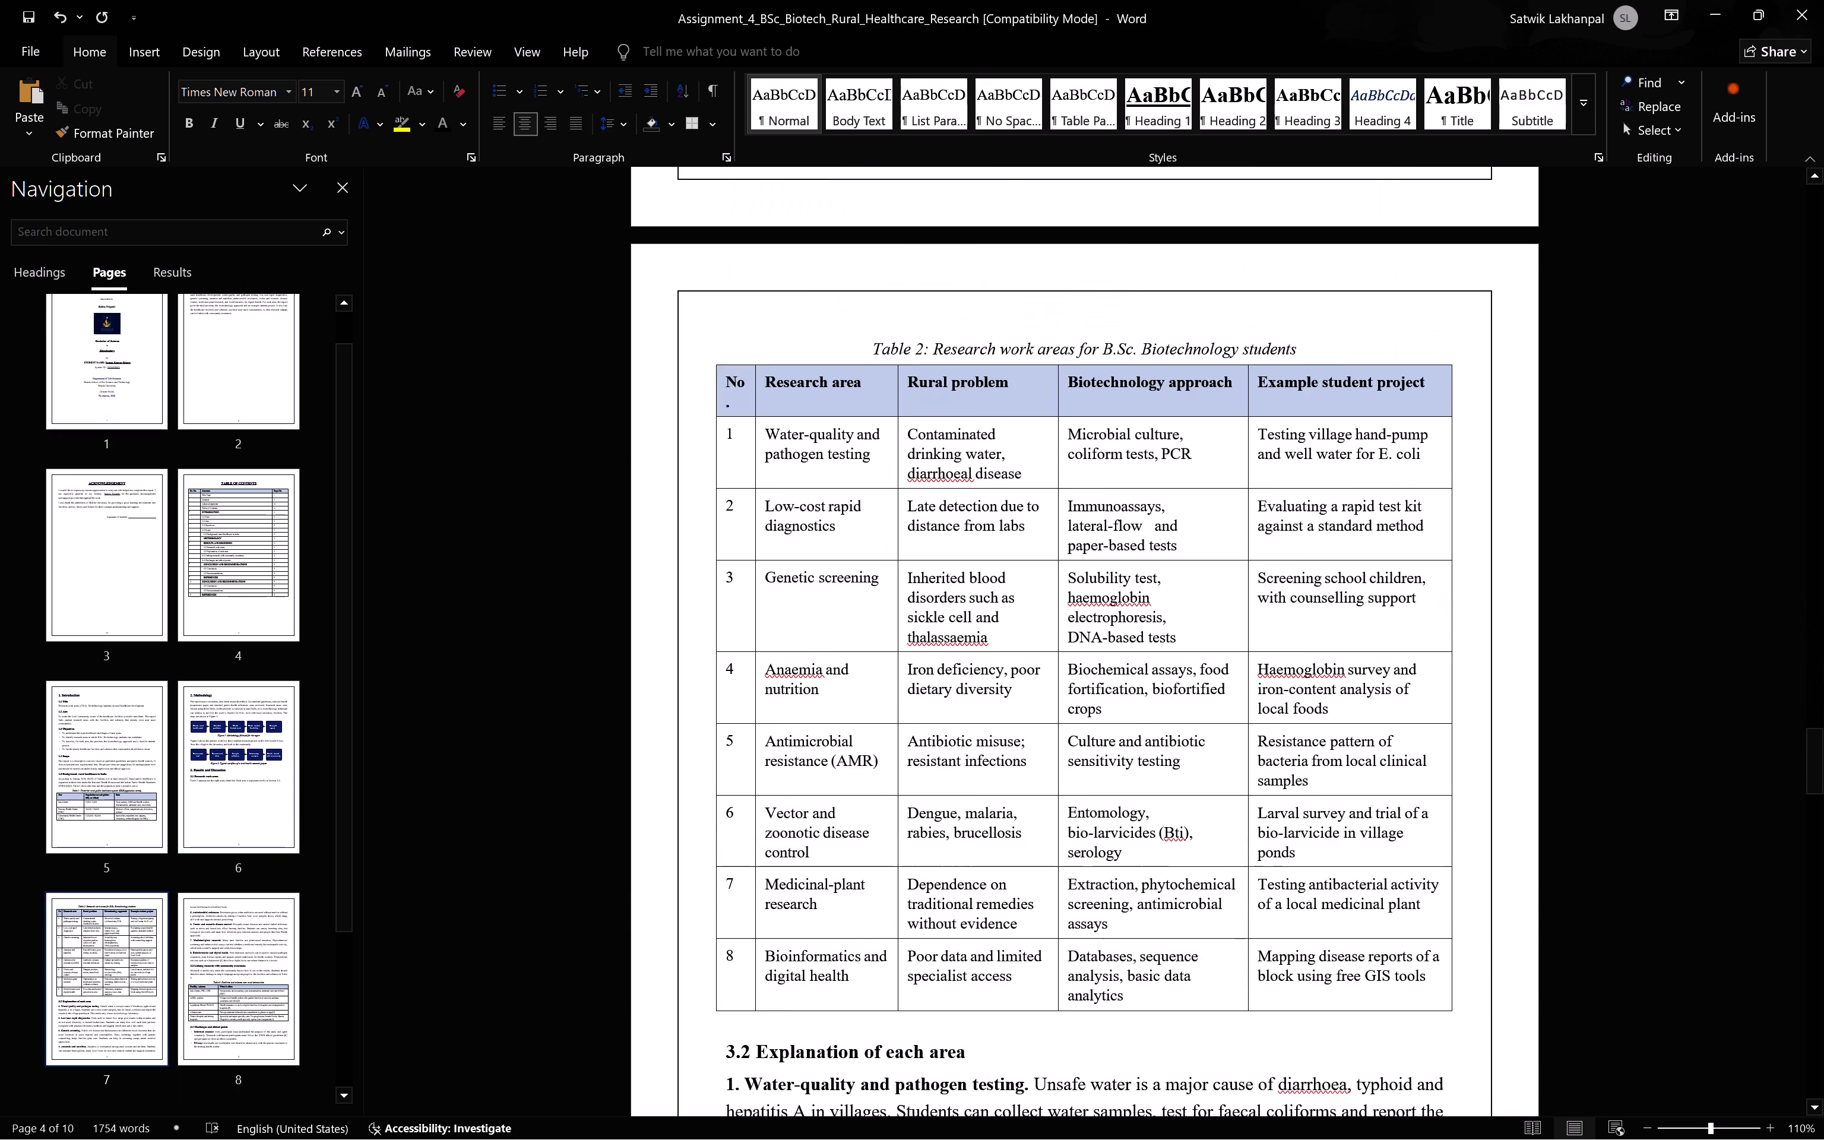
scroll(1271, 808, "down", 20)
scroll(1271, 808, "down", 17)
scroll(1269, 807, "down", 5)
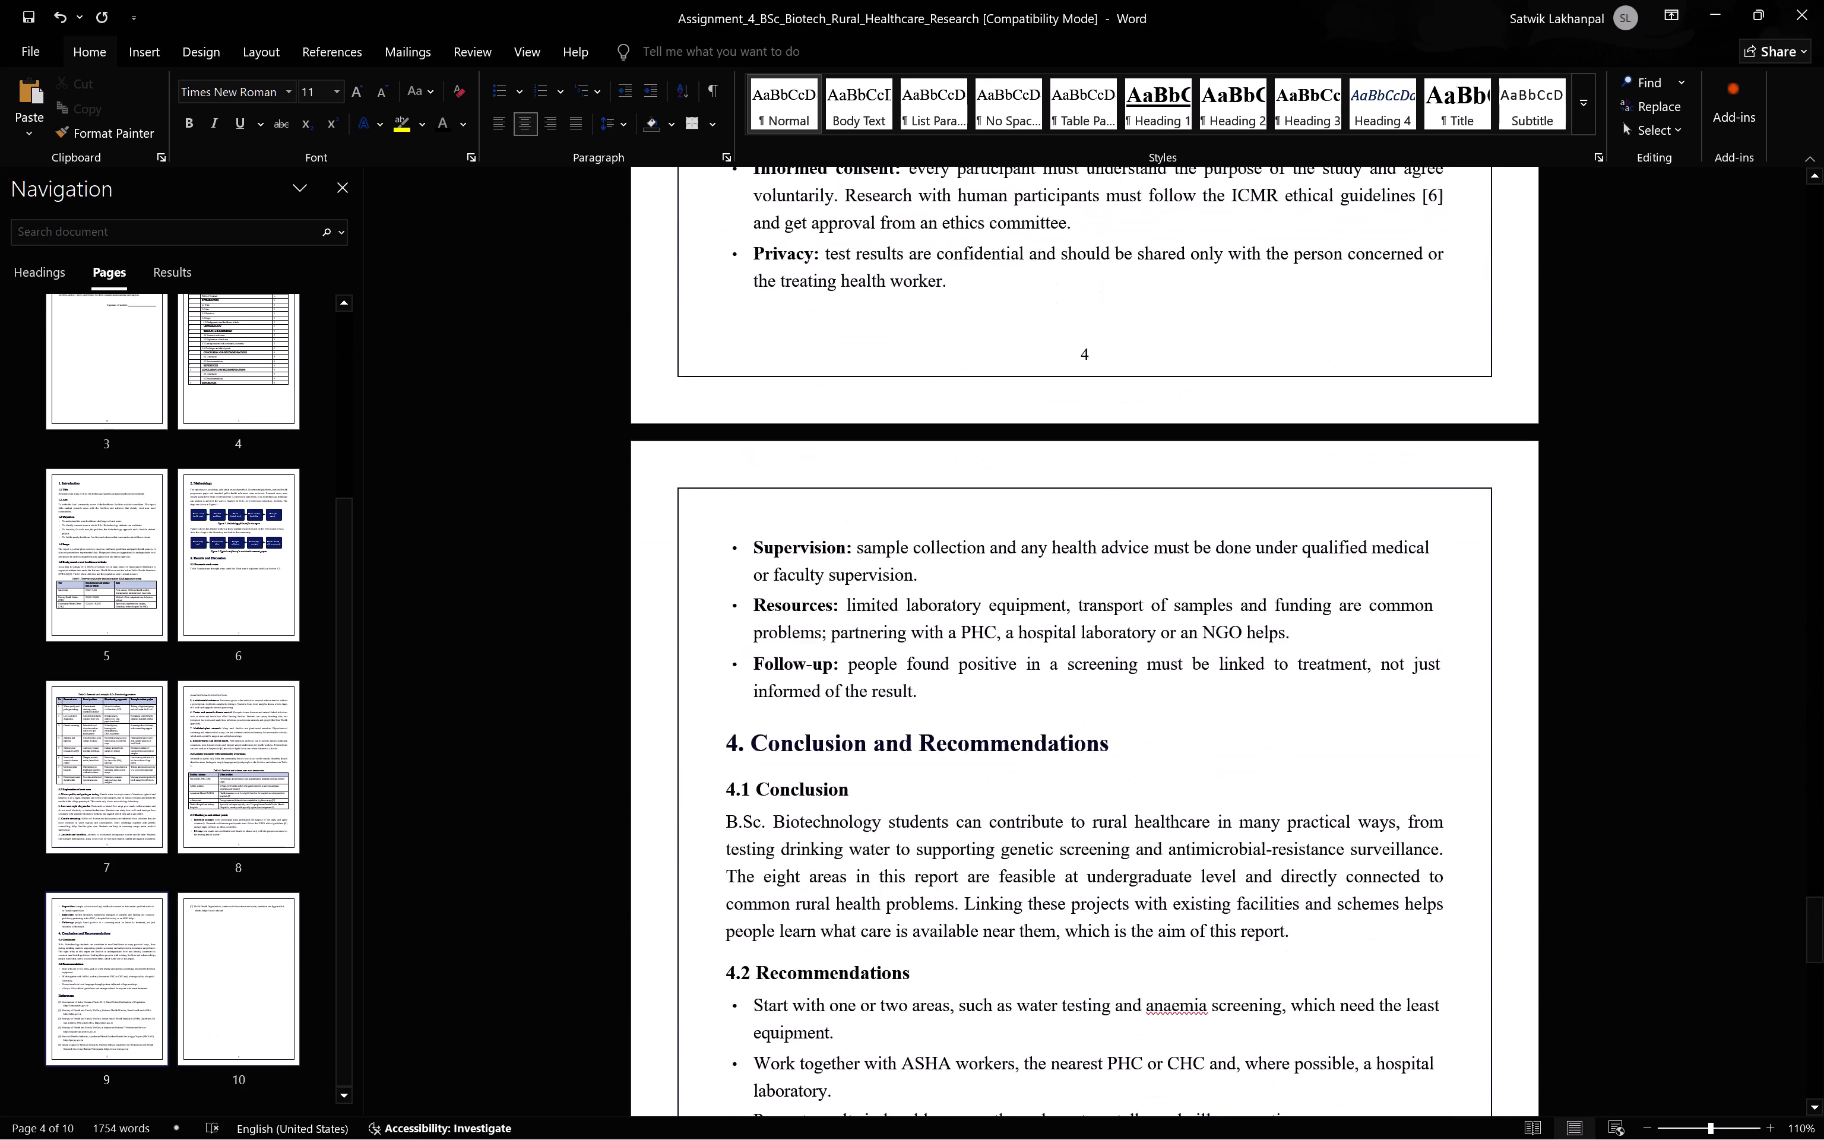
scroll(1268, 807, "down", 20)
scroll(1268, 807, "down", 20)
scroll(1268, 807, "down", 3)
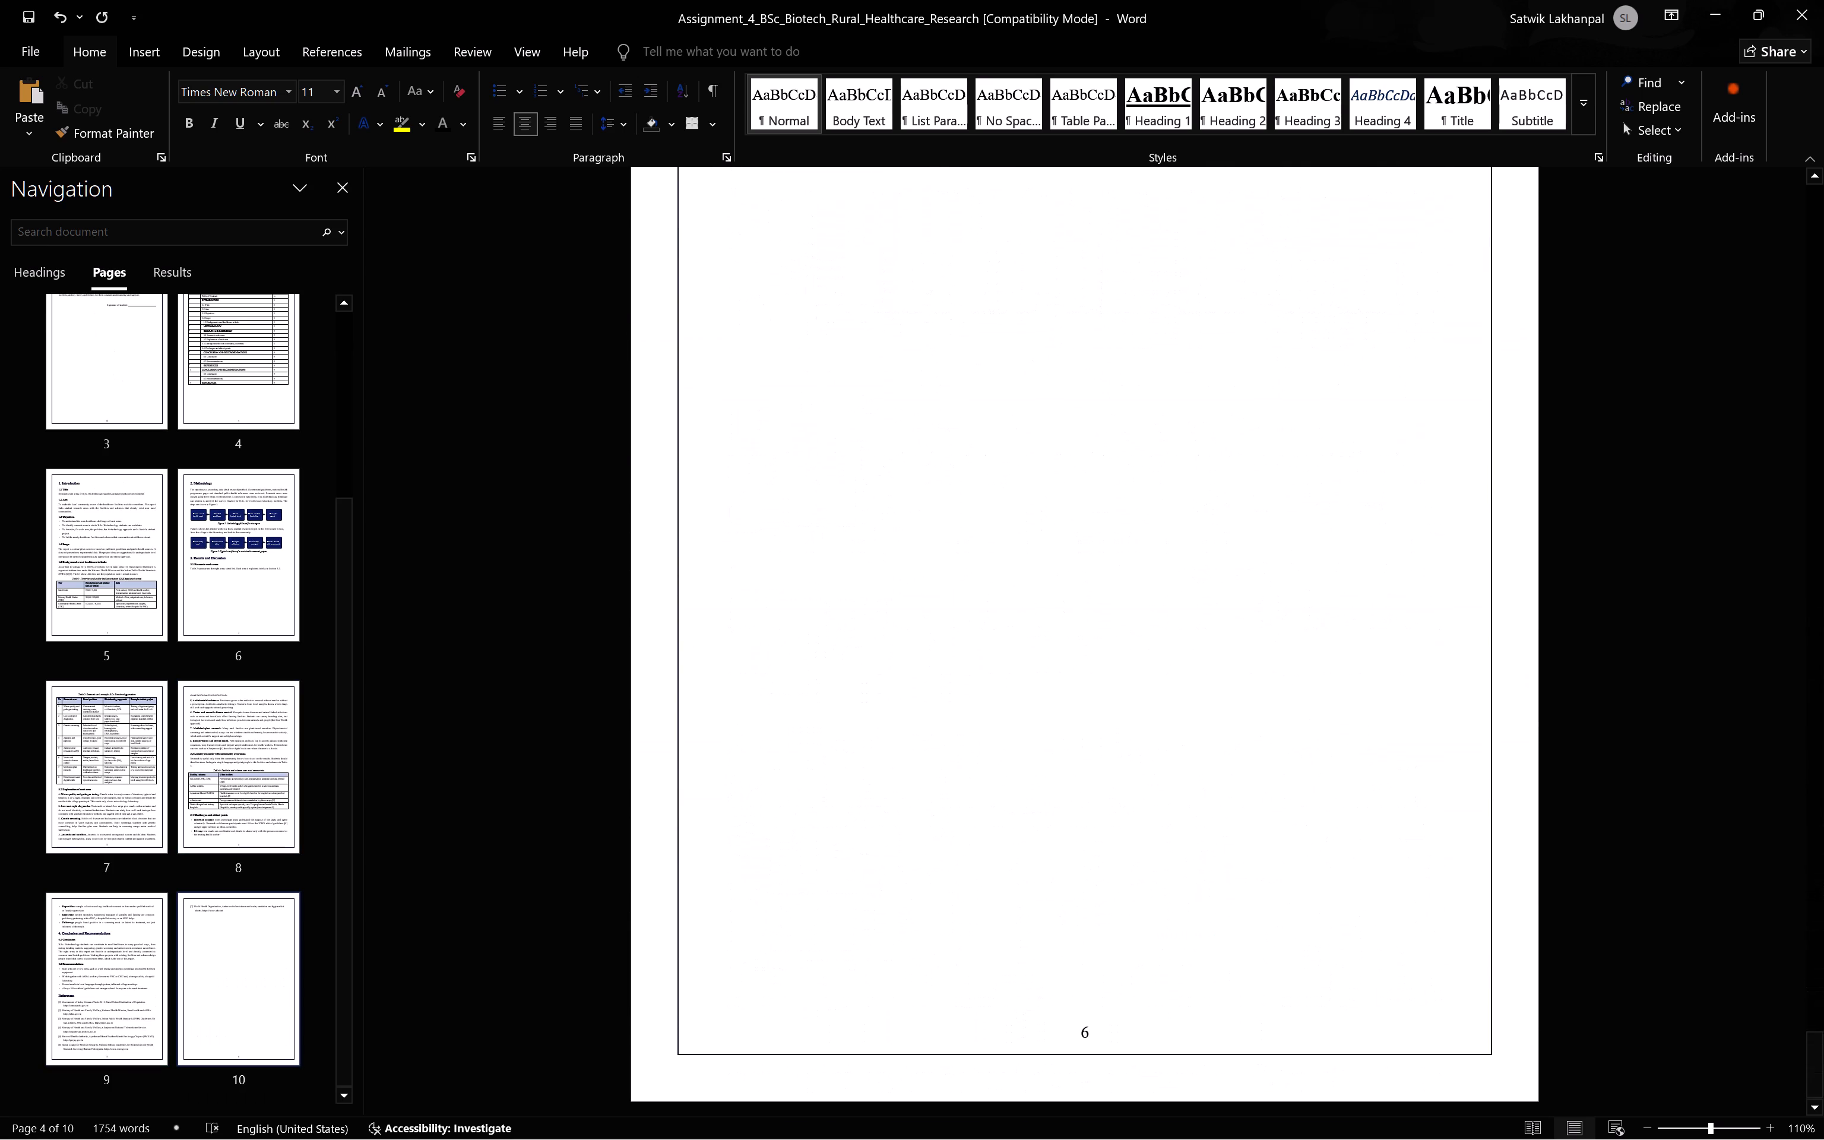
scroll(1266, 807, "up", 7)
scroll(1266, 809, "down", 7)
scroll(1266, 809, "up", 20)
scroll(1266, 809, "up", 2)
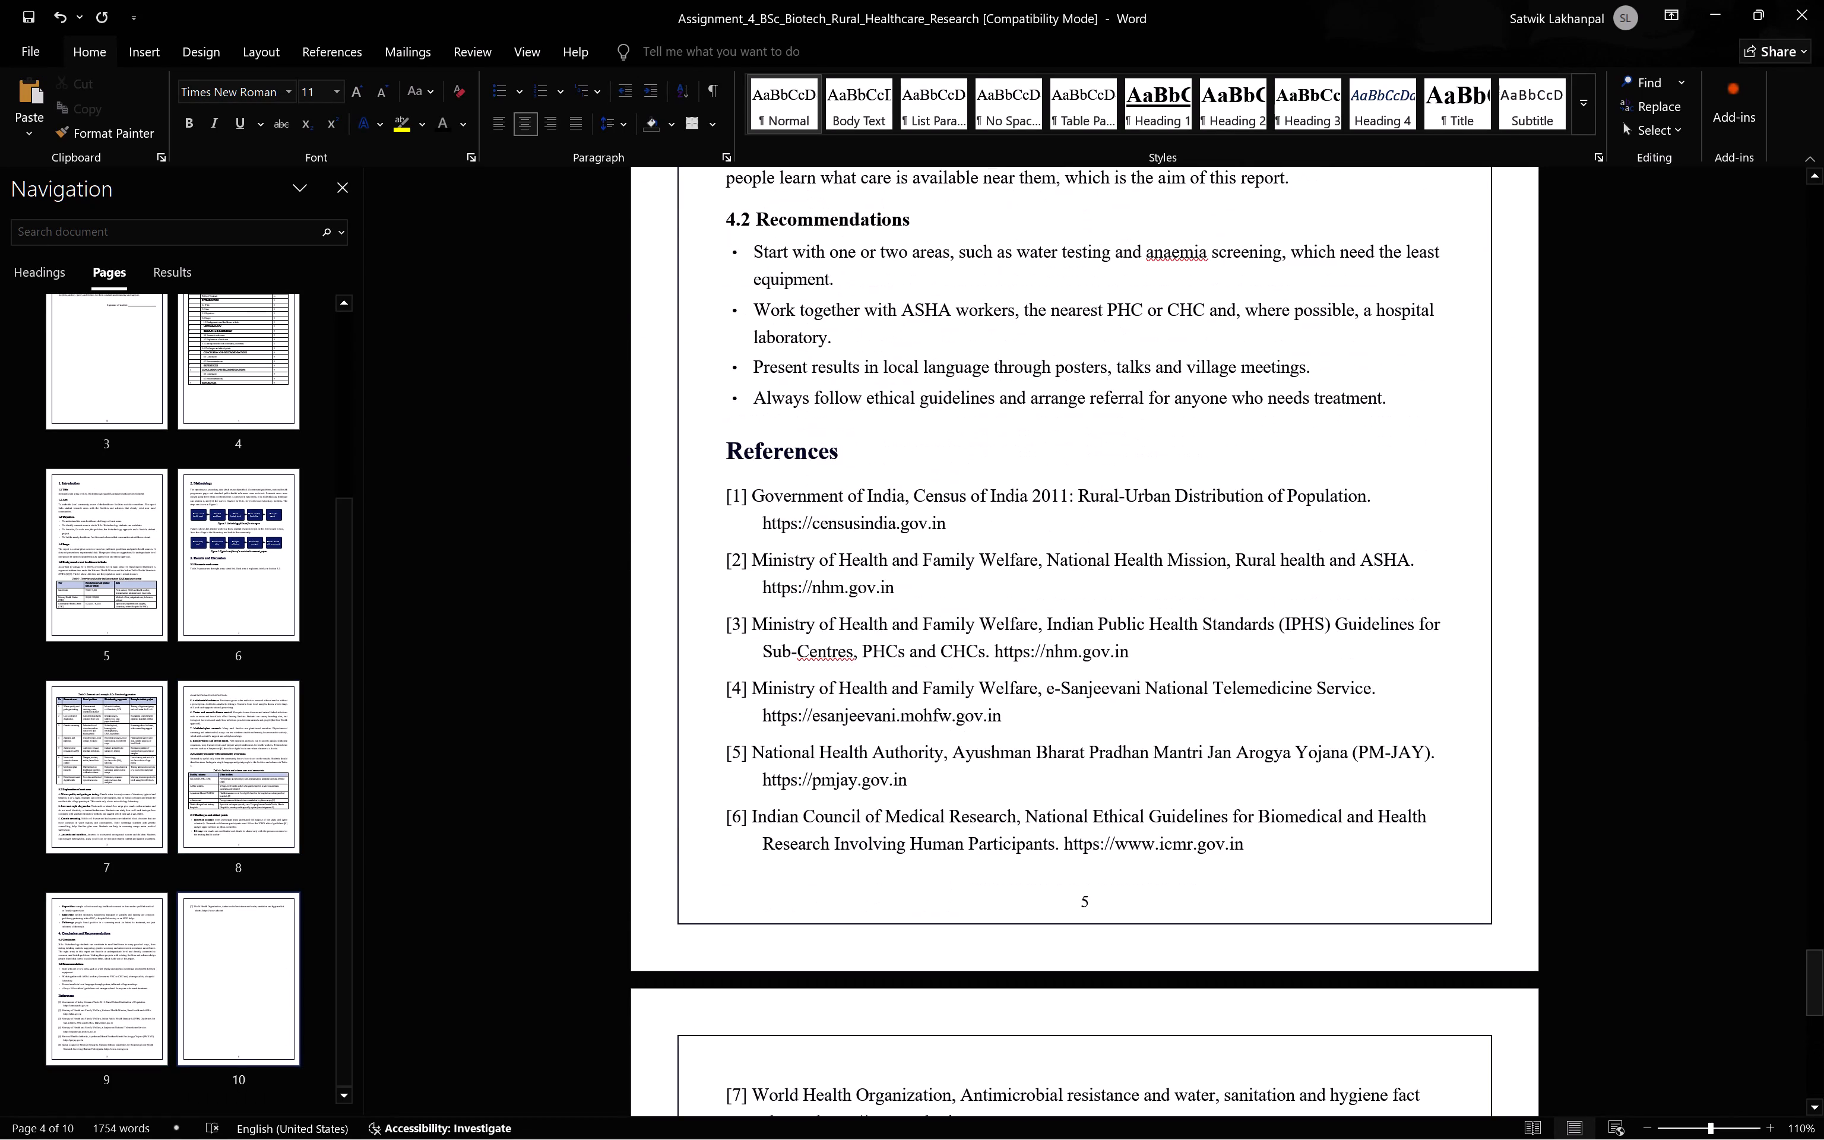
left_click_drag(1809, 995, 1763, 476)
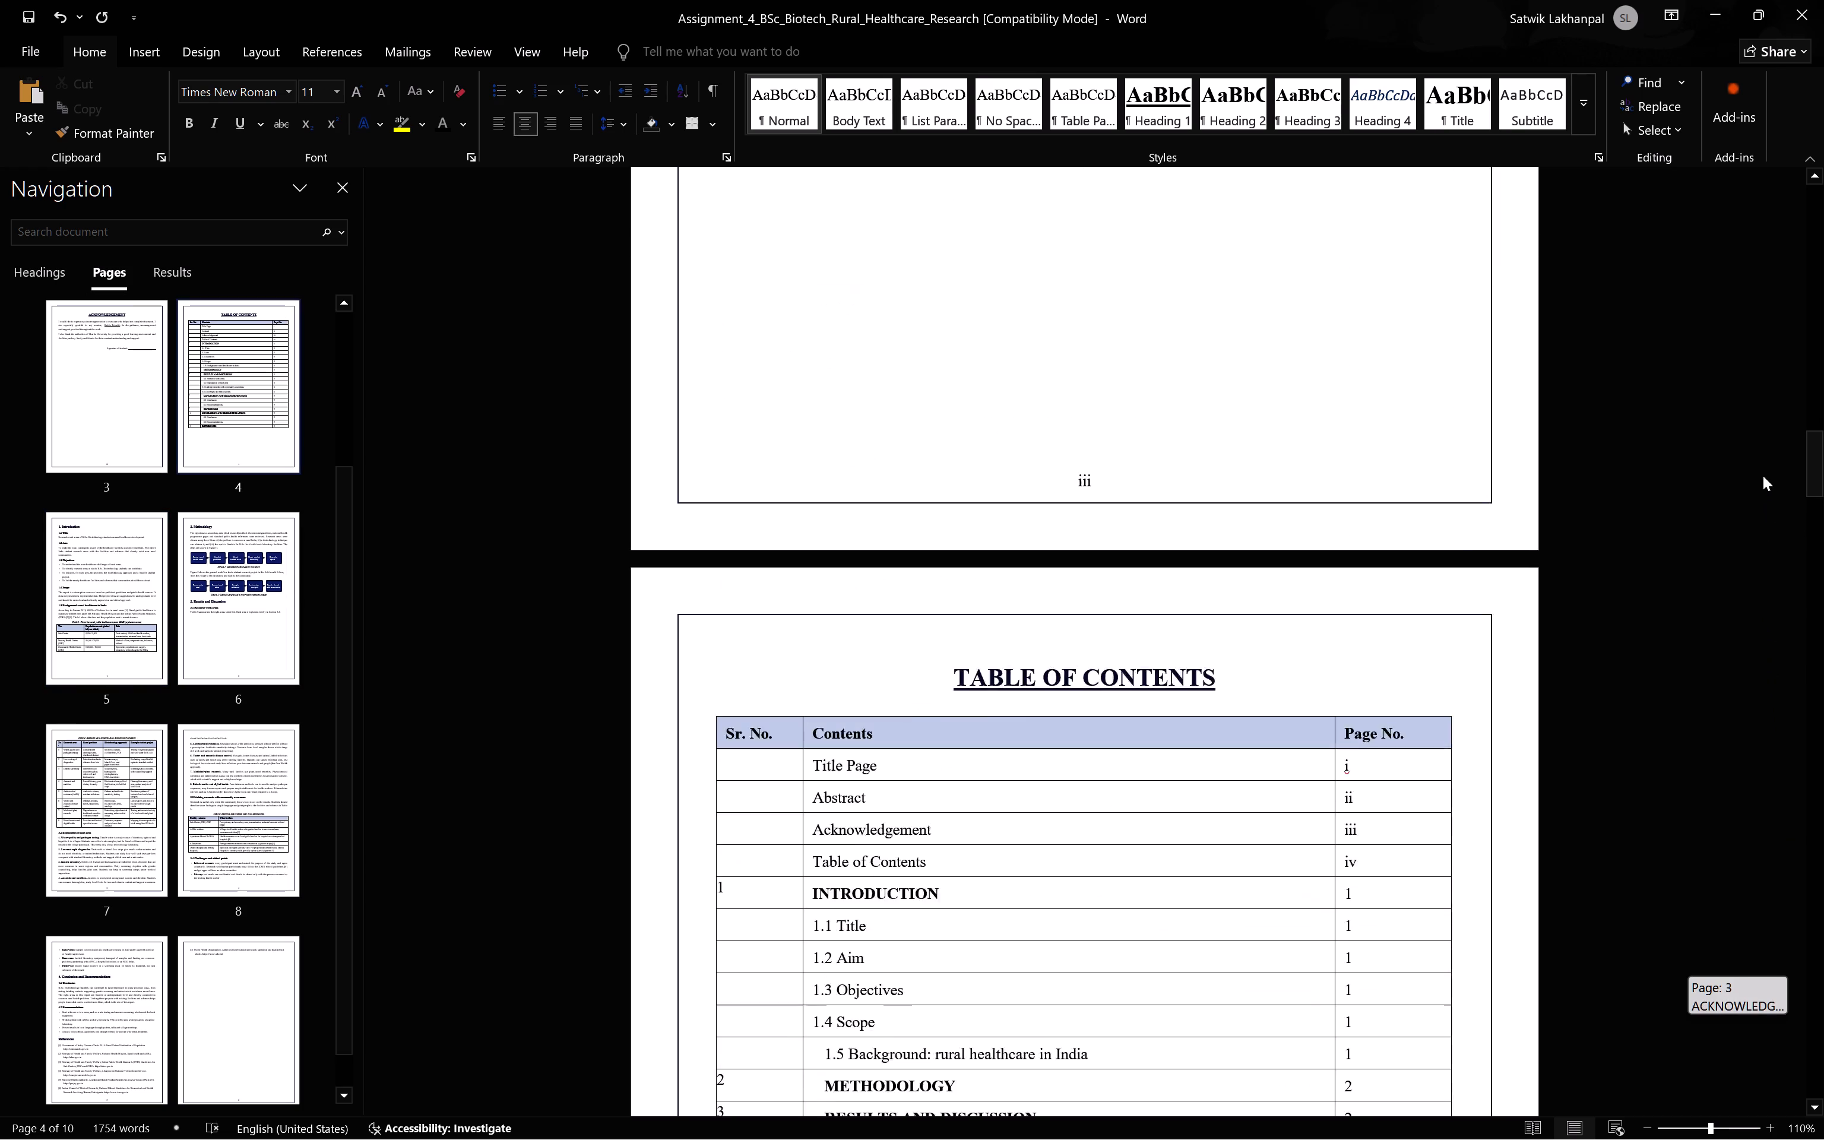
left_click_drag(1763, 476, 1768, 226)
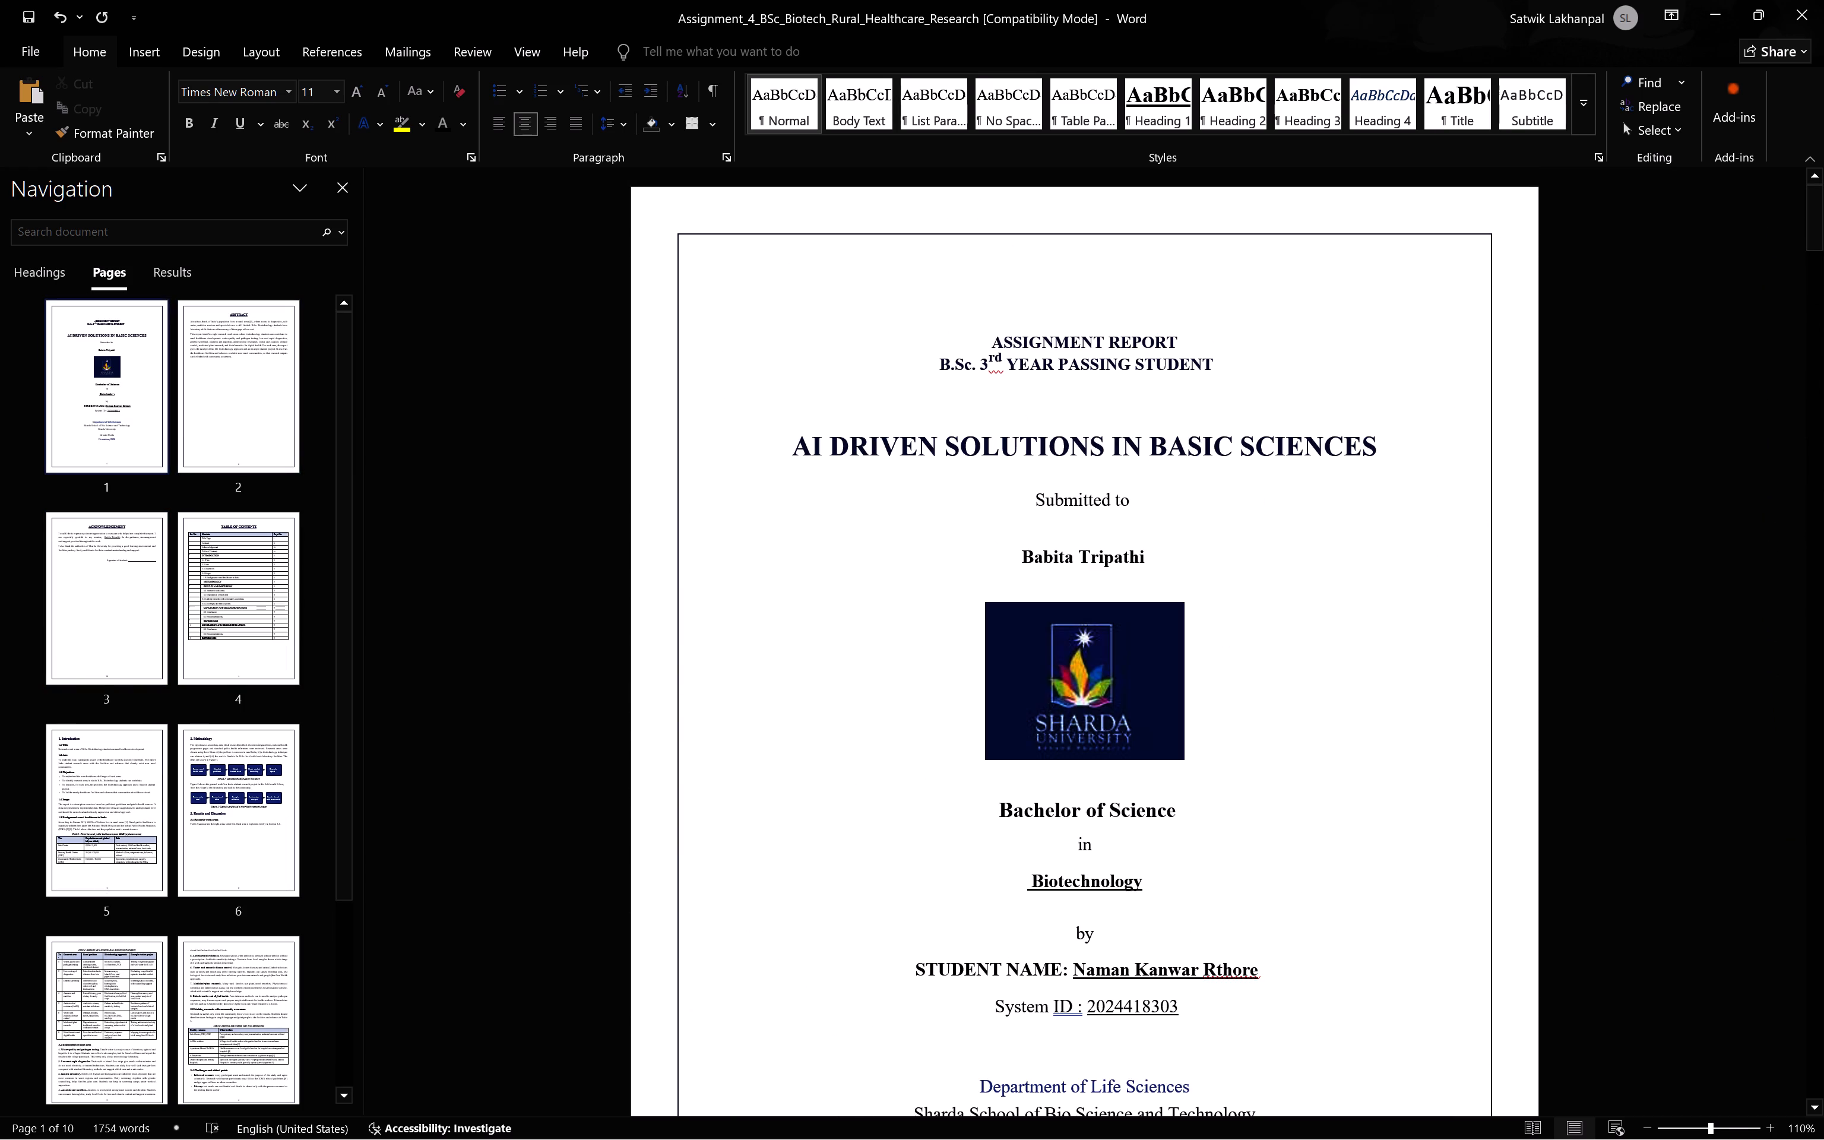
Save the report.
key("ctrl+s")
key("ctrl+s")
Save a PDF copy of the report in the Downloads folder as Assignment_4_BSc_Biotech_Rural_Healthcare_Research.
left_click(34, 45)
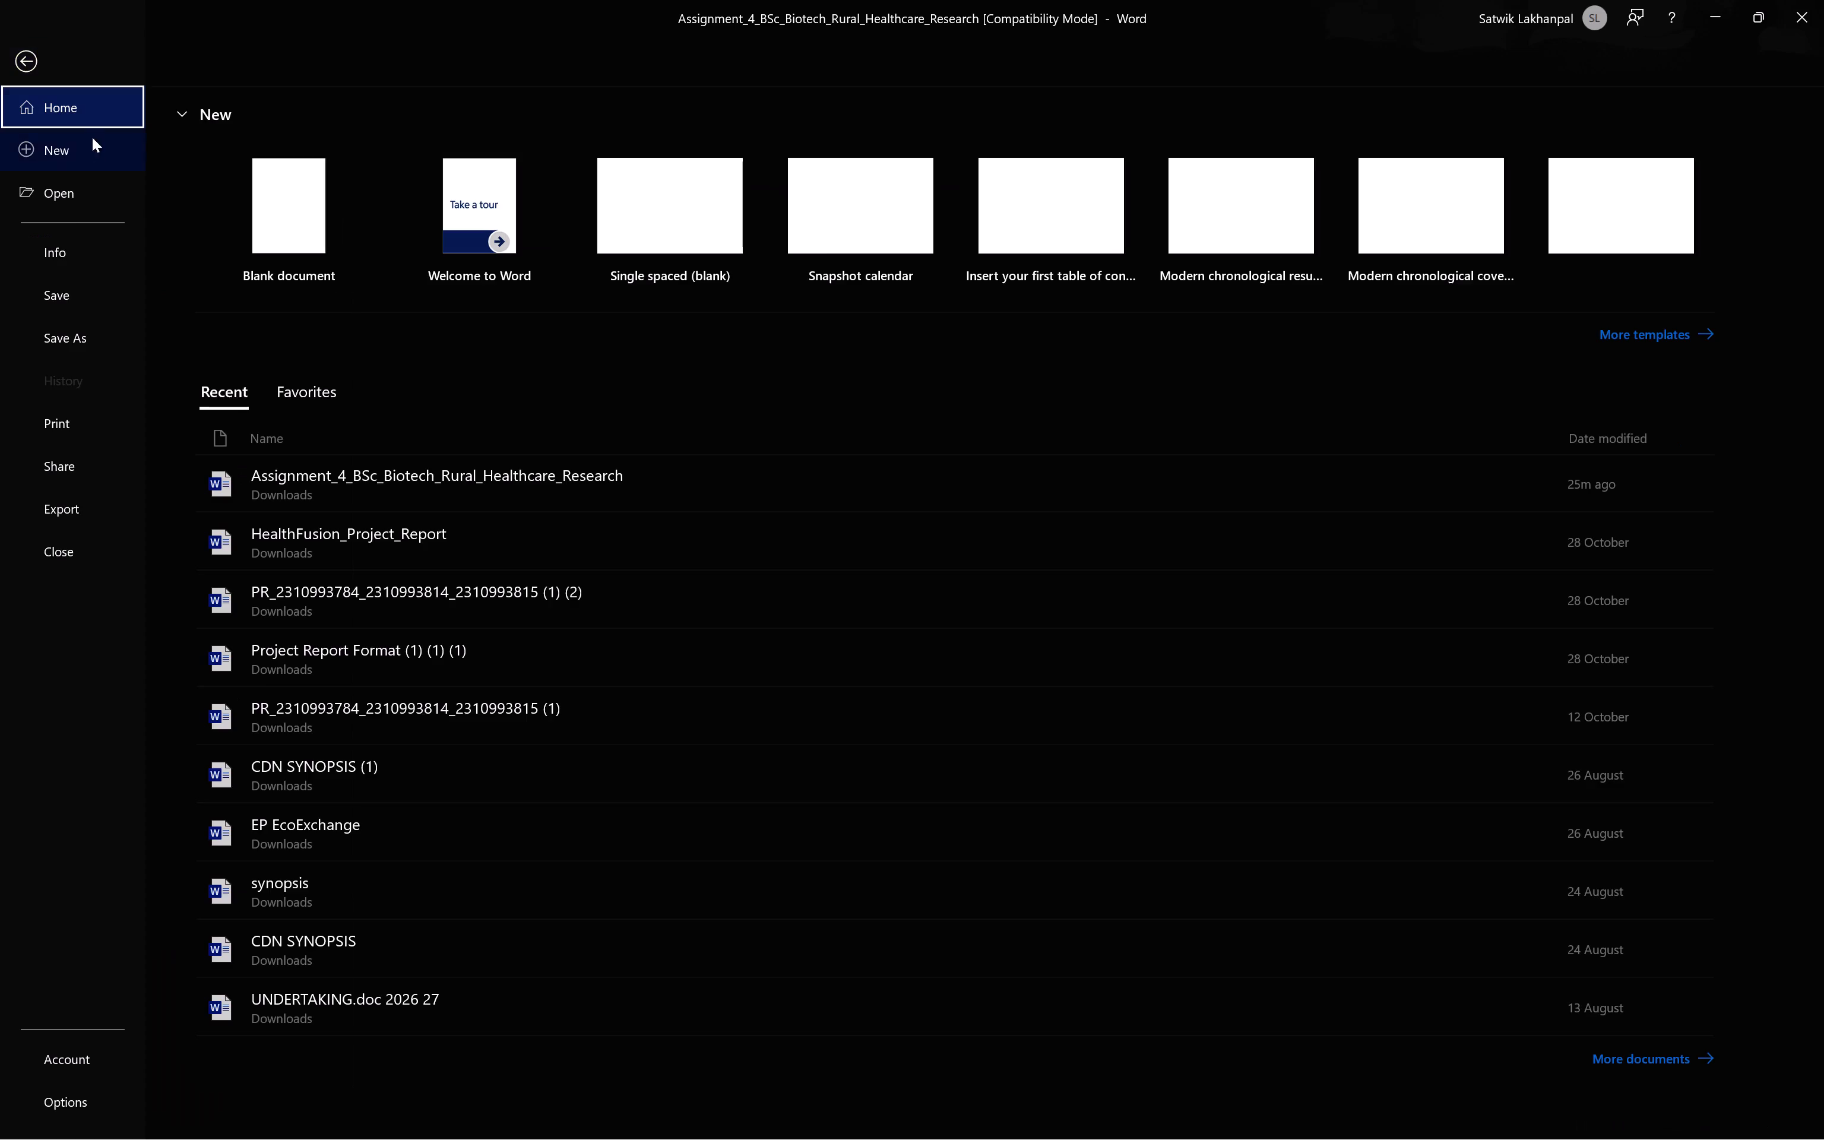
left_click(80, 332)
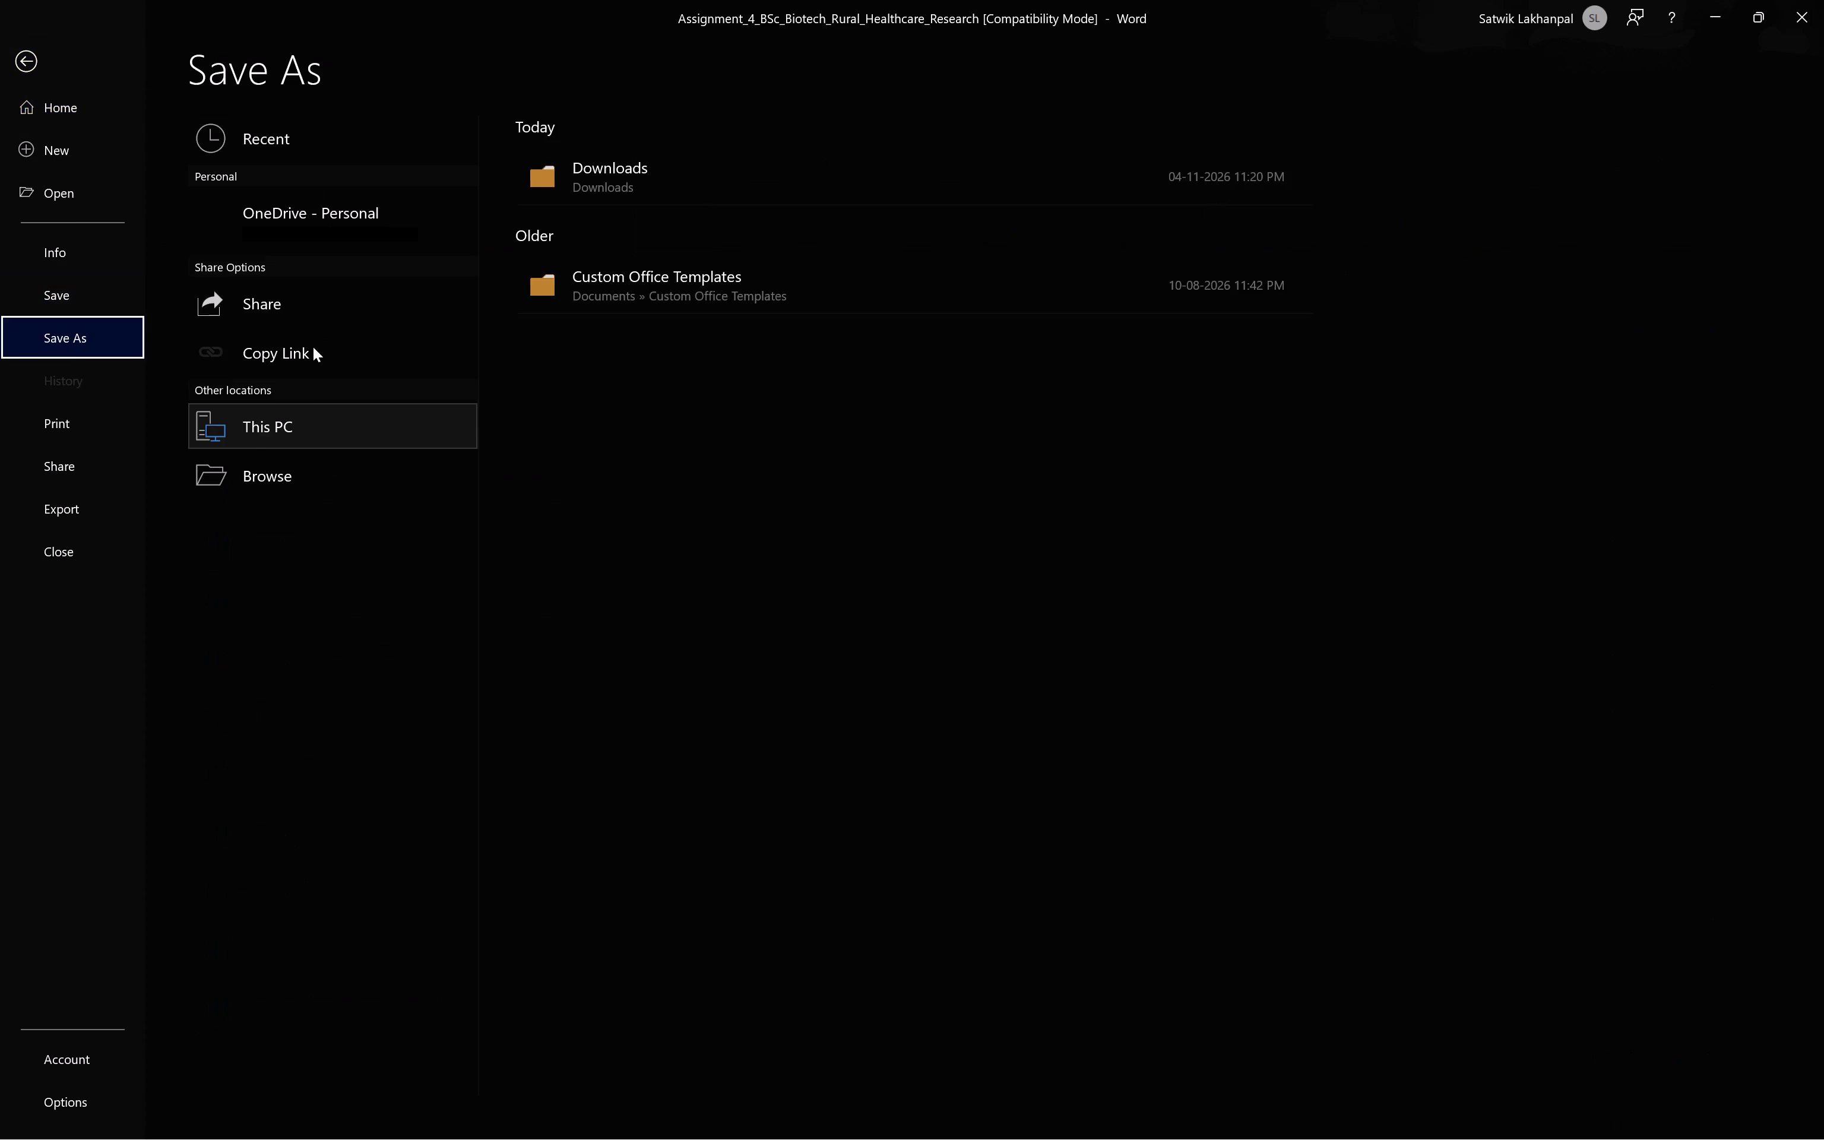
left_click(614, 239)
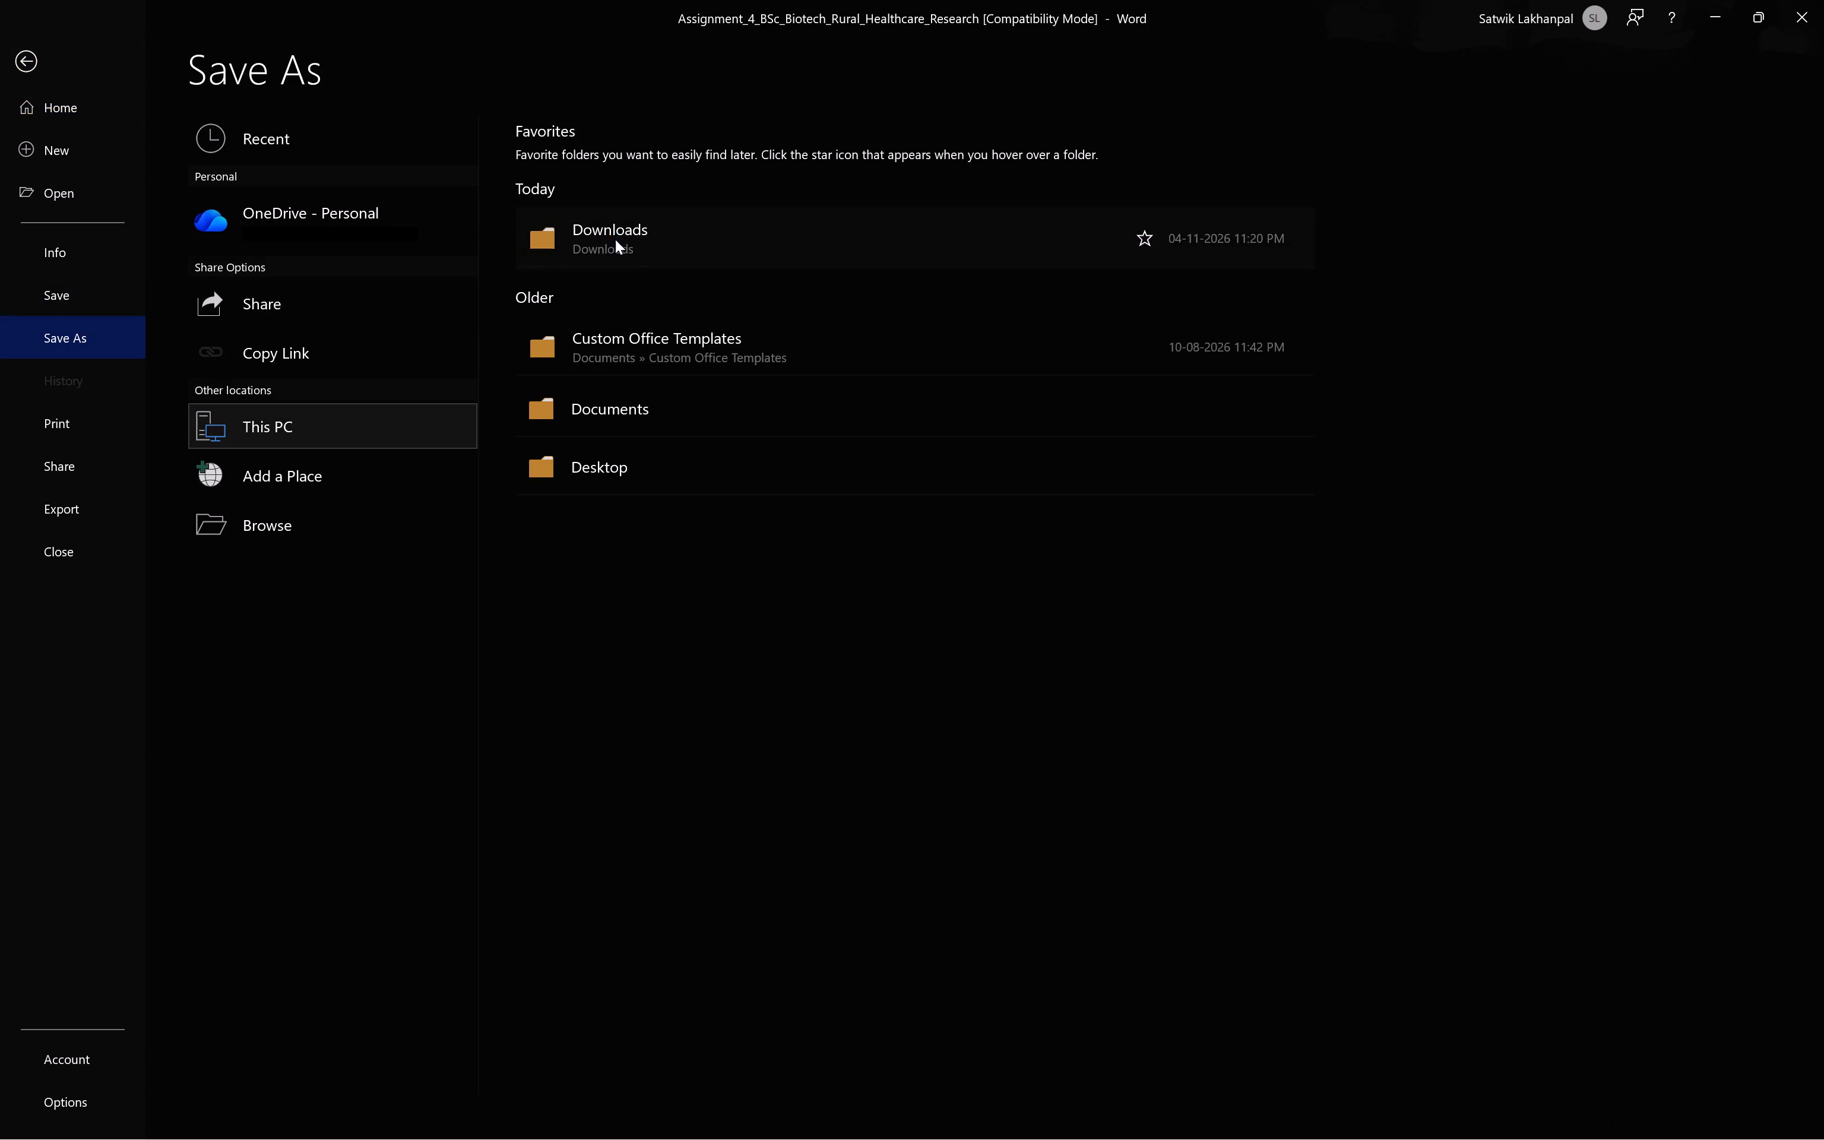
left_click(227, 444)
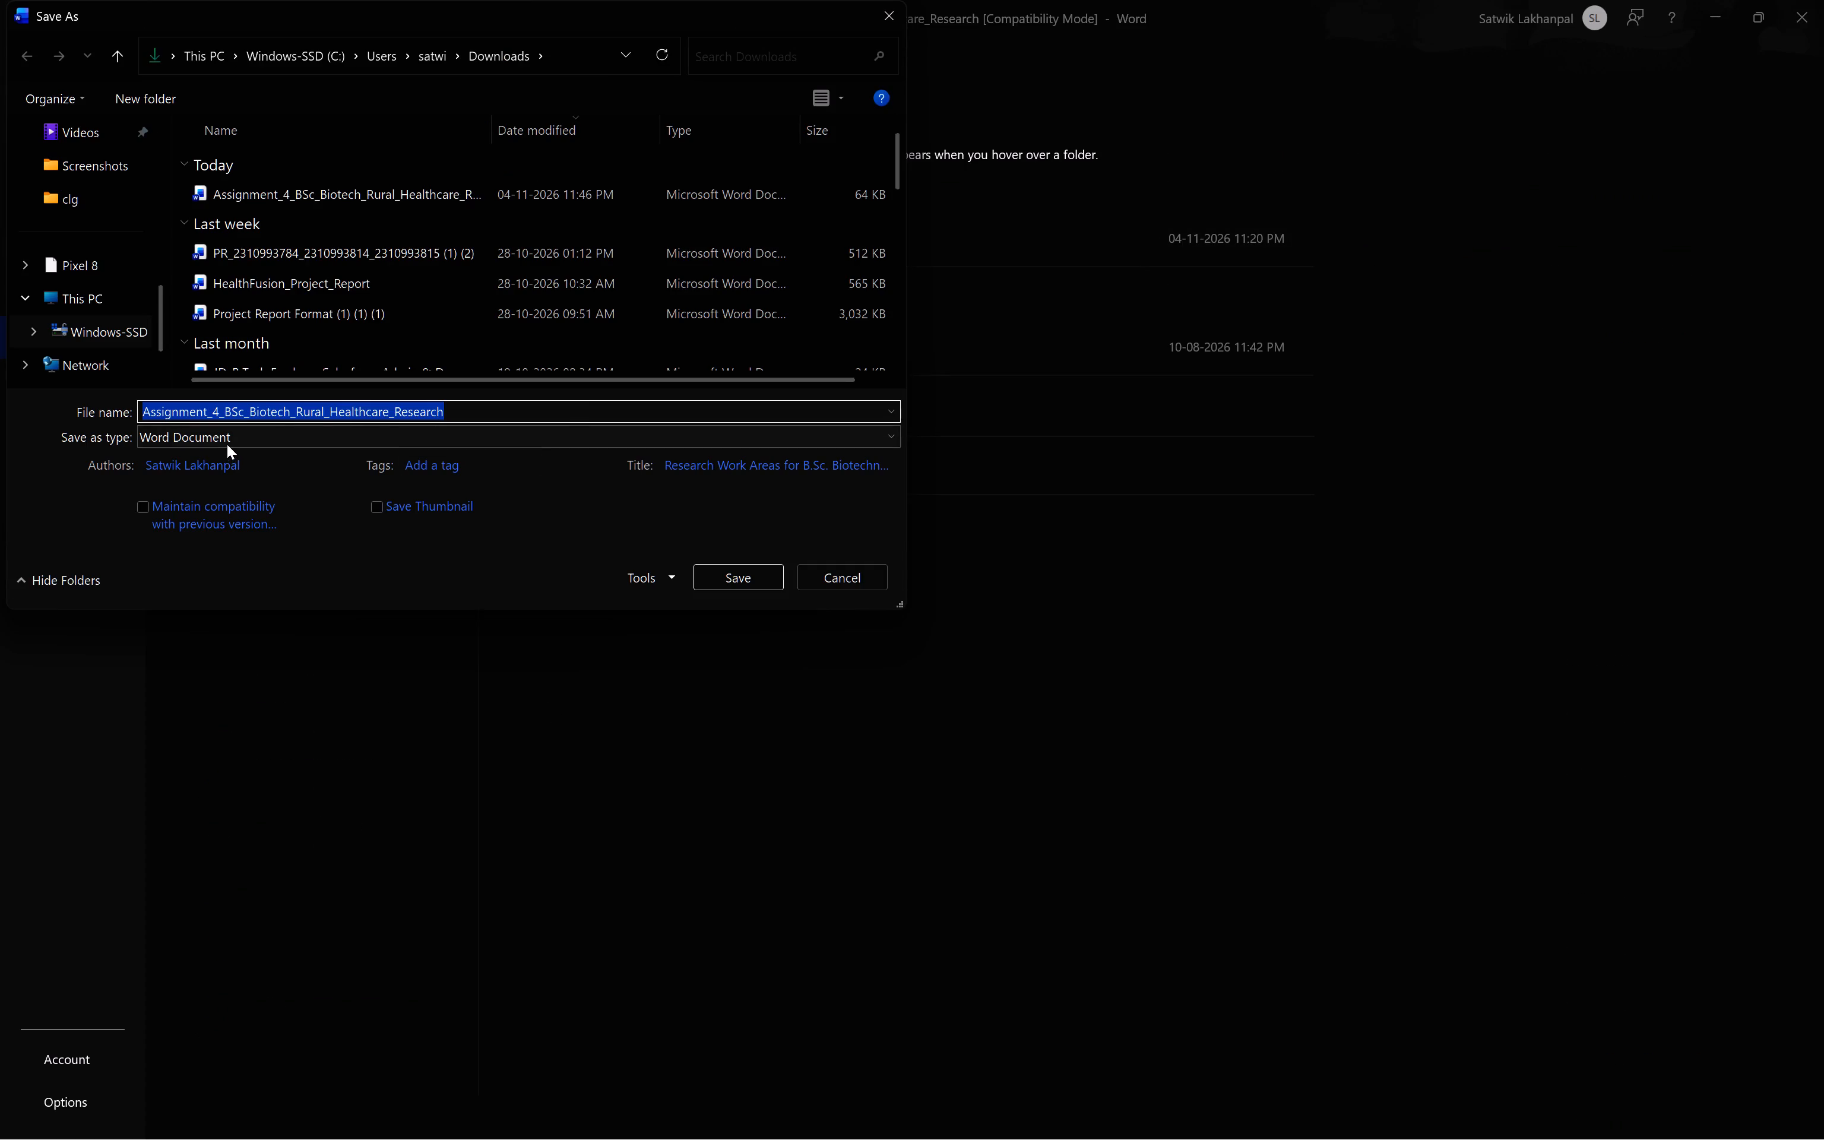
left_click(192, 559)
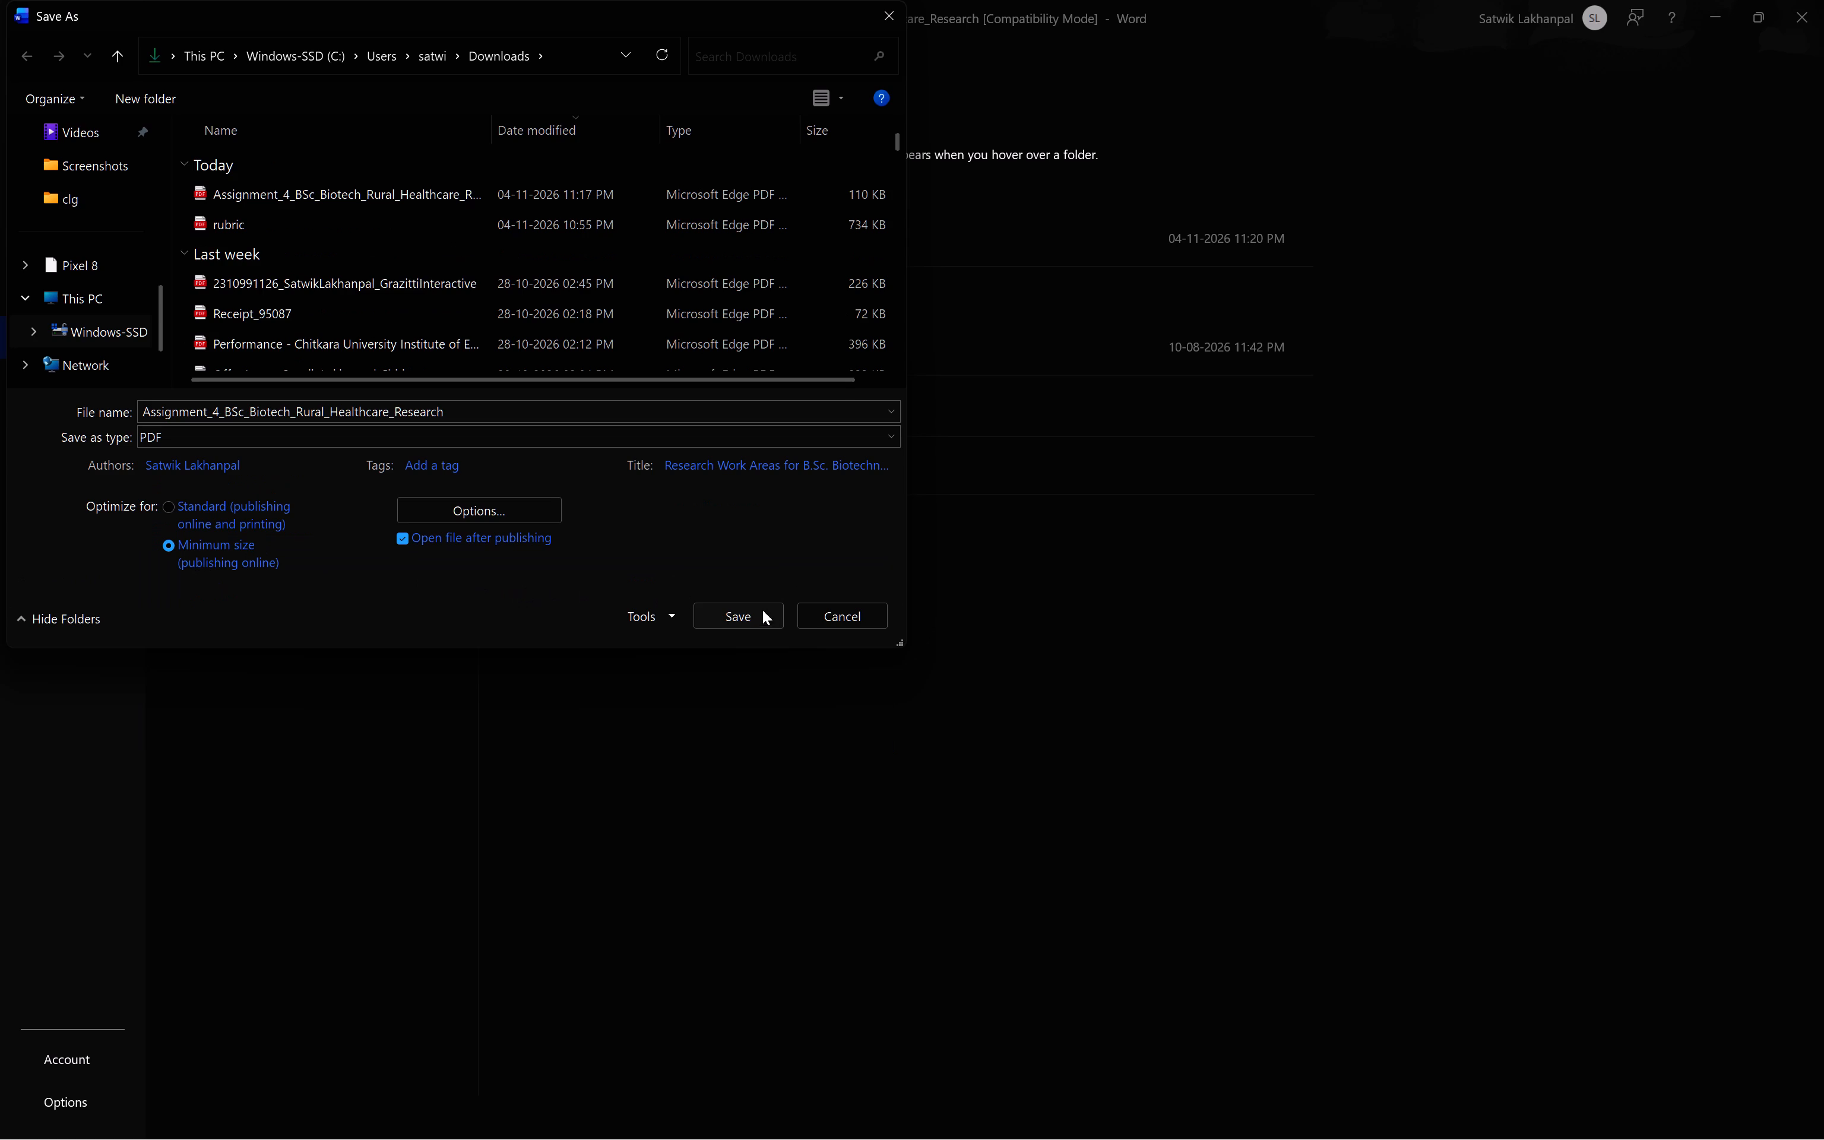
Save the report's PDF copy in Downloads under the new name Assignment_4_BSc_Biotech_Rural_Healthcare_Research 1, without replacing the existing file.
left_click(772, 619)
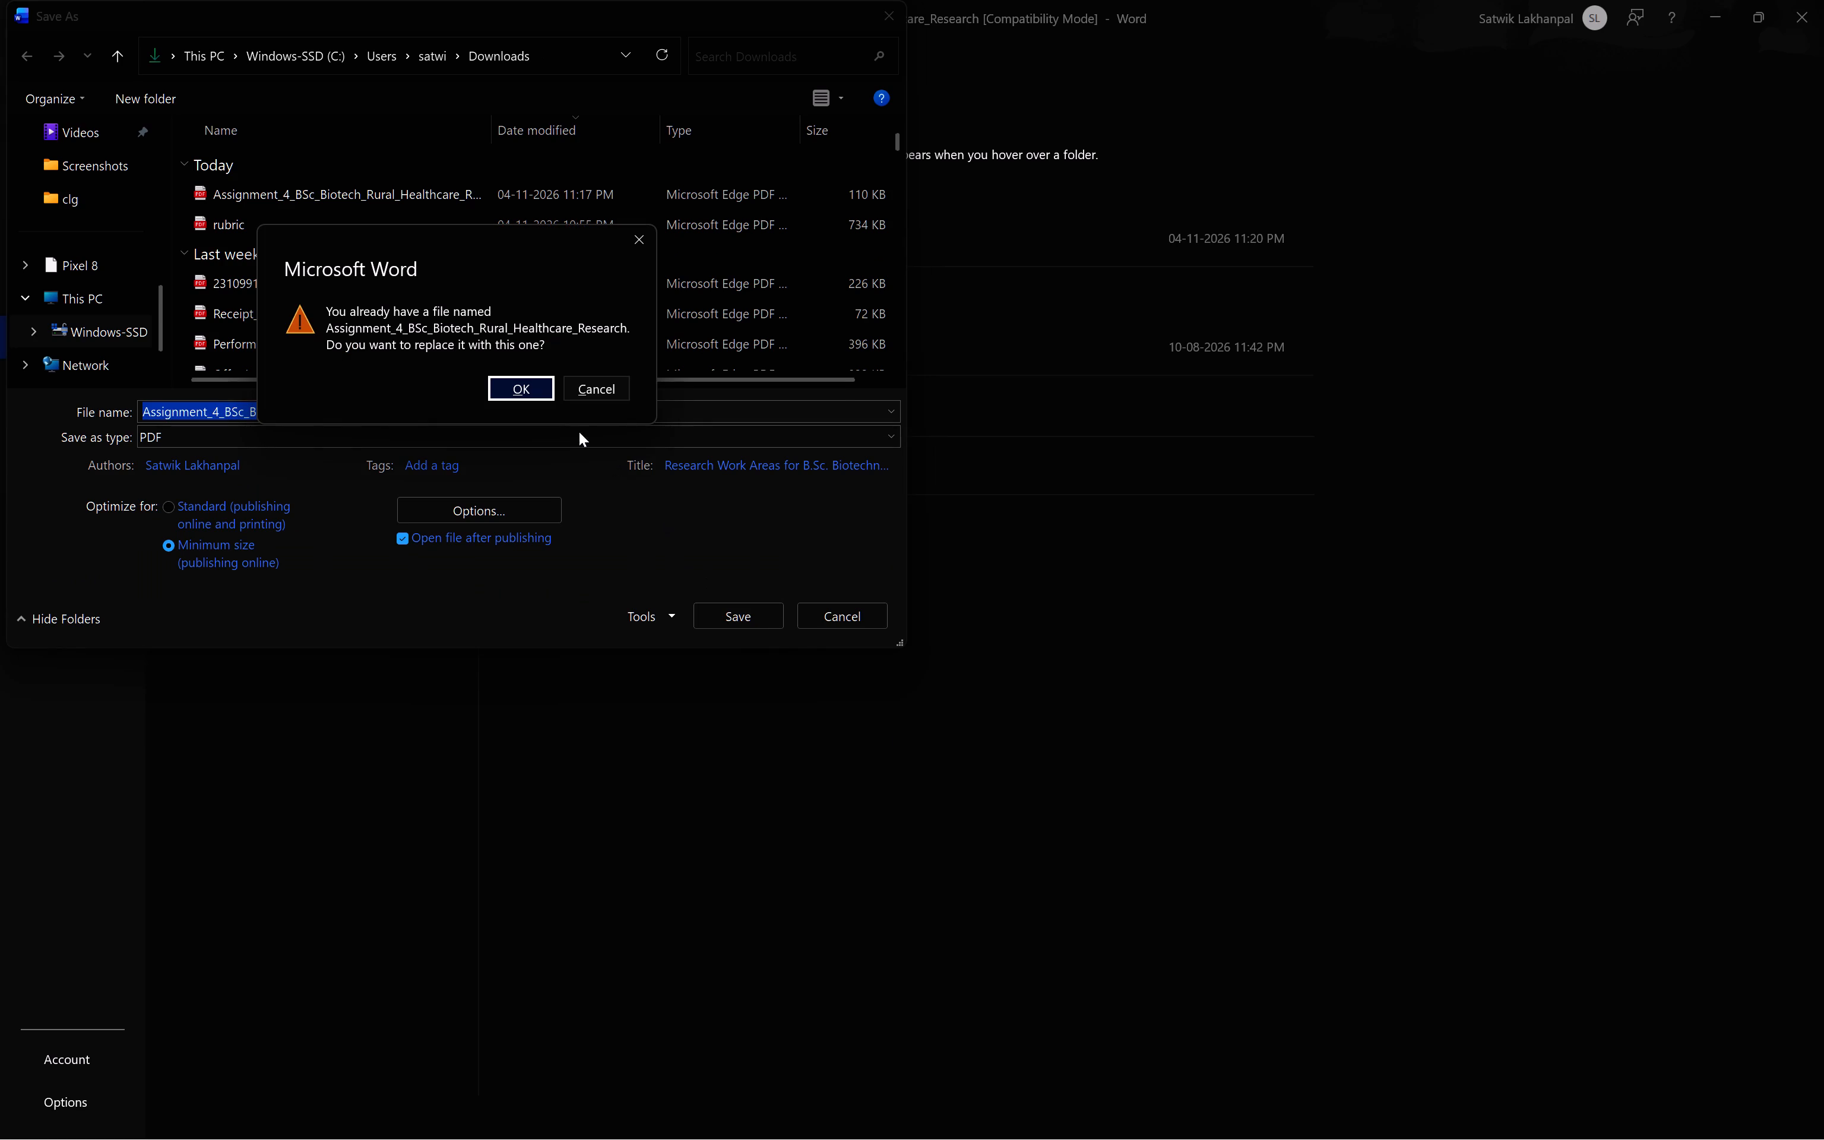
left_click(575, 388)
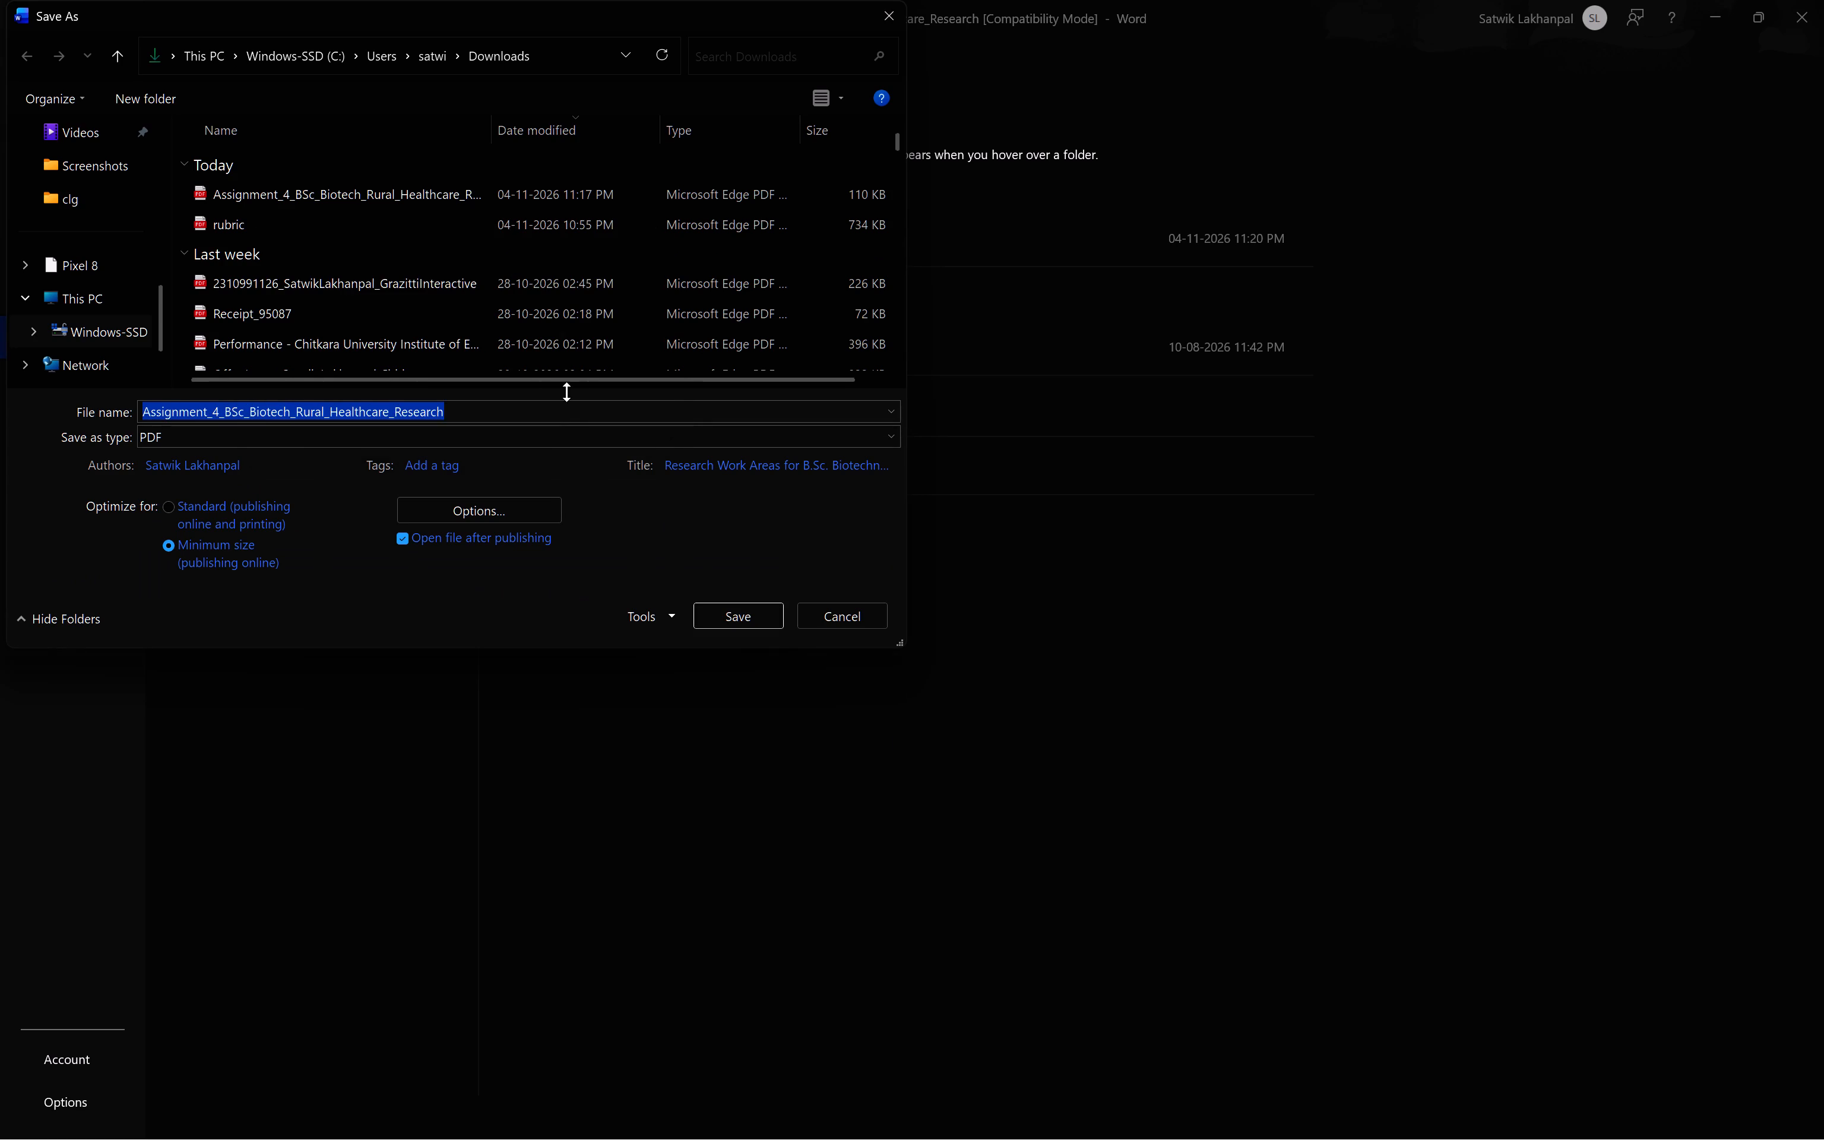
left_click(524, 411)
left_click(521, 413)
left_click(521, 414)
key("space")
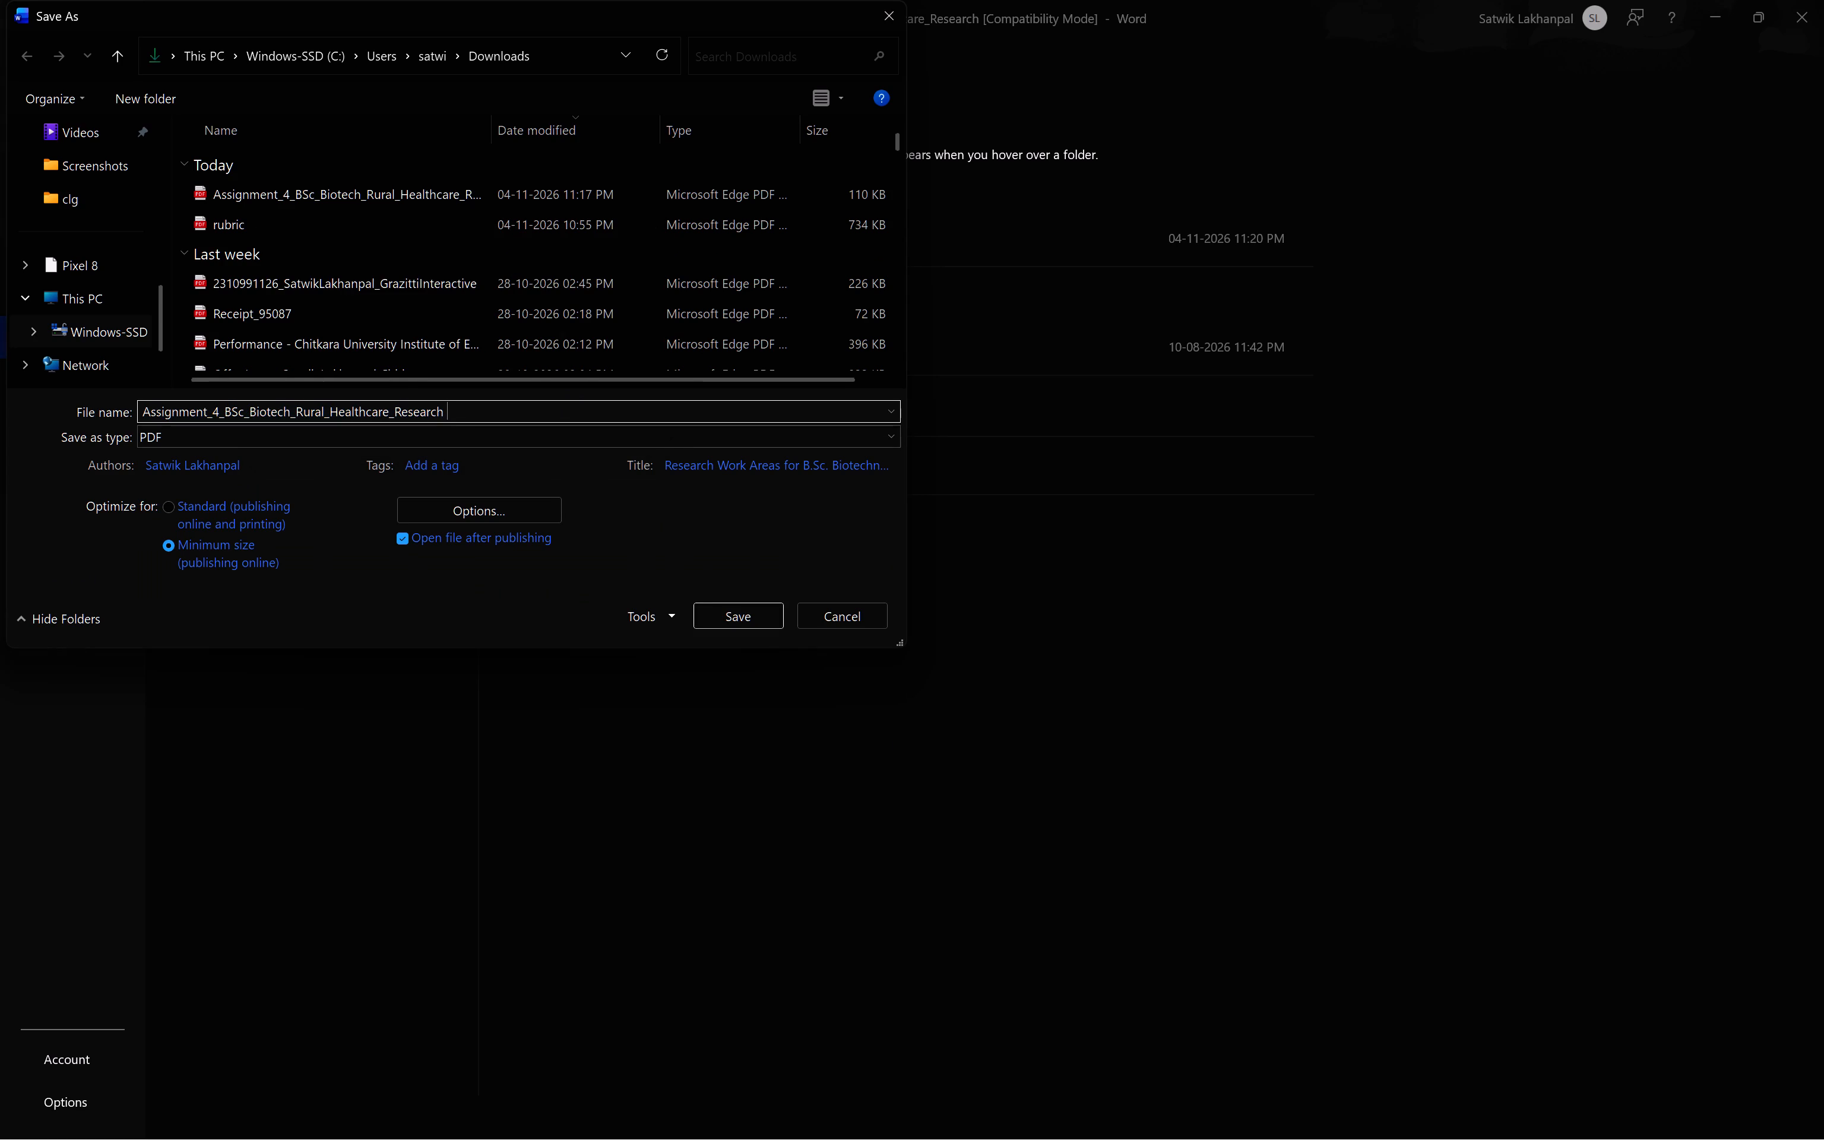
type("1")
left_click(750, 613)
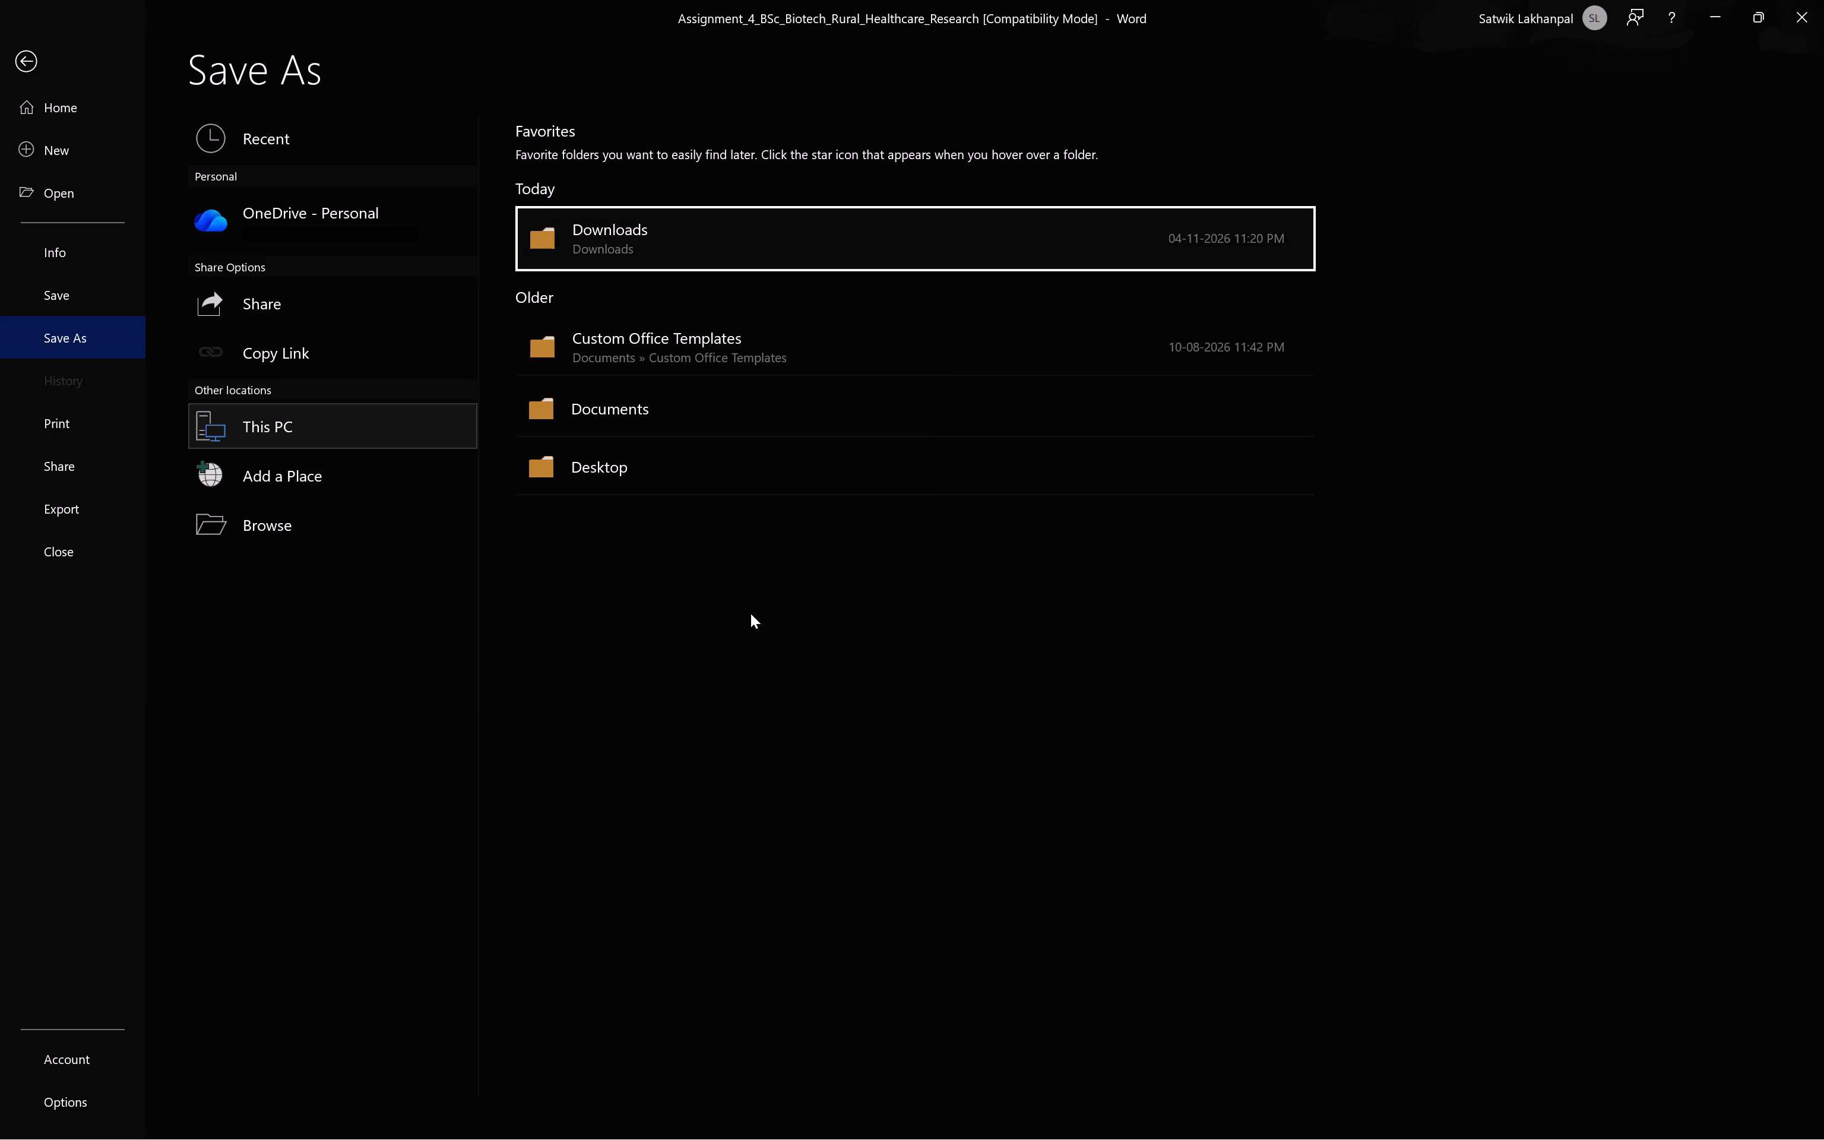
Switch to the Brave browser and start entering a web address or search beginning with f in a new tab.
key("alt+Tab")
key("alt+Tab")
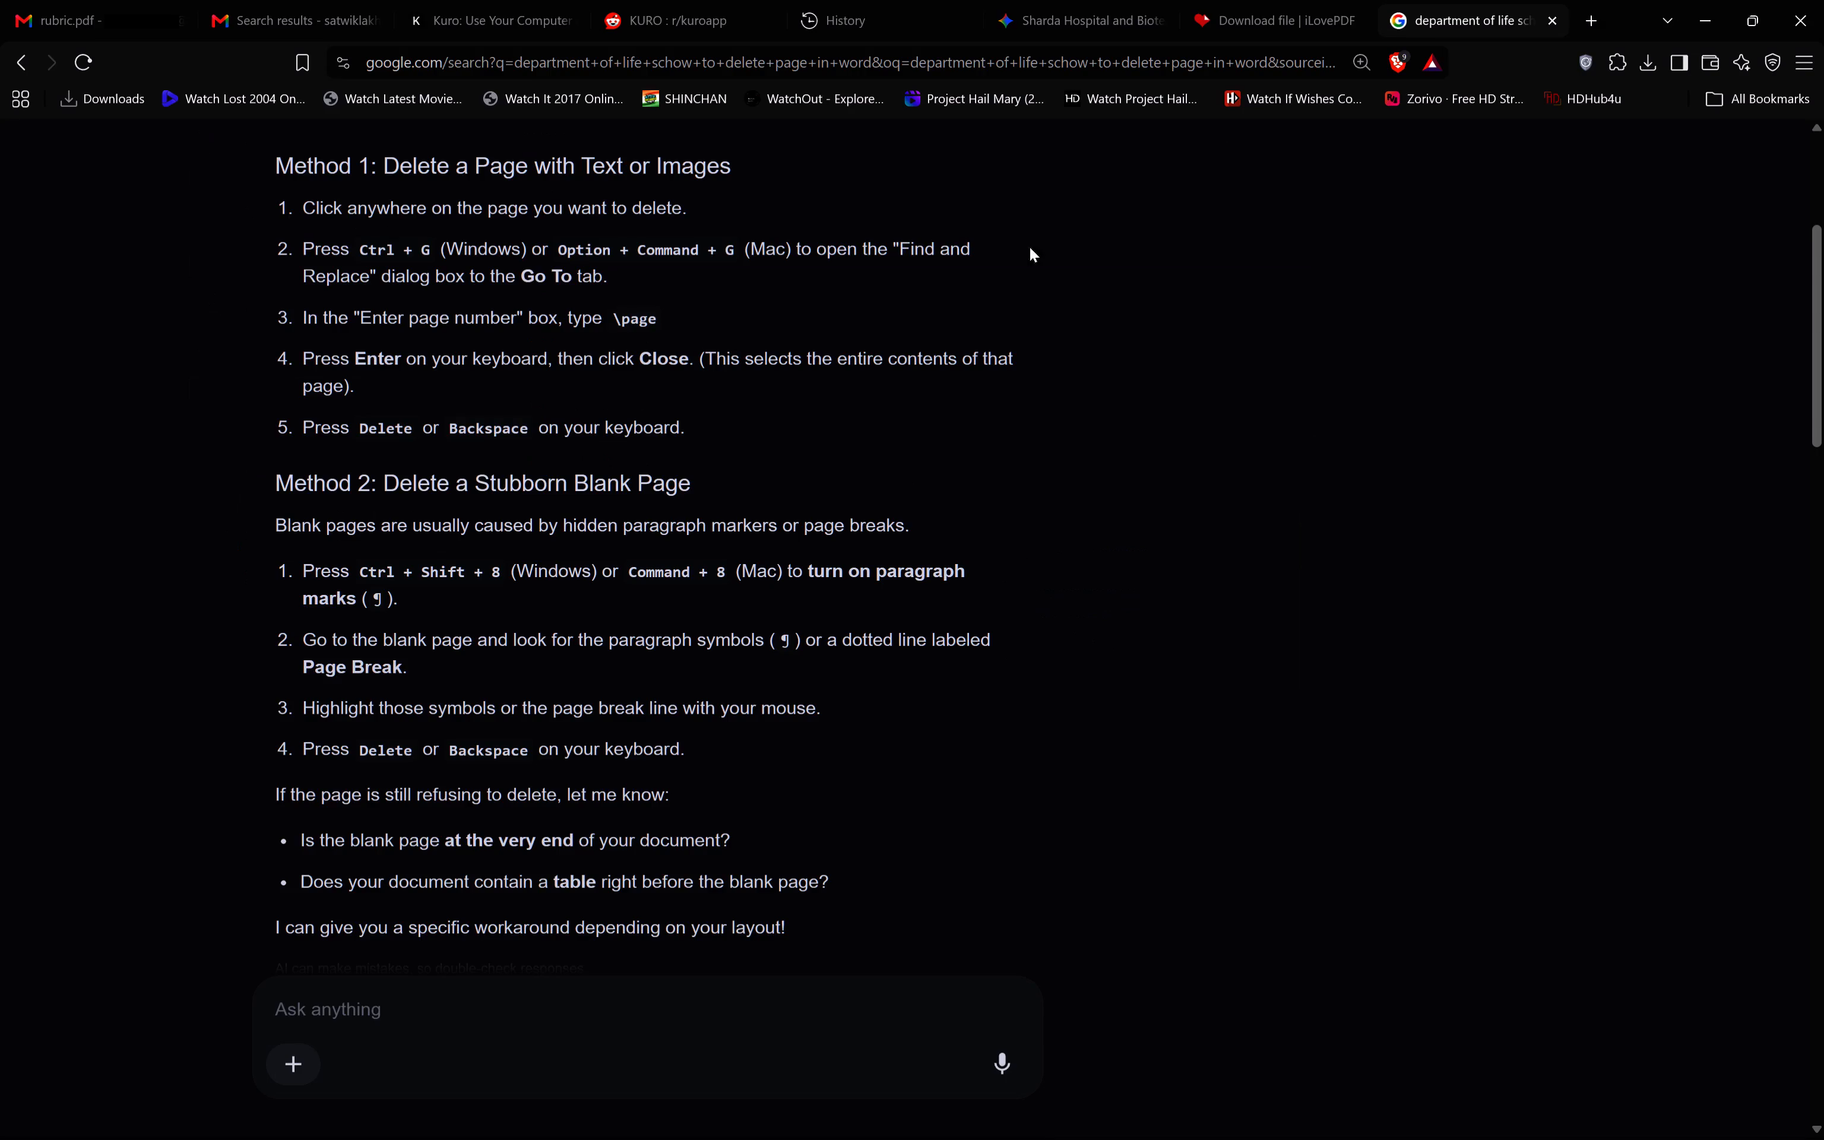
left_click(1293, 0)
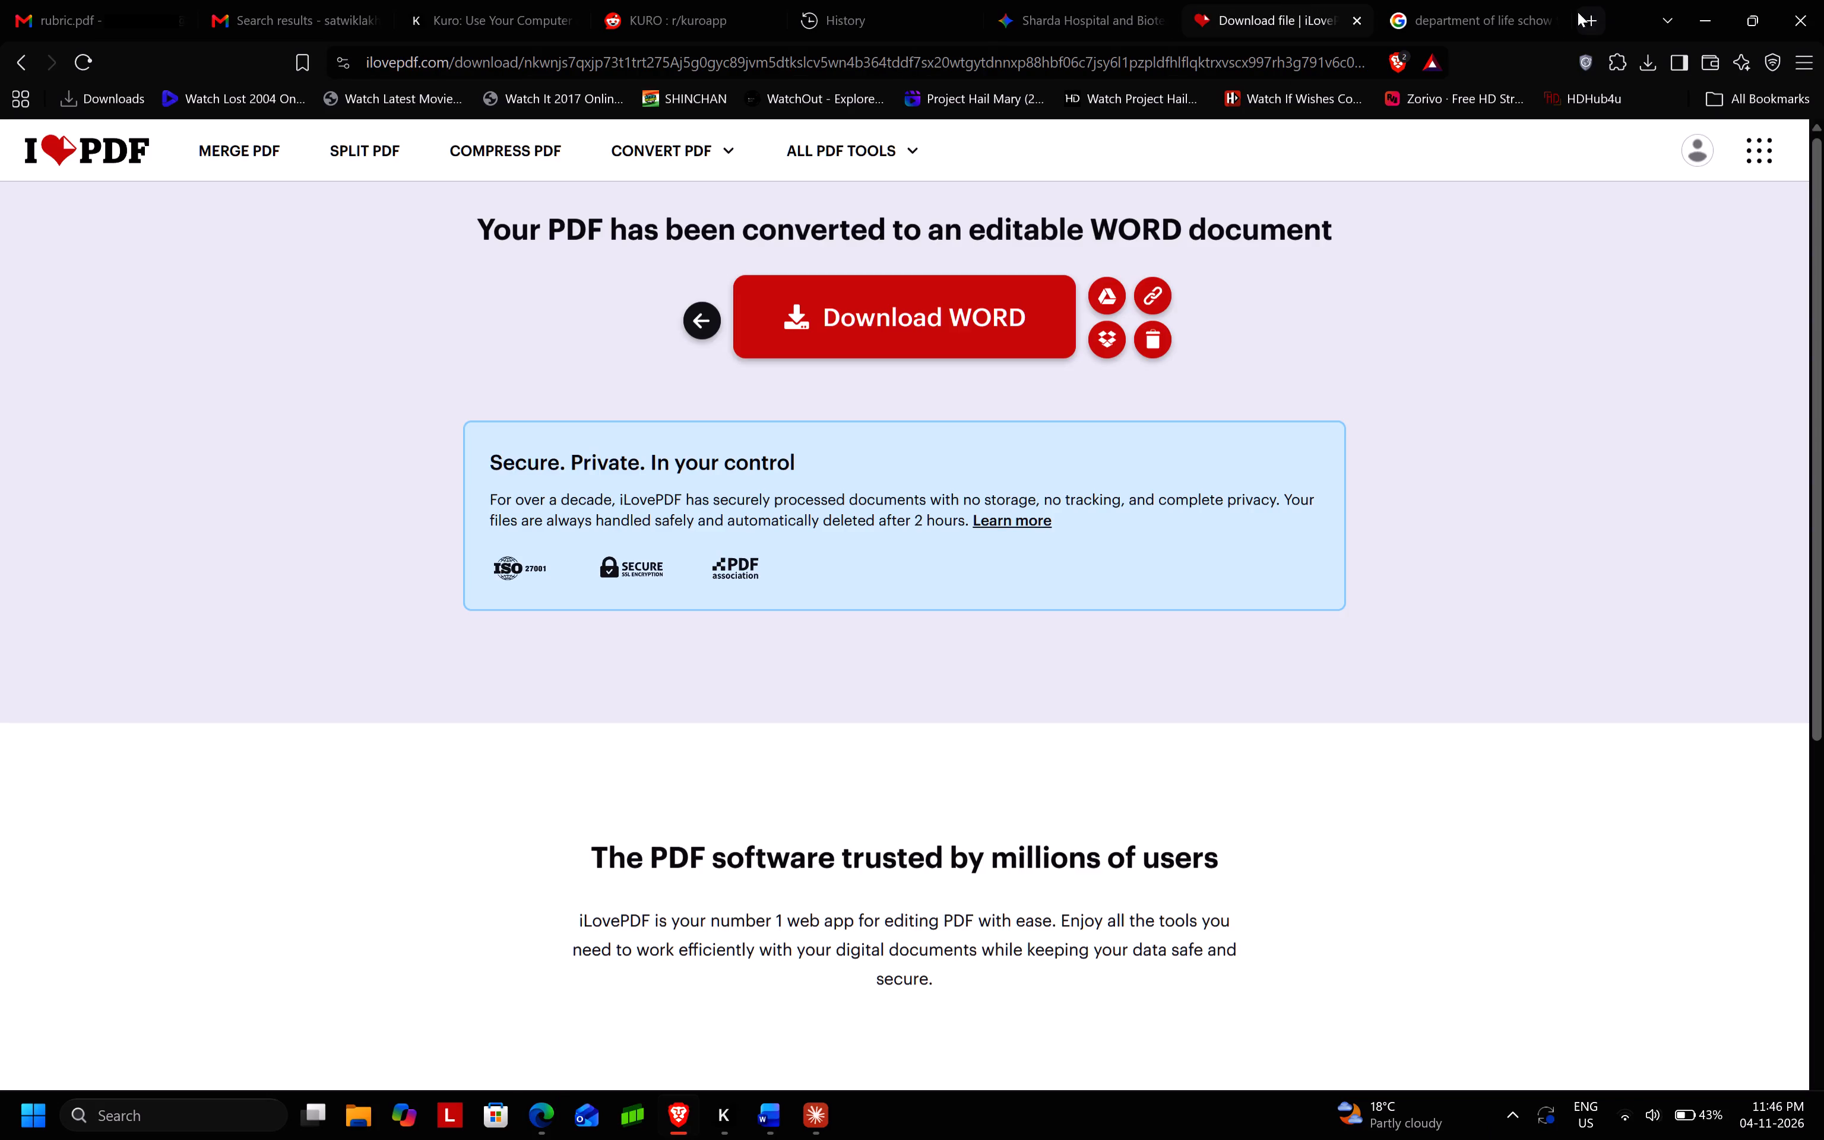
left_click(1599, 12)
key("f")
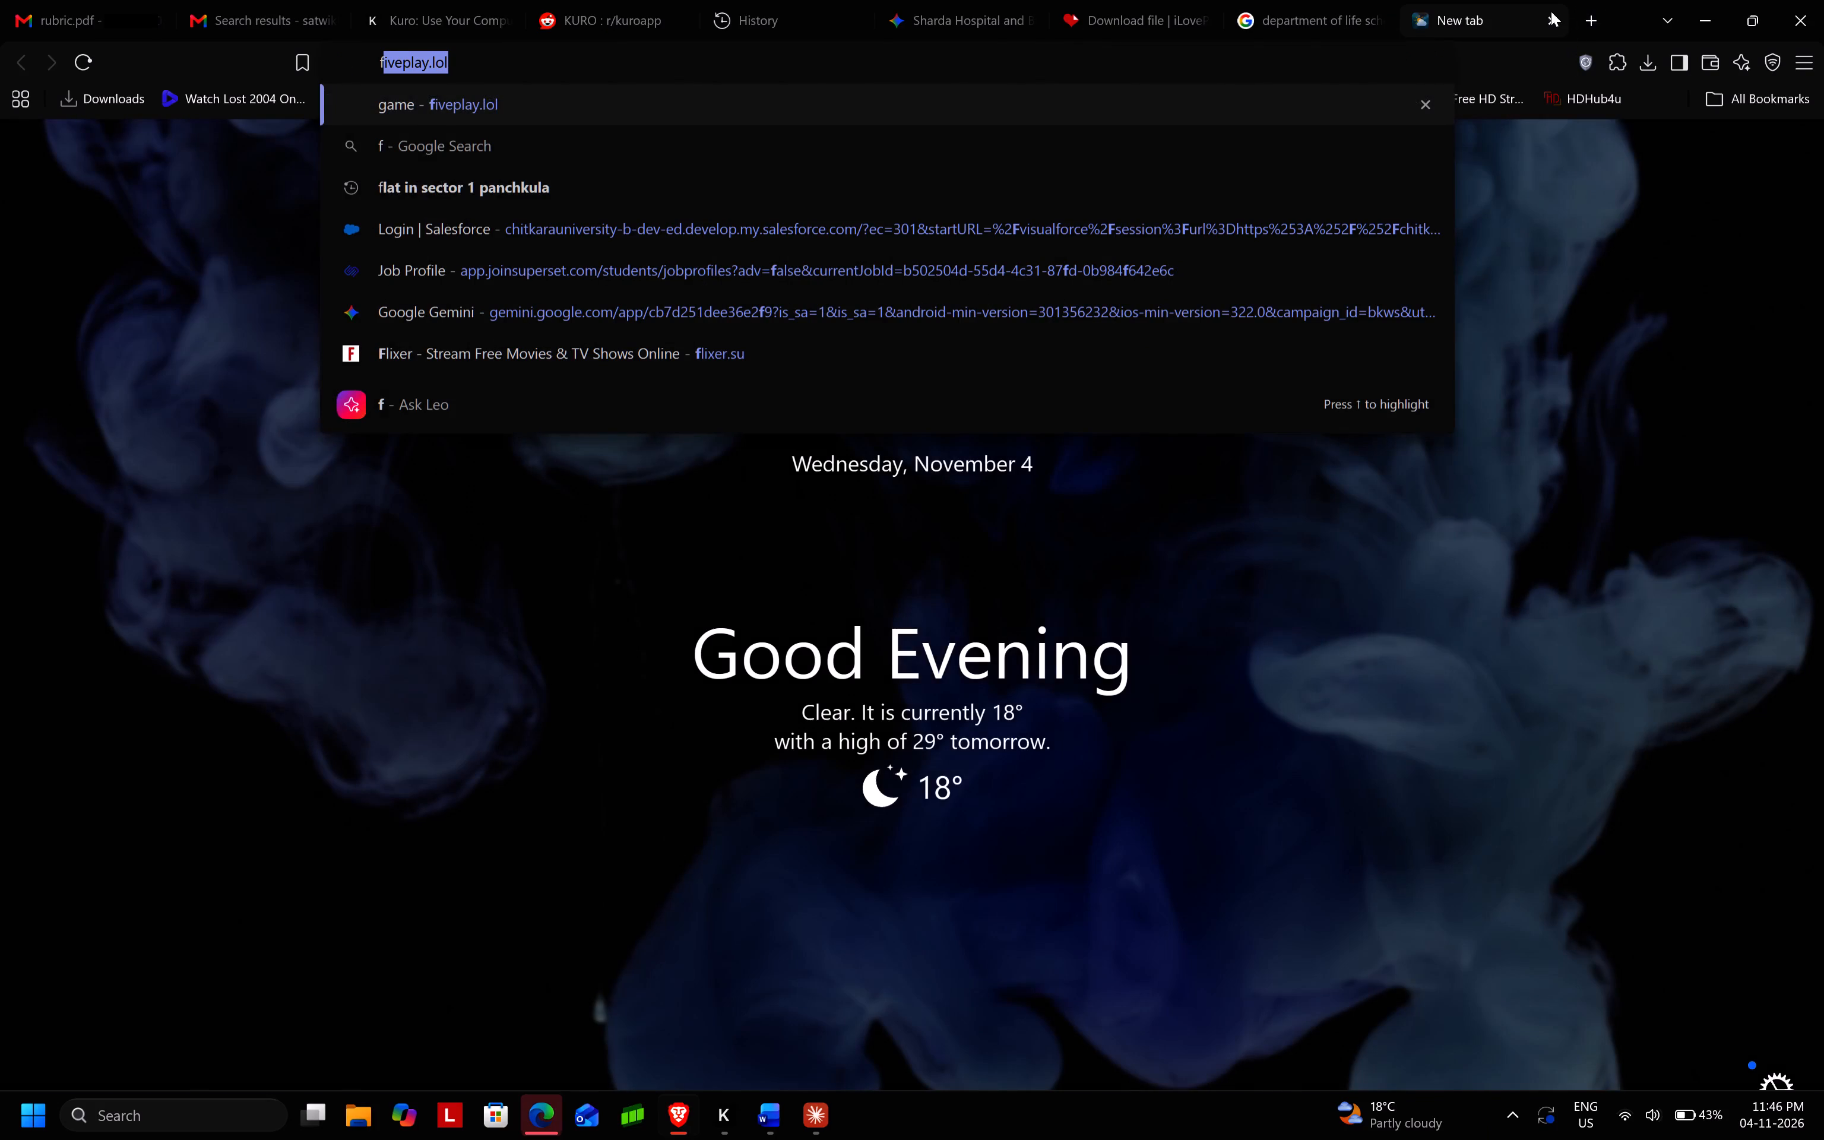